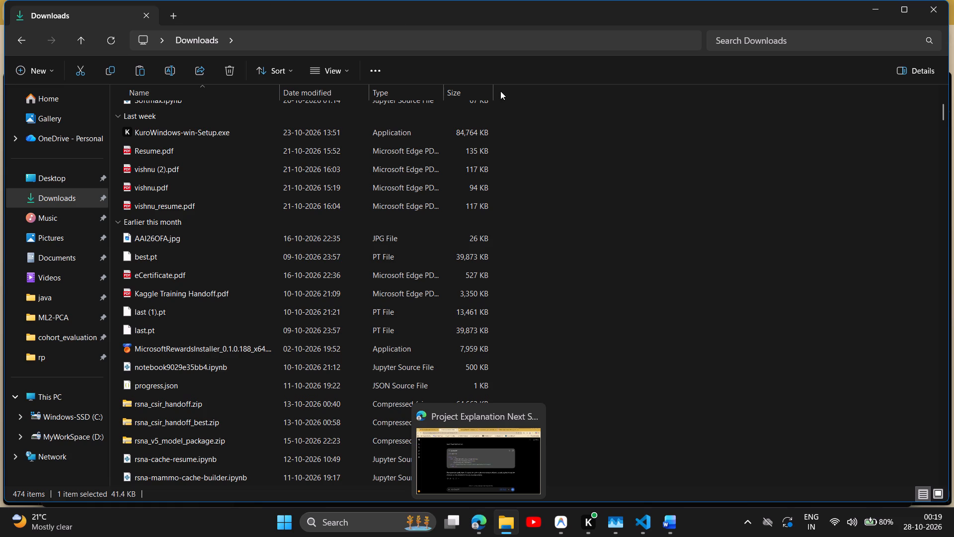
Open "B.Tech Project format - 2026_copy.pdf" from the minor\rp folder on the D: drive.
scroll(684, 385, down, 2)
scroll(612, 259, down, 4)
scroll(524, 278, up, 4)
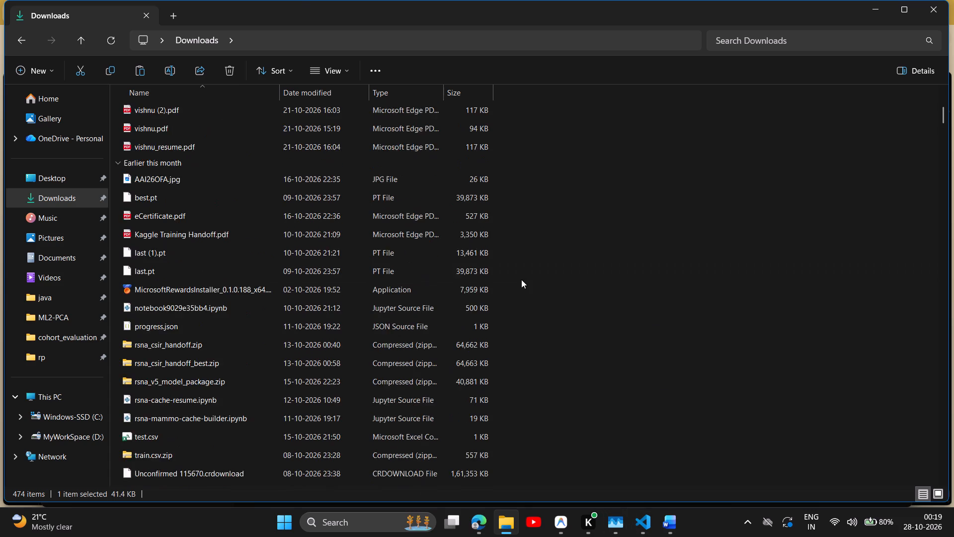
scroll(521, 279, up, 12)
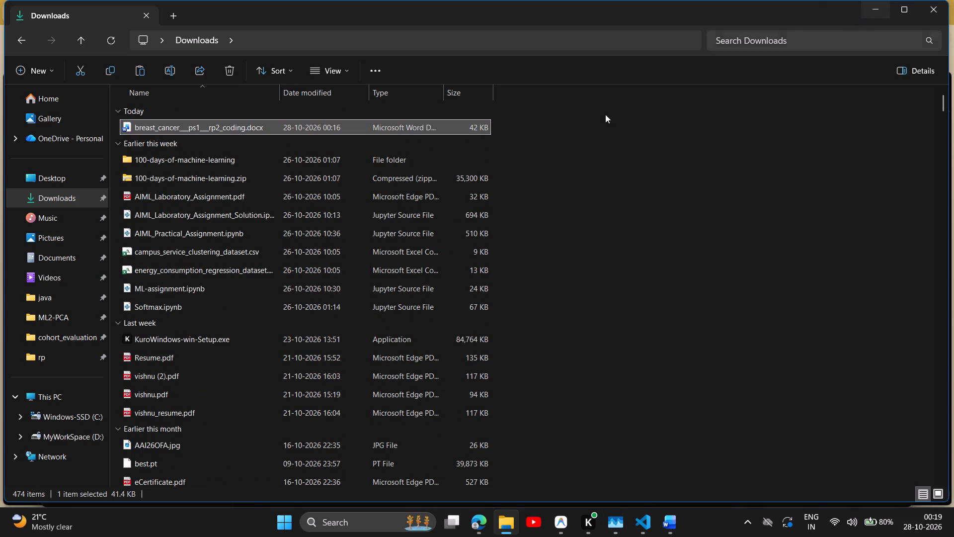
scroll(26, 489, down, 1)
click(89, 442)
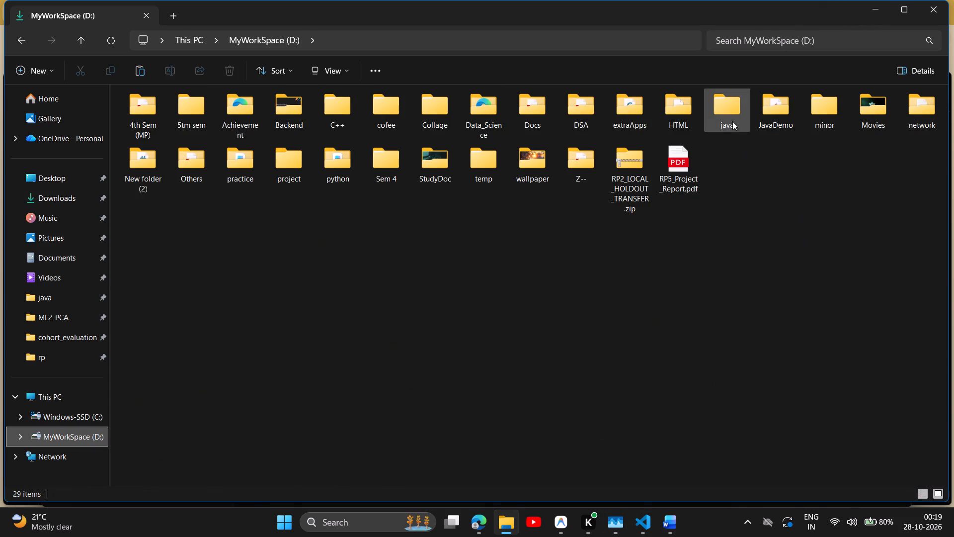
double_click(822, 112)
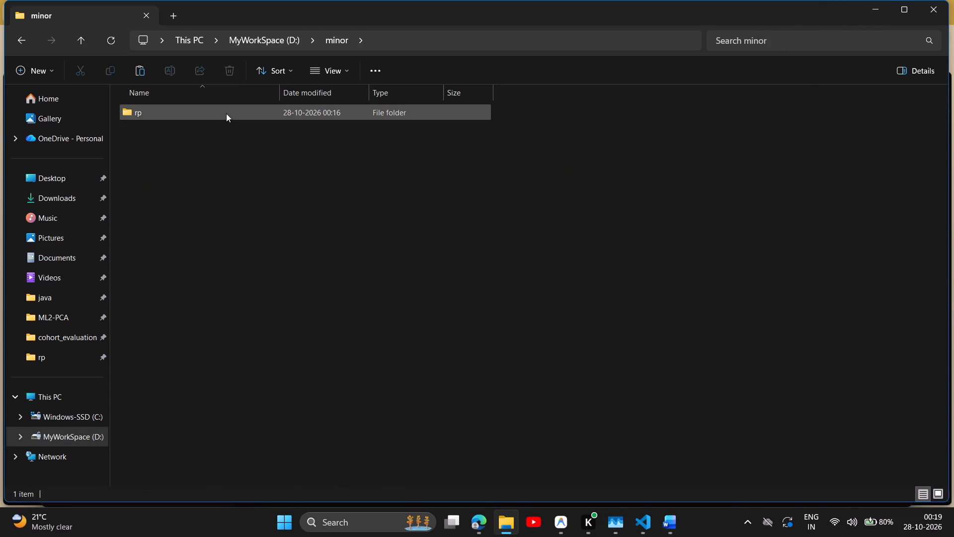
double_click(226, 113)
scroll(232, 321, down, 4)
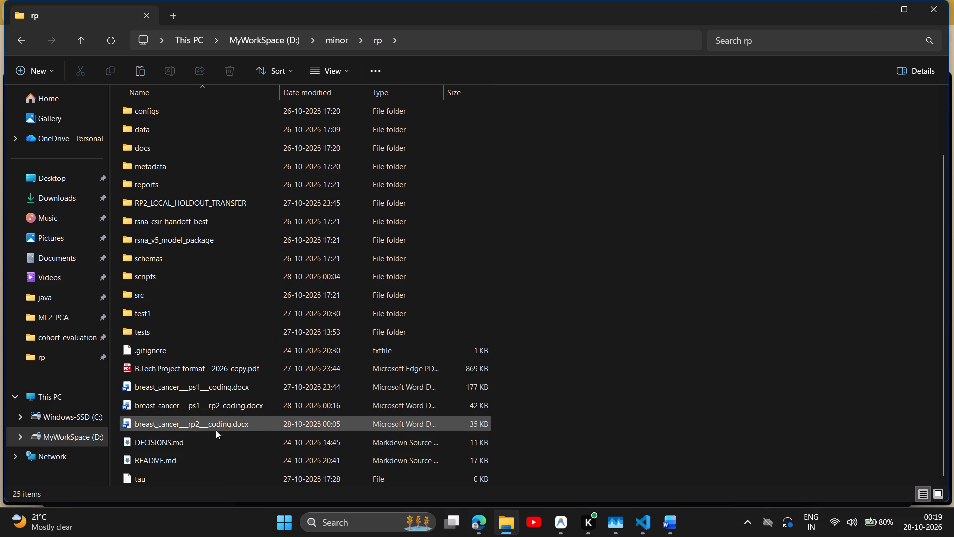
double_click(220, 369)
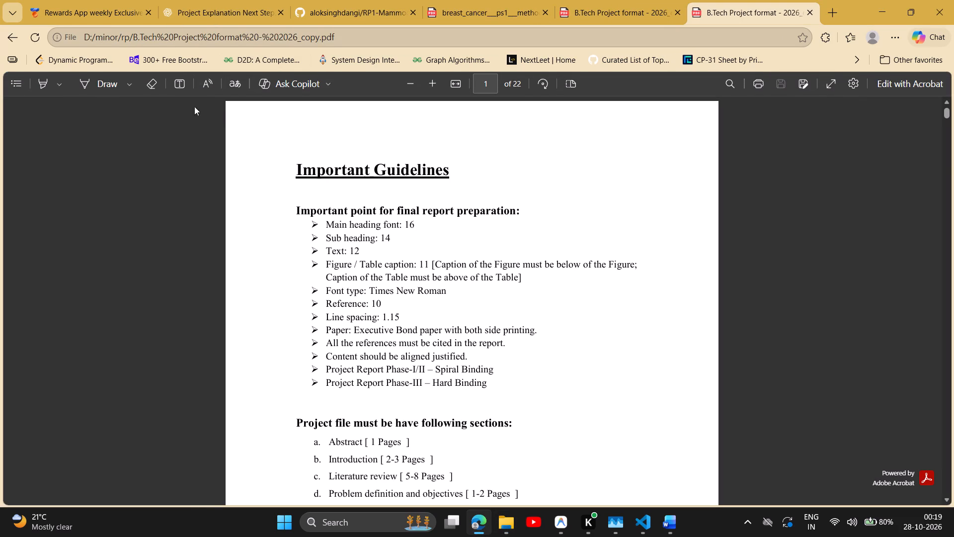
Read through the B.Tech project format PDF, examining the formatting guidelines, required sections, title page, certificate and declaration pages.
scroll(505, 367, down, 5)
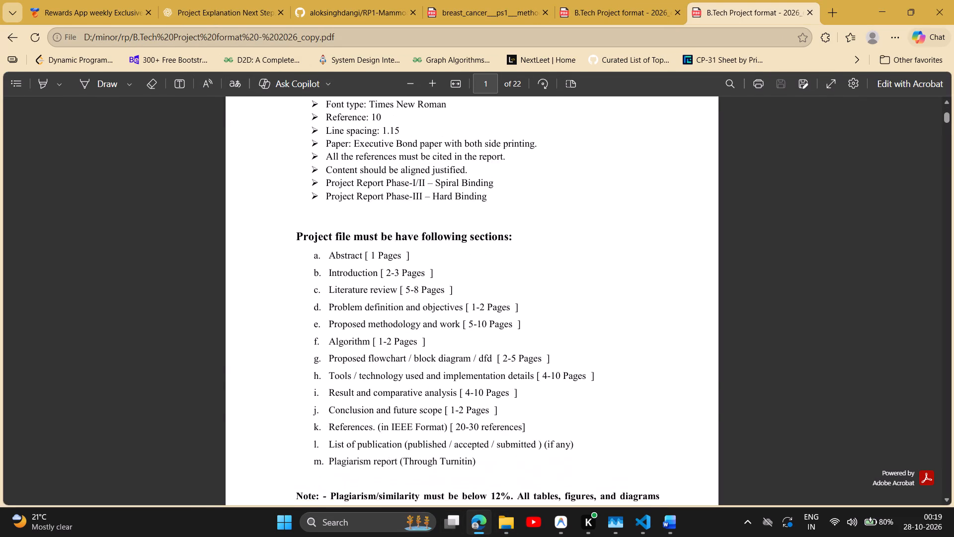
scroll(501, 380, down, 14)
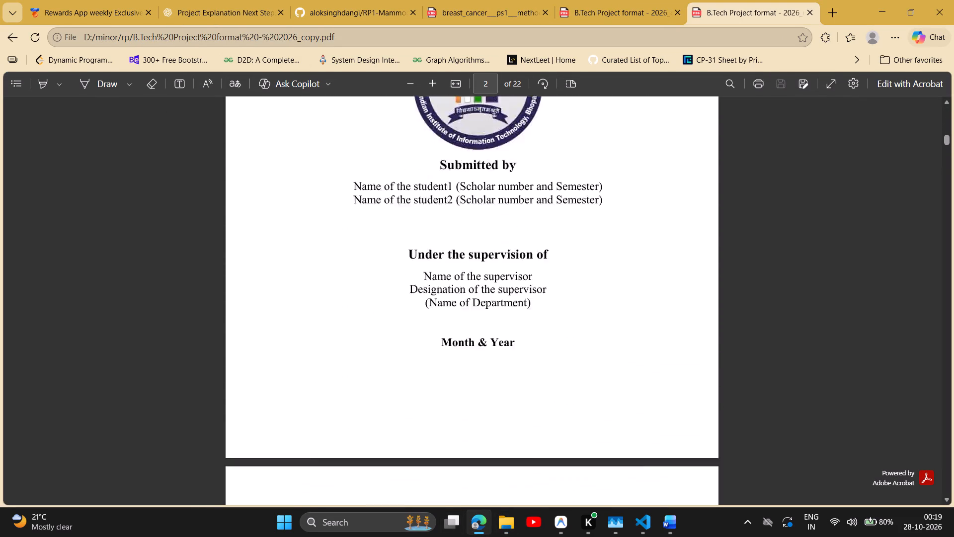
scroll(488, 364, down, 11)
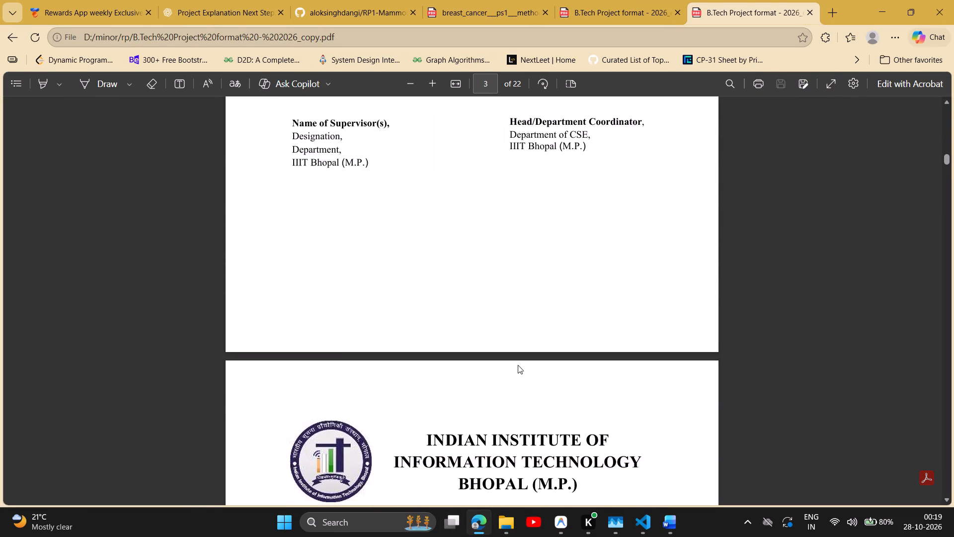
scroll(541, 404, down, 8)
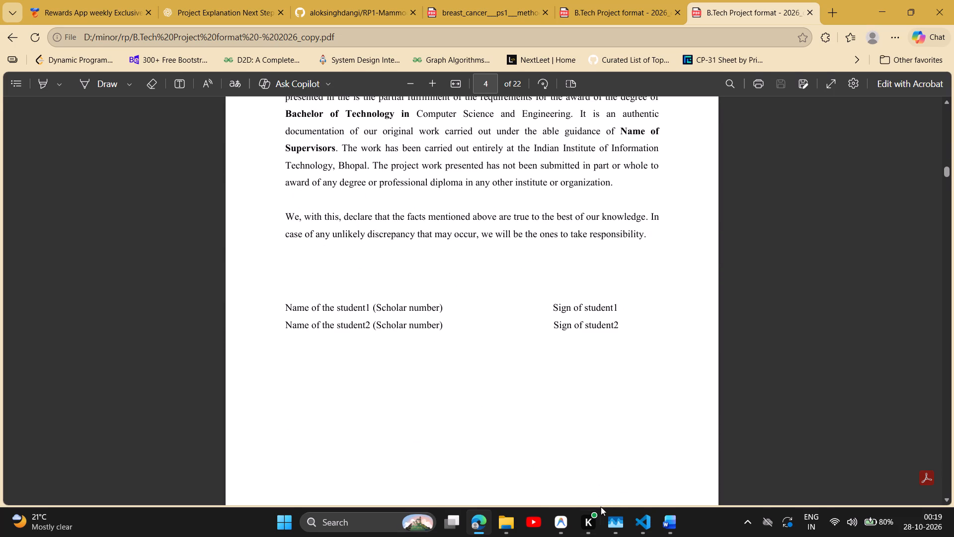
click(475, 299)
click(504, 516)
click(642, 525)
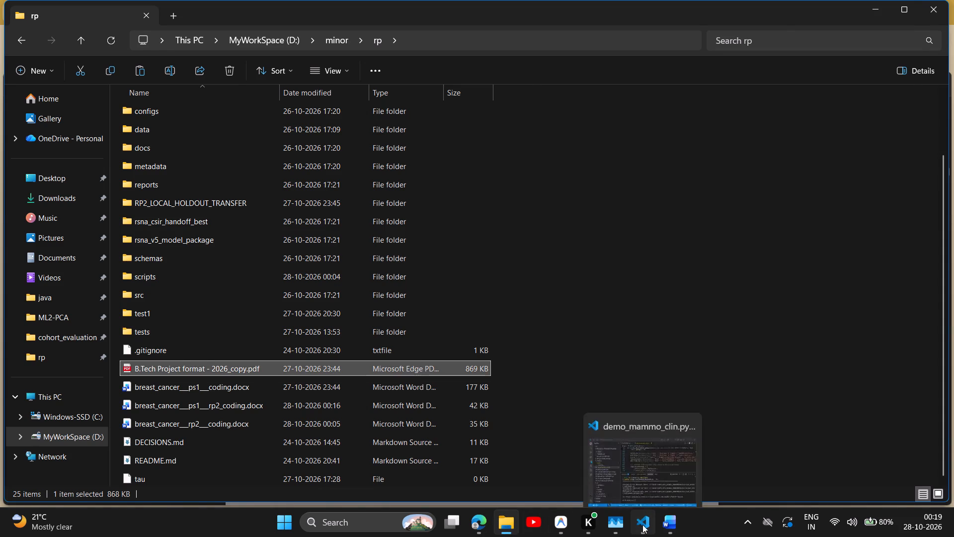
click(225, 214)
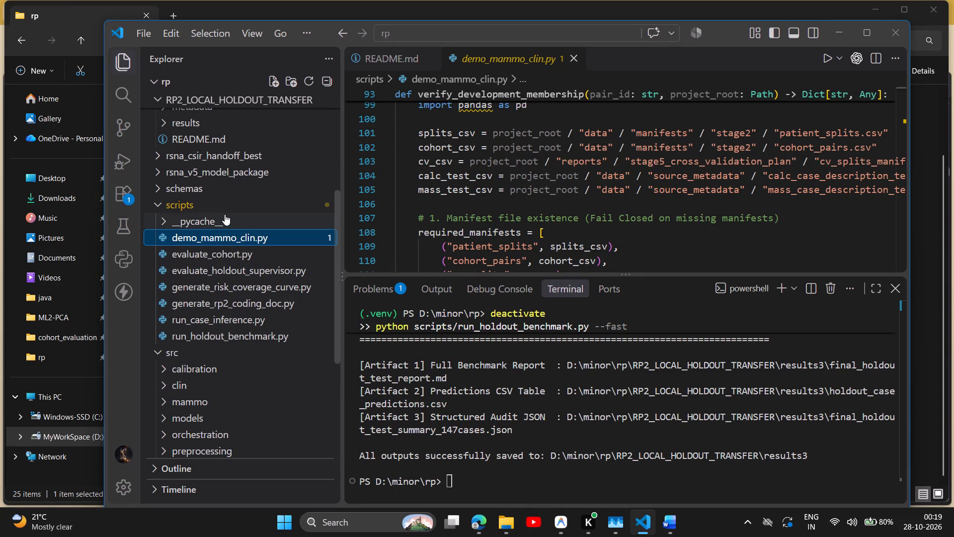
click(222, 210)
scroll(220, 197, up, 4)
click(206, 168)
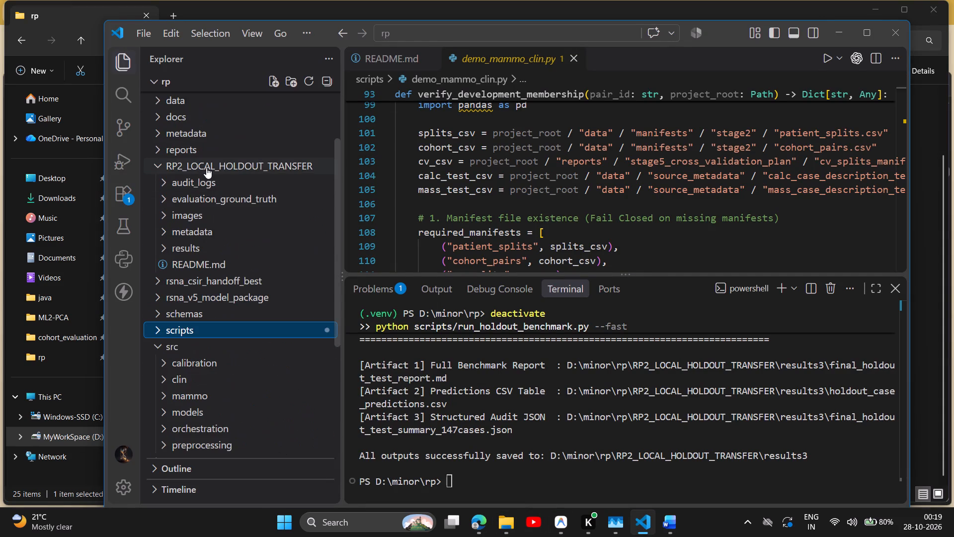
scroll(220, 244, down, 4)
scroll(220, 315, down, 3)
click(249, 336)
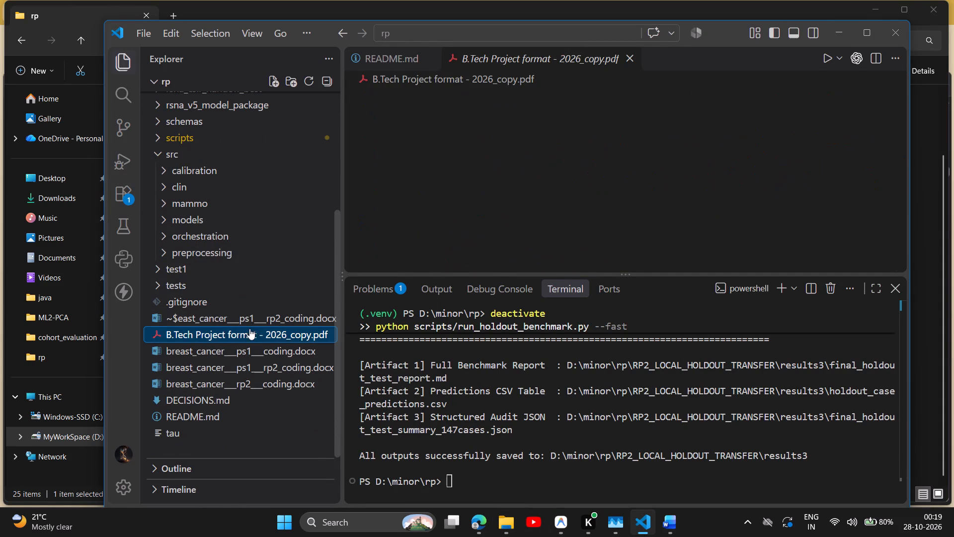
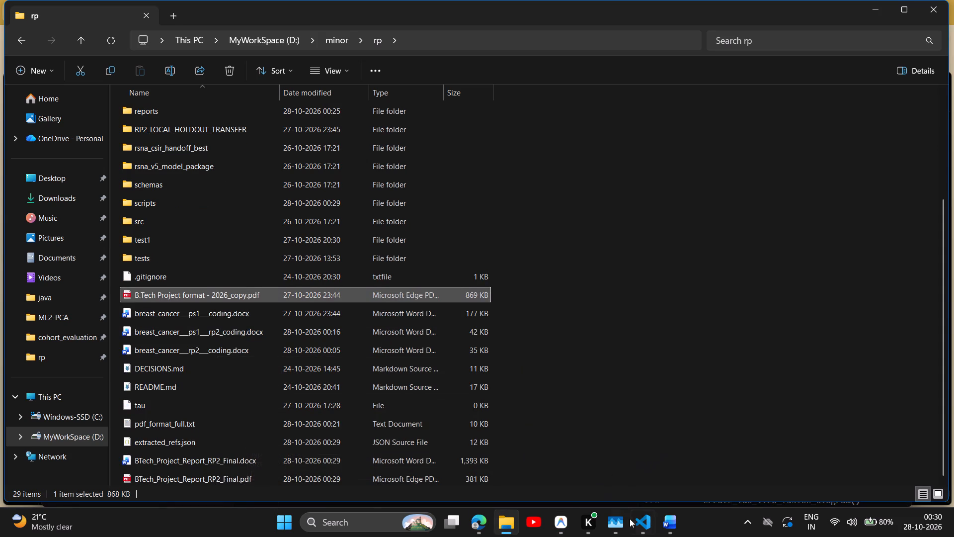
double_click(253, 479)
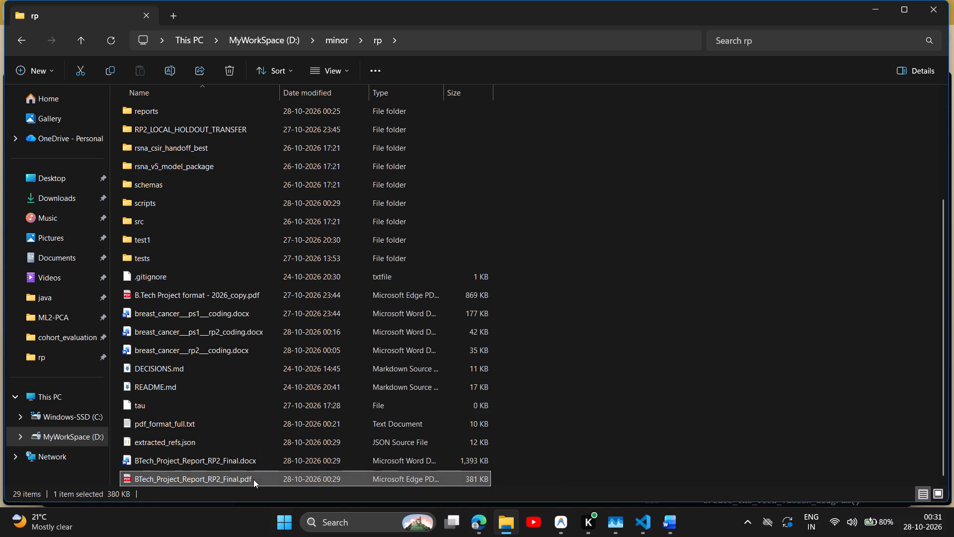
Check the report's cover page and its certificate page, including the date line and signature blocks.
scroll(519, 334, down, 5)
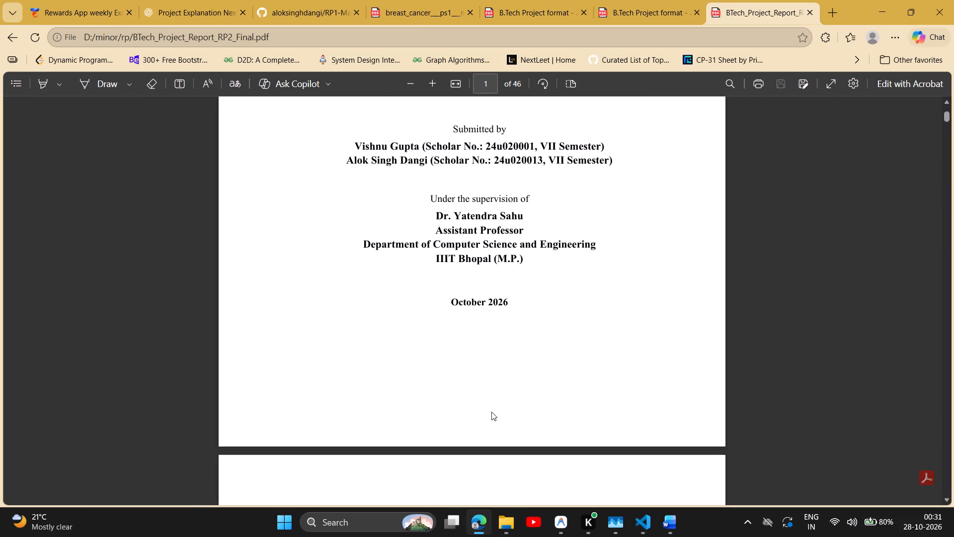
scroll(501, 327, up, 5)
scroll(500, 328, down, 1)
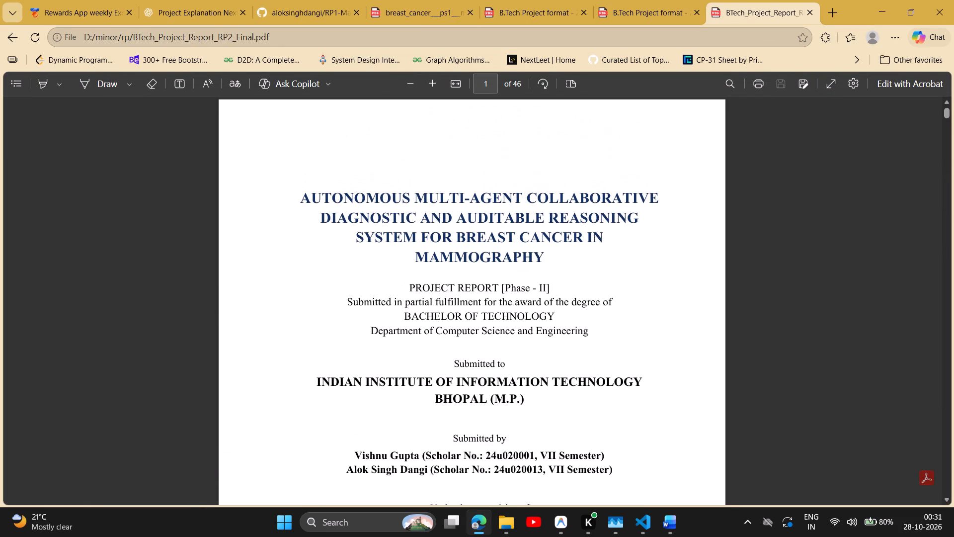
scroll(500, 328, down, 10)
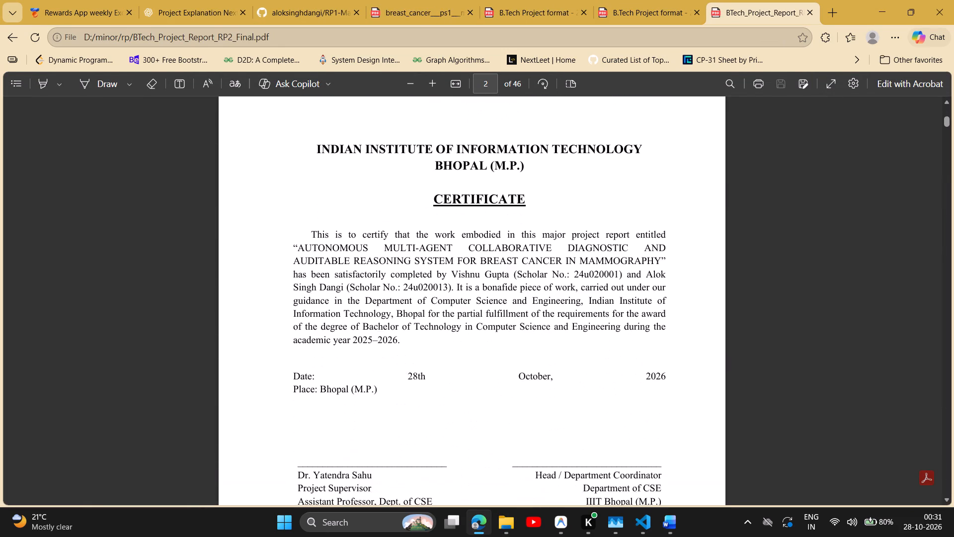
scroll(502, 292, down, 5)
scroll(502, 292, up, 3)
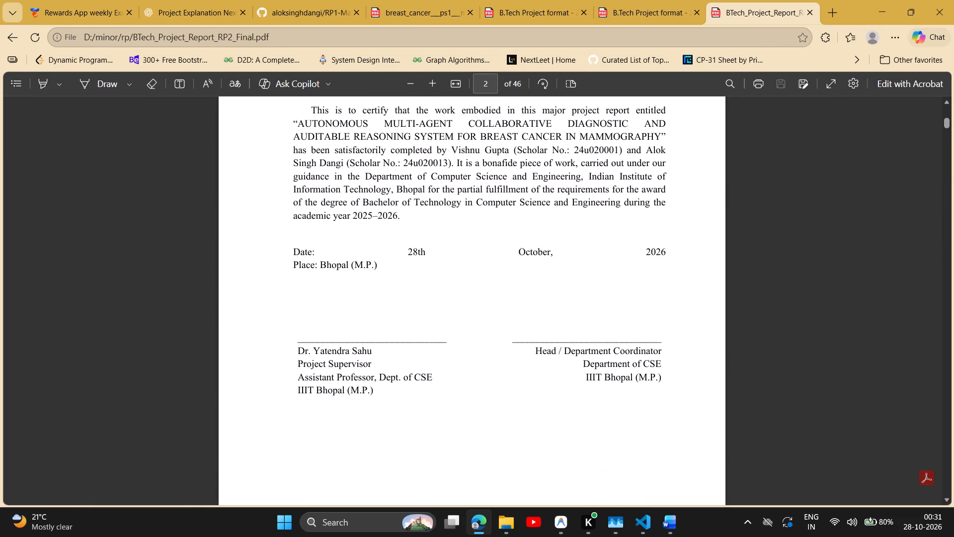
scroll(502, 292, up, 1)
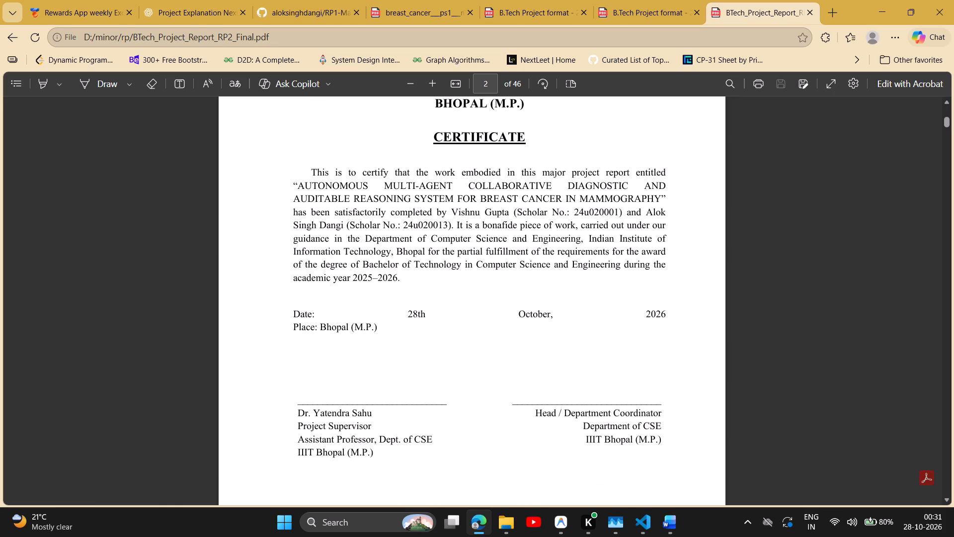
scroll(492, 273, down, 2)
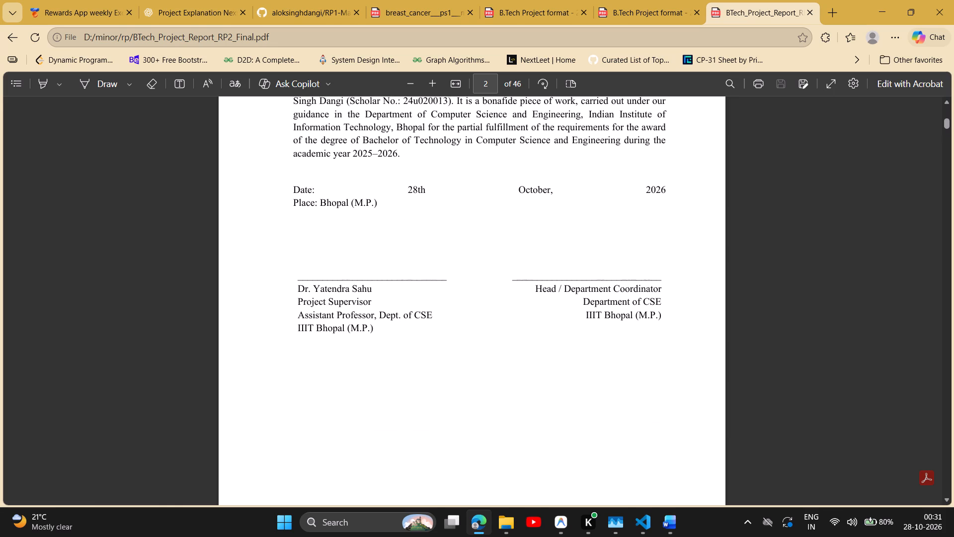
drag(401, 182, 639, 179)
Look through the report's declaration, acknowledgement and area of work pages, checking the student signature block and page layout.
scroll(519, 237, down, 11)
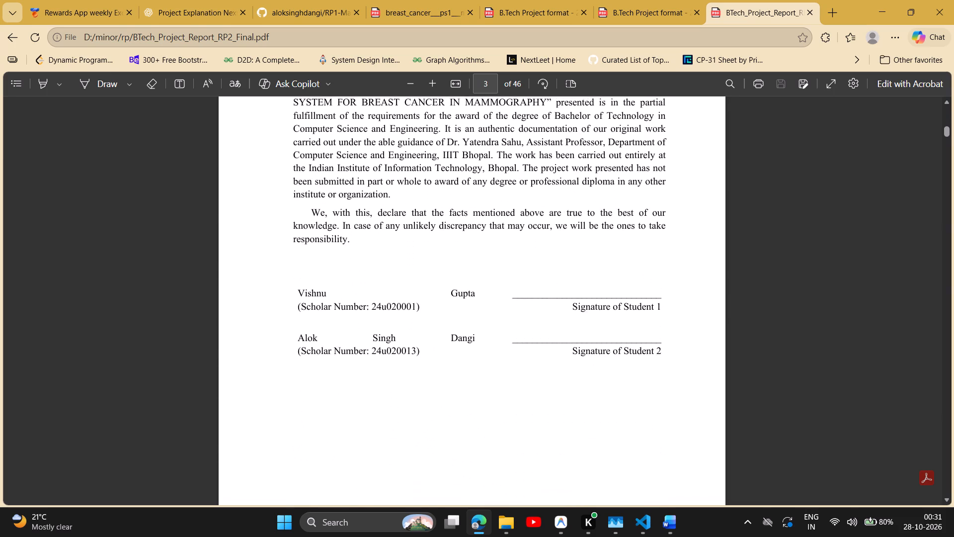
scroll(499, 254, down, 1)
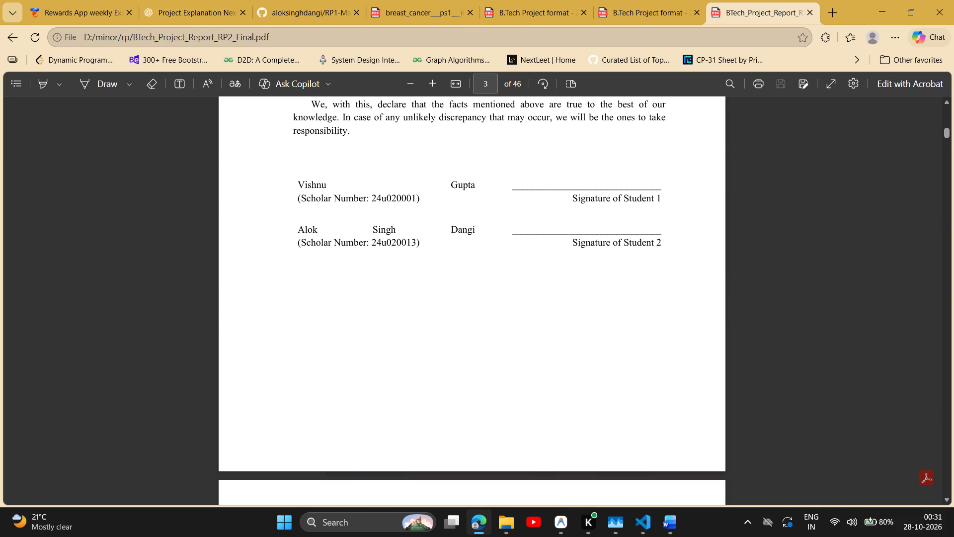
scroll(499, 254, down, 1)
scroll(499, 254, up, 2)
scroll(499, 254, down, 4)
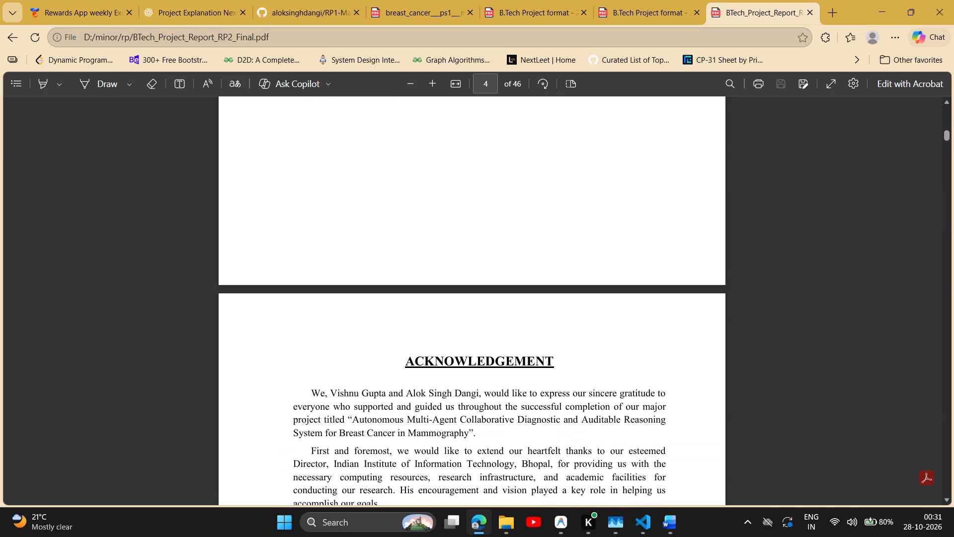
scroll(499, 254, down, 9)
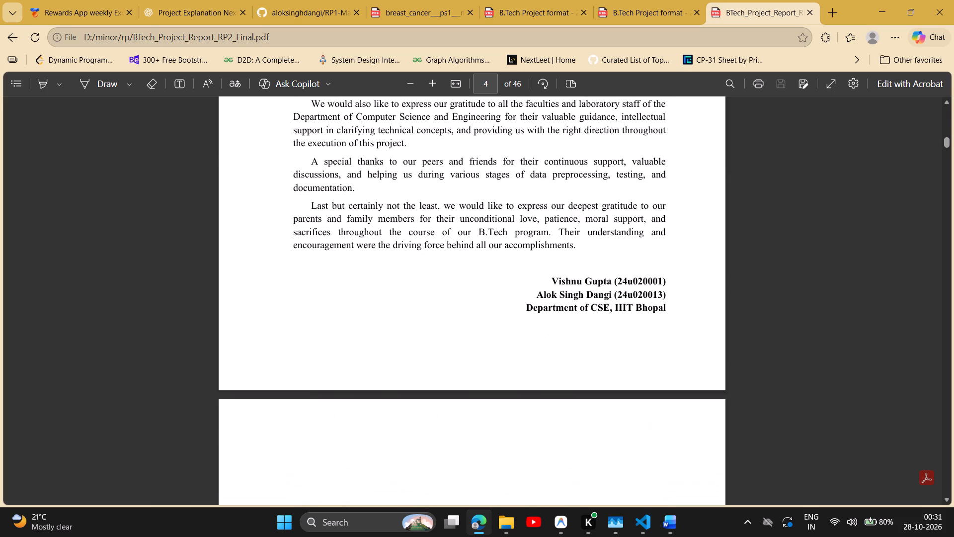
scroll(499, 254, down, 17)
scroll(499, 254, up, 3)
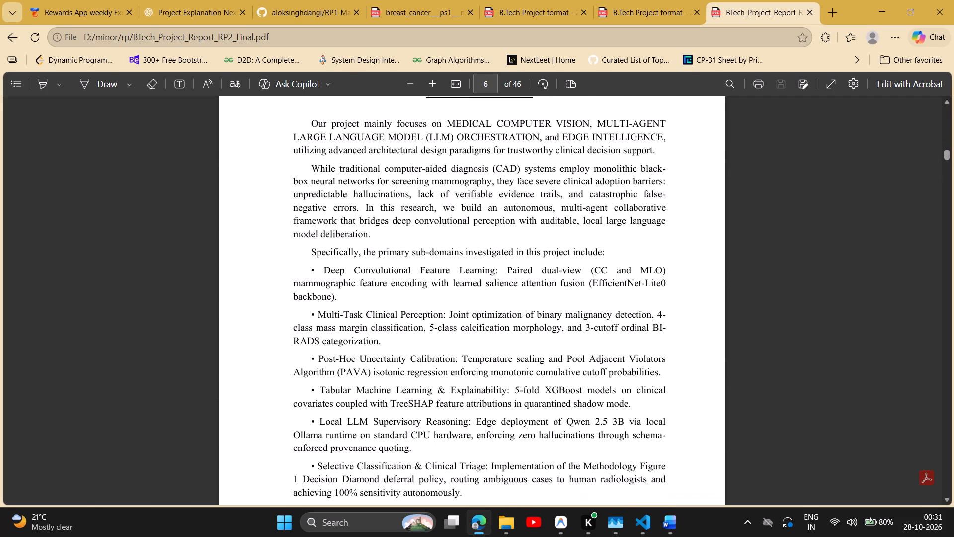
scroll(499, 254, up, 12)
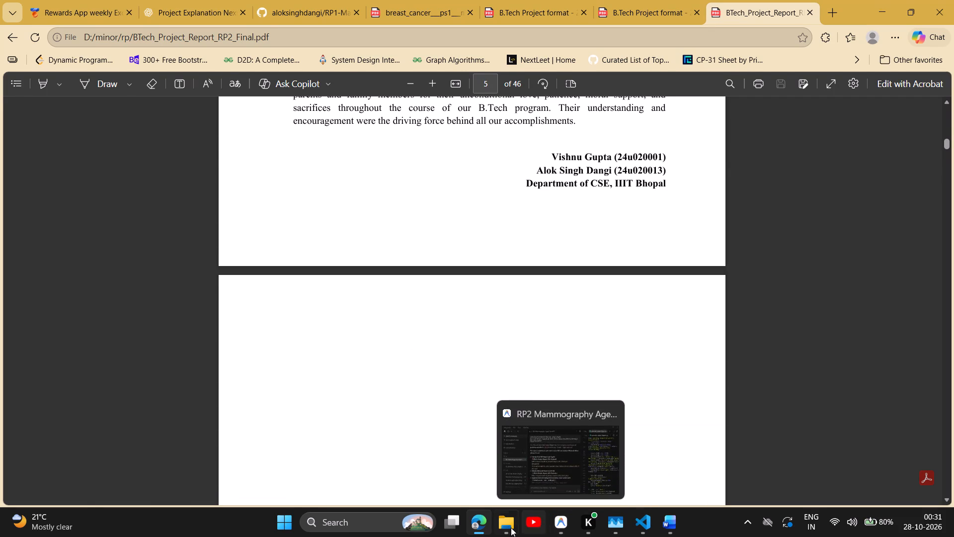
Return to File Explorer and open B.Tech Project format - 2026_copy.pdf from the rp folder.
click(511, 528)
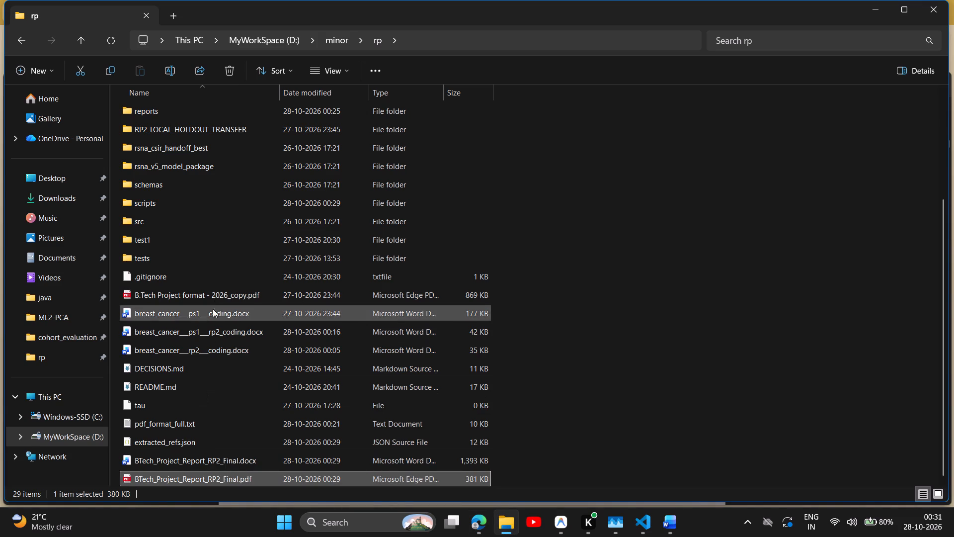
click(214, 298)
click(214, 298)
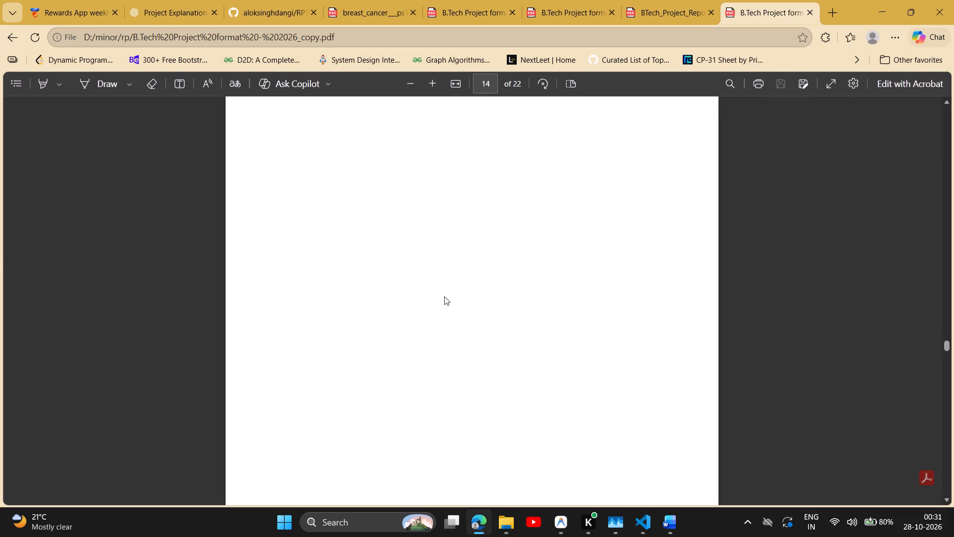
Examine the format document's sample front matter from the title page through the certificate and acknowledgement to the area of work.
scroll(489, 301, up, 4)
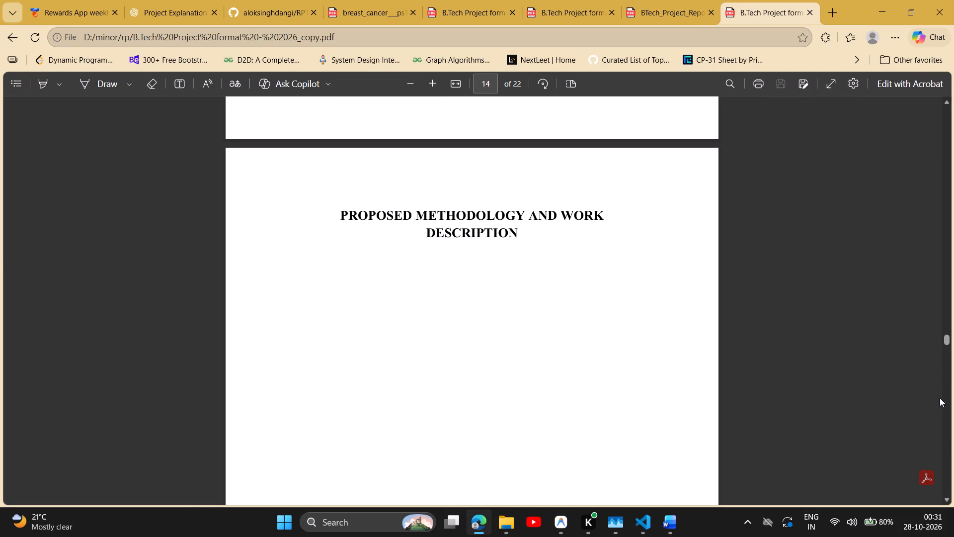
drag(946, 337, 938, 140)
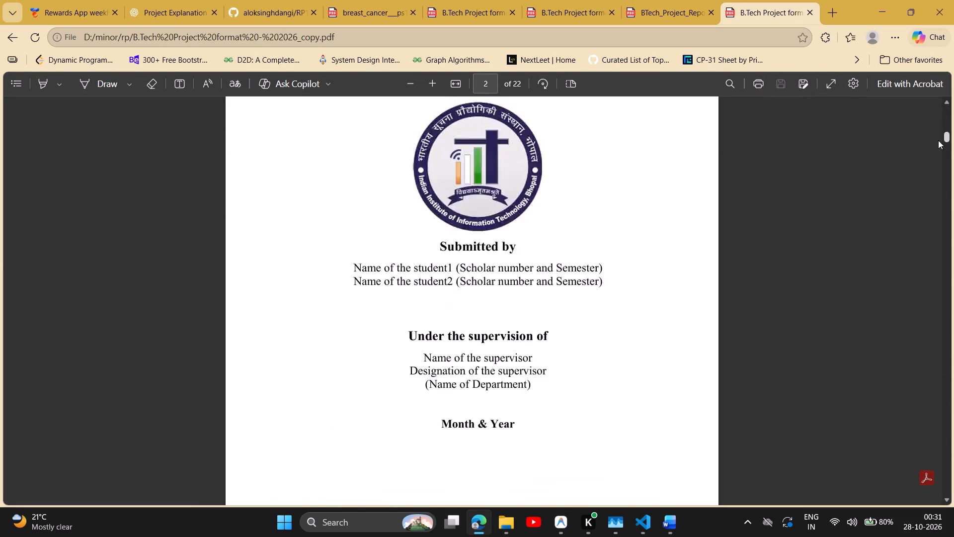
drag(938, 140, 938, 144)
scroll(451, 224, down, 3)
scroll(476, 358, down, 3)
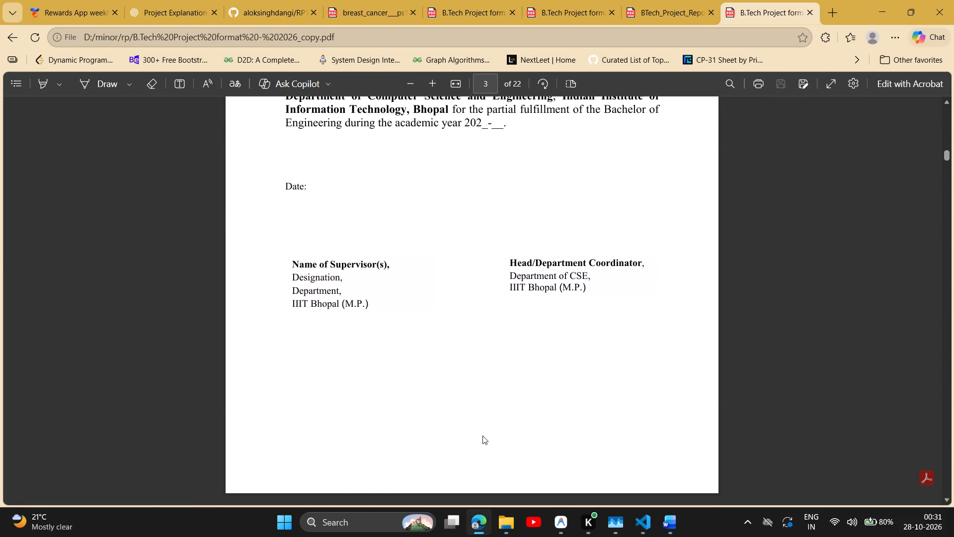
scroll(479, 379, down, 19)
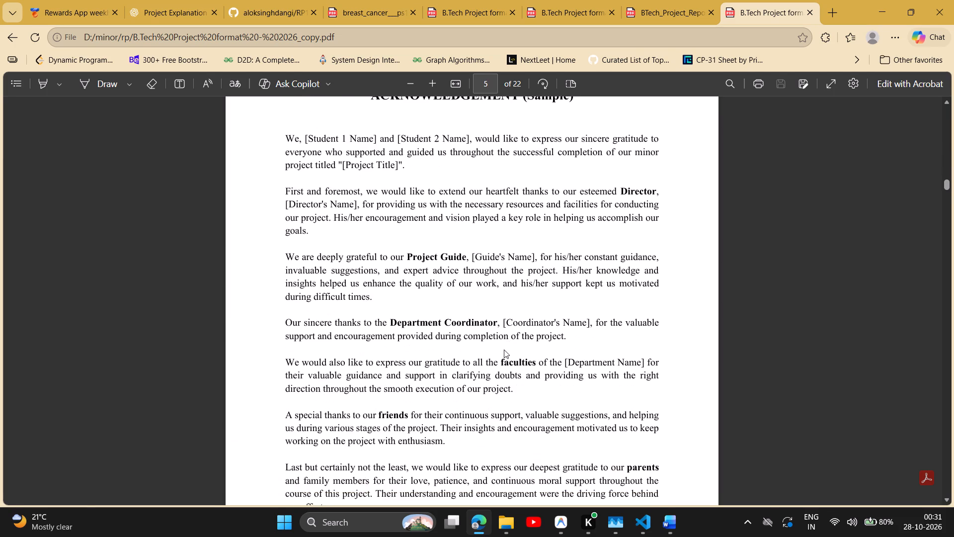
scroll(504, 350, down, 11)
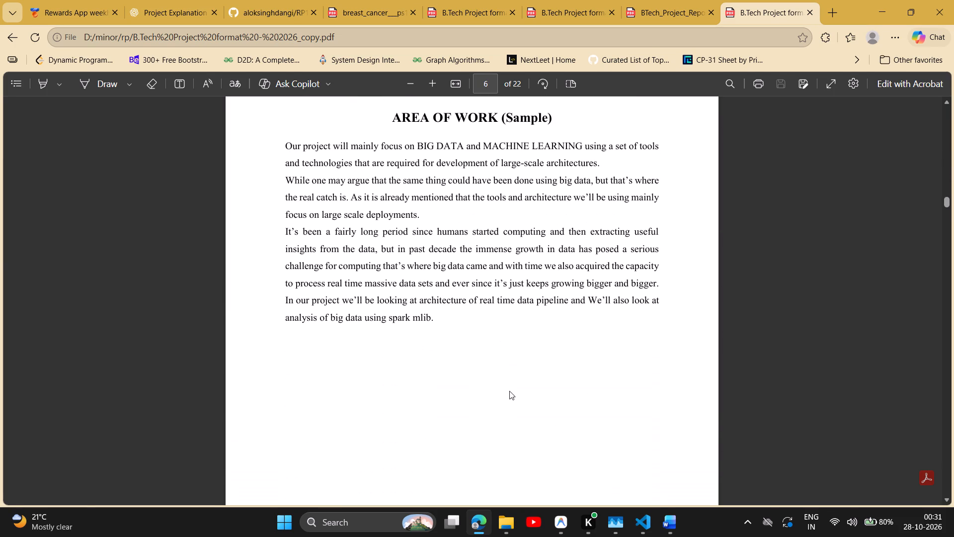
Compare the declaration page's heading and wording in BTech_Project_Report_RP2_Final.pdf with the sample declaration in the 2026 format document.
click(646, 0)
scroll(502, 238, up, 9)
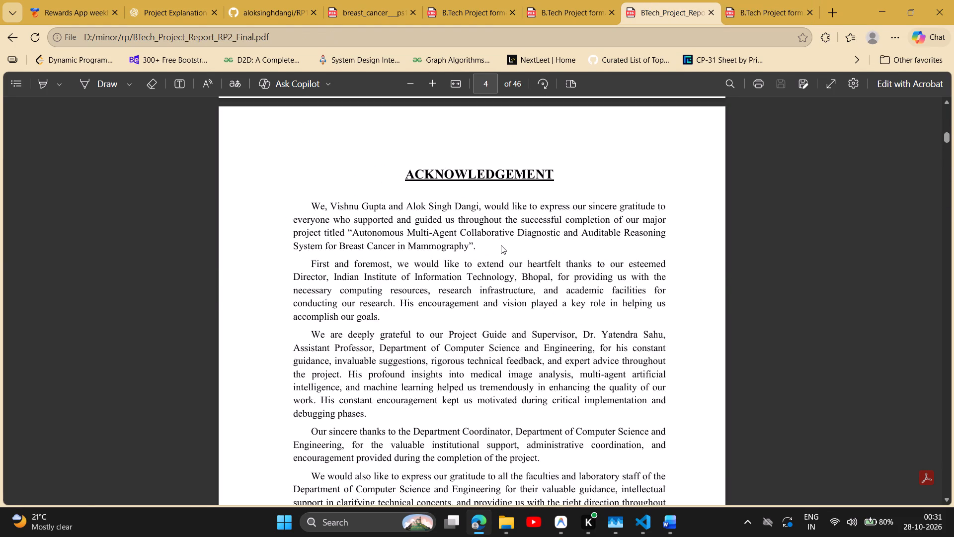
scroll(501, 245, up, 11)
scroll(501, 245, down, 2)
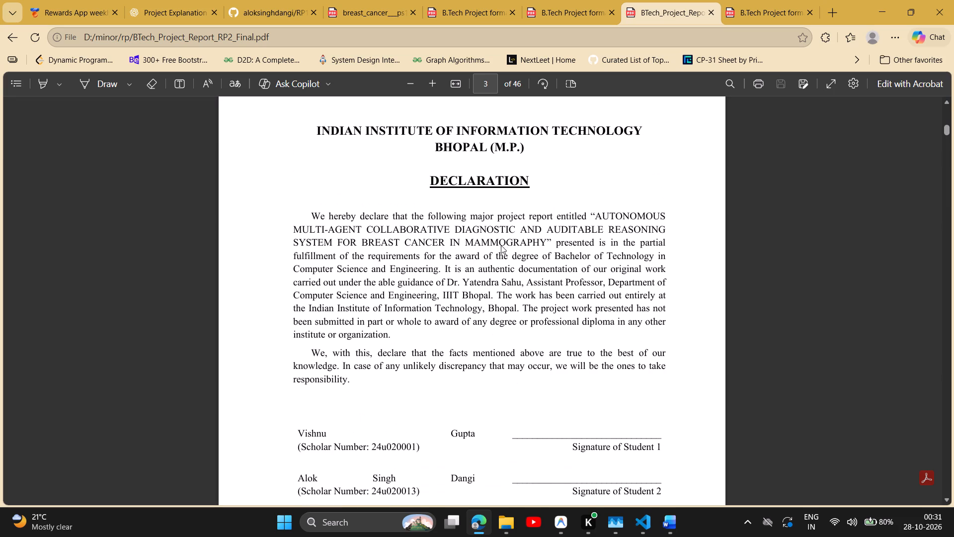
click(751, 0)
scroll(588, 171, up, 11)
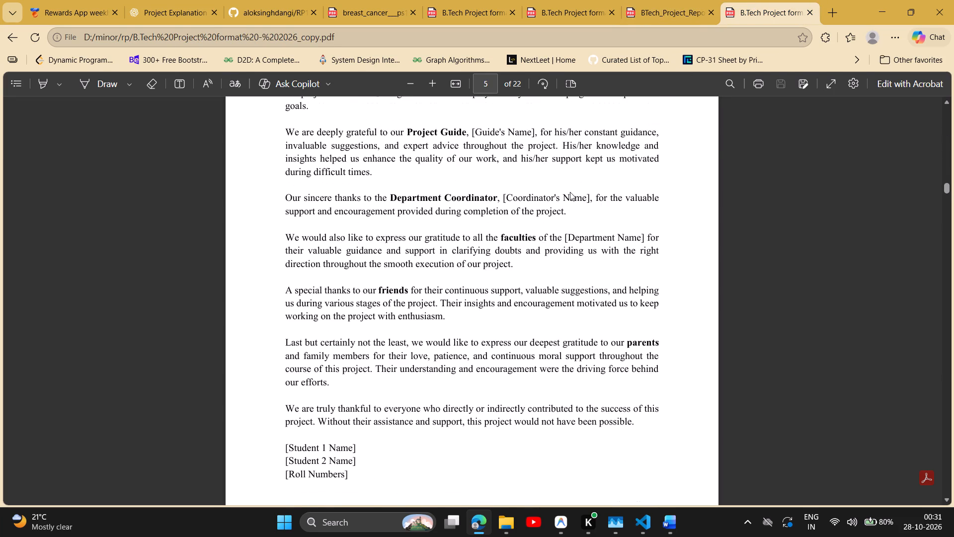
scroll(570, 192, up, 13)
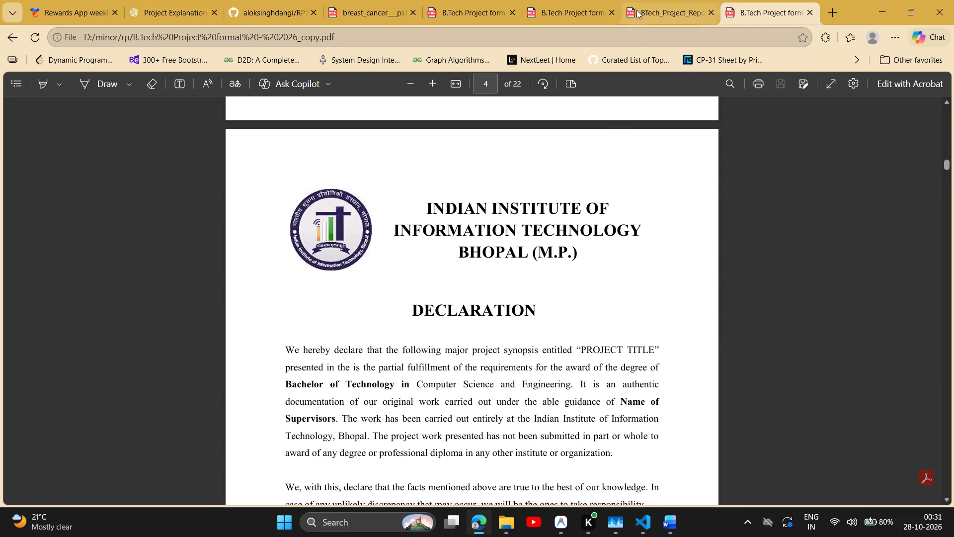
click(640, 0)
scroll(604, 136, down, 3)
scroll(587, 201, up, 3)
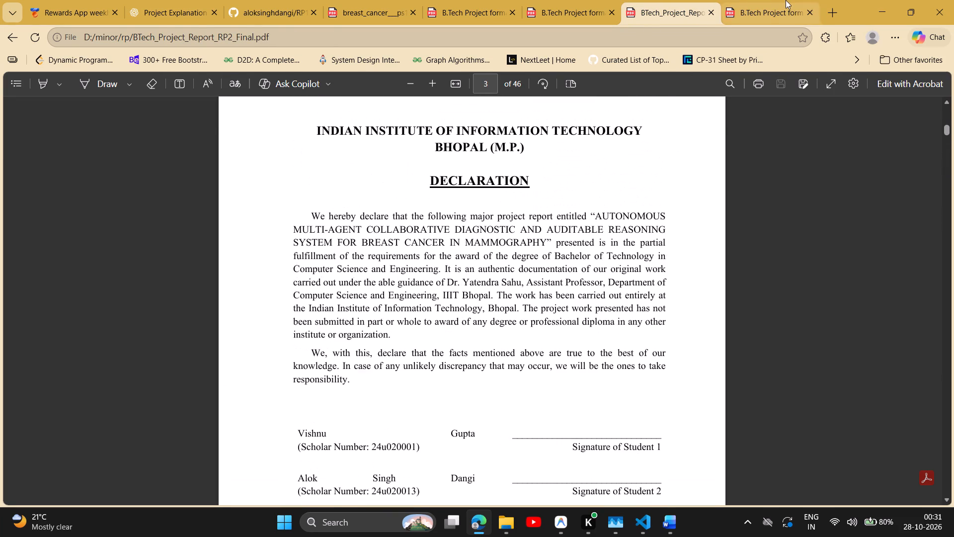
click(786, 0)
scroll(640, 185, down, 3)
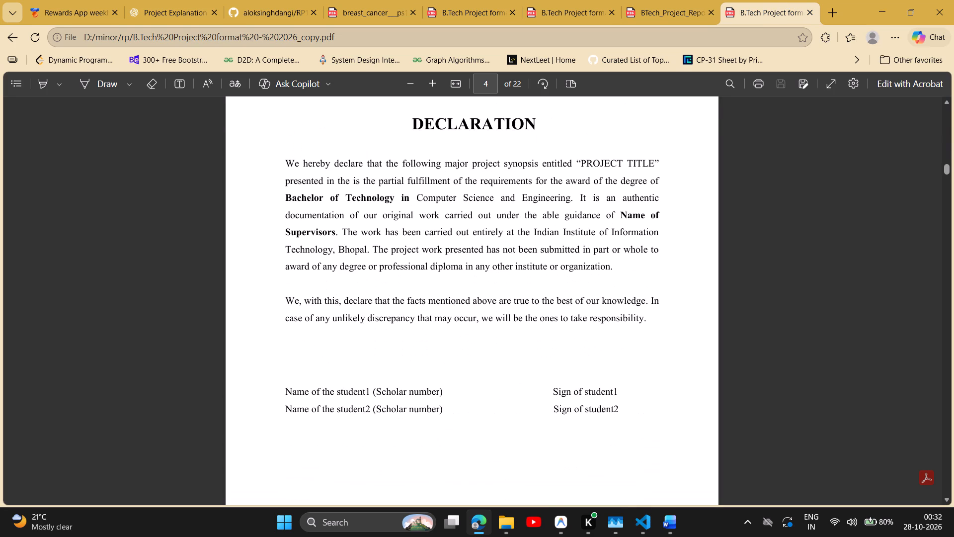
Compare the declaration's student name, scholar number and signature layout in the report with the format's sample.
click(605, 0)
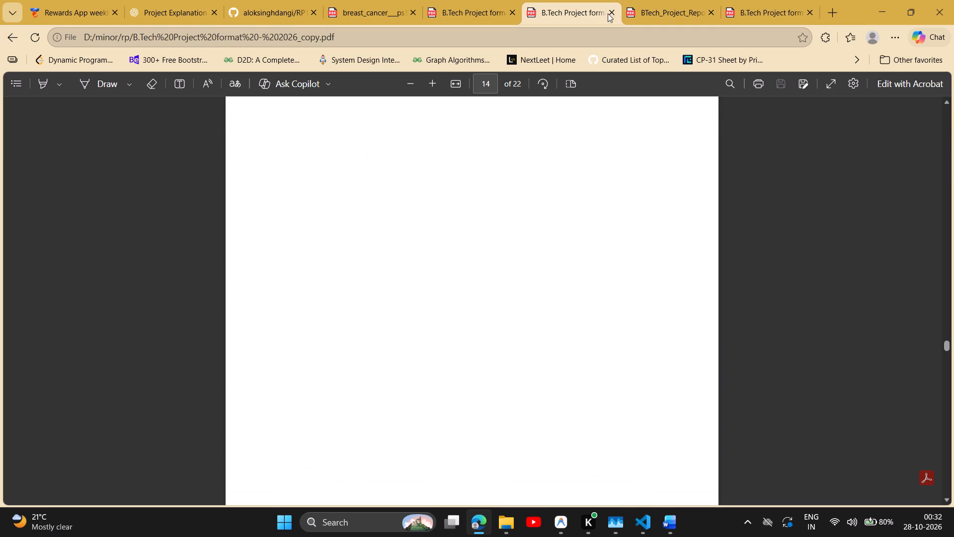
click(640, 0)
scroll(518, 266, down, 1)
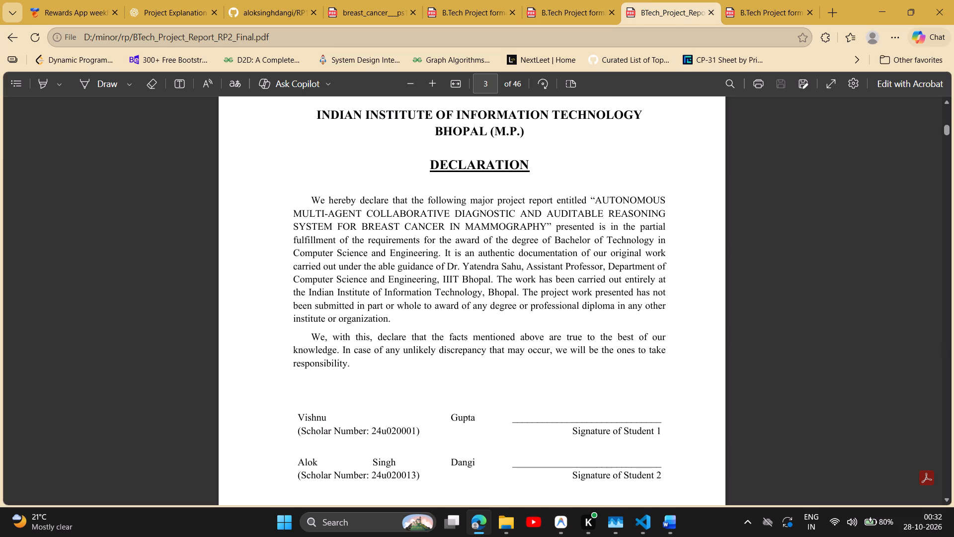
click(777, 0)
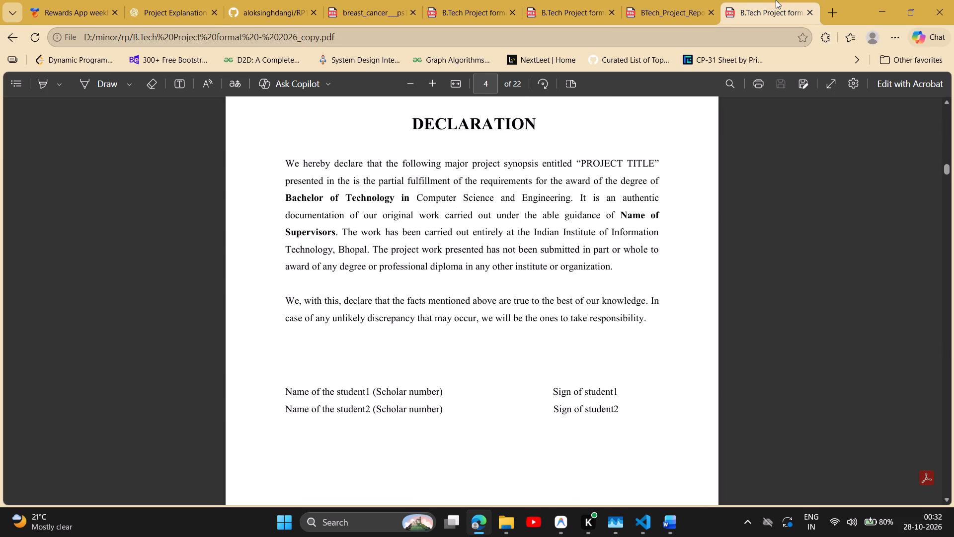
click(661, 0)
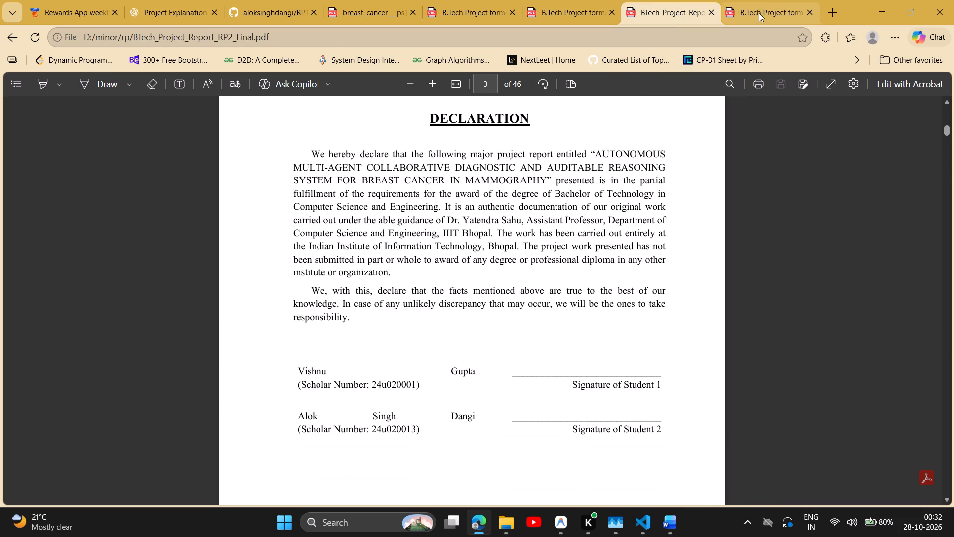
click(777, 0)
click(672, 0)
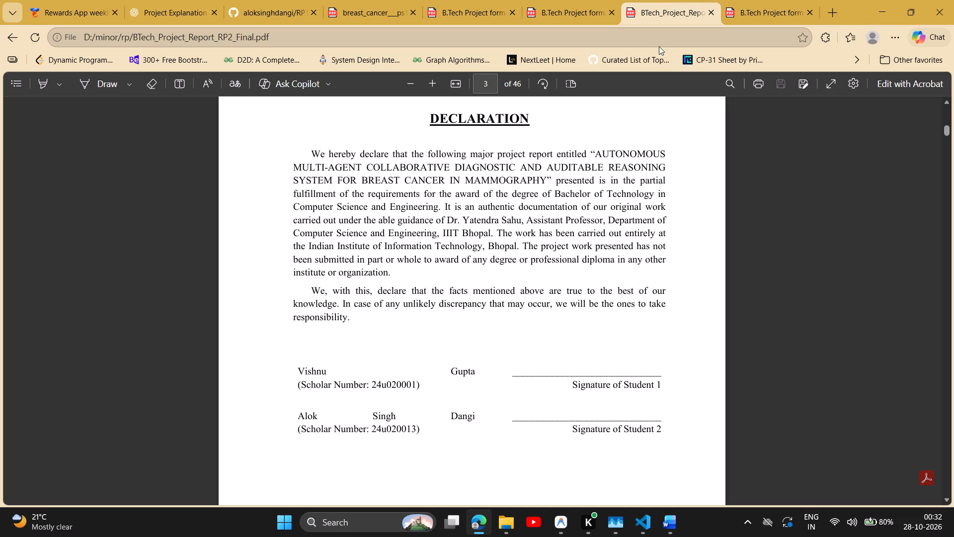
scroll(550, 276, down, 2)
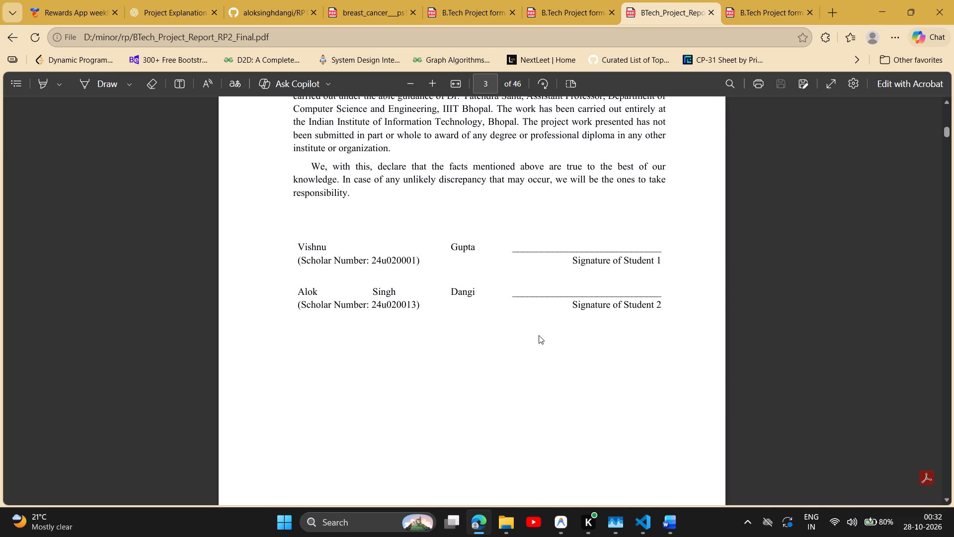
scroll(516, 293, down, 1)
scroll(469, 262, down, 2)
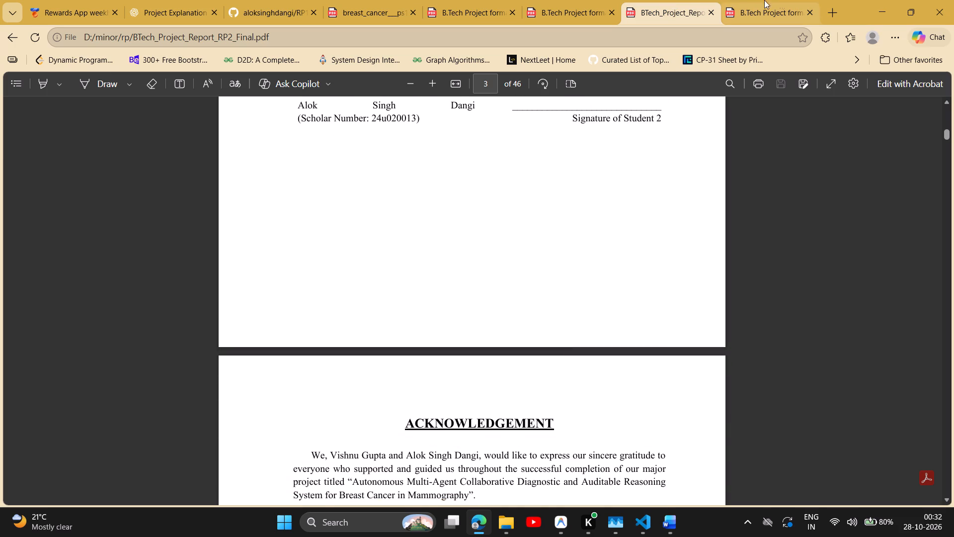
Compare the report's acknowledgement page with the format's sample, including the closing student names block.
scroll(649, 160, down, 3)
click(761, 0)
scroll(604, 173, down, 2)
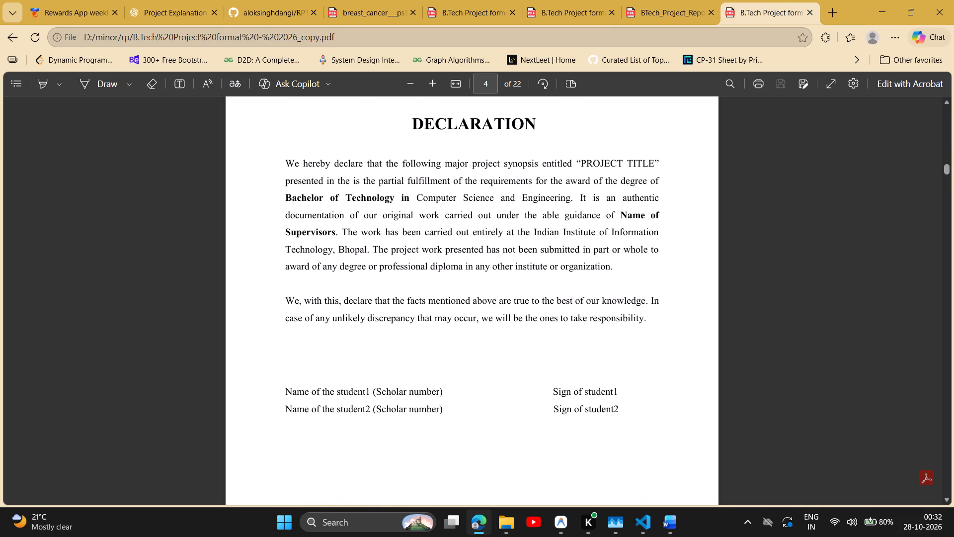
scroll(599, 178, down, 7)
scroll(580, 222, down, 2)
scroll(611, 260, down, 2)
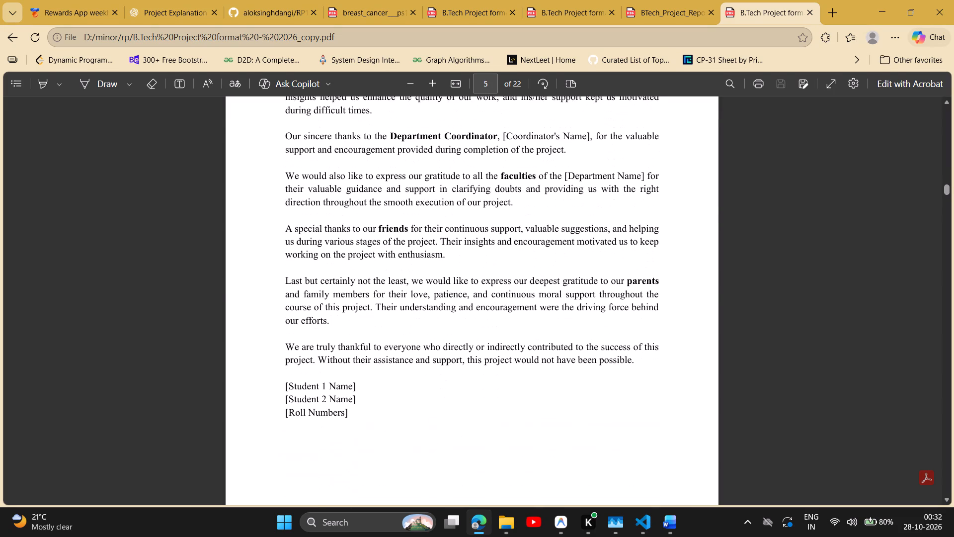
click(673, 0)
scroll(473, 282, down, 4)
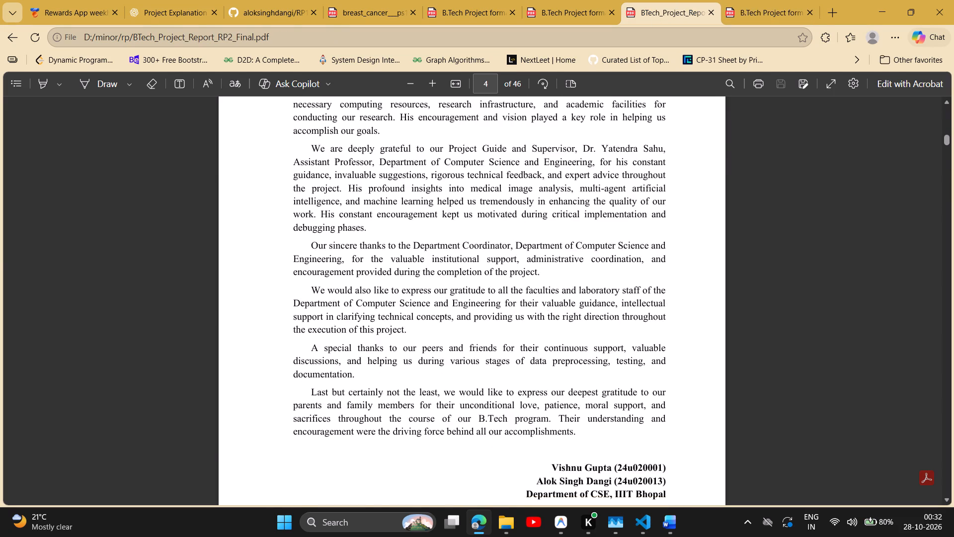
scroll(467, 300, down, 2)
scroll(624, 208, down, 2)
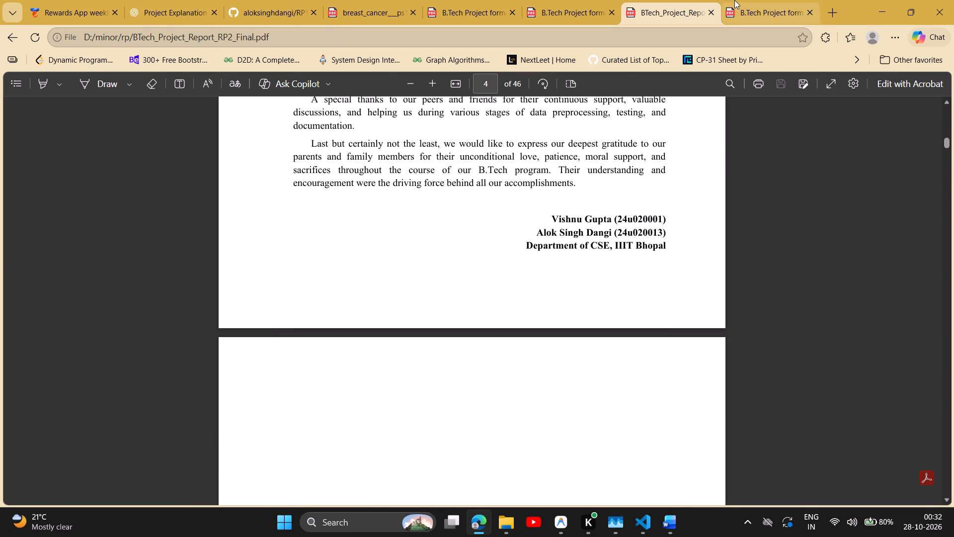
Compare the report's area of work page with the format's AREA OF WORK (Sample) page.
click(734, 0)
scroll(505, 283, down, 8)
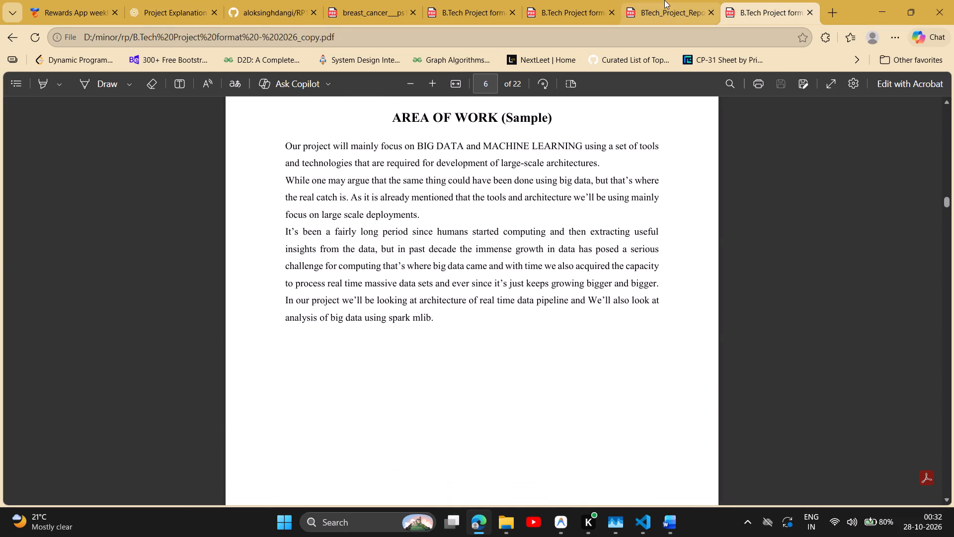
click(664, 0)
scroll(507, 346, down, 13)
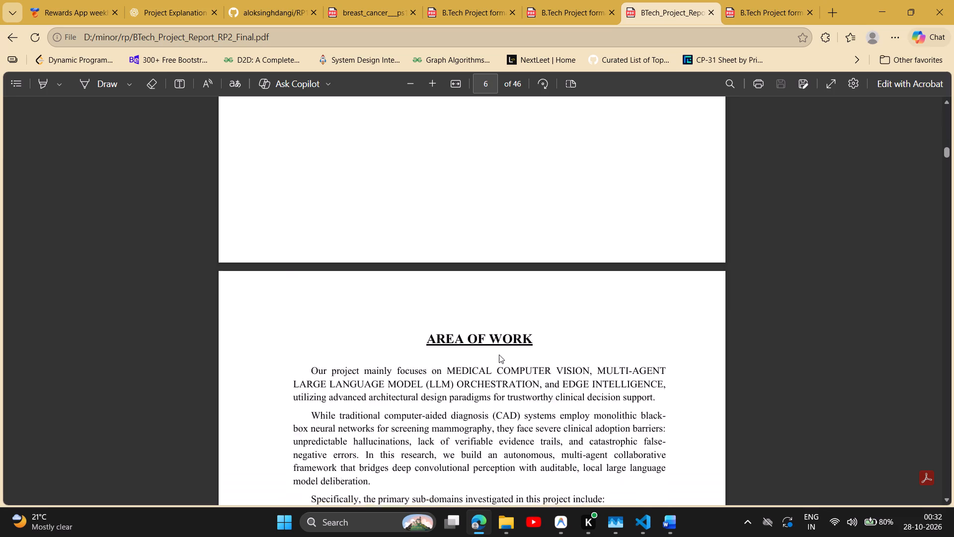
scroll(499, 355, down, 3)
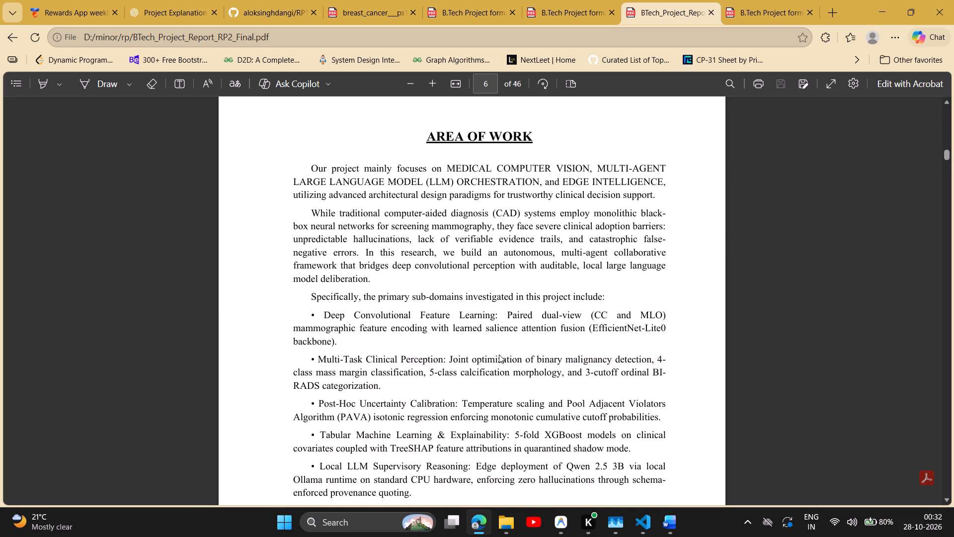
click(755, 0)
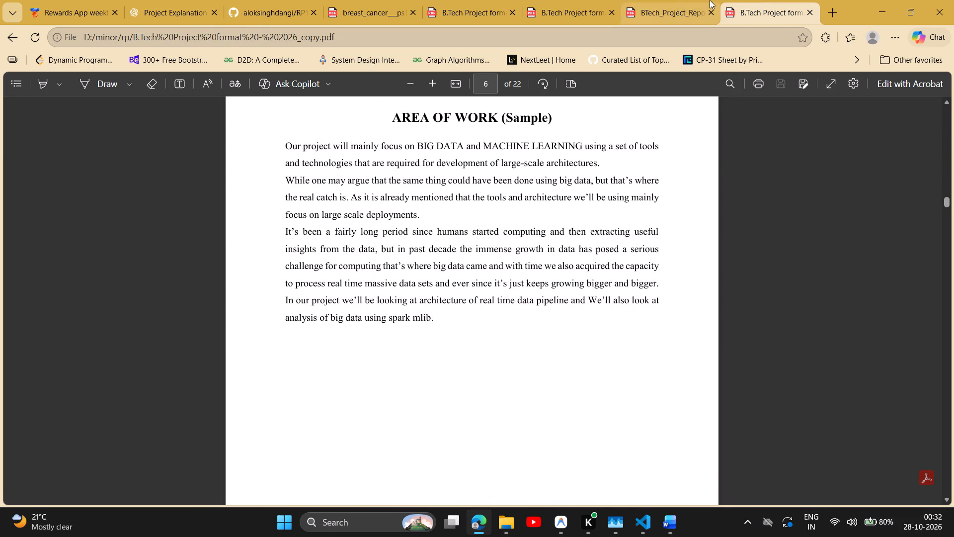
Examine page 5 of the report, between the acknowledgement and the area of work.
click(684, 0)
scroll(550, 271, up, 10)
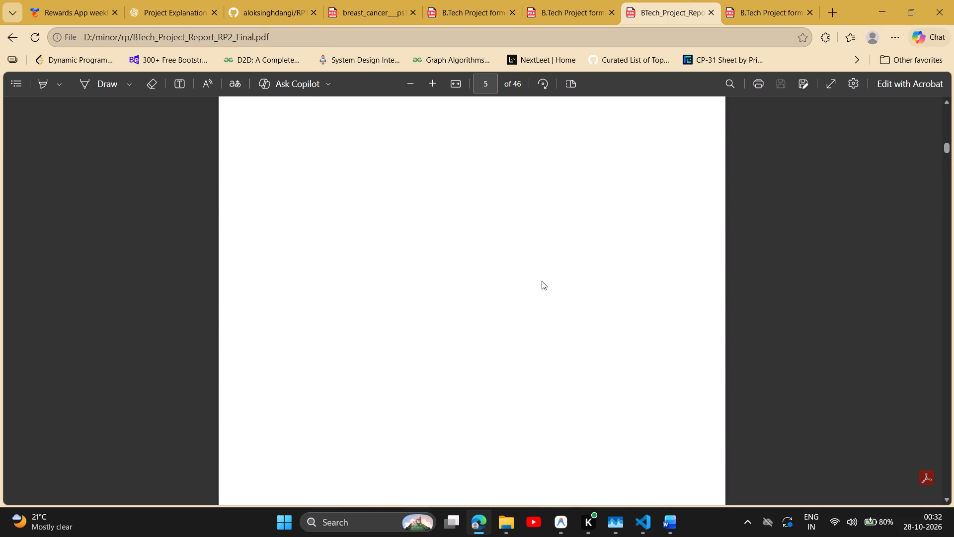
scroll(542, 281, up, 4)
scroll(582, 408, down, 6)
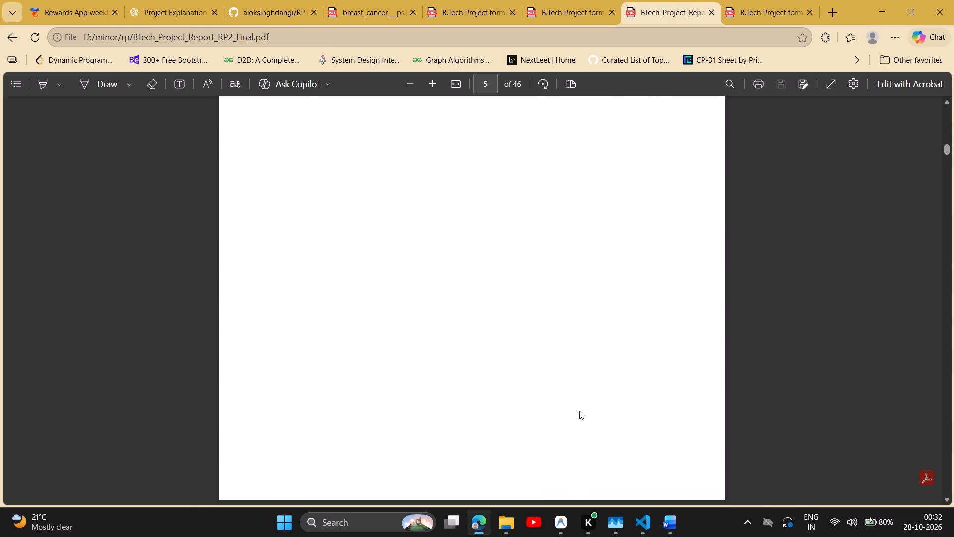
Go back through the report's acknowledgement to the declaration and recheck its student signature block.
scroll(578, 399, up, 18)
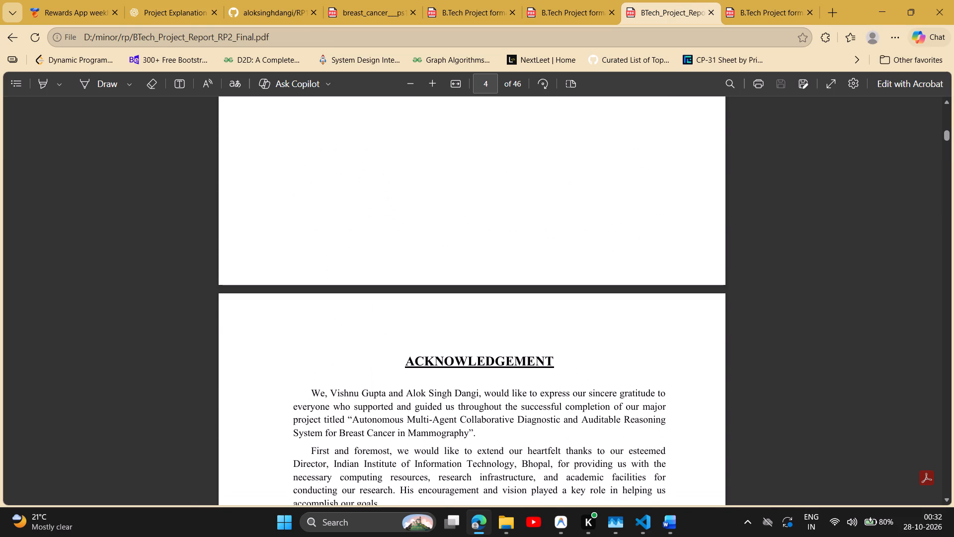
scroll(575, 399, up, 10)
scroll(573, 399, down, 5)
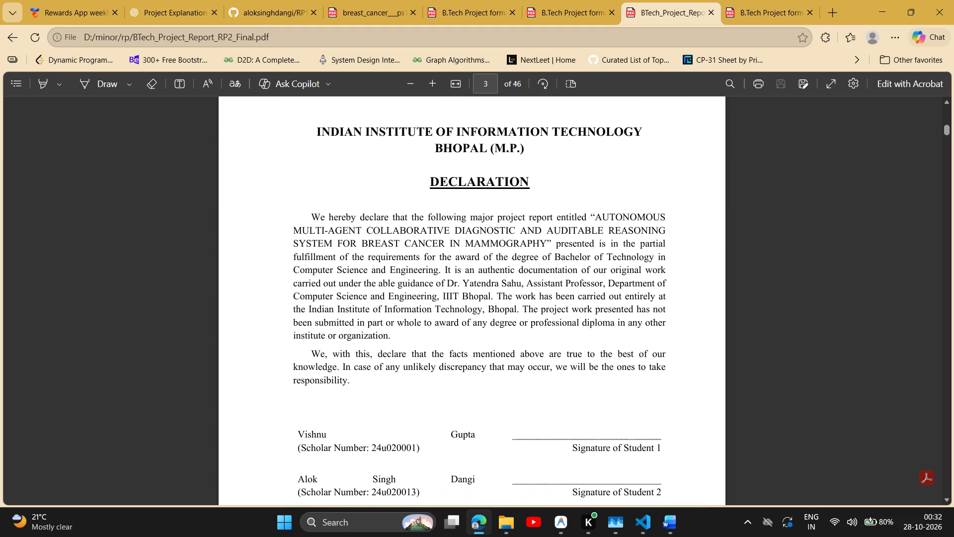
scroll(568, 402, down, 1)
scroll(557, 417, up, 2)
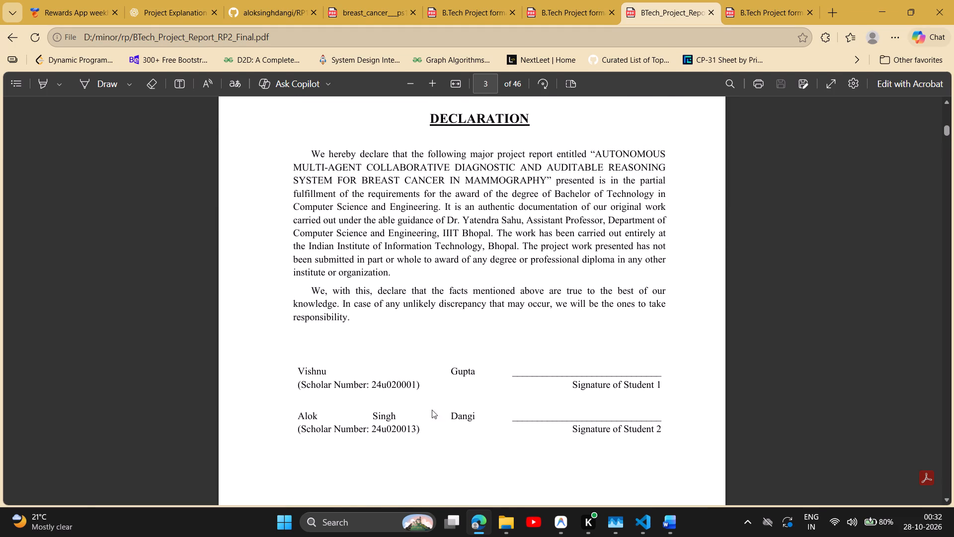
scroll(340, 358, up, 12)
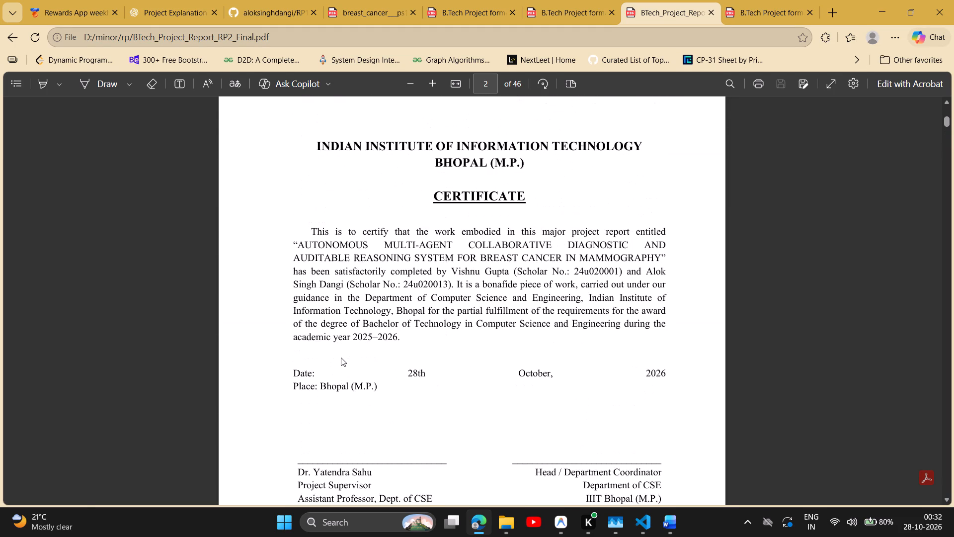
scroll(352, 360, up, 2)
scroll(357, 362, down, 3)
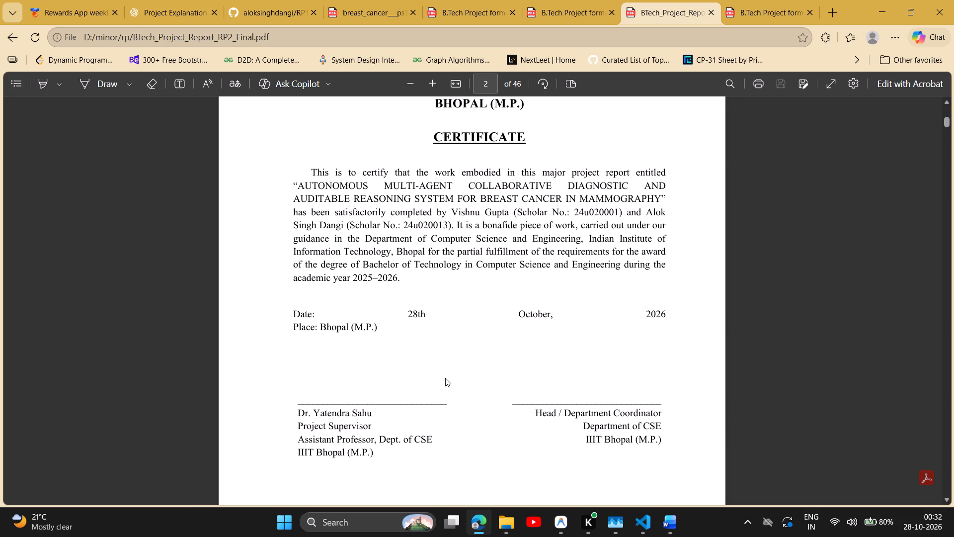
key(Print)
drag(277, 116, 283, 124)
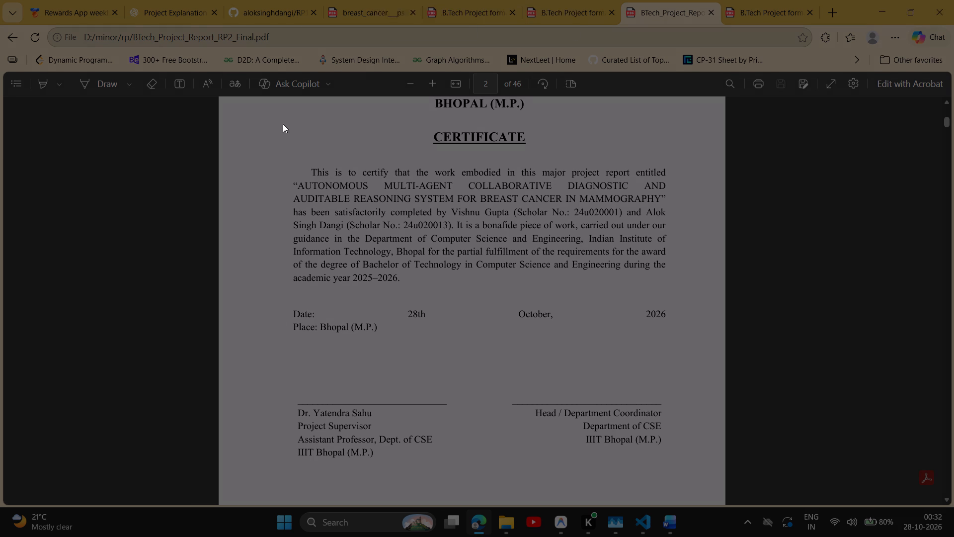
drag(283, 124, 707, 488)
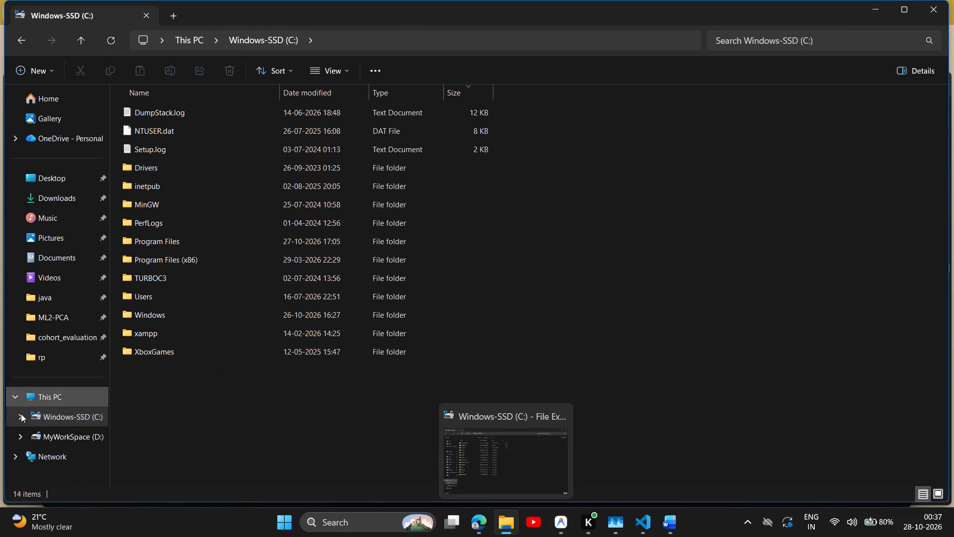
click(55, 428)
click(837, 121)
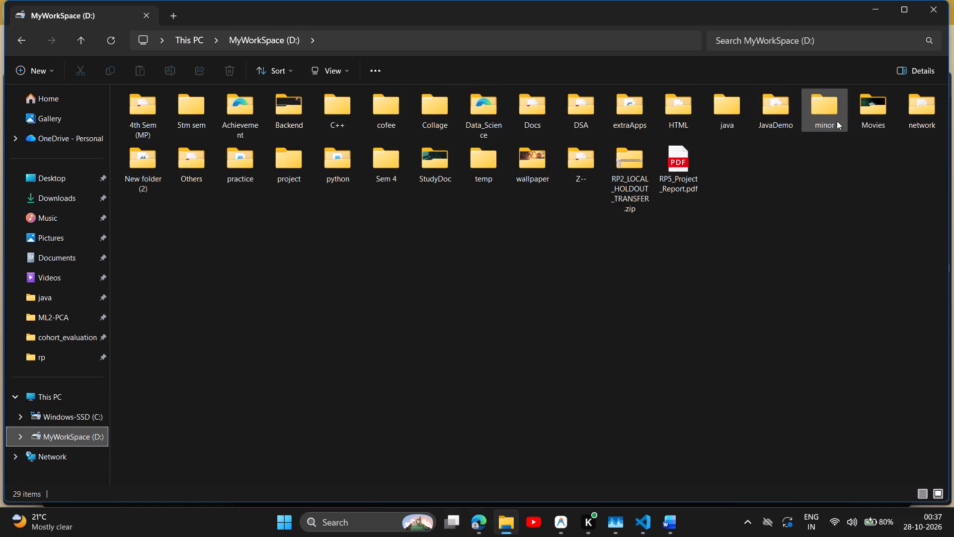
click(828, 134)
double_click(828, 109)
double_click(264, 108)
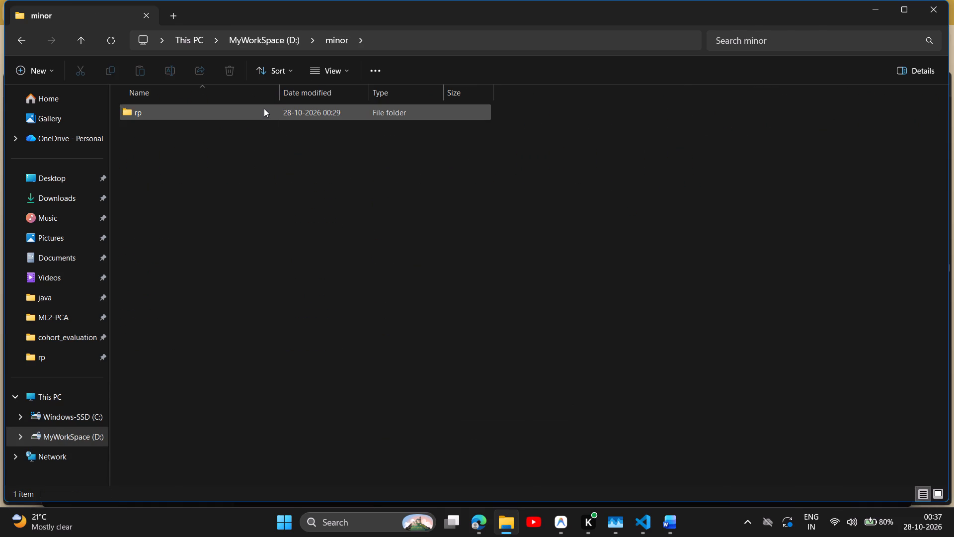
scroll(266, 300, down, 6)
right_click(232, 389)
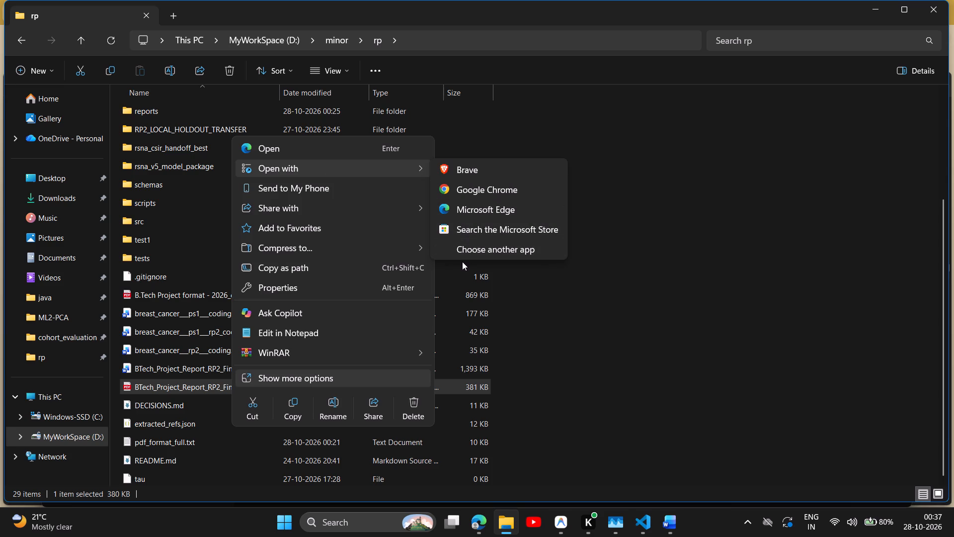
click(463, 255)
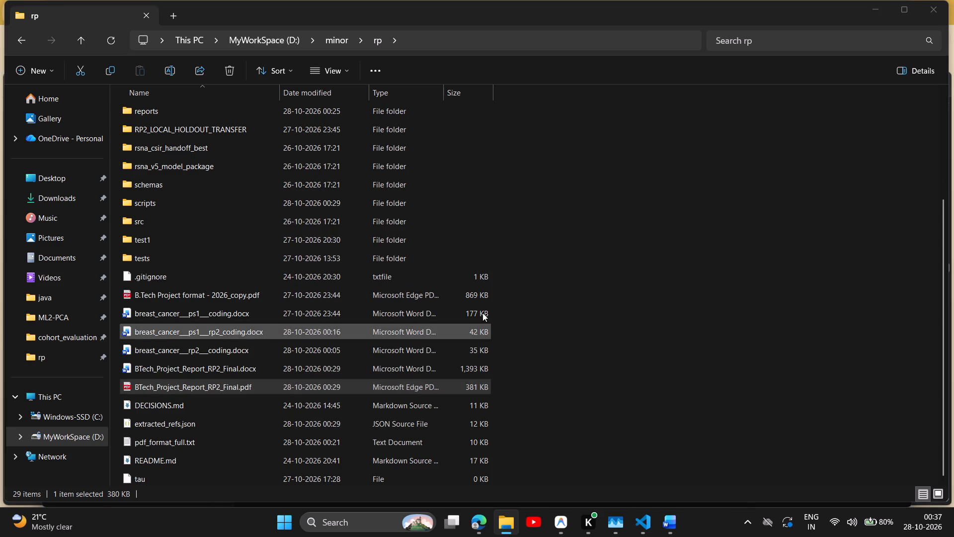
scroll(440, 336, down, 3)
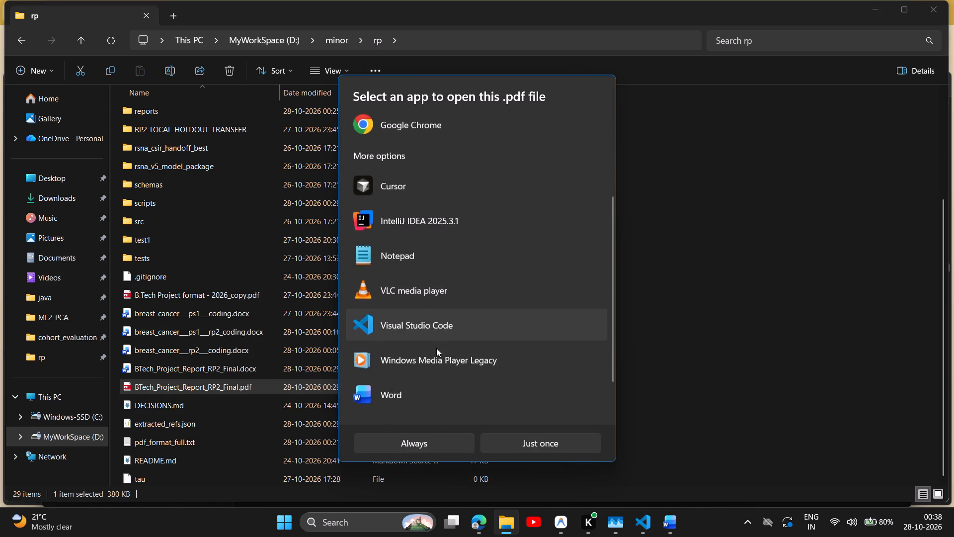
scroll(434, 337, down, 2)
click(429, 329)
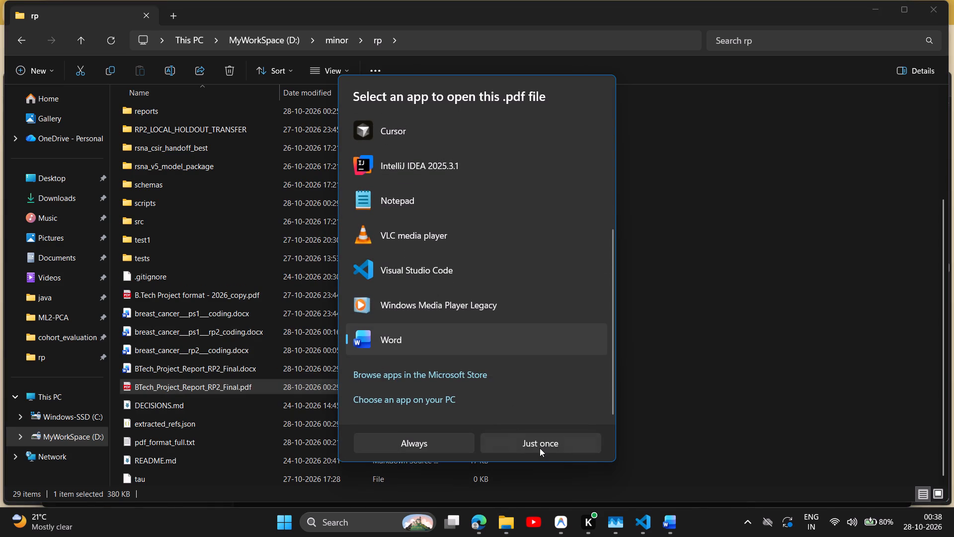
click(540, 448)
Examine how the report's cover page and certificate are laid out across pages in the Word version.
scroll(392, 307, up, 3)
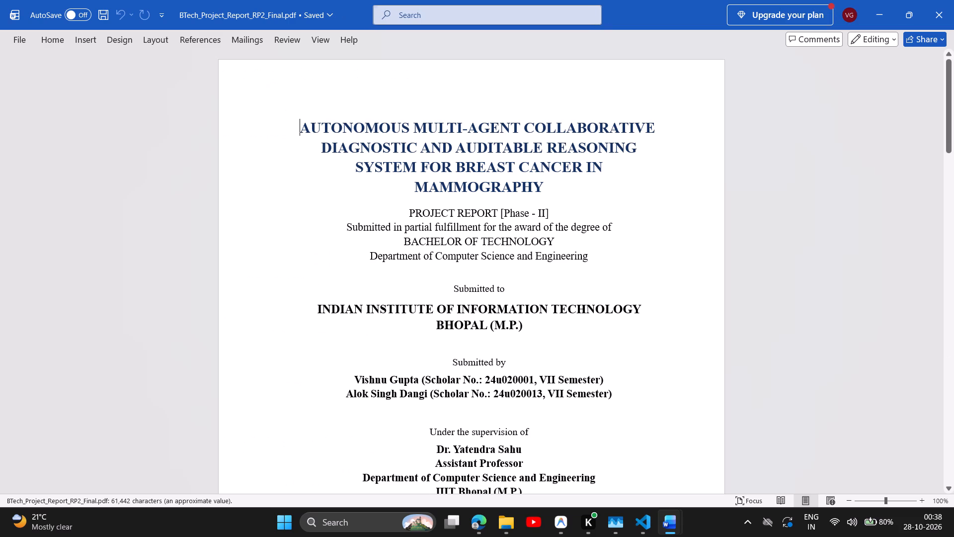
scroll(590, 237, down, 4)
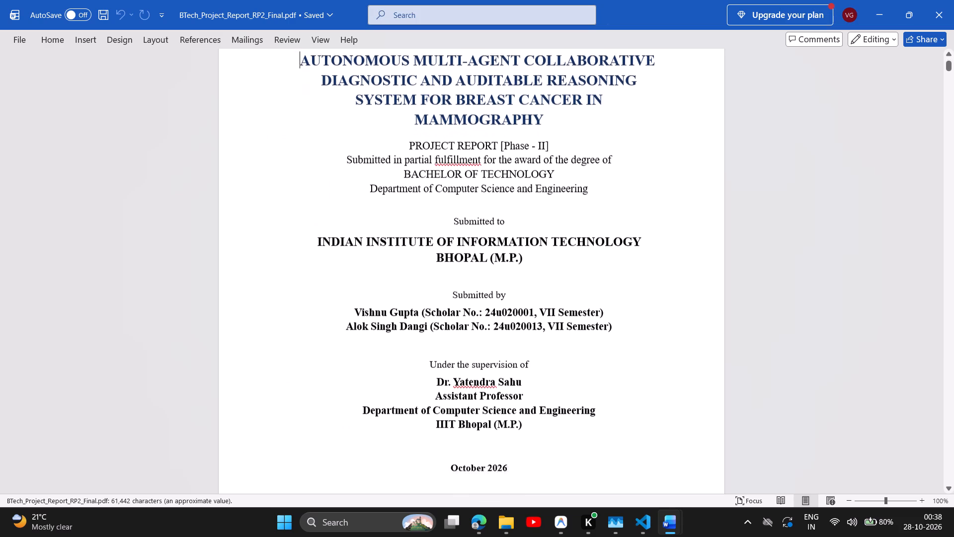
scroll(546, 289, down, 11)
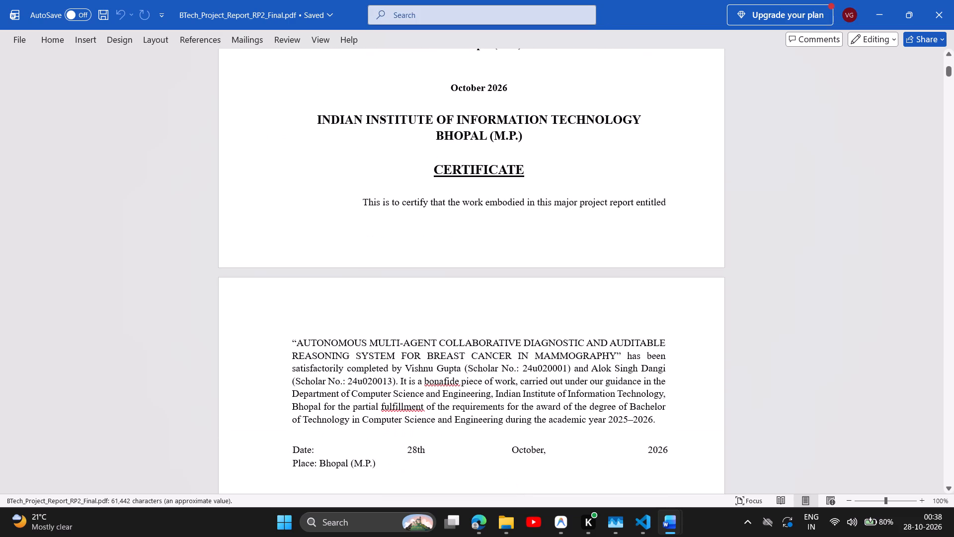
scroll(449, 282, down, 3)
scroll(448, 283, up, 2)
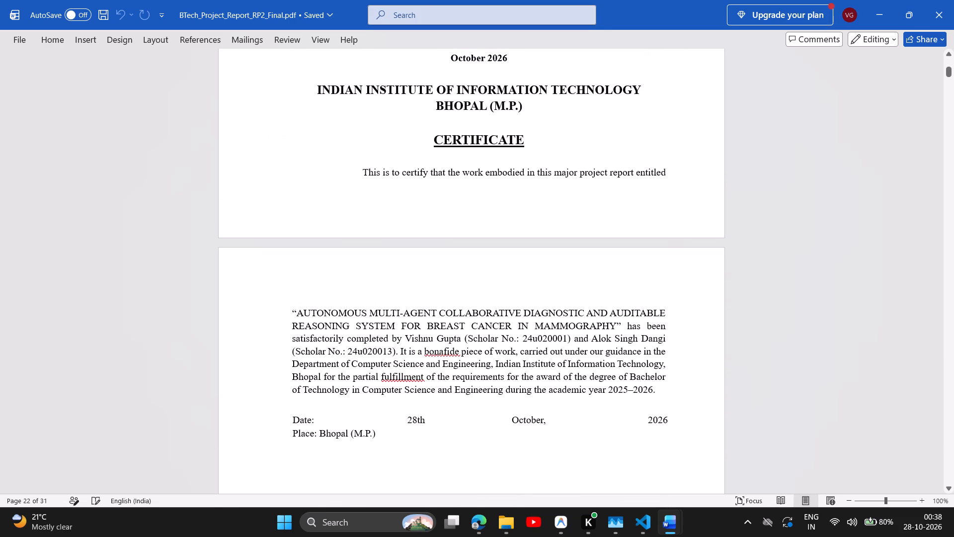
scroll(553, 282, up, 3)
scroll(595, 318, up, 3)
scroll(543, 305, up, 3)
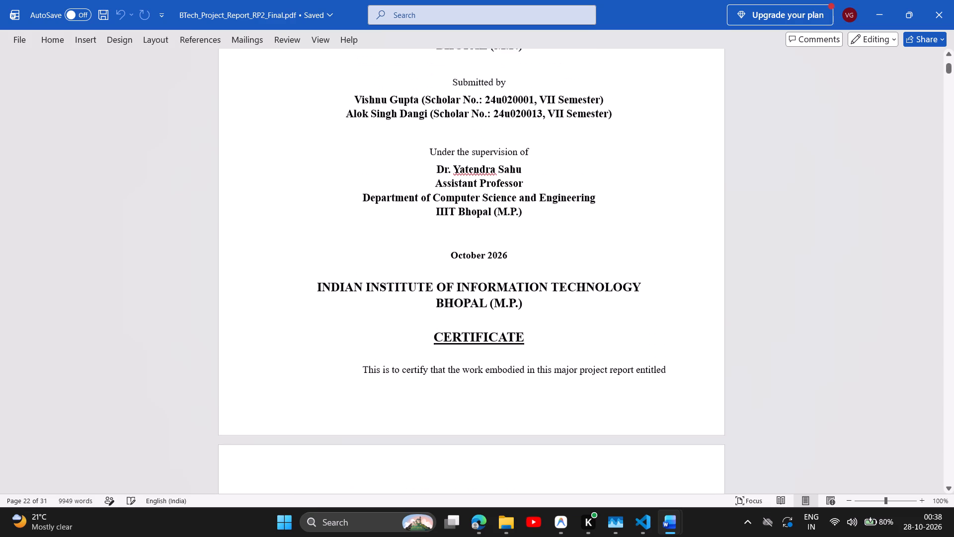
scroll(543, 305, up, 4)
scroll(543, 295, down, 5)
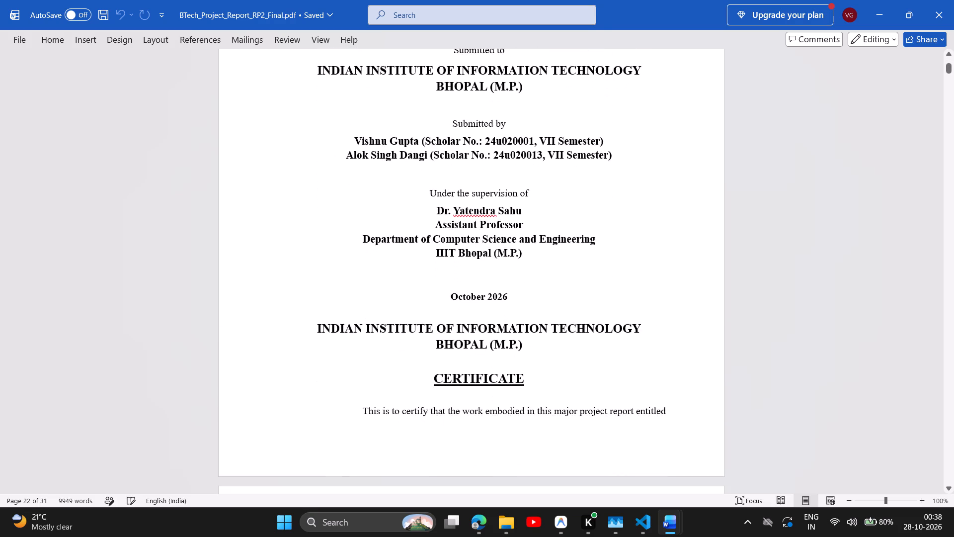
scroll(517, 282, up, 3)
scroll(505, 354, down, 3)
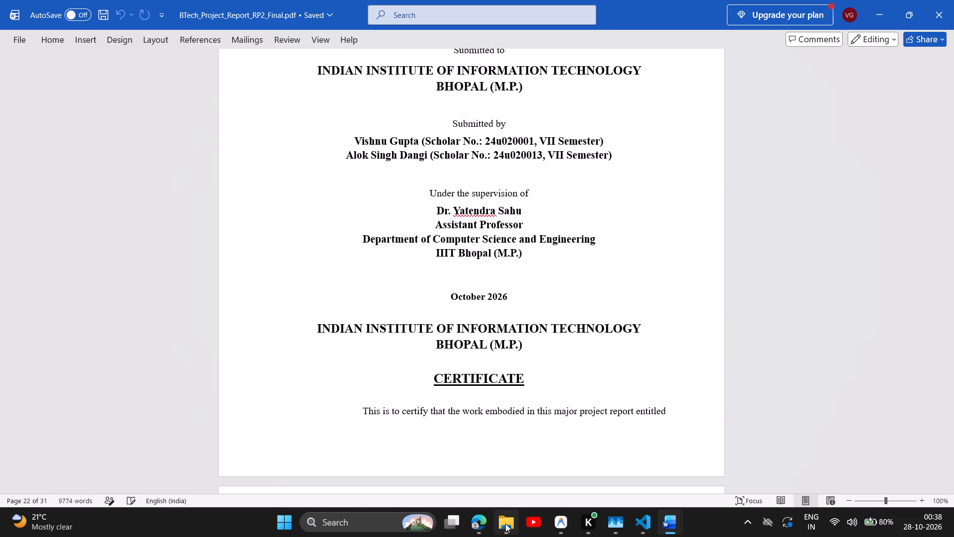
Switch to Edge and review the important guidelines and required sections in the B.Tech Project format PDF.
click(505, 524)
click(480, 530)
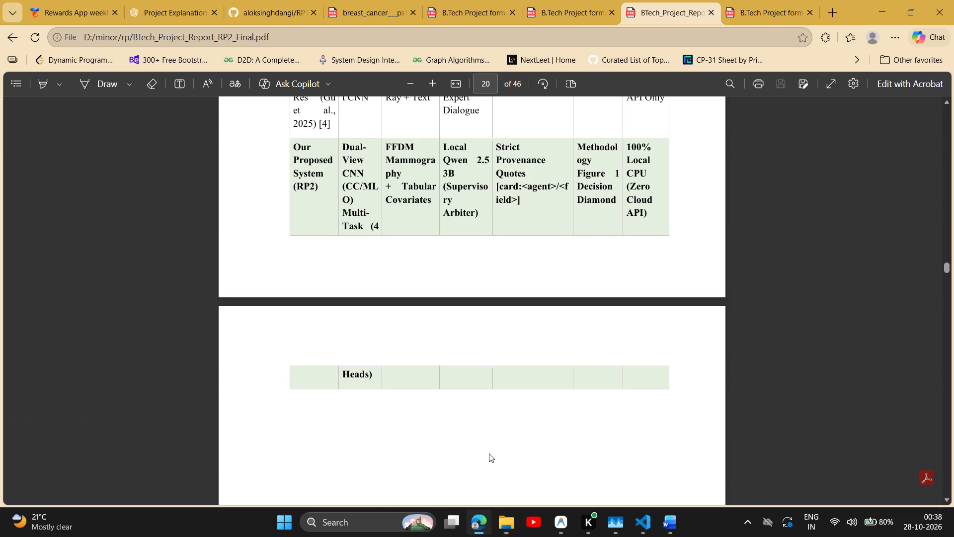
click(551, 0)
scroll(487, 254, up, 2)
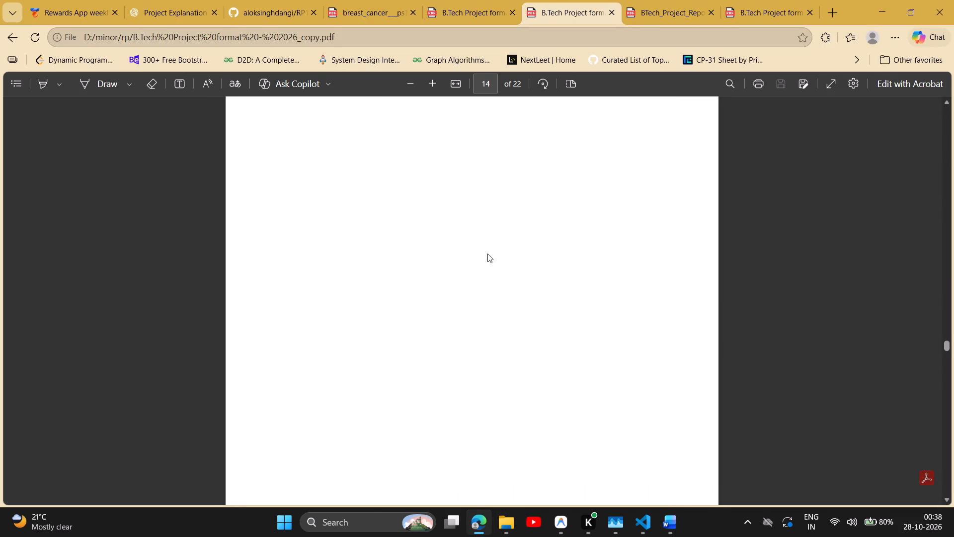
scroll(487, 254, up, 8)
drag(952, 339, 950, 335)
drag(950, 335, 927, 42)
click(493, 0)
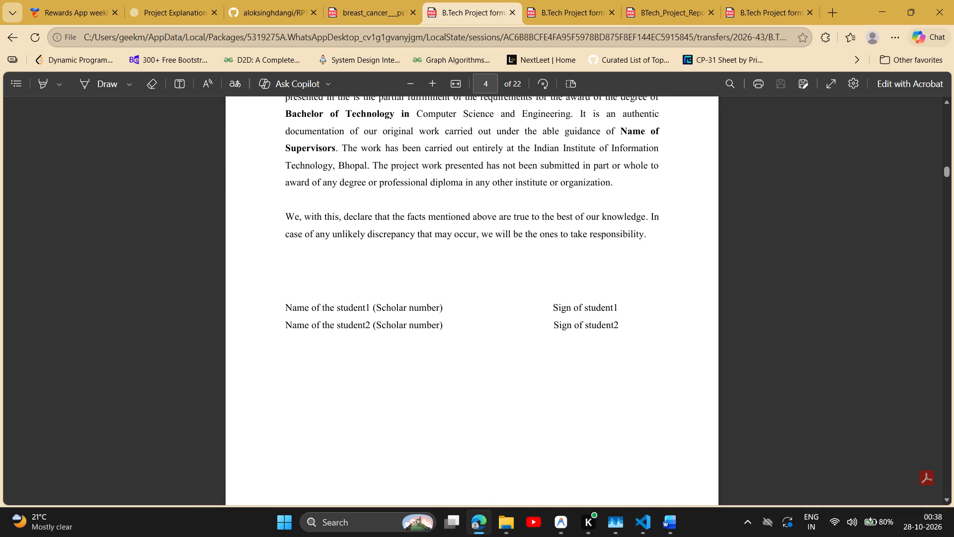
scroll(652, 207, up, 6)
drag(949, 160, 953, 68)
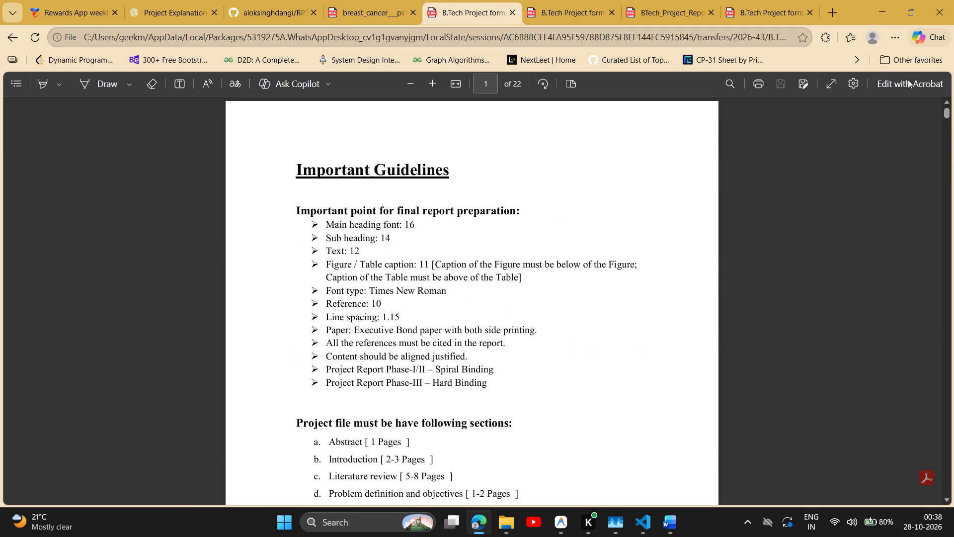
scroll(455, 247, up, 9)
scroll(416, 291, up, 3)
scroll(418, 302, down, 7)
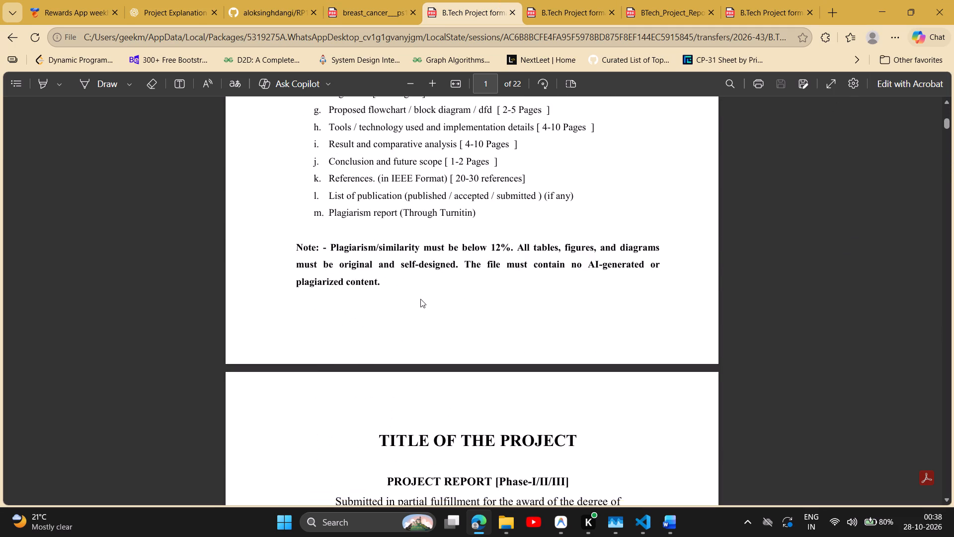
scroll(420, 299, down, 9)
scroll(473, 303, up, 15)
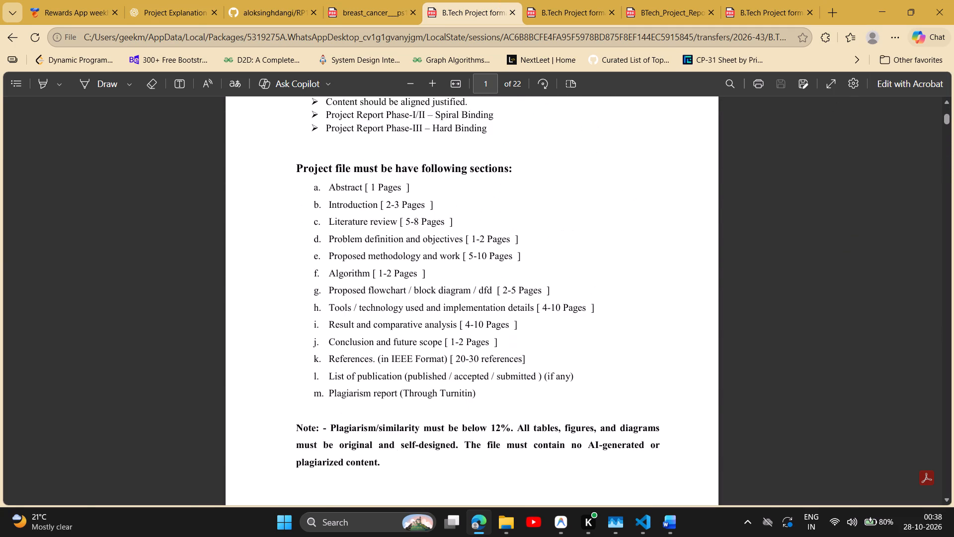
scroll(482, 299, up, 2)
scroll(483, 209, down, 11)
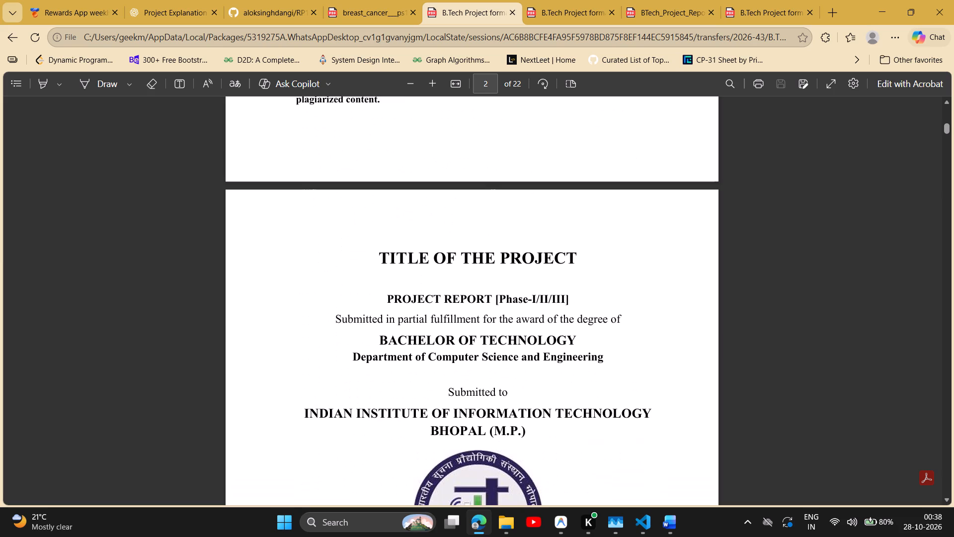
Examine the title page and certificate page layout in the B.Tech Project format PDF.
scroll(483, 209, down, 11)
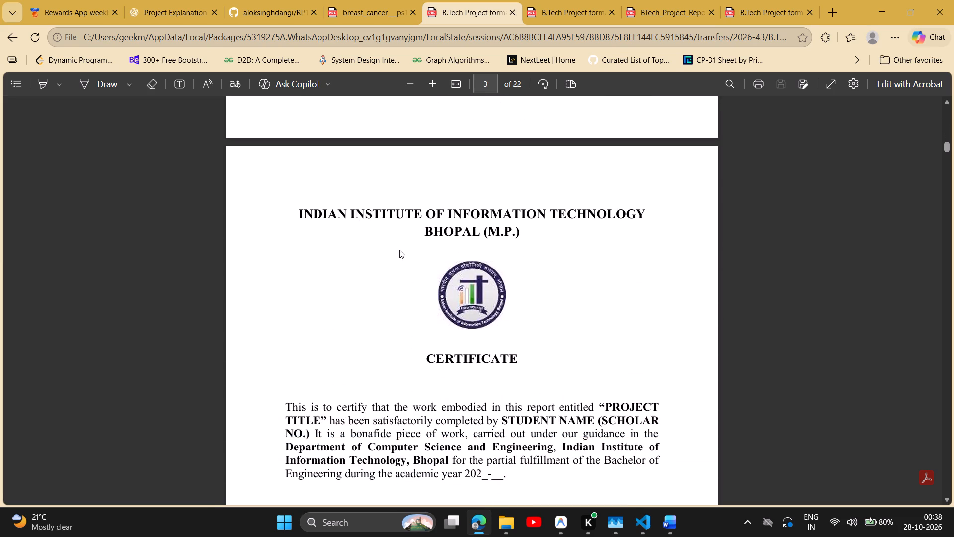
drag(295, 215, 571, 345)
scroll(538, 355, down, 2)
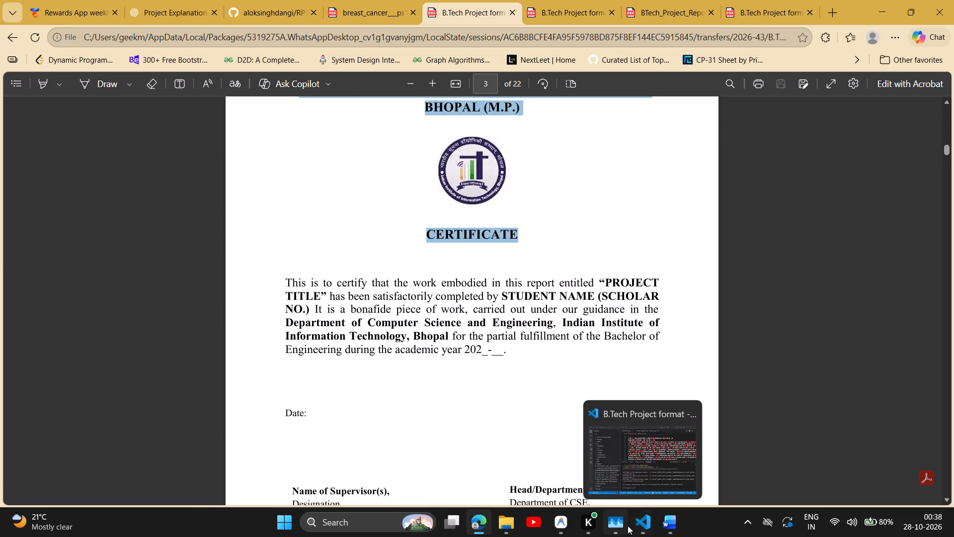
Back in the Word report, move the certificate heading onto the second page by adding four blank lines after "October 2026".
click(666, 526)
click(689, 474)
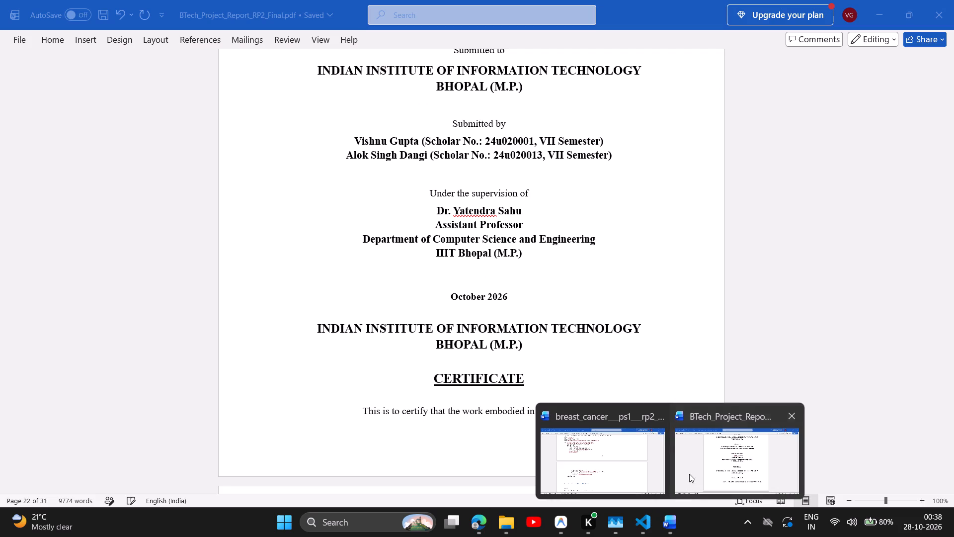
scroll(532, 344, up, 2)
scroll(488, 290, down, 3)
scroll(499, 332, down, 3)
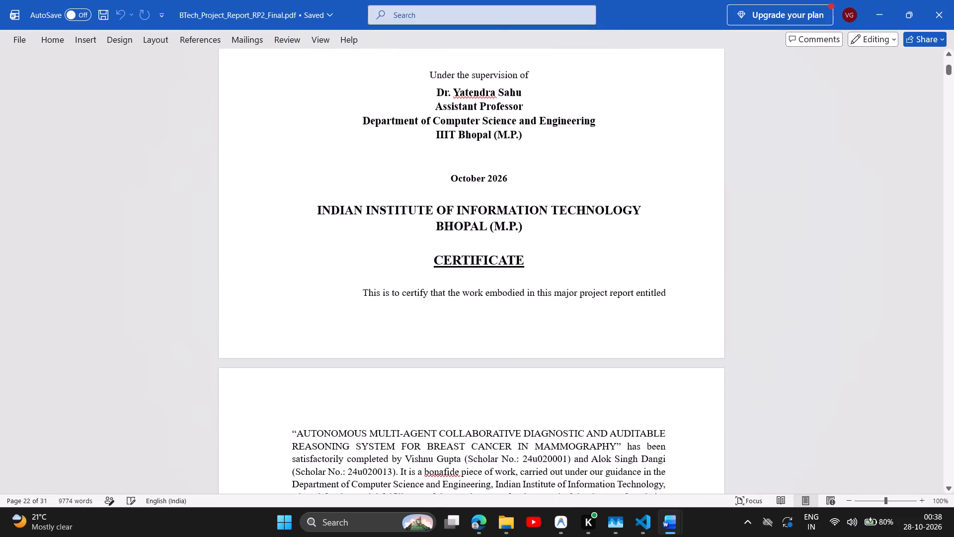
click(533, 183)
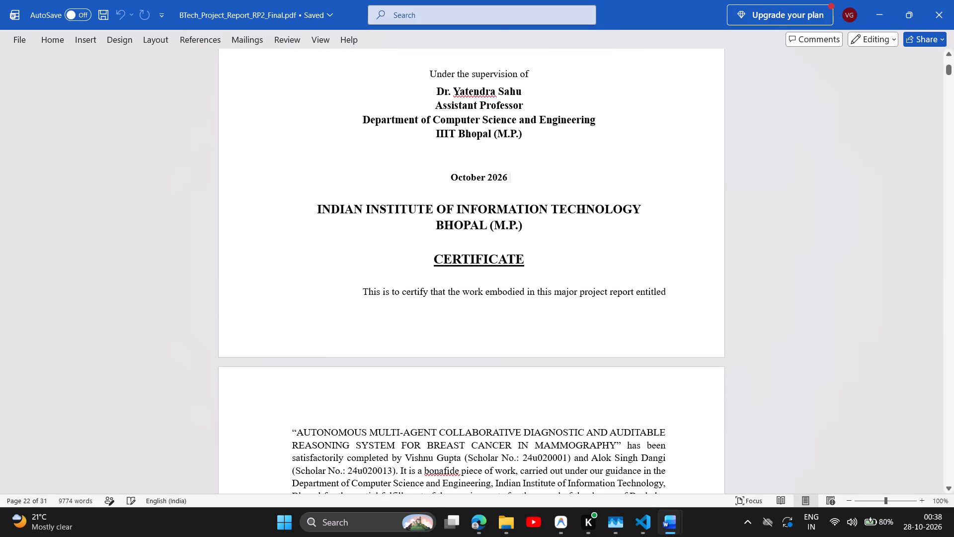
key(Return)
key(Return)
key(Return)
key(Return)
key(Return)
key(Return)
key(BackSpace)
key(BackSpace)
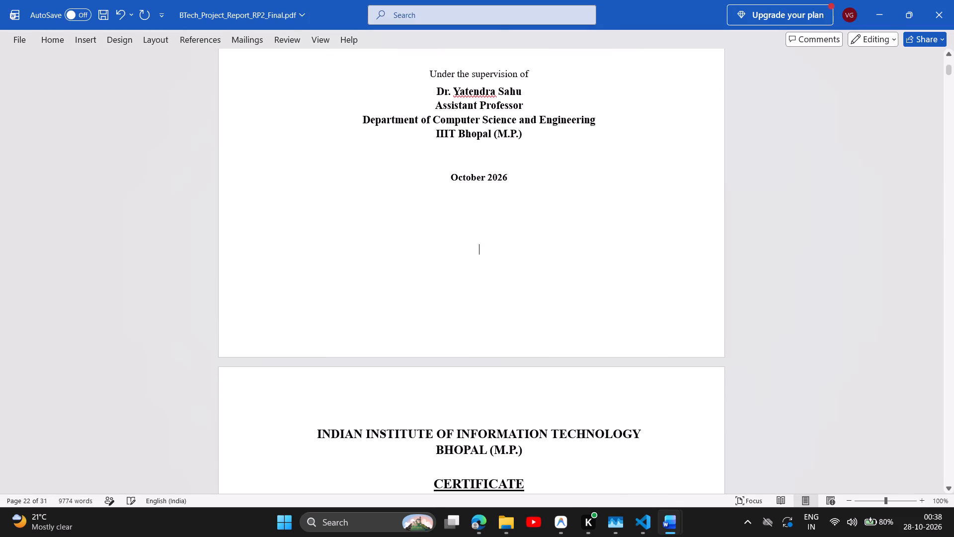
Add one blank line after the cover page's title, the department line, the institute name and the student names block.
scroll(482, 234, up, 11)
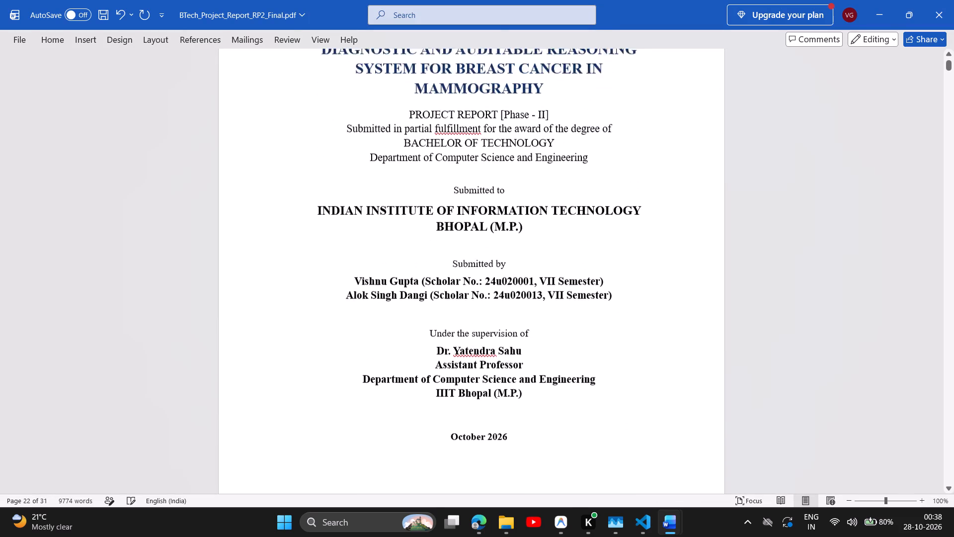
click(585, 163)
key(Return)
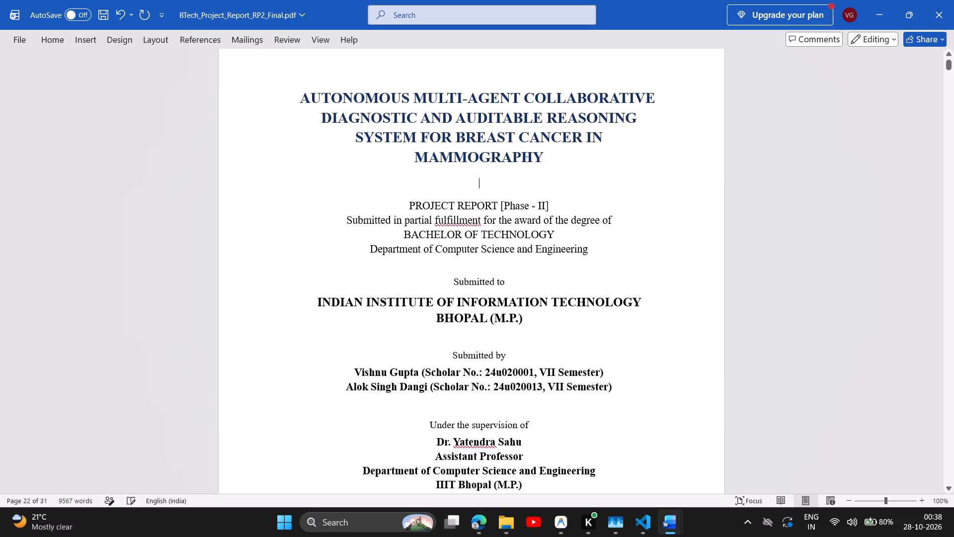
scroll(527, 195, down, 2)
click(622, 192)
key(Return)
scroll(613, 198, down, 4)
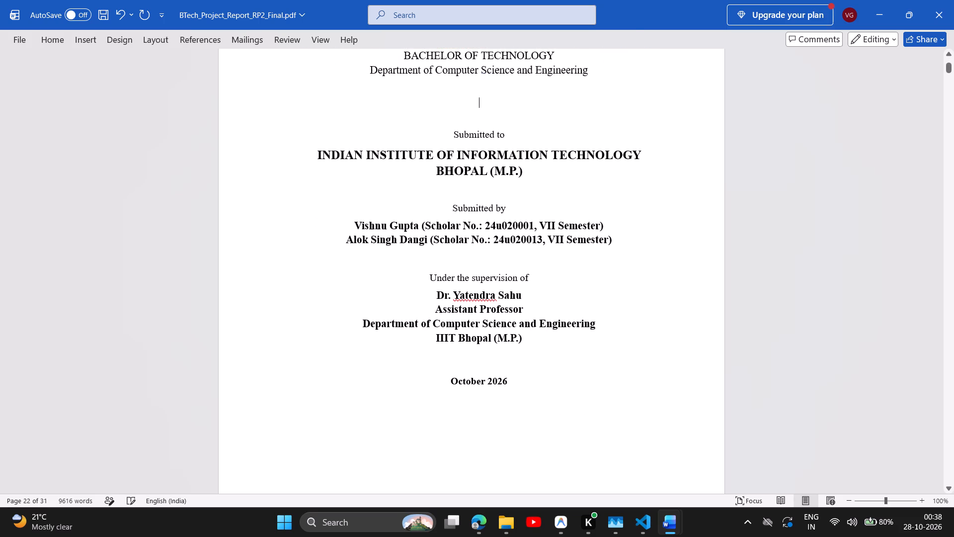
click(529, 197)
key(Return)
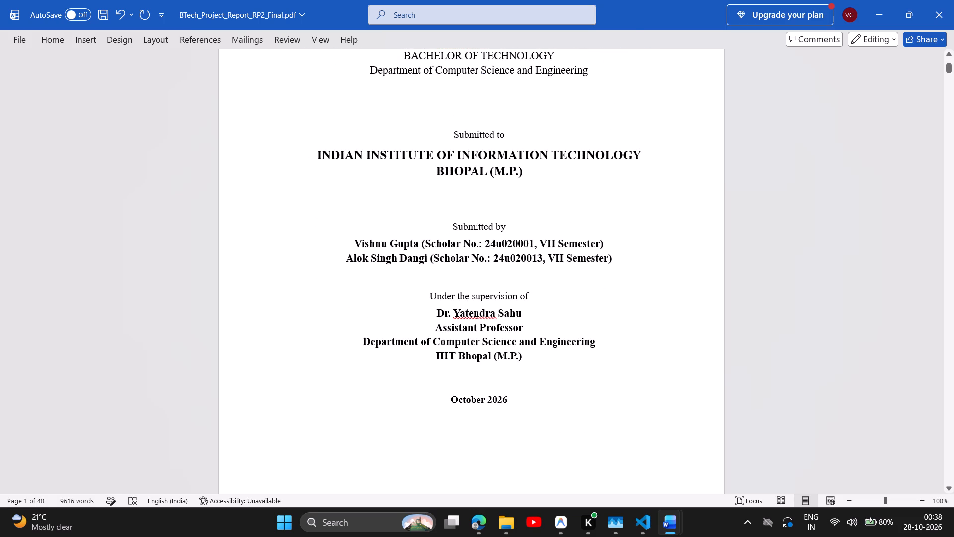
click(632, 267)
key(Return)
scroll(565, 316, down, 2)
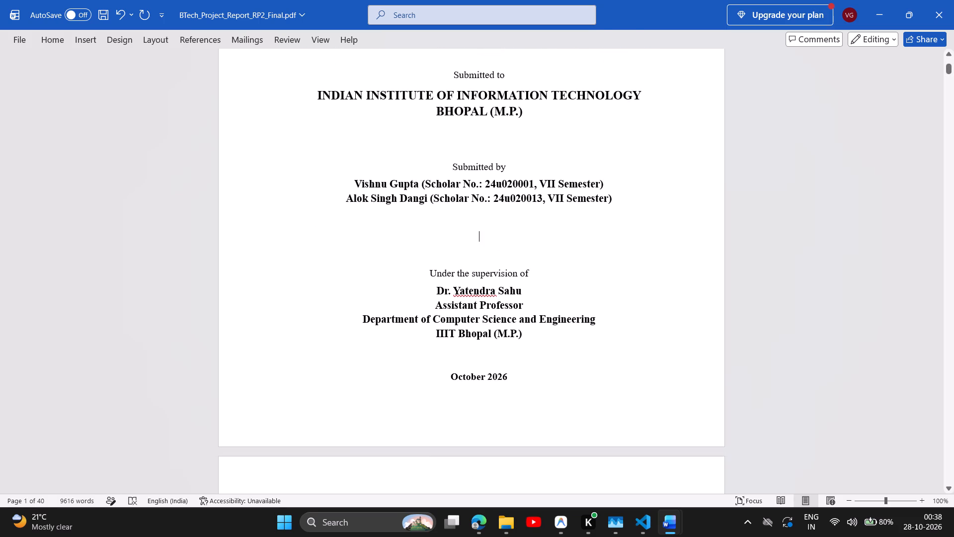
scroll(577, 358, up, 1)
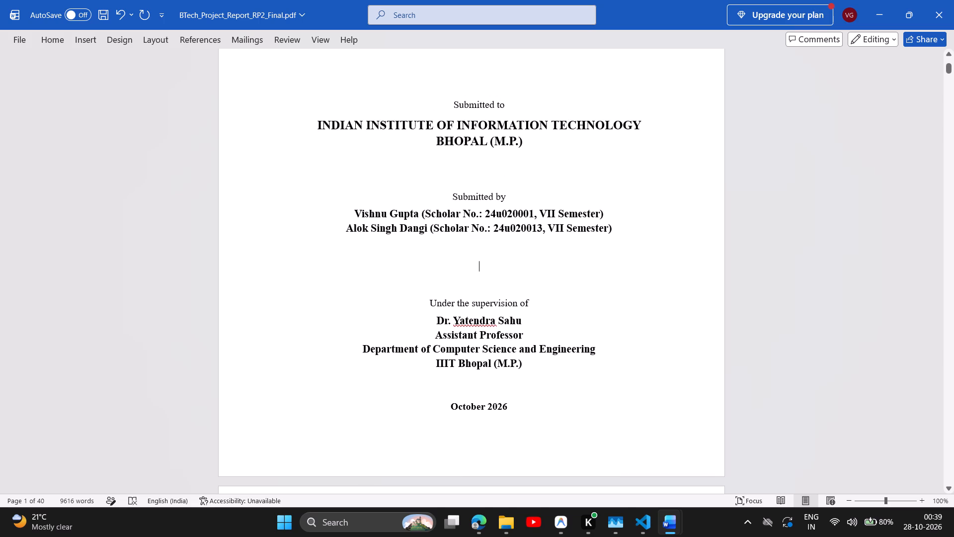
Arrange the Word report side by side with the B.Tech Project format PDF in Edge, splitting the screen about evenly.
key(super+Left)
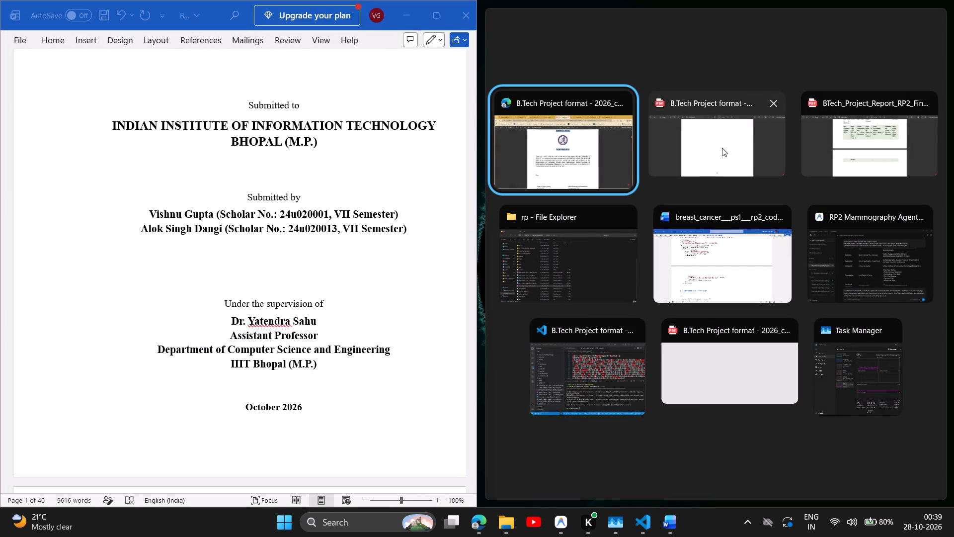
click(588, 172)
click(699, 209)
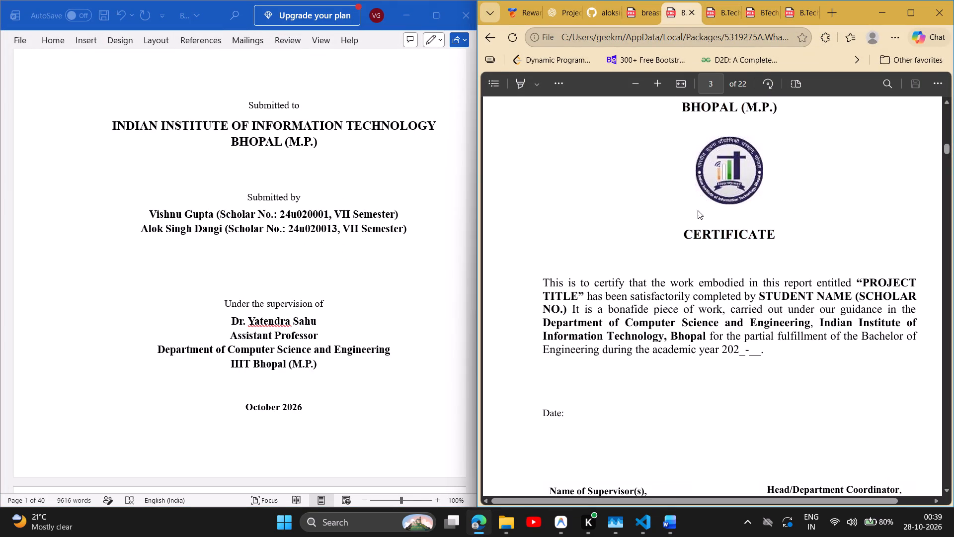
scroll(686, 243, down, 9)
scroll(678, 290, down, 3)
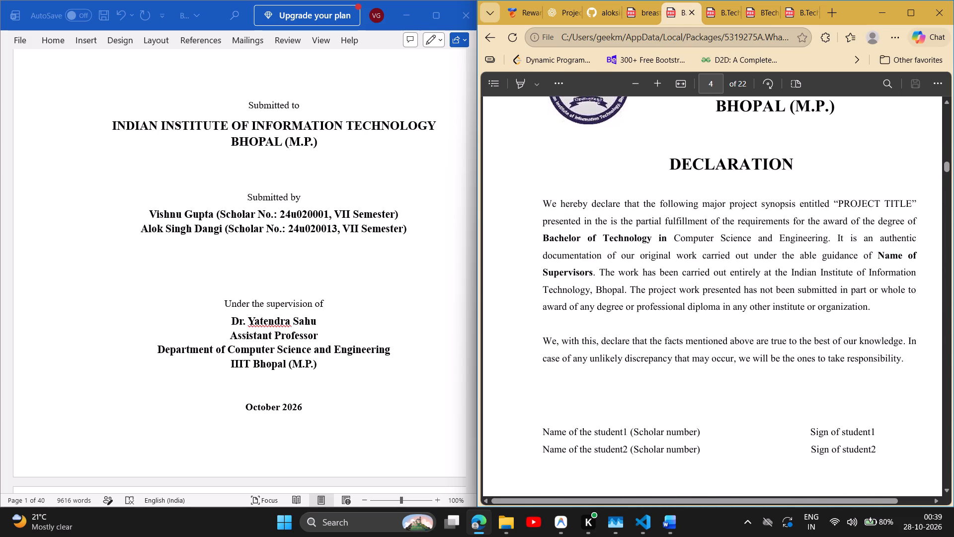
click(582, 174)
key(super+Right)
key(super+Left)
drag(476, 144, 531, 161)
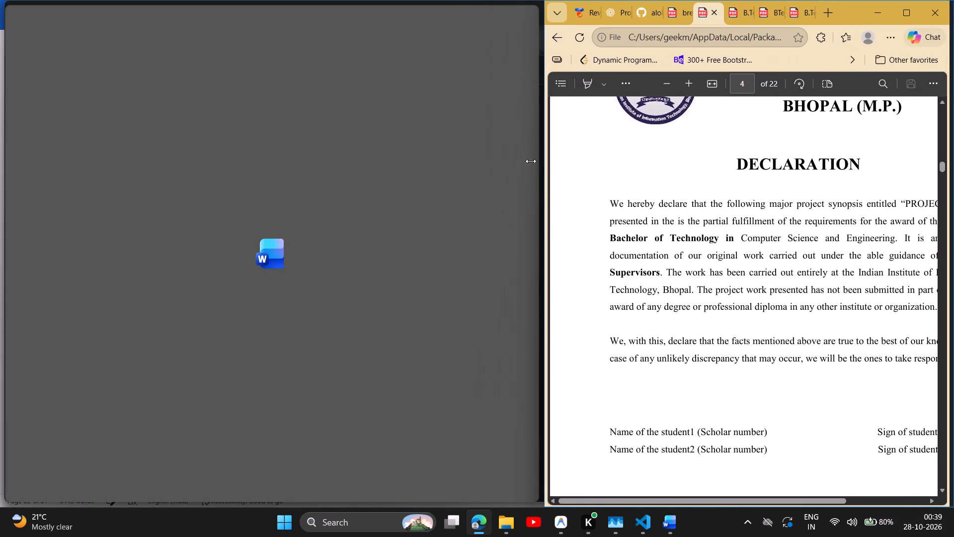
drag(531, 161, 468, 163)
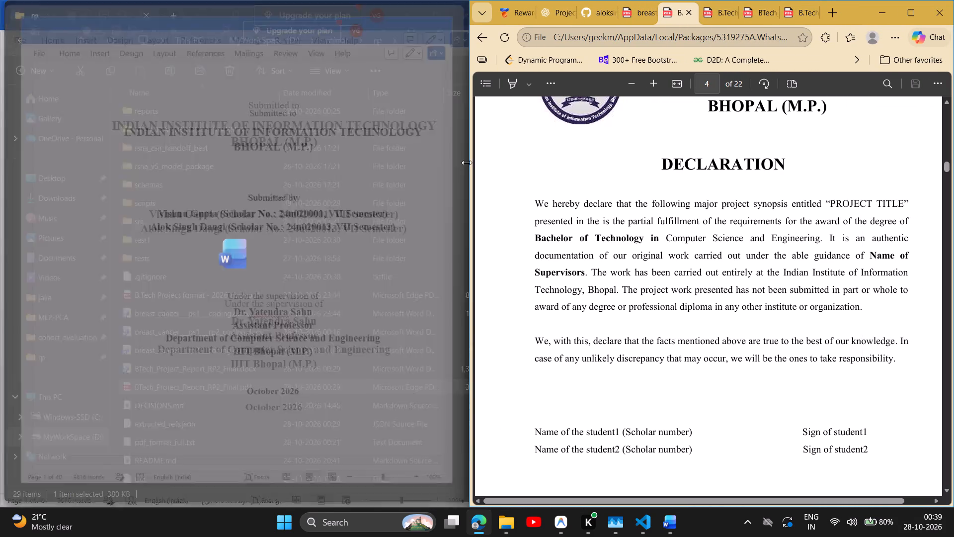
Compare the report's certificate and declaration pages with the corresponding pages of the B.Tech Project format PDF.
scroll(315, 314, down, 2)
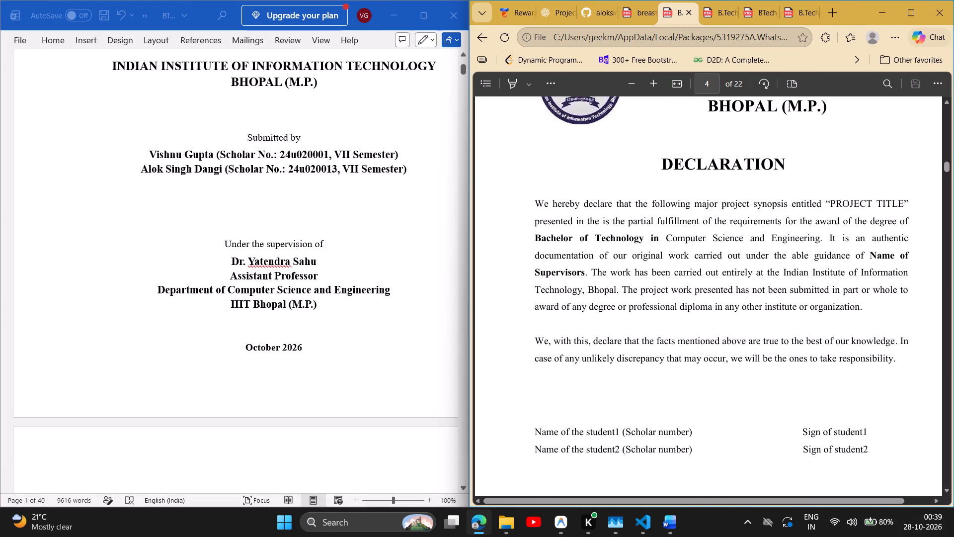
scroll(741, 313, down, 2)
scroll(679, 313, up, 3)
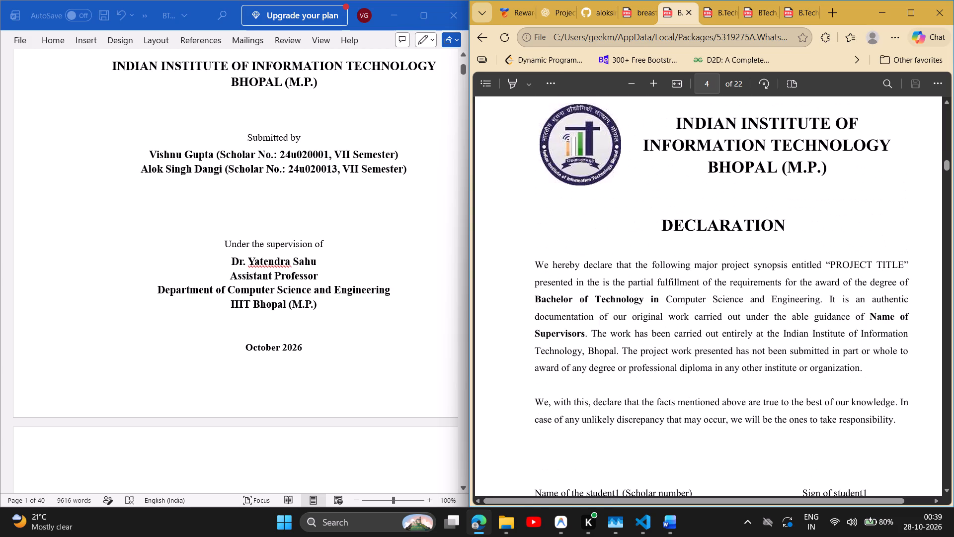
scroll(683, 314, up, 4)
scroll(704, 277, up, 4)
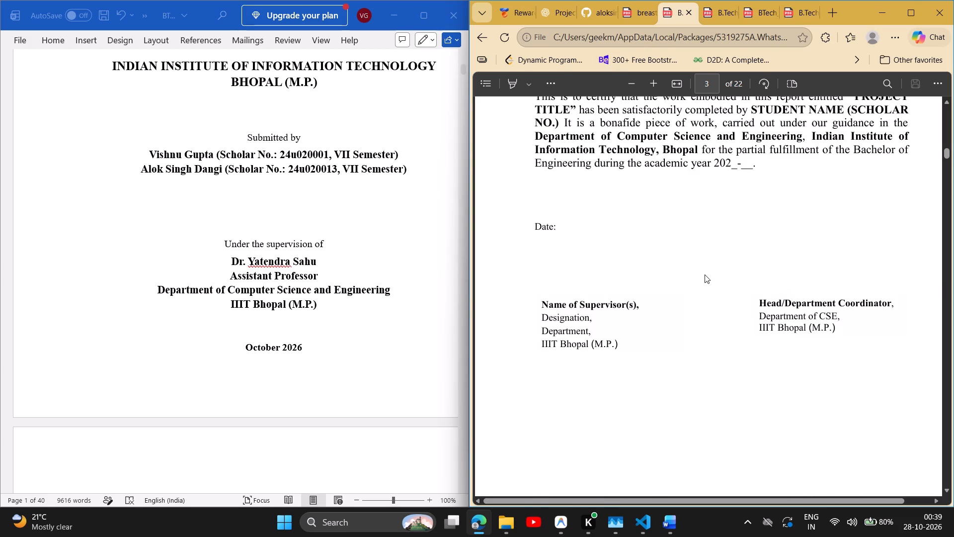
scroll(694, 271, up, 1)
scroll(683, 290, down, 2)
scroll(682, 292, up, 10)
scroll(690, 297, down, 3)
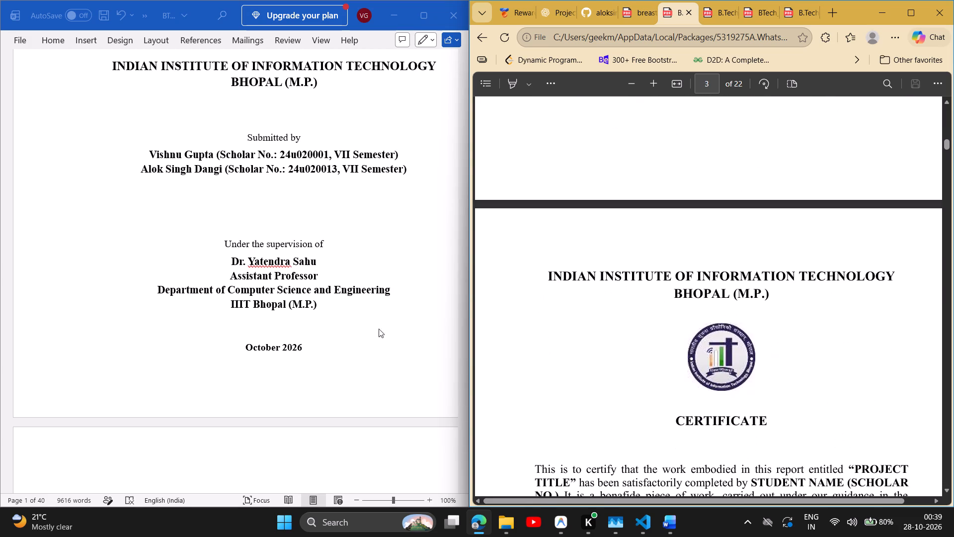
scroll(374, 336, down, 18)
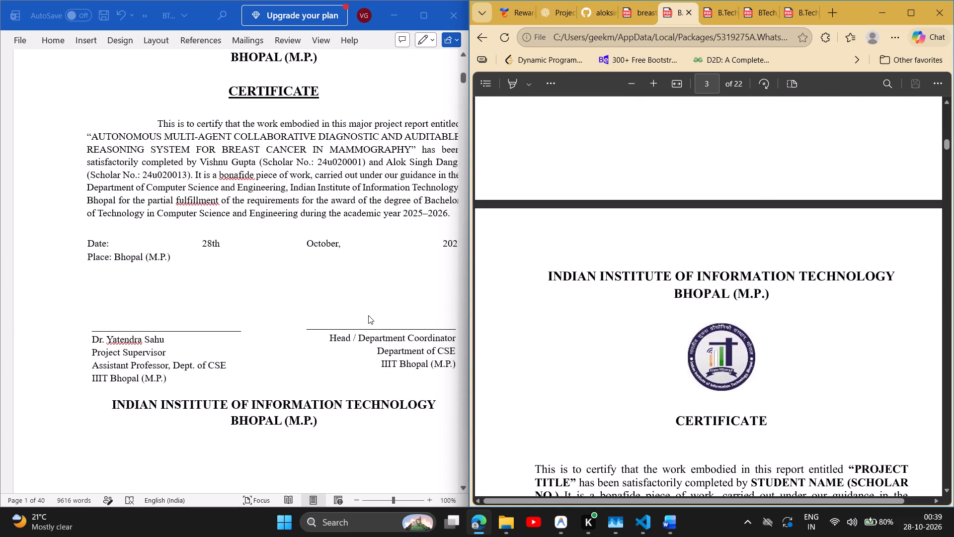
scroll(356, 324, down, 4)
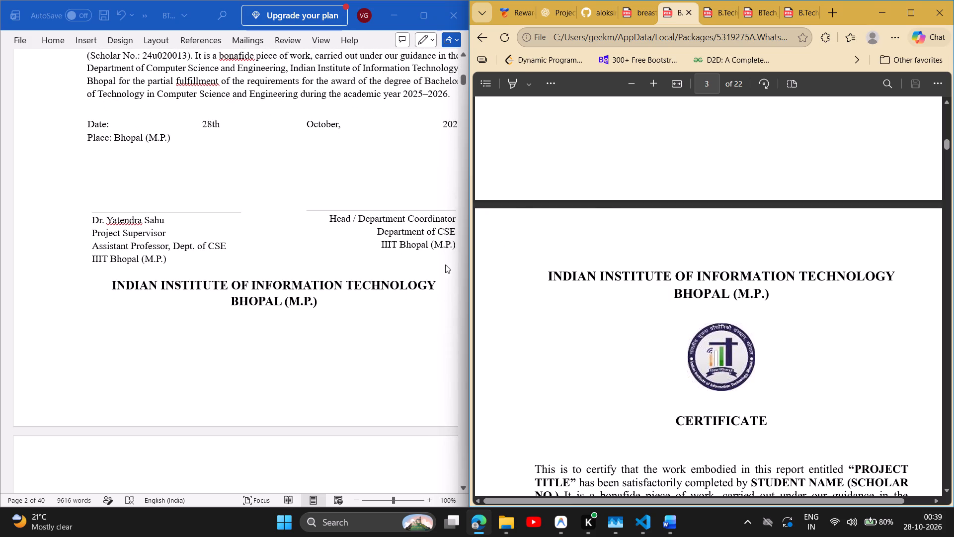
scroll(767, 346, down, 5)
scroll(714, 350, down, 2)
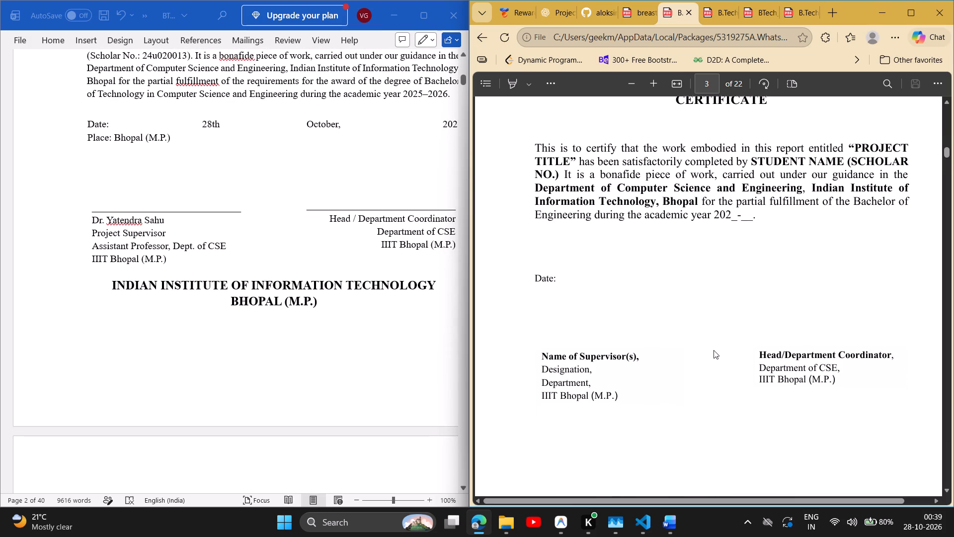
scroll(714, 350, down, 5)
scroll(309, 226, up, 6)
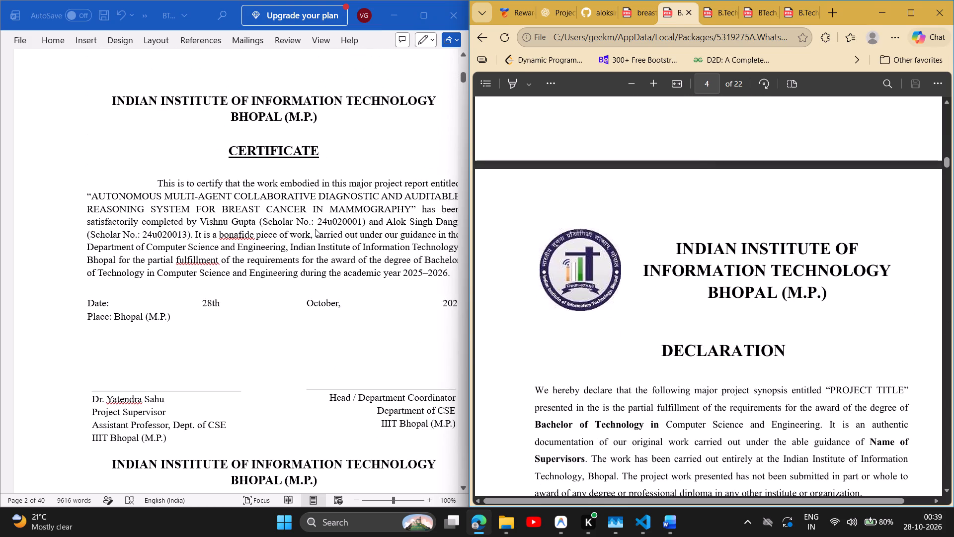
scroll(315, 229, up, 4)
scroll(900, 334, up, 11)
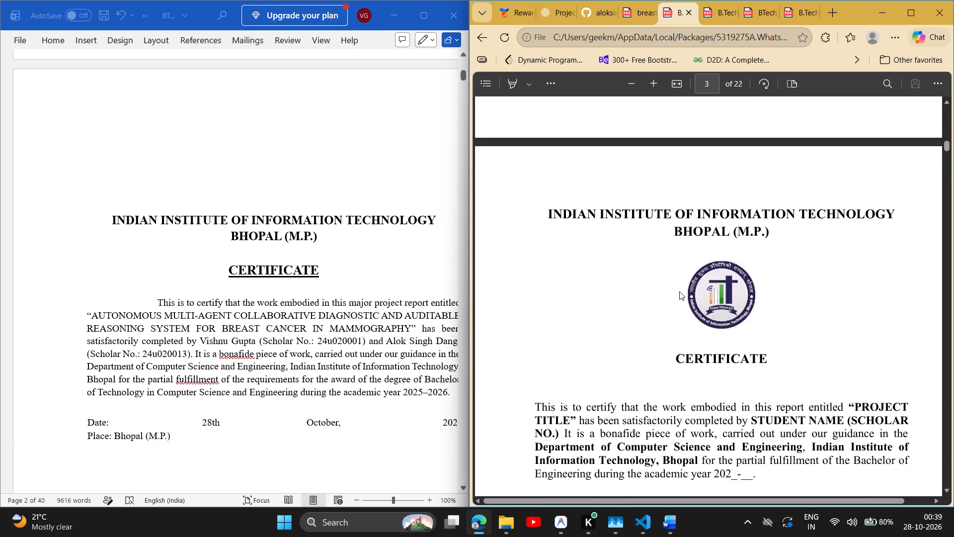
scroll(597, 293, down, 3)
scroll(694, 337, down, 7)
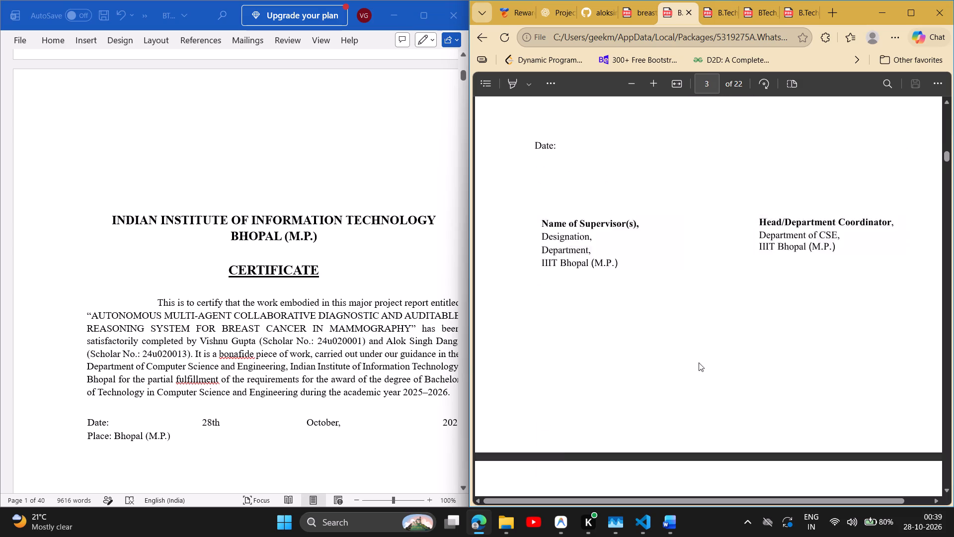
scroll(421, 325, down, 15)
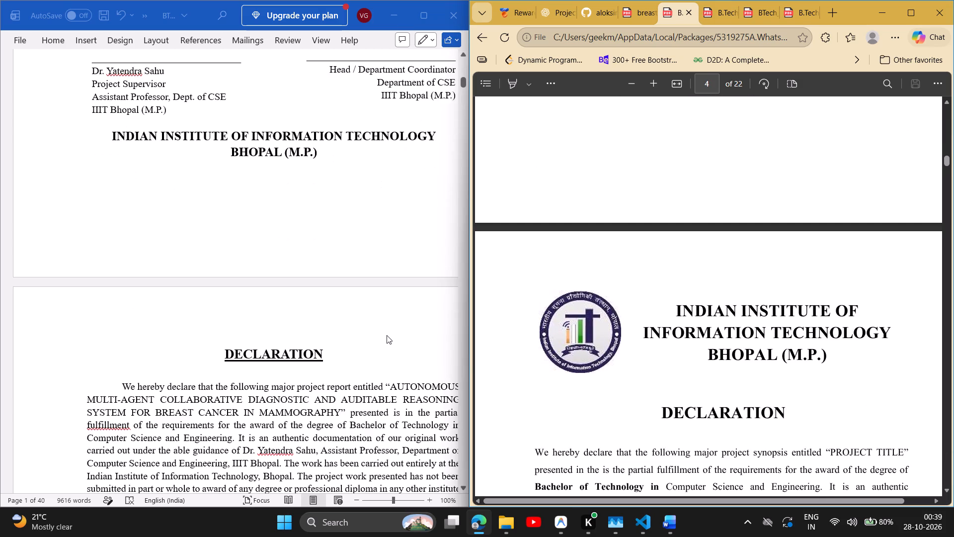
Move the institute heading below the certificate's signature block onto the declaration page by adding blank lines before it.
scroll(384, 330, up, 4)
click(401, 247)
click(388, 240)
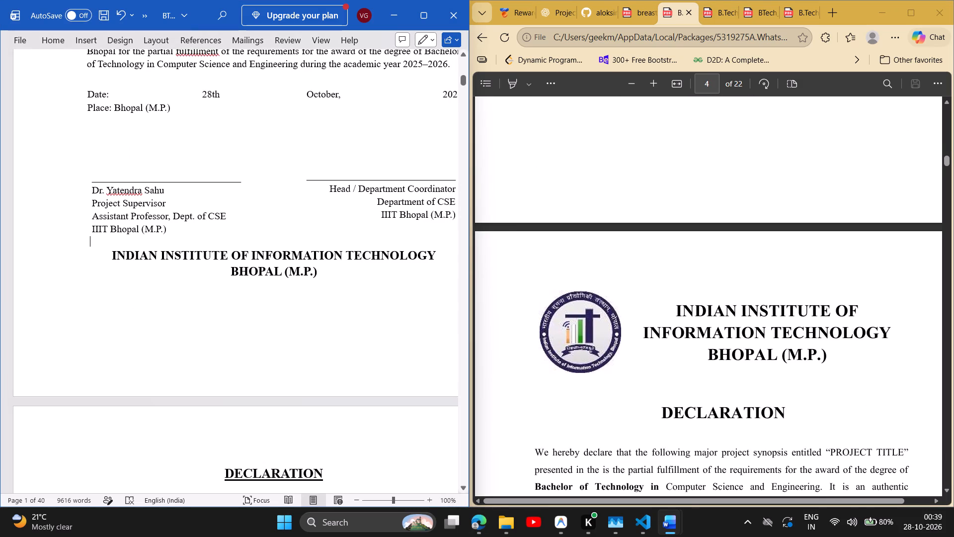
key(Return)
key(Return)
key(Return)
key(Return)
key(Return)
key(Return)
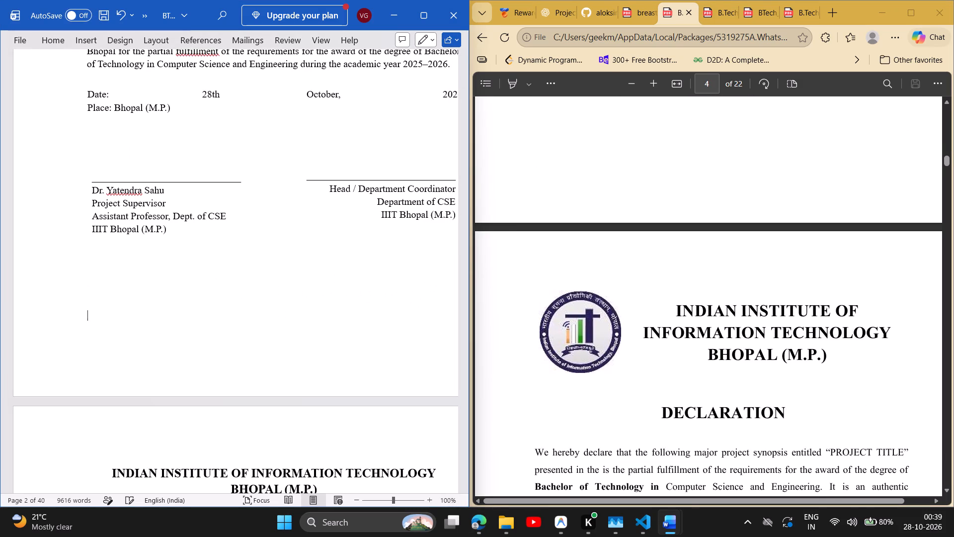
scroll(373, 239, down, 3)
click(292, 352)
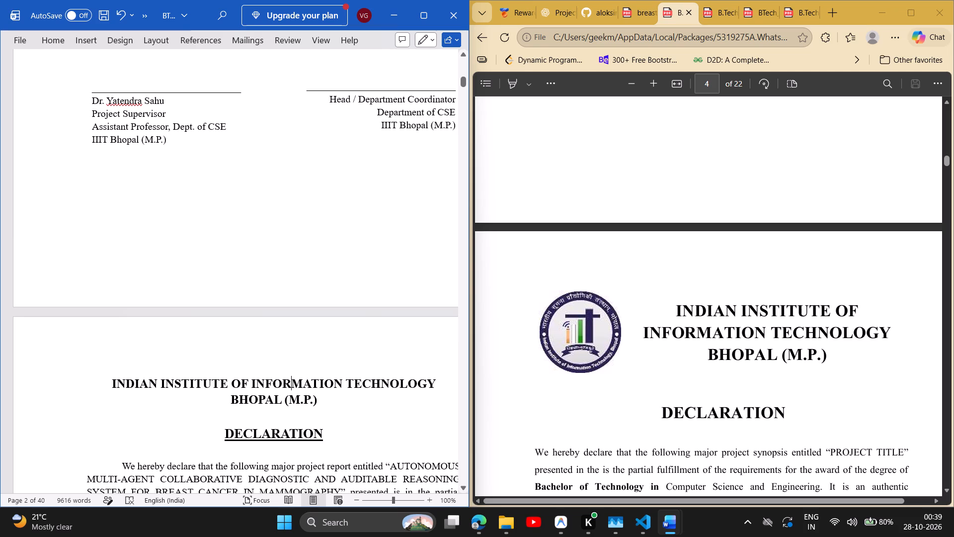
click(109, 377)
key(BackSpace)
key(BackSpace)
key(Return)
Review the report's certificate, declaration and acknowledgement layout against the declaration page in the format PDF.
scroll(174, 446, up, 3)
scroll(0, 536, up, 3)
scroll(953, 1, up, 1)
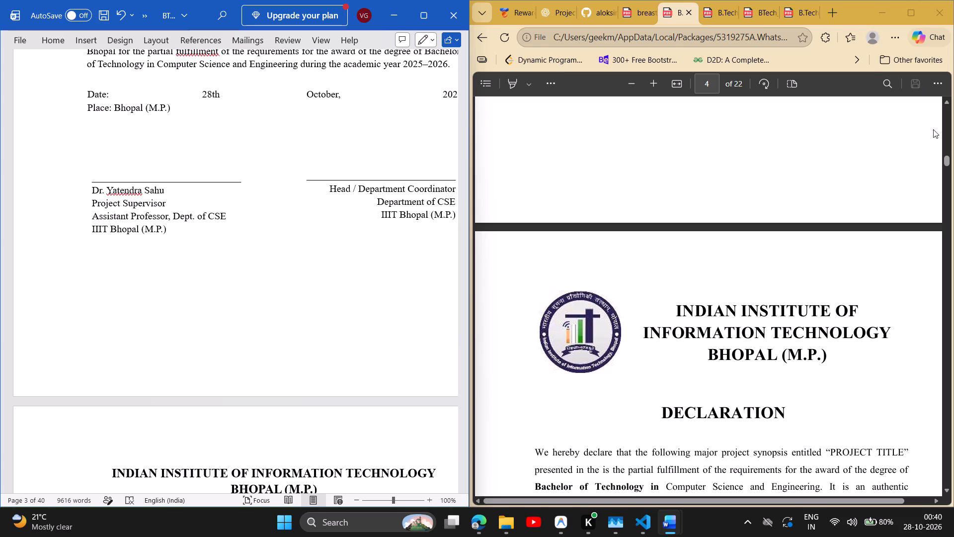
scroll(932, 319, down, 2)
scroll(778, 294, down, 1)
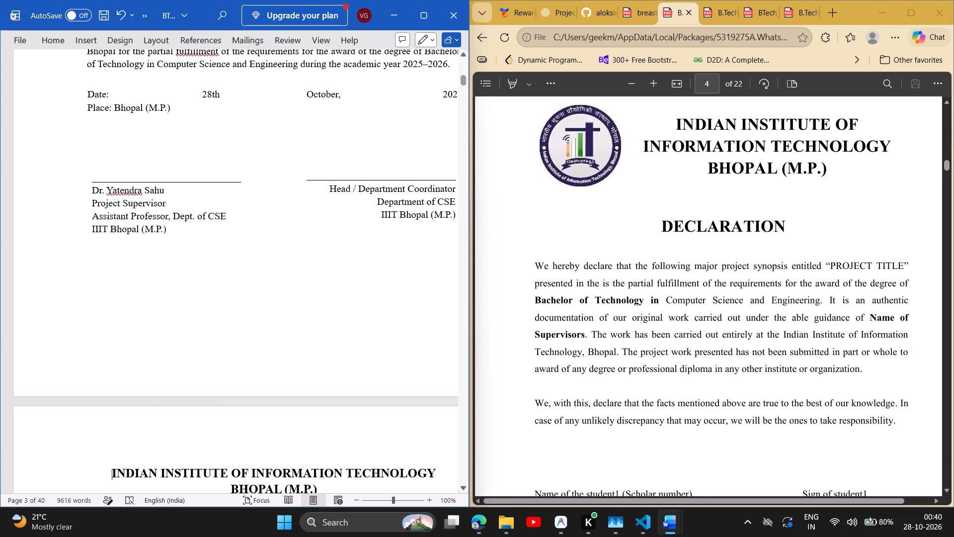
scroll(208, 298, down, 2)
scroll(212, 339, up, 5)
scroll(300, 387, up, 7)
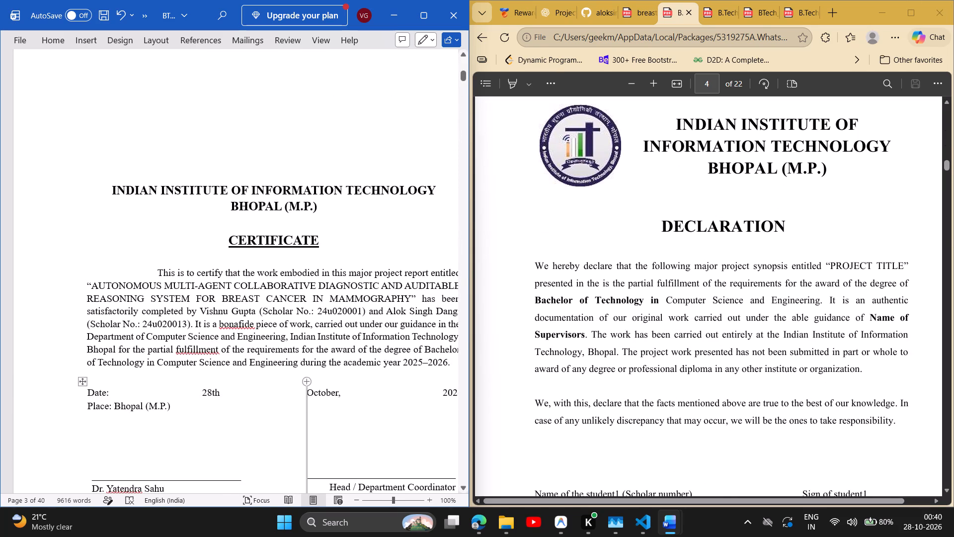
scroll(316, 374, down, 19)
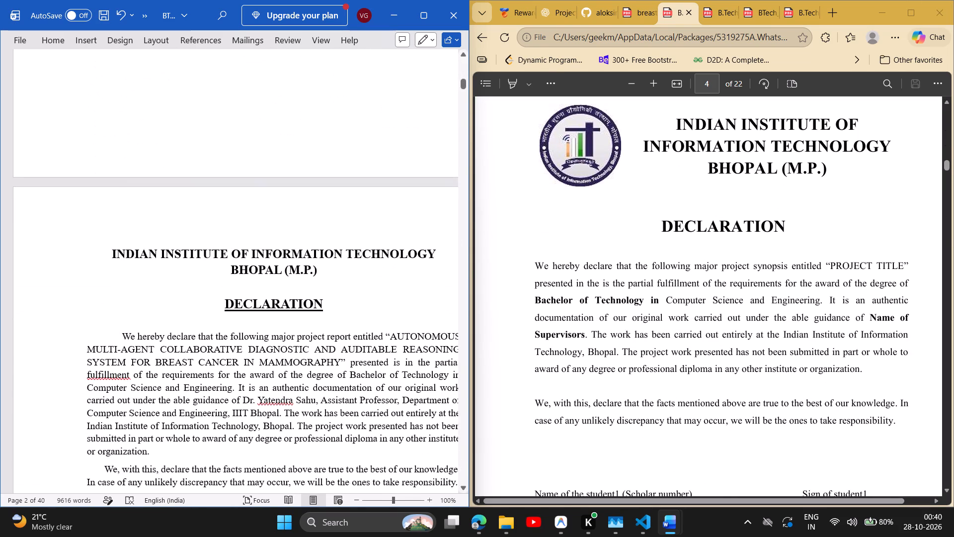
scroll(317, 338, down, 7)
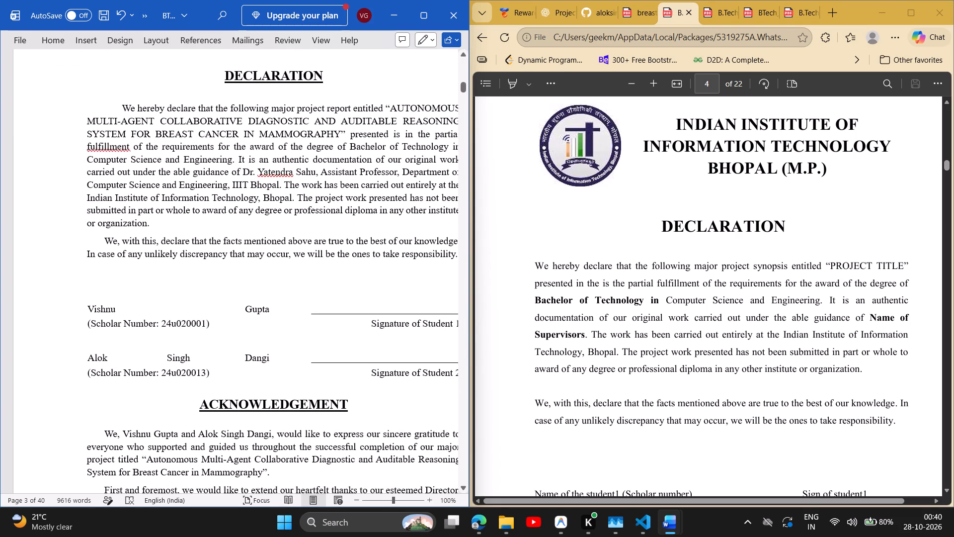
scroll(310, 353, down, 1)
scroll(254, 353, down, 1)
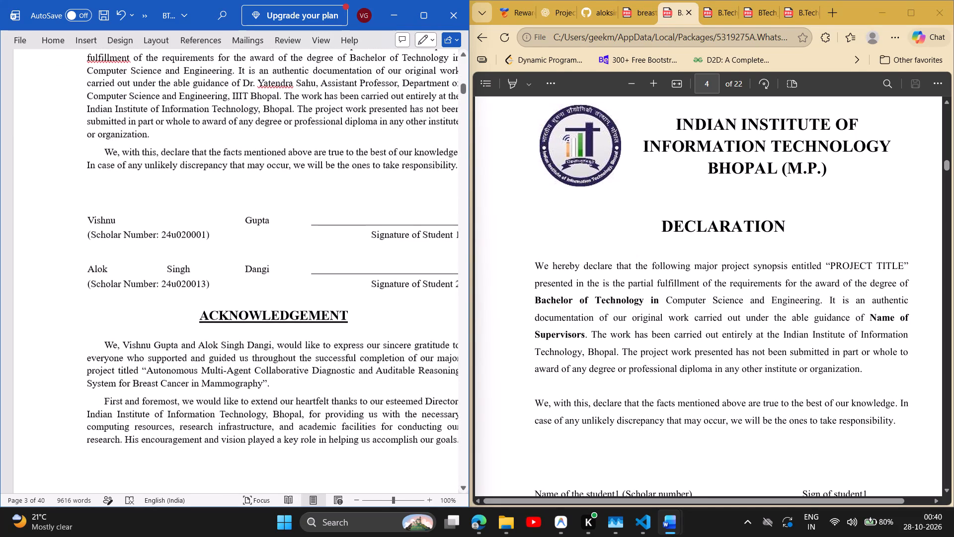
Collapse the text under the ACKNOWLEDGEMENT heading in the report.
click(196, 314)
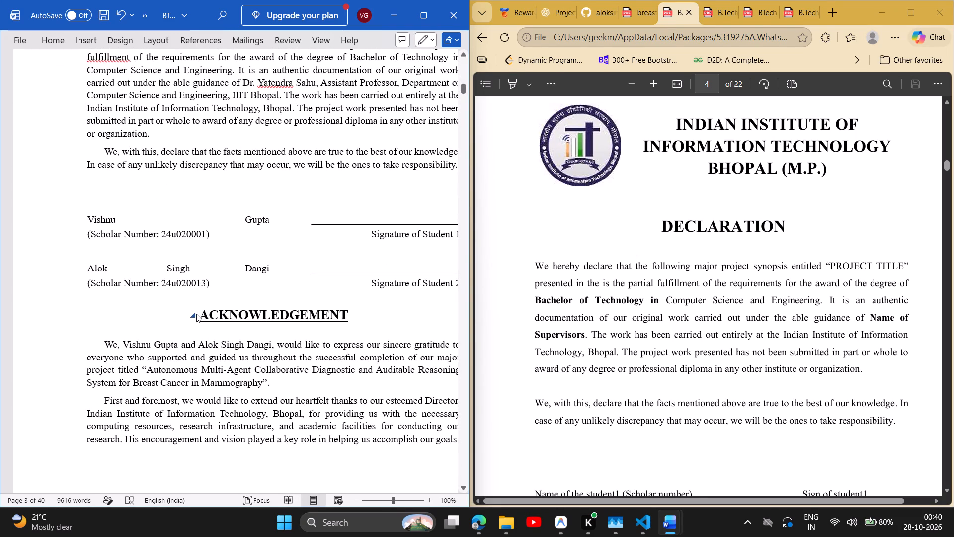
click(197, 314)
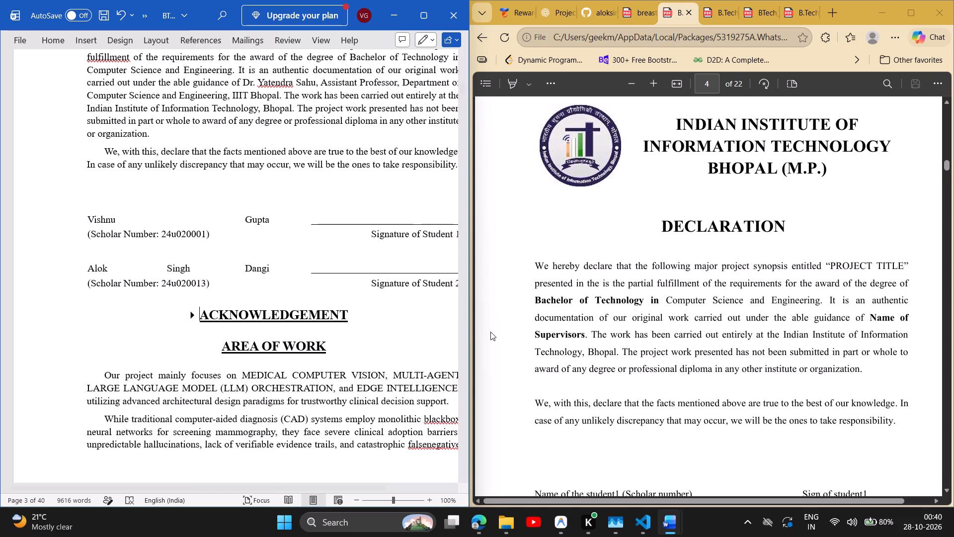
Widen the Word pane to show the full text width and compare the declaration's student signature block with the format PDF.
scroll(490, 332, up, 2)
scroll(344, 300, up, 2)
scroll(368, 308, down, 1)
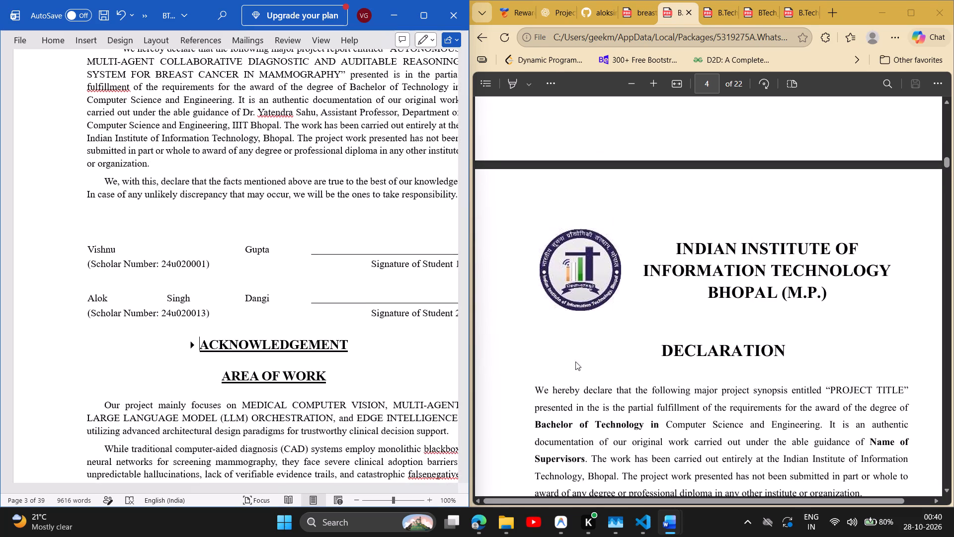
scroll(539, 248, down, 3)
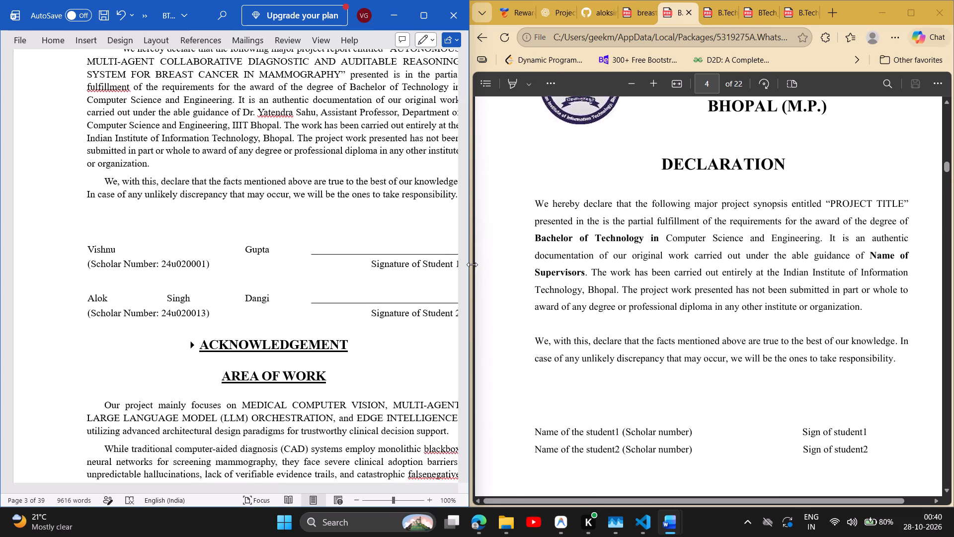
drag(471, 265, 508, 258)
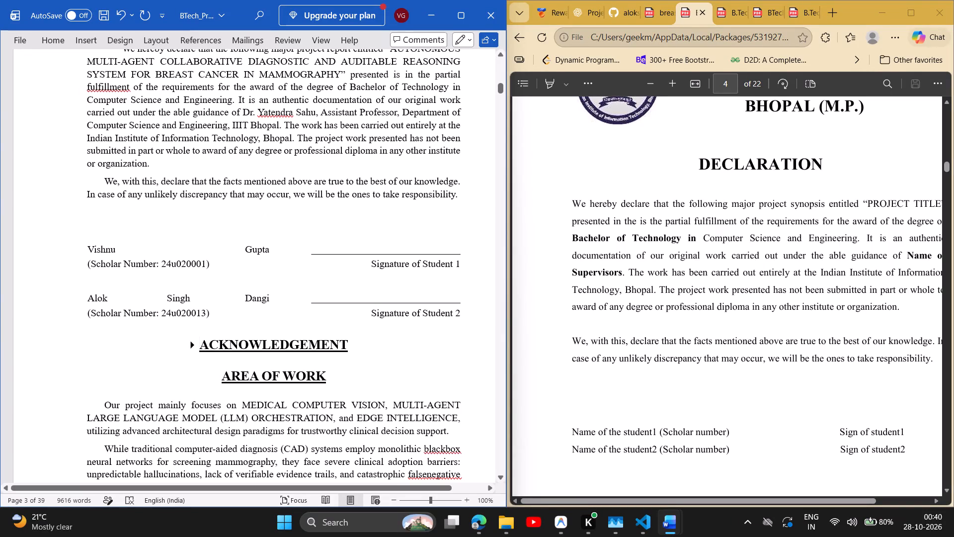
scroll(794, 225, down, 2)
scroll(784, 248, up, 2)
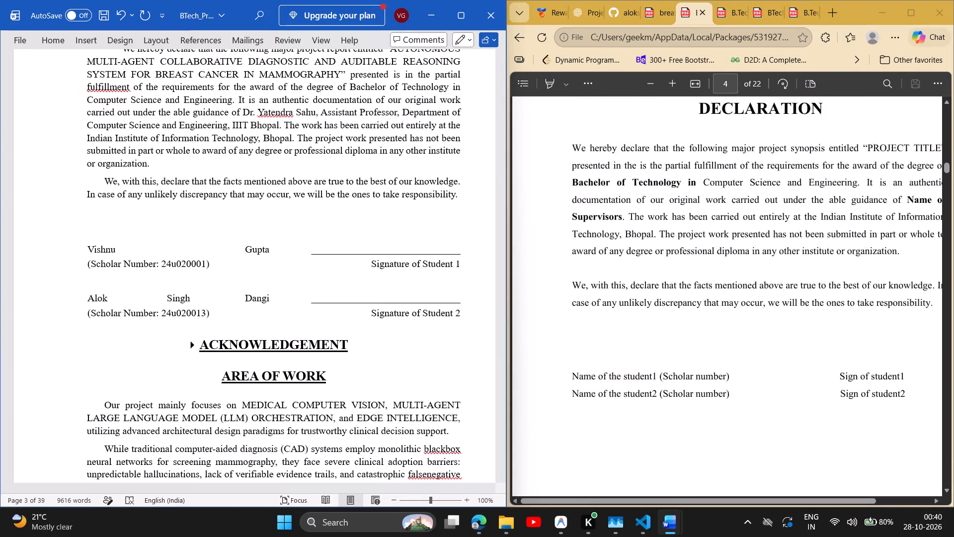
scroll(275, 333, down, 2)
scroll(296, 330, up, 5)
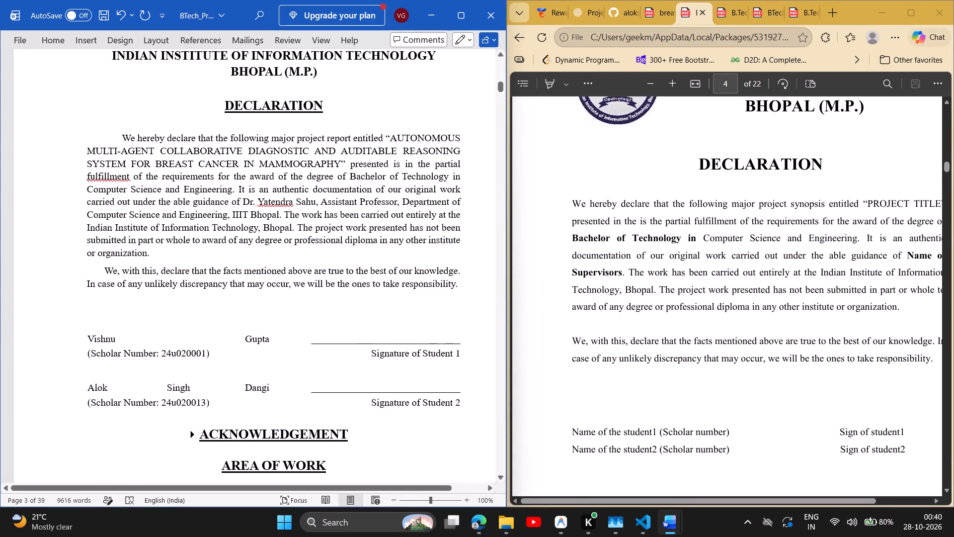
Close the gap within the first student's name in the declaration and realign its signature line above "Signature of Student 1".
scroll(820, 171, up, 1)
scroll(790, 212, up, 1)
scroll(783, 220, down, 5)
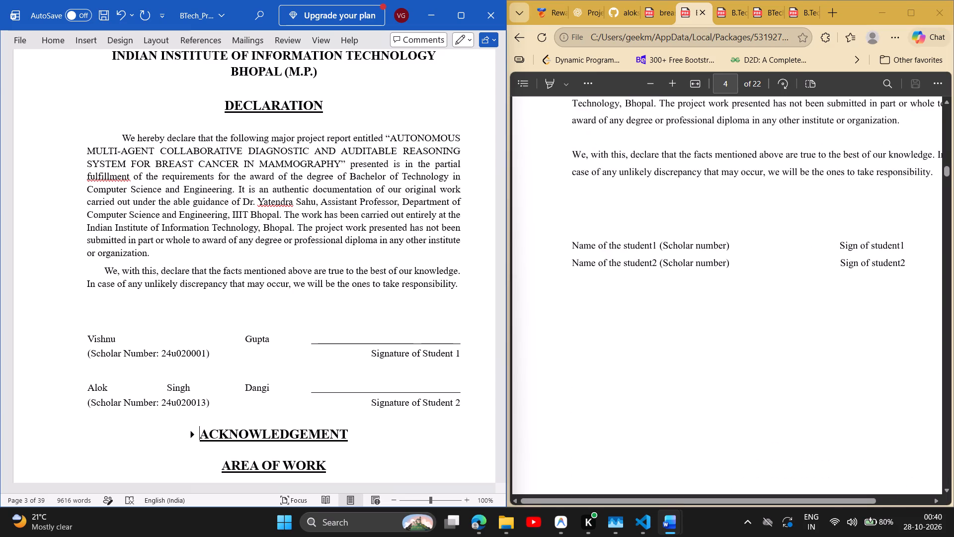
scroll(754, 274, down, 3)
scroll(203, 314, down, 3)
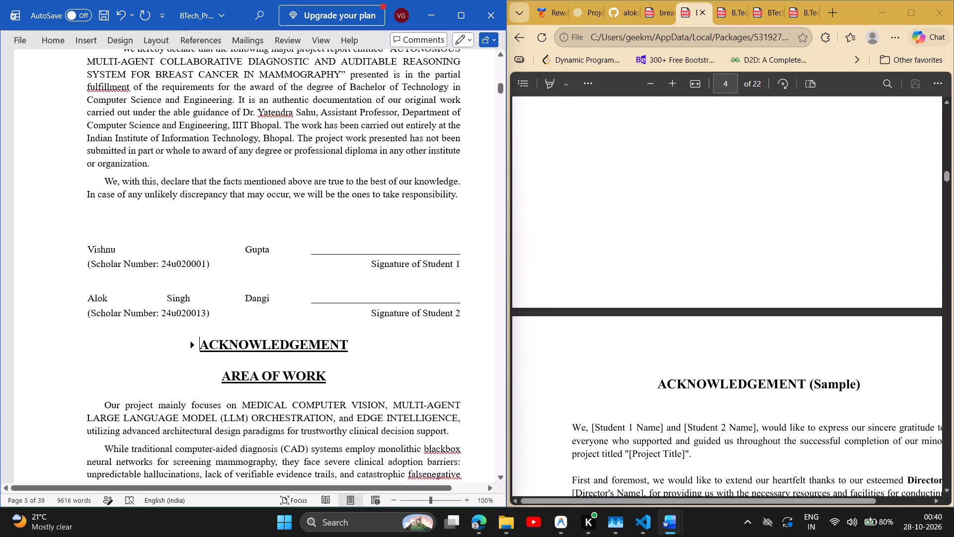
click(241, 250)
key(BackSpace)
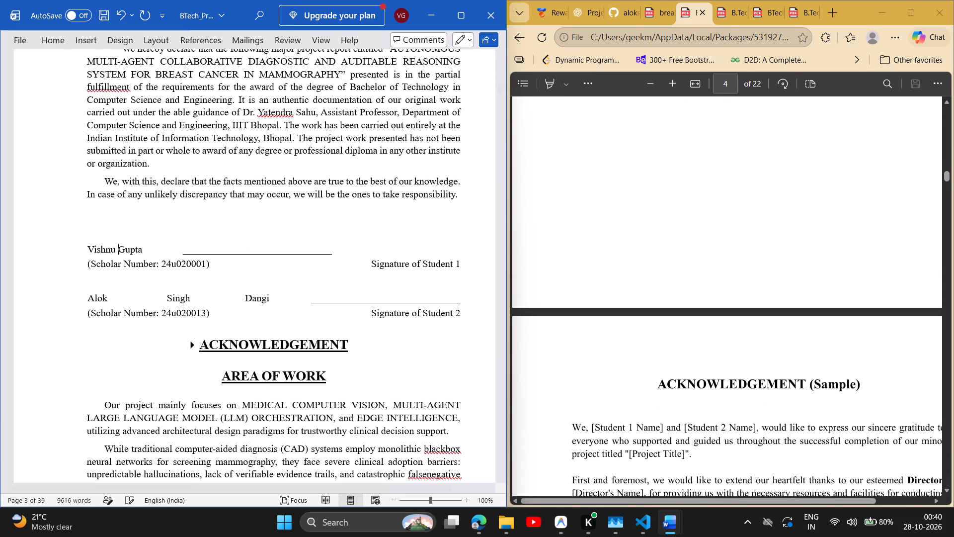
click(179, 255)
key(space)
key(space)
key(space)
key(space)
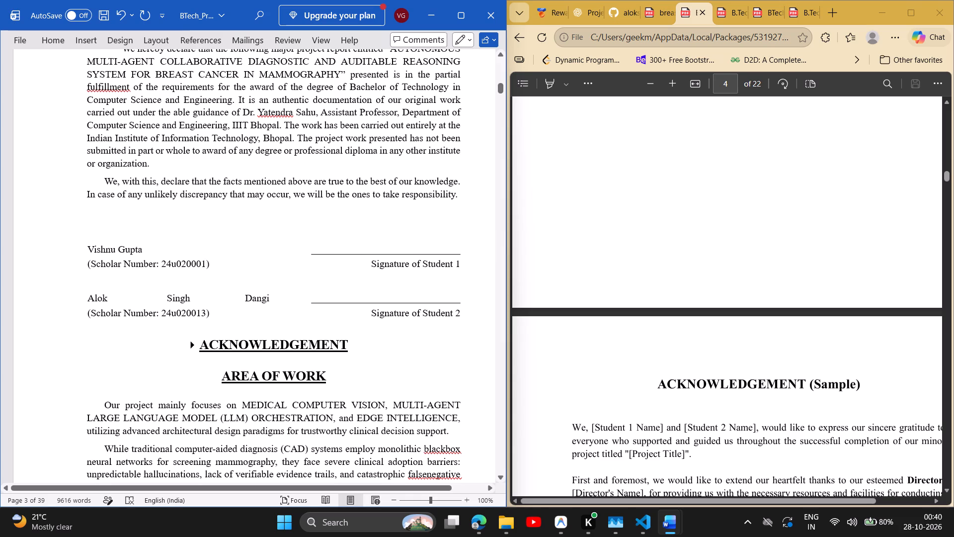
Close the gaps within the second student's name and space its signature line out to sit above "Signature of Student 2".
click(169, 293)
key(BackSpace)
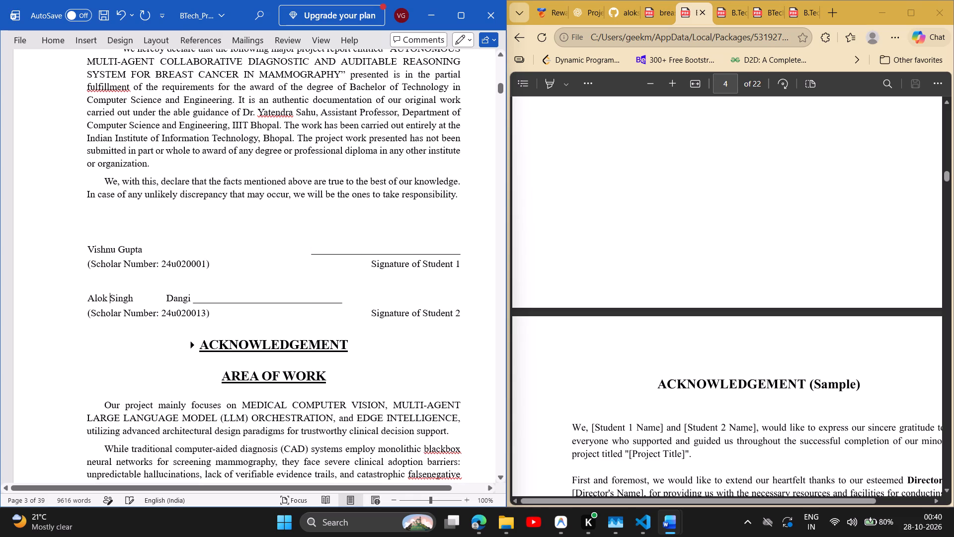
key(space)
click(165, 299)
key(BackSpace)
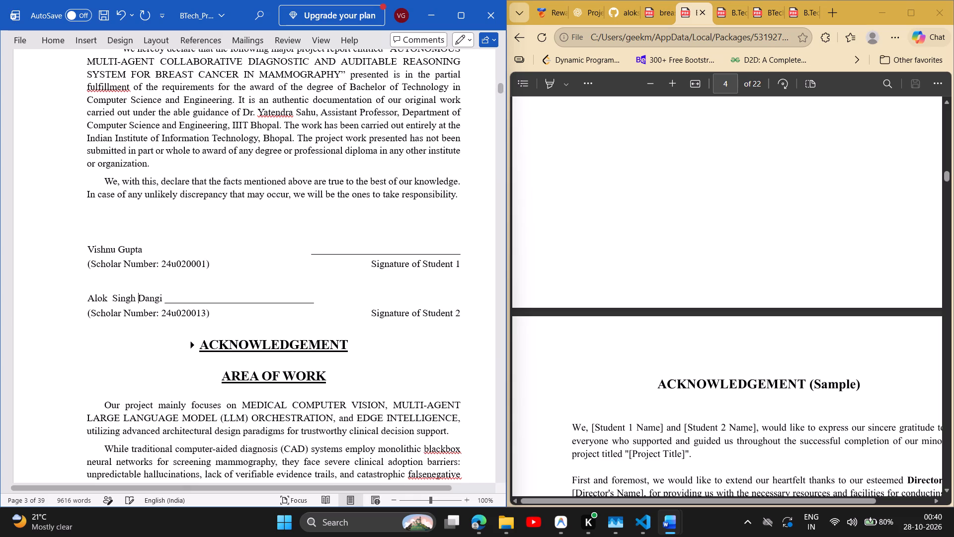
key(space)
click(167, 299)
key(space)
key(space)
key(space)
key(space)
key(space)
key(space)
key(space)
key(space)
key(space)
key(space)
key(space)
key(space)
key(space)
key(space)
key(space)
key(space)
key(space)
key(space)
key(space)
key(space)
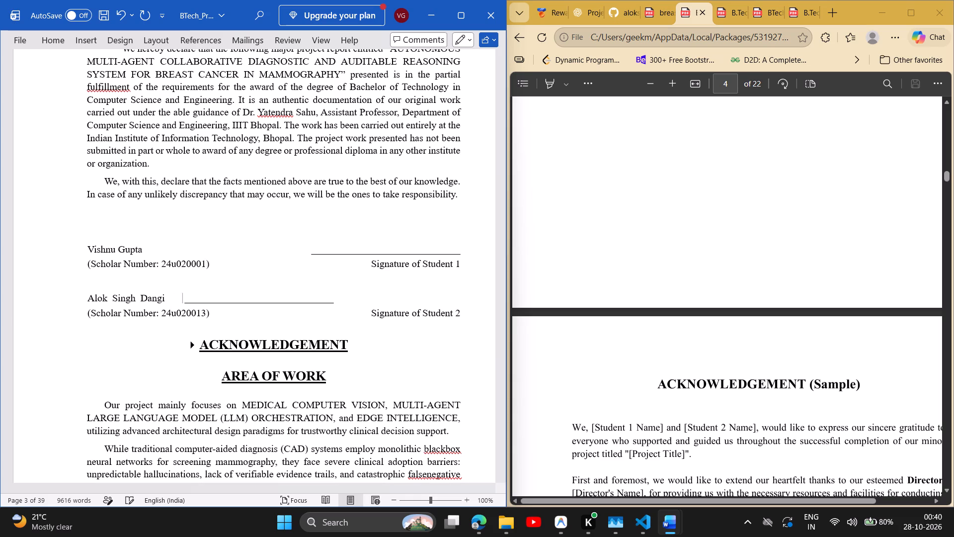
key(space)
key(space)
key(space)
key(space)
key(space)
key(space)
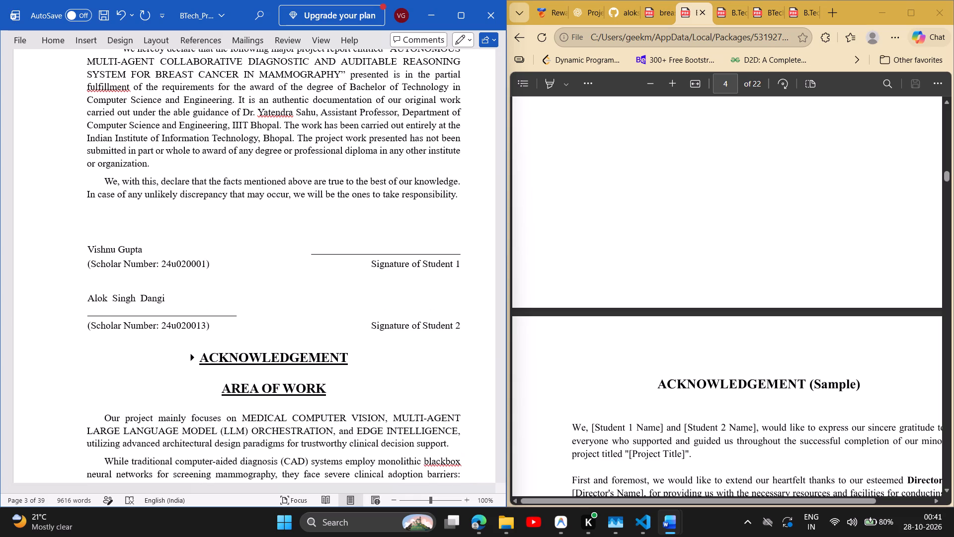
key(BackSpace)
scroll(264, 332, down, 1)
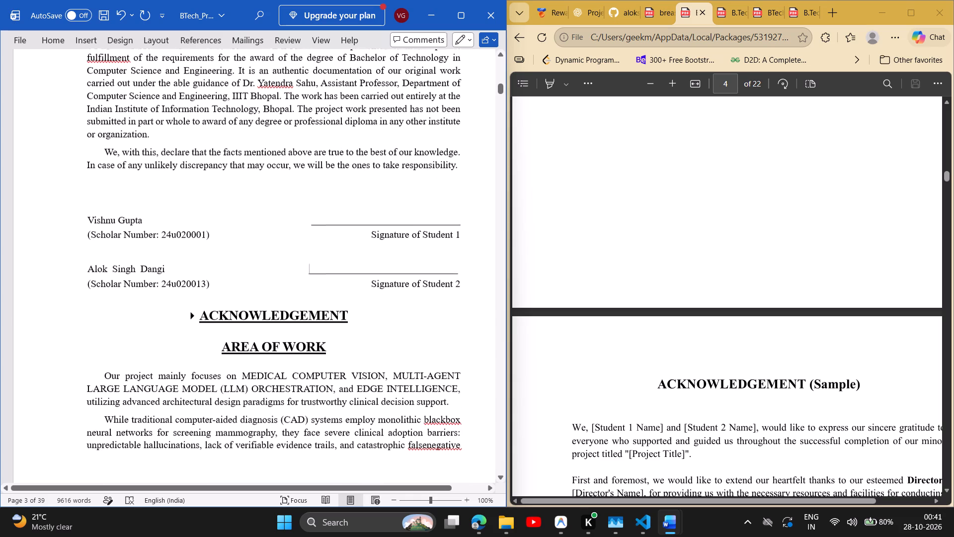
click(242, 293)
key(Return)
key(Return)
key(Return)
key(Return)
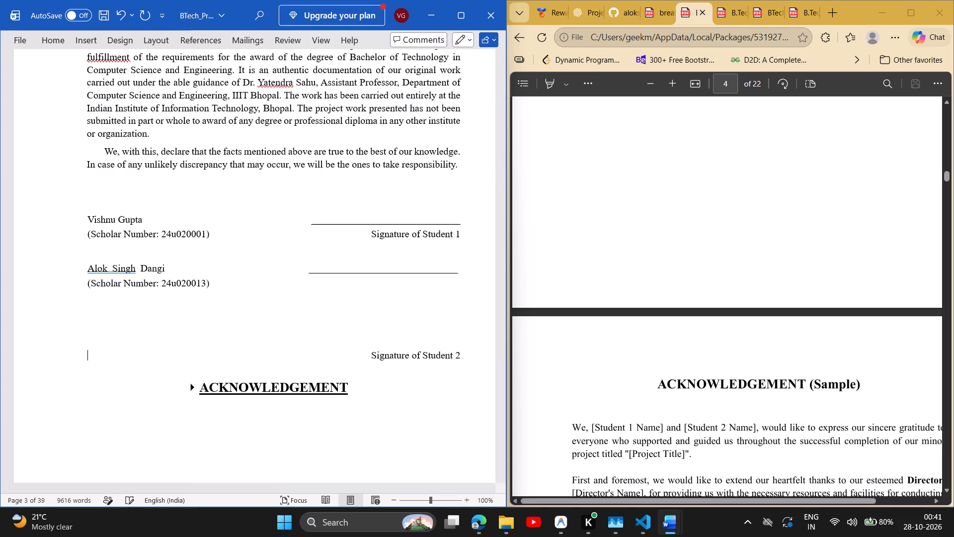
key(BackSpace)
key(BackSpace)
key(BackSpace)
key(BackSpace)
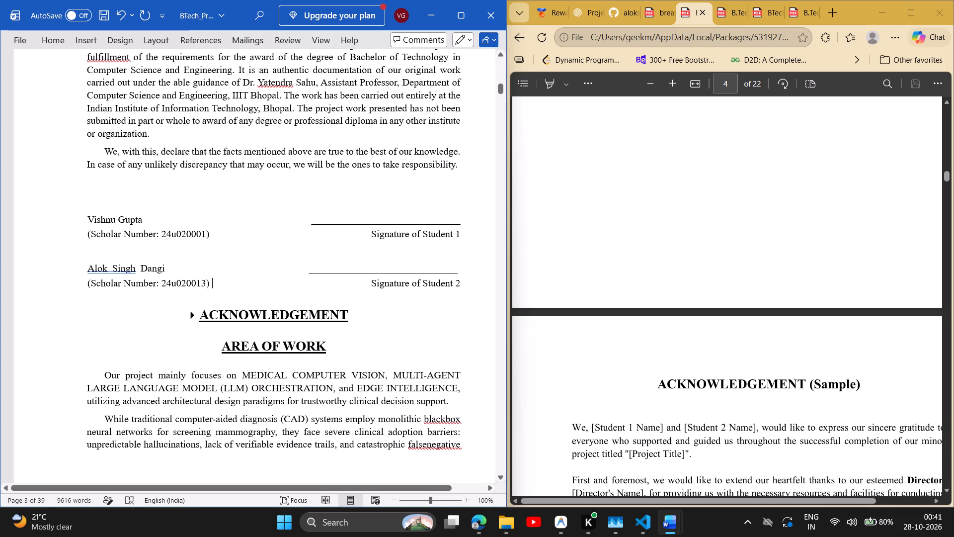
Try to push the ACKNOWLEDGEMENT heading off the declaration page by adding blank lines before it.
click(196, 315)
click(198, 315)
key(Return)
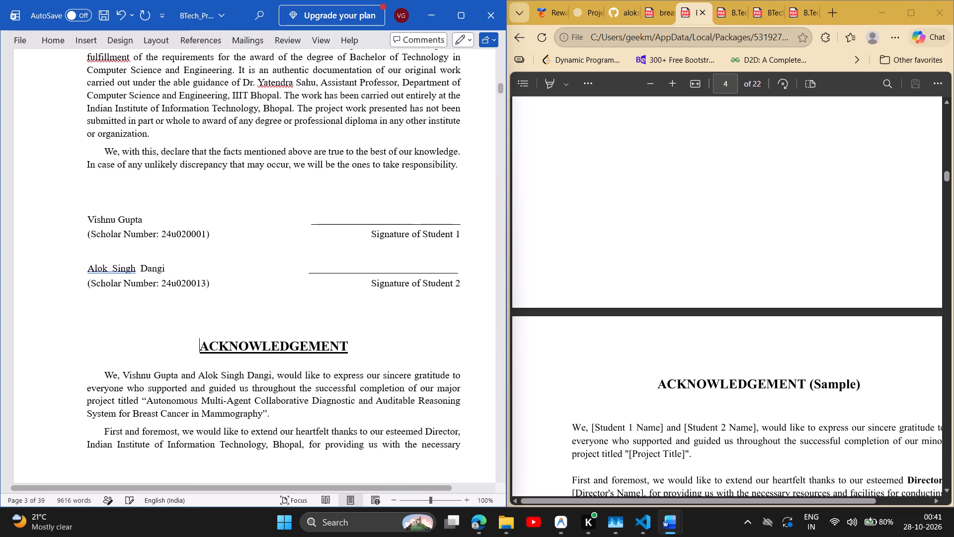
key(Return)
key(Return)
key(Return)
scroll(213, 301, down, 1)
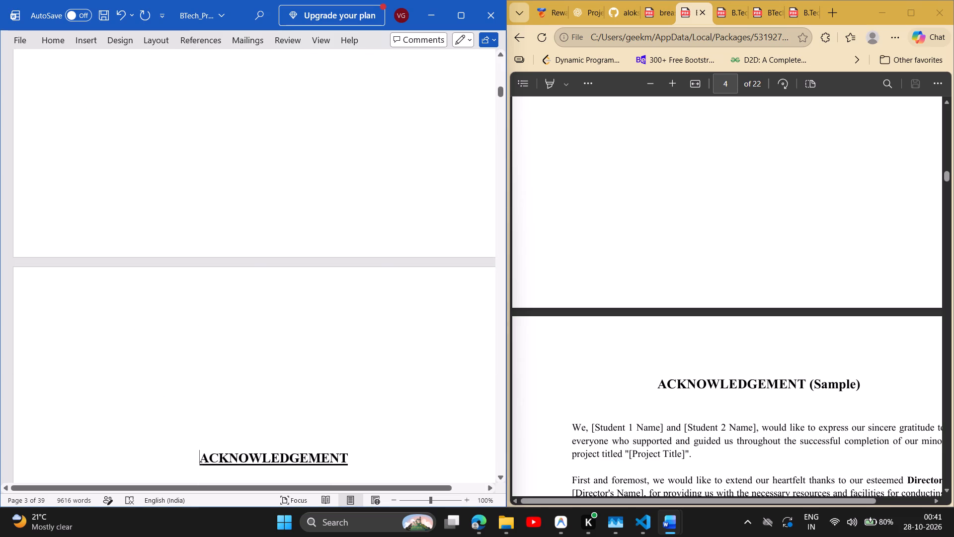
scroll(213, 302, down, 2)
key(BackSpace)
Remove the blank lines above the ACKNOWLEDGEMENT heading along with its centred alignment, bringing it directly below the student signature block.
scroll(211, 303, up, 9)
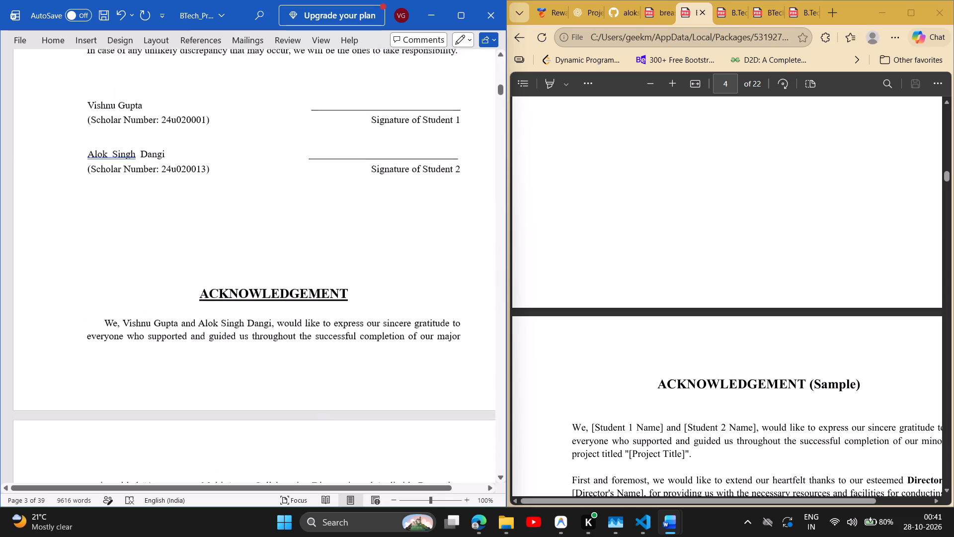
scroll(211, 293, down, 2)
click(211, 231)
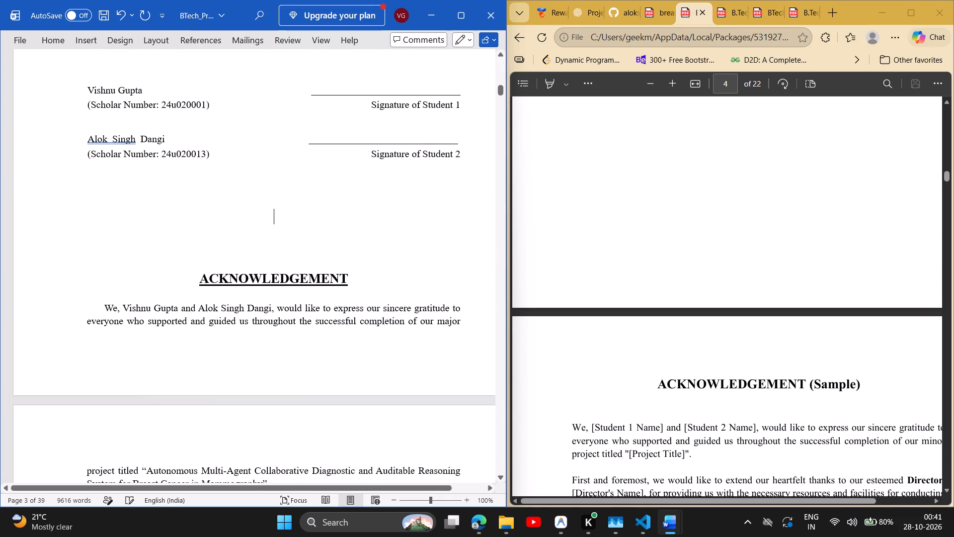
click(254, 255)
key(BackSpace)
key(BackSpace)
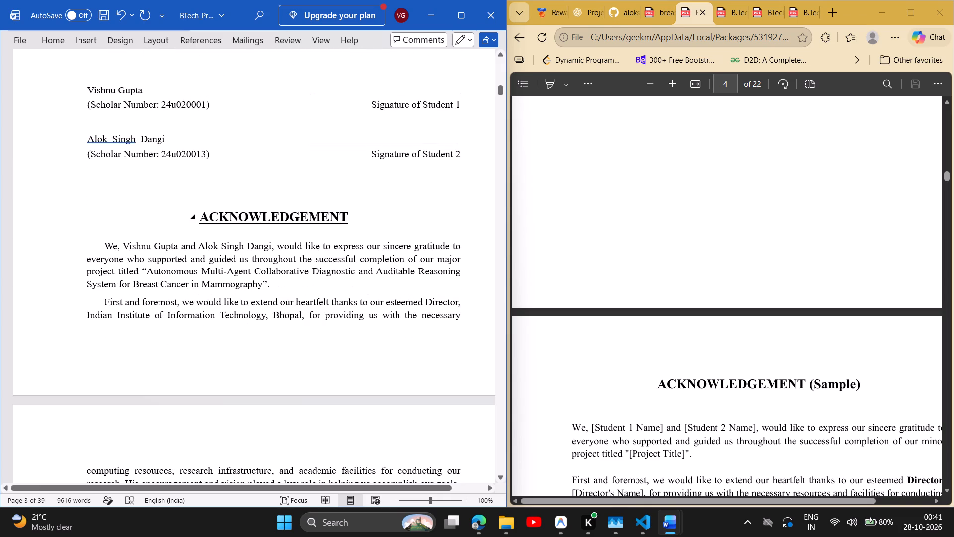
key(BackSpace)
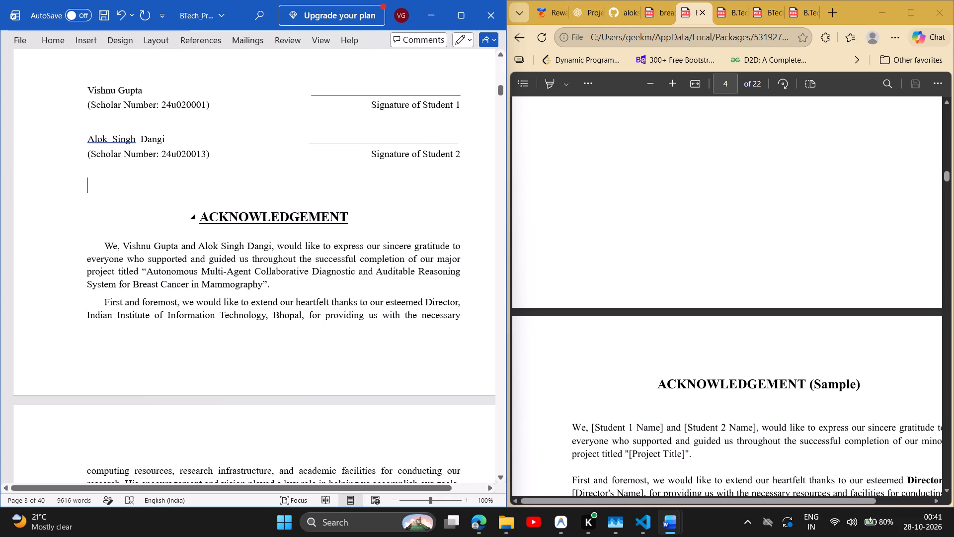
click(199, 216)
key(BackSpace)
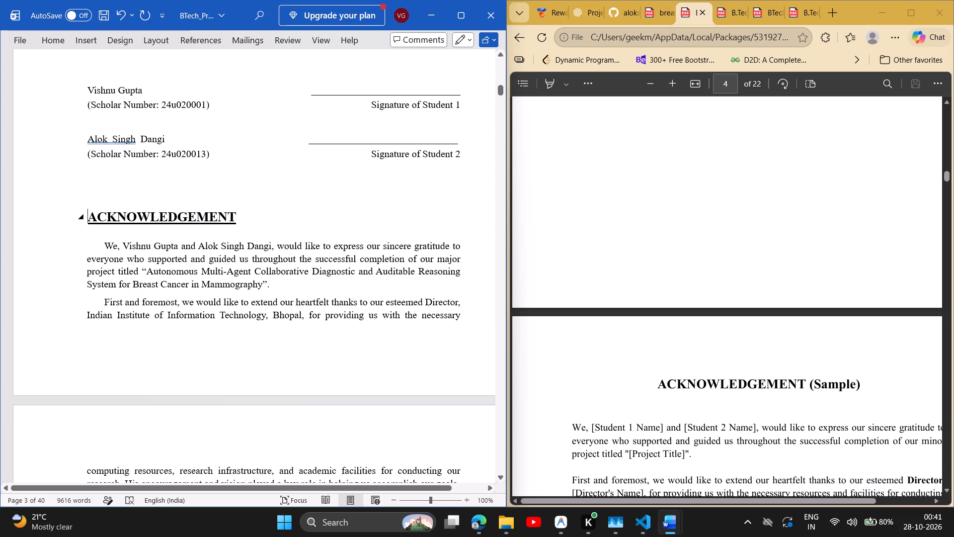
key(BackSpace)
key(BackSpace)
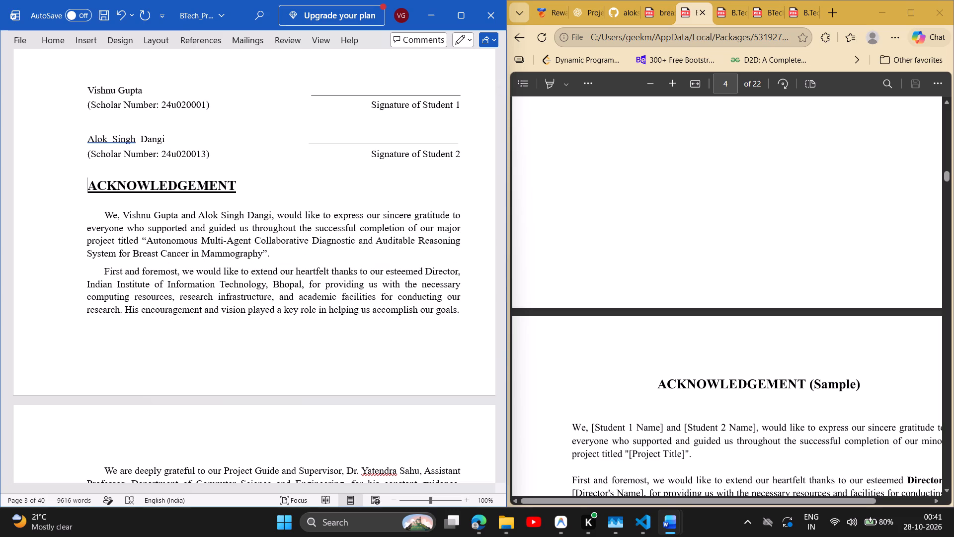
Indent the ACKNOWLEDGEMENT heading to roughly the middle of its line.
key(Tab)
key(Tab)
key(Tab)
key(Tab)
key(Tab)
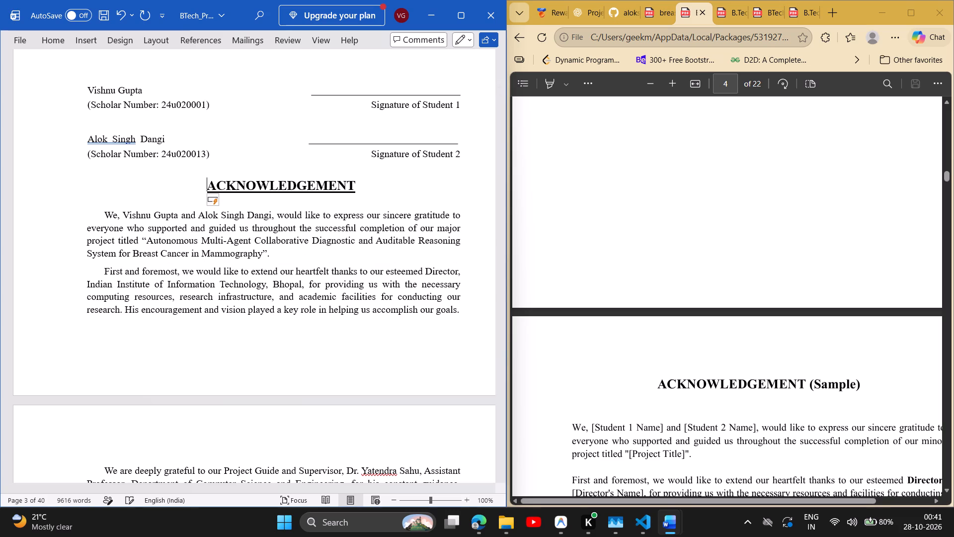
Move the ACKNOWLEDGEMENT heading to the top of the page after the declaration by inserting blank lines before it.
key(Return)
key(Return)
key(Return)
key(Return)
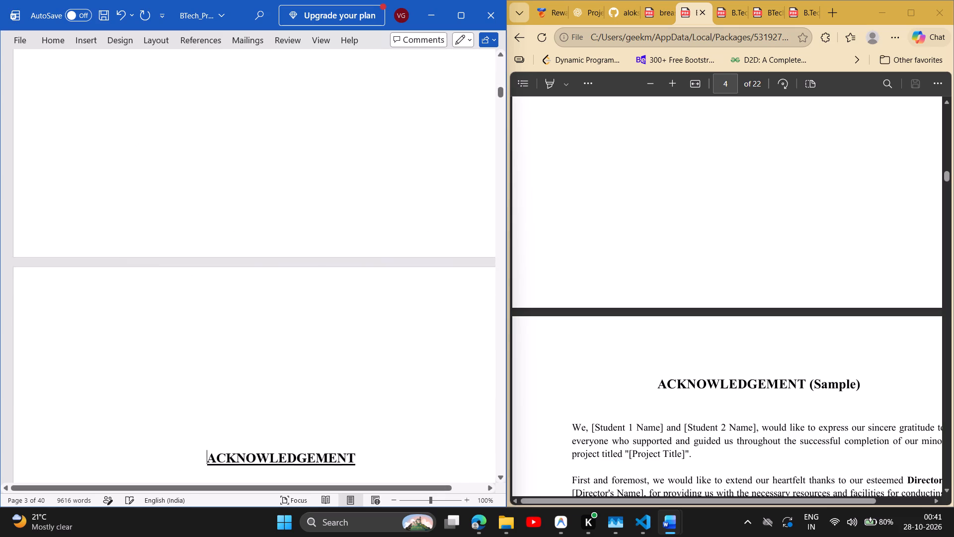
scroll(210, 257, down, 2)
click(221, 375)
key(BackSpace)
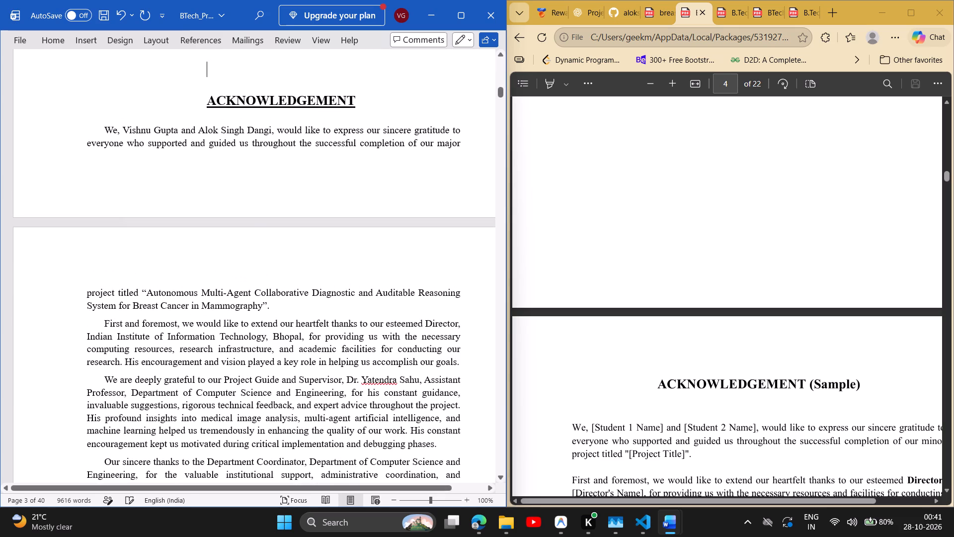
scroll(220, 352, up, 4)
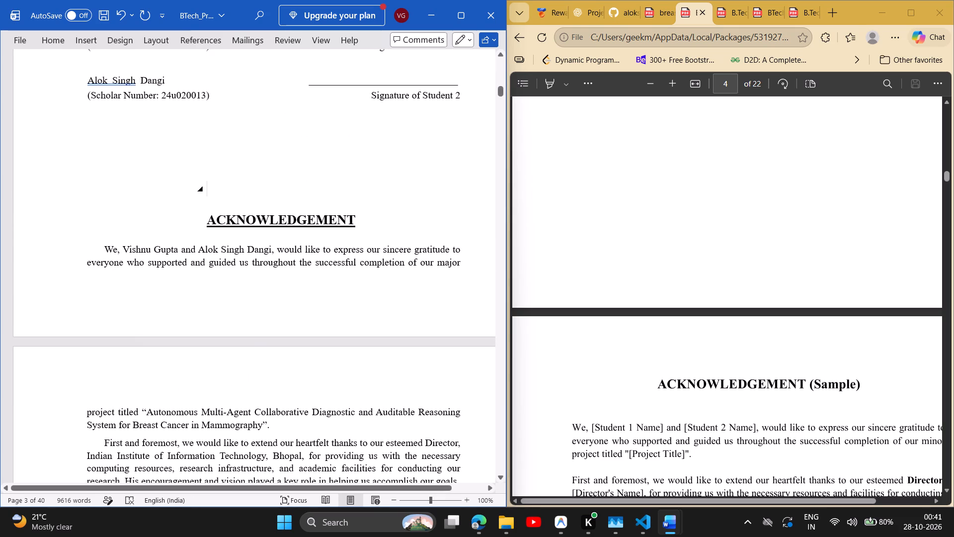
key(space)
key(space)
key(space)
key(space)
key(space)
key(space)
key(space)
key(space)
key(space)
key(space)
key(space)
key(space)
key(space)
key(space)
key(space)
key(space)
key(space)
key(space)
key(space)
key(space)
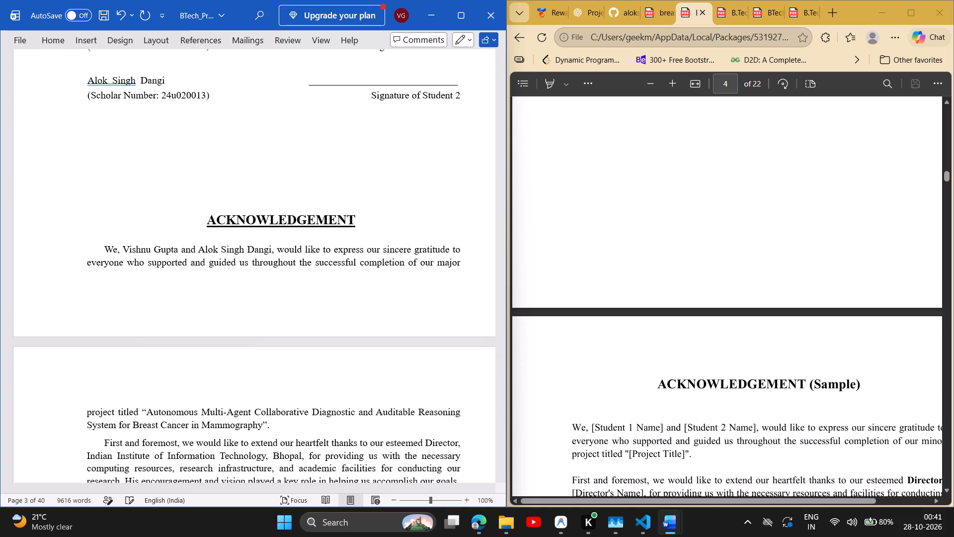
key(Return)
scroll(252, 271, down, 2)
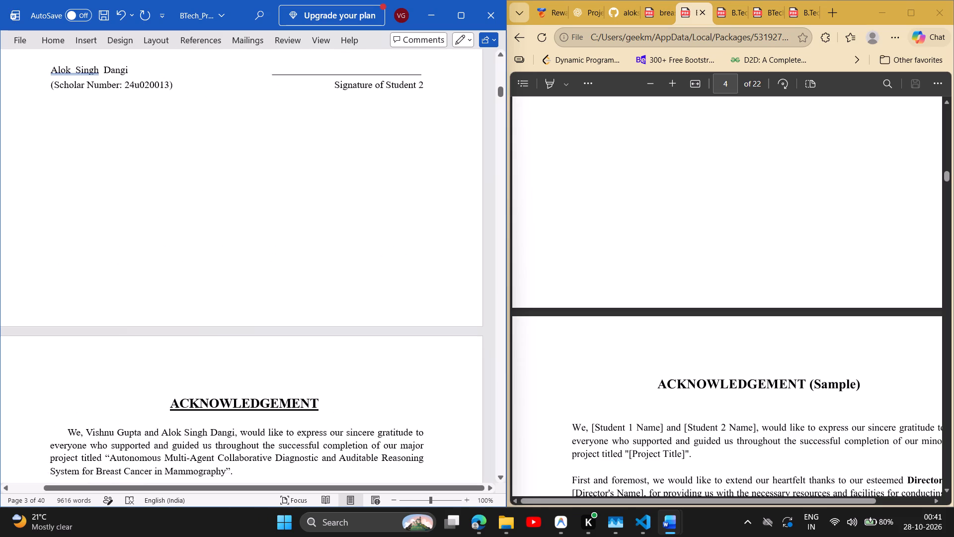
scroll(232, 322, down, 1)
click(230, 290)
scroll(223, 263, up, 3)
scroll(223, 263, down, 3)
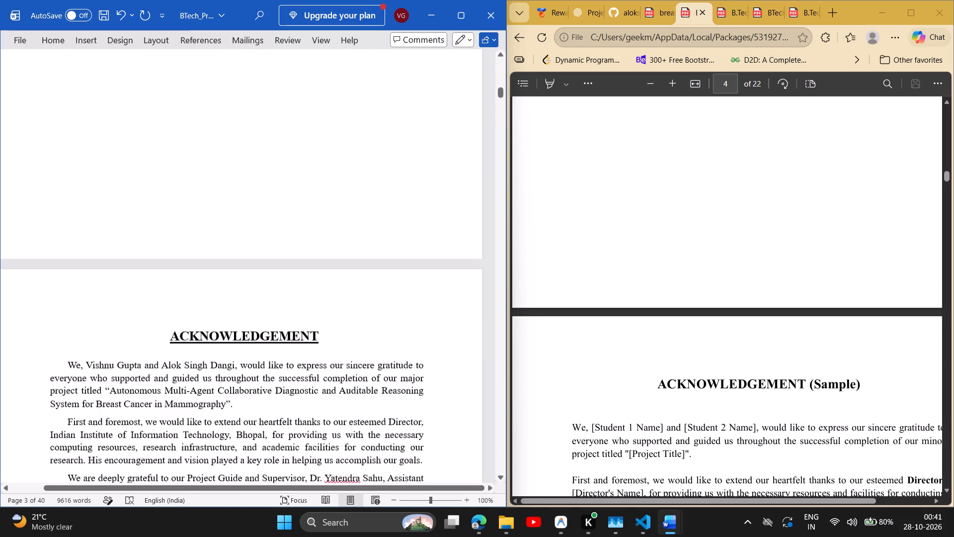
Move the TABLE OF CONTENTS heading onto a new page by adding six blank lines after the last AREA OF WORK bullet.
scroll(223, 264, down, 15)
scroll(233, 305, down, 4)
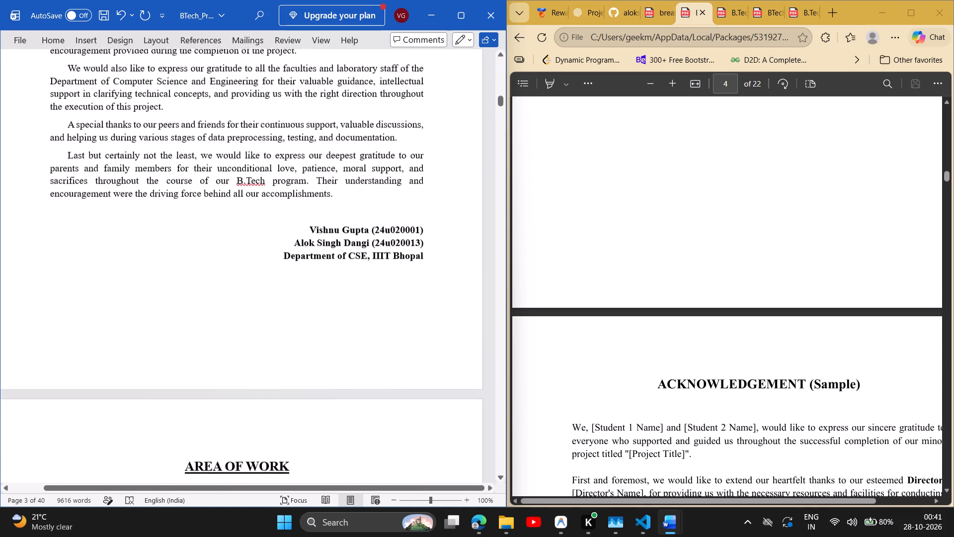
scroll(233, 306, down, 19)
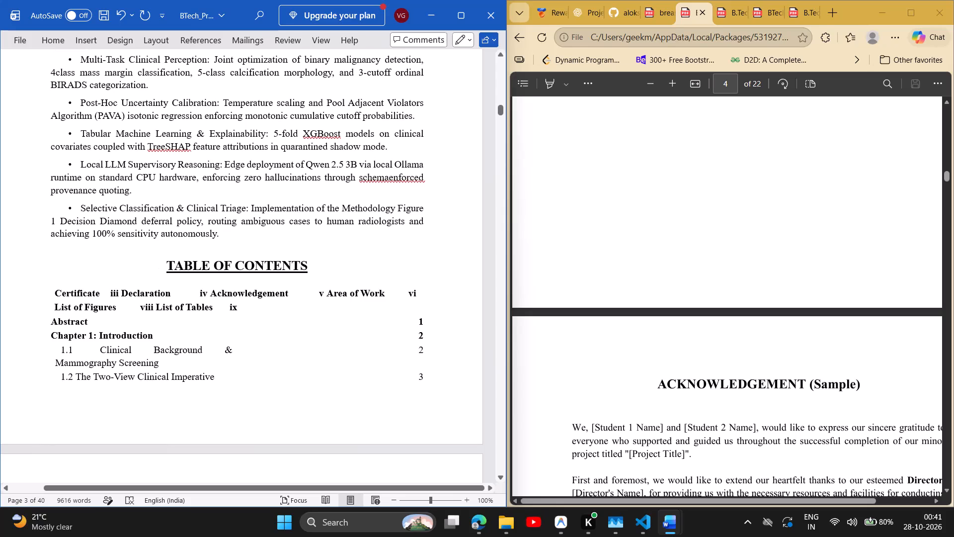
click(246, 237)
key(Return)
key(Return)
key(Return)
key(Return)
key(Return)
key(Return)
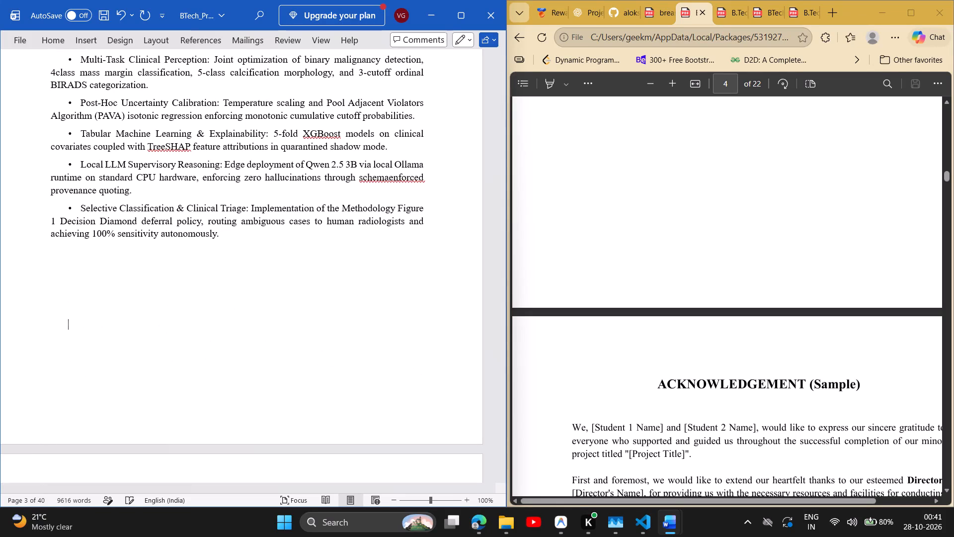
Review the layout of the TABLE OF CONTENTS entries across its pages.
scroll(246, 239, down, 12)
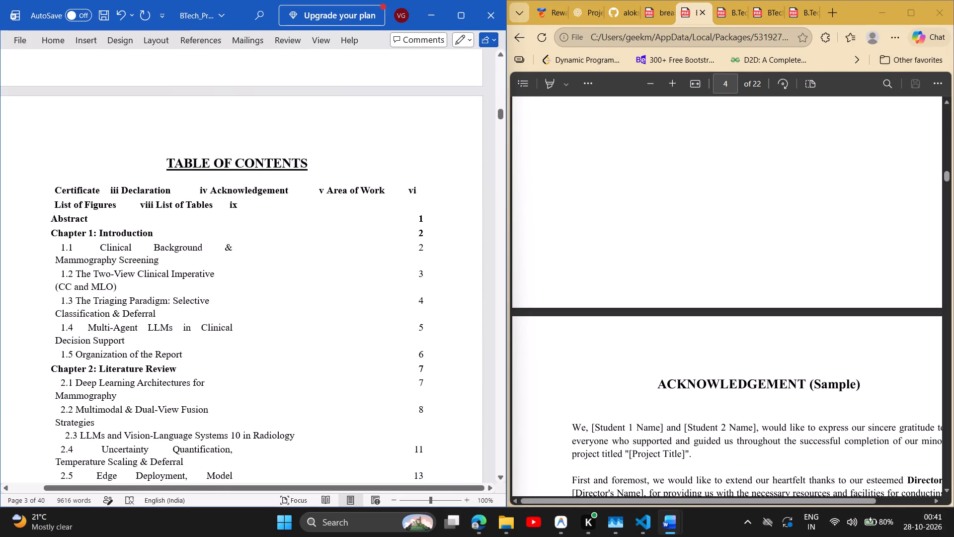
scroll(234, 277, down, 9)
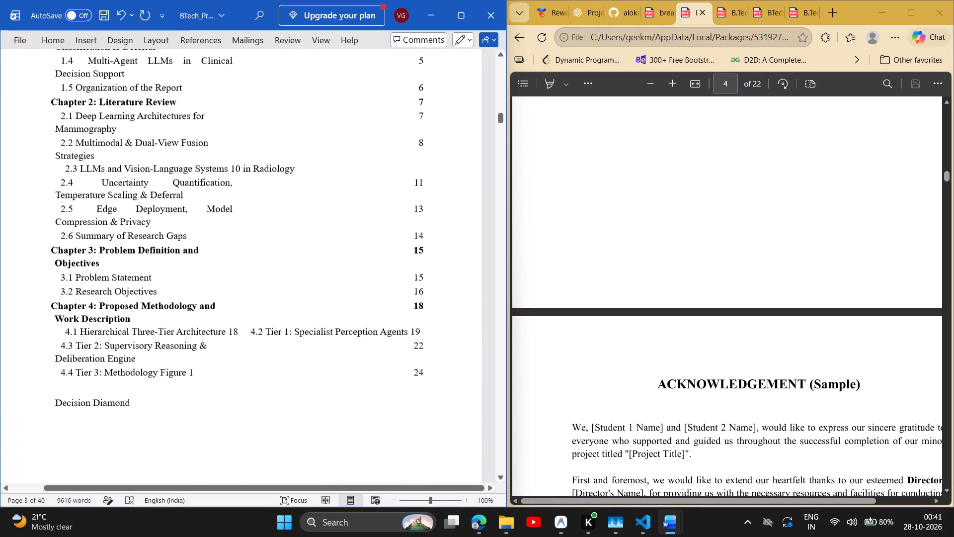
scroll(217, 316, down, 15)
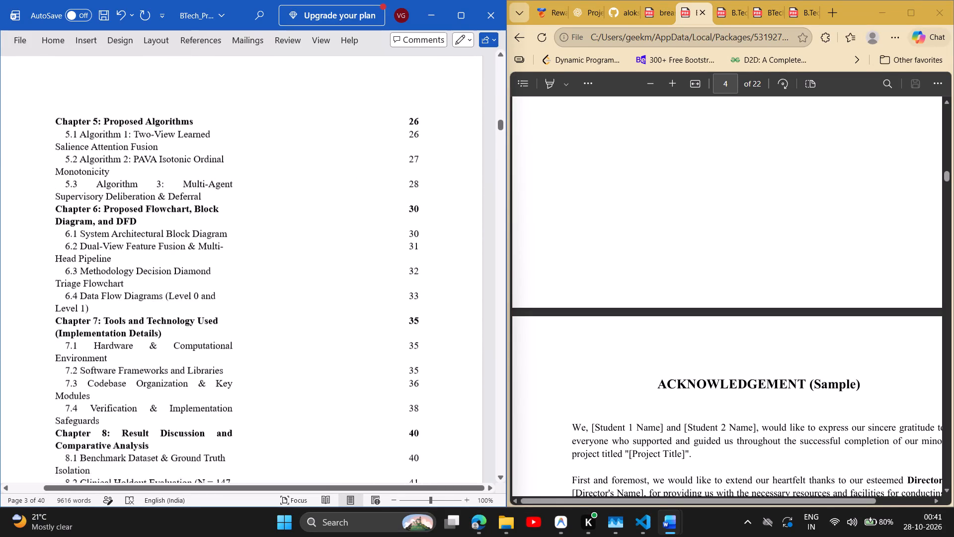
Widen the caption column of the LIST OF FIGURES table by moving its border closer to the figure numbers.
scroll(262, 320, down, 19)
scroll(261, 331, down, 20)
scroll(251, 328, down, 4)
drag(178, 208, 225, 211)
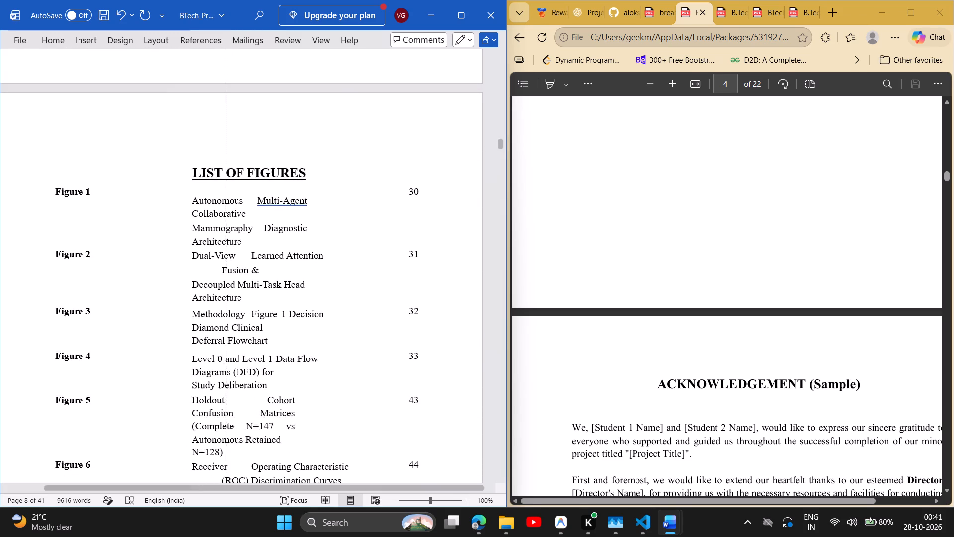
drag(225, 211, 117, 217)
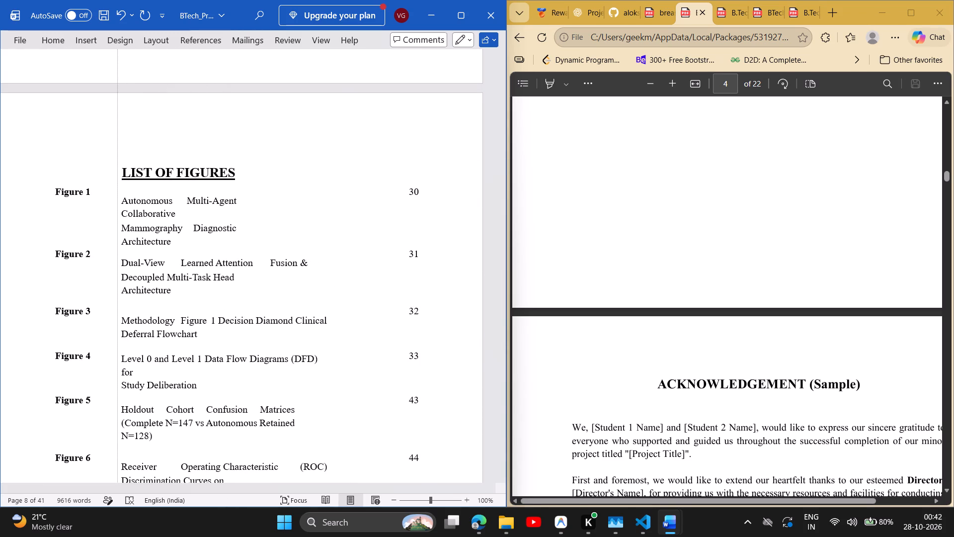
drag(117, 217, 127, 214)
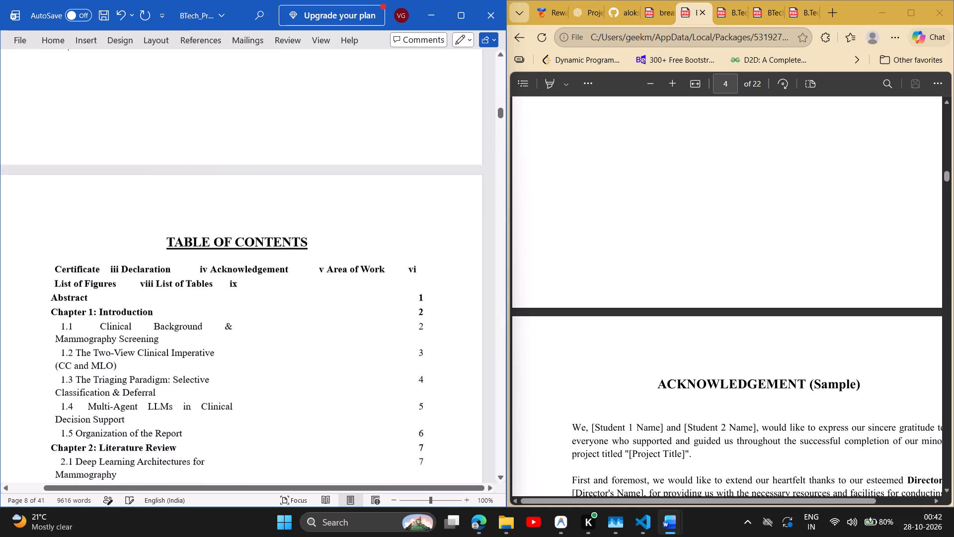
Review the page layout from the TABLE OF CONTENTS through the LIST OF FIGURES entries.
scroll(177, 252, up, 9)
scroll(178, 256, down, 8)
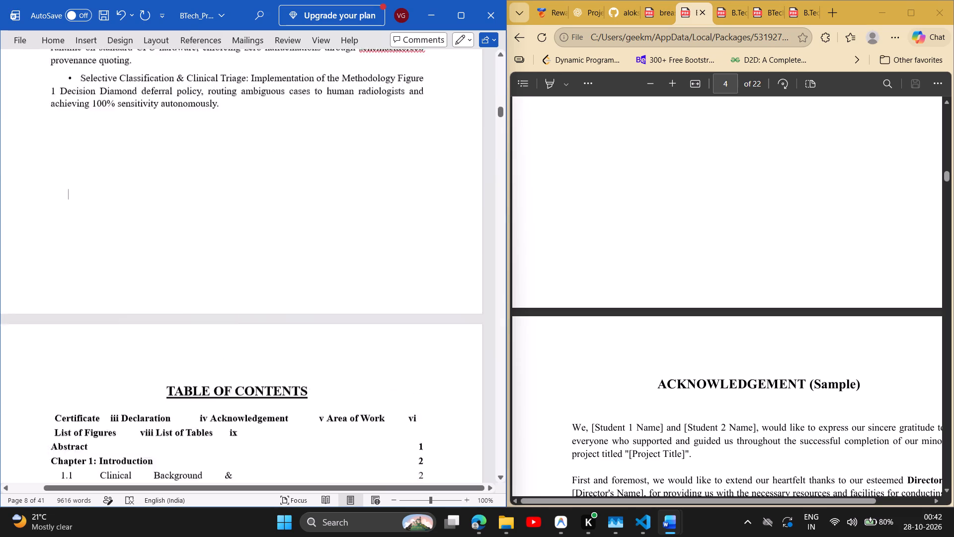
scroll(178, 256, down, 10)
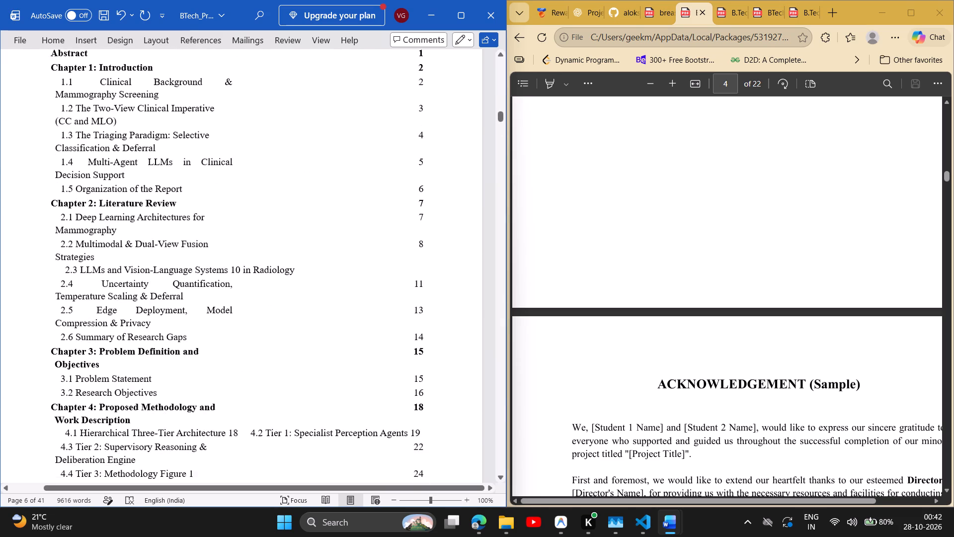
scroll(178, 256, down, 20)
scroll(178, 256, down, 13)
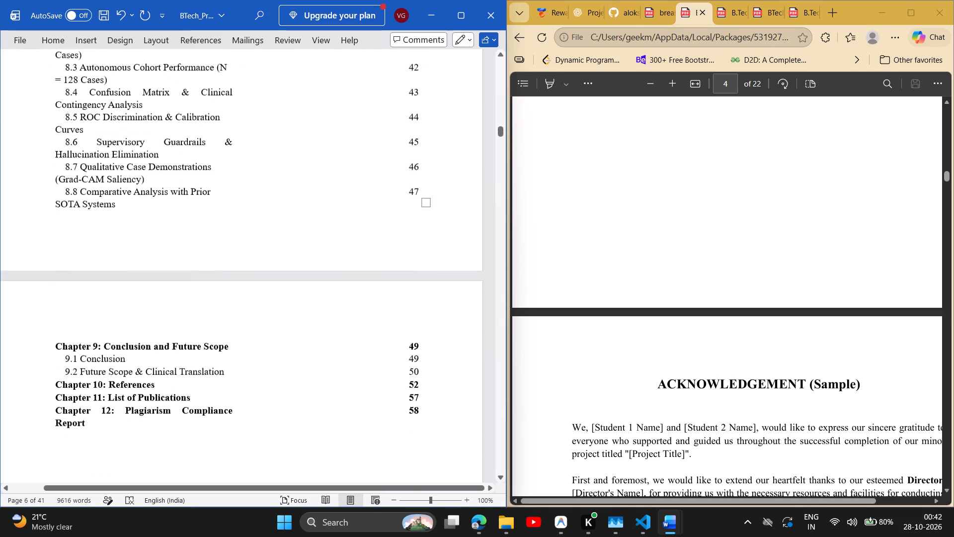
scroll(178, 266, down, 13)
scroll(178, 268, down, 13)
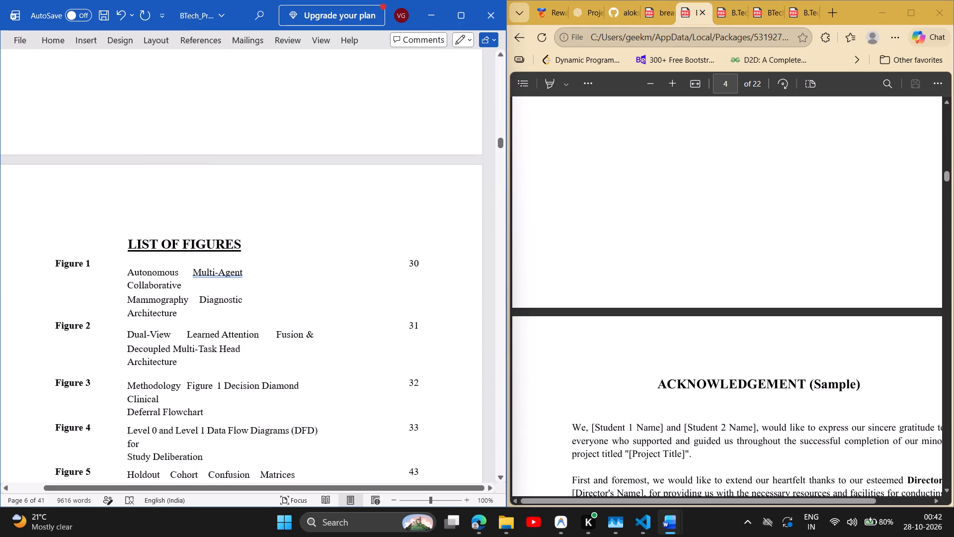
scroll(178, 268, down, 3)
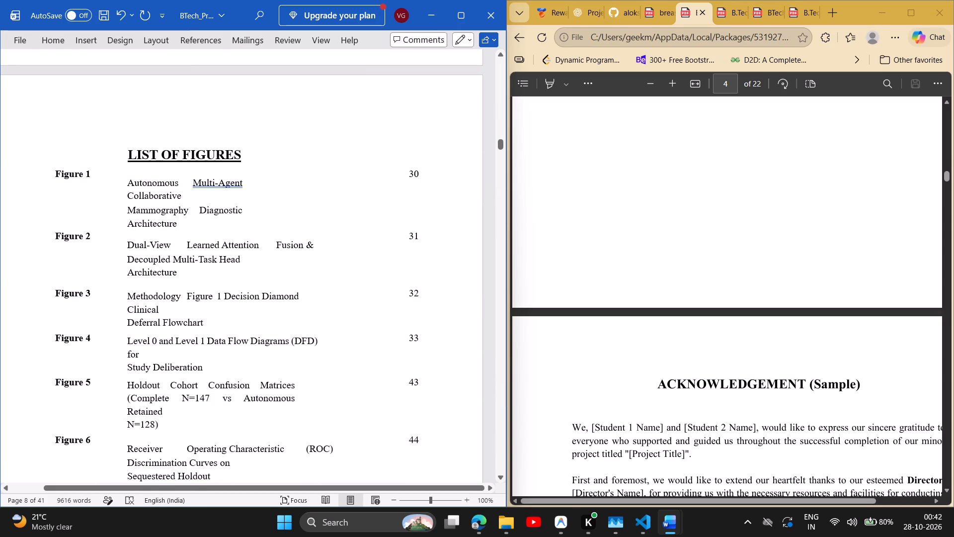
click(326, 227)
click(365, 226)
click(401, 226)
click(435, 220)
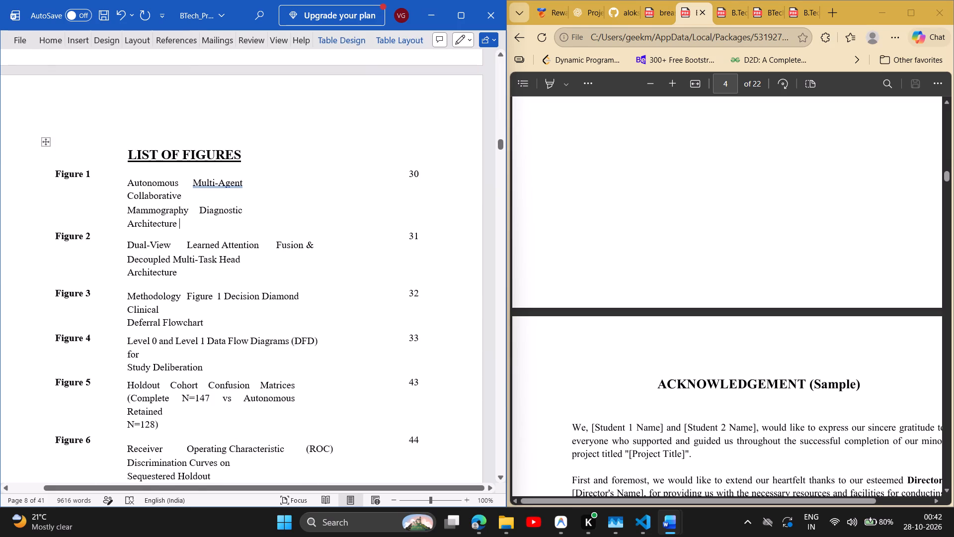
click(415, 228)
Push the ABSTRACT heading down from the end of the LIST OF TABLES by inserting eight blank lines before it.
scroll(315, 293, down, 4)
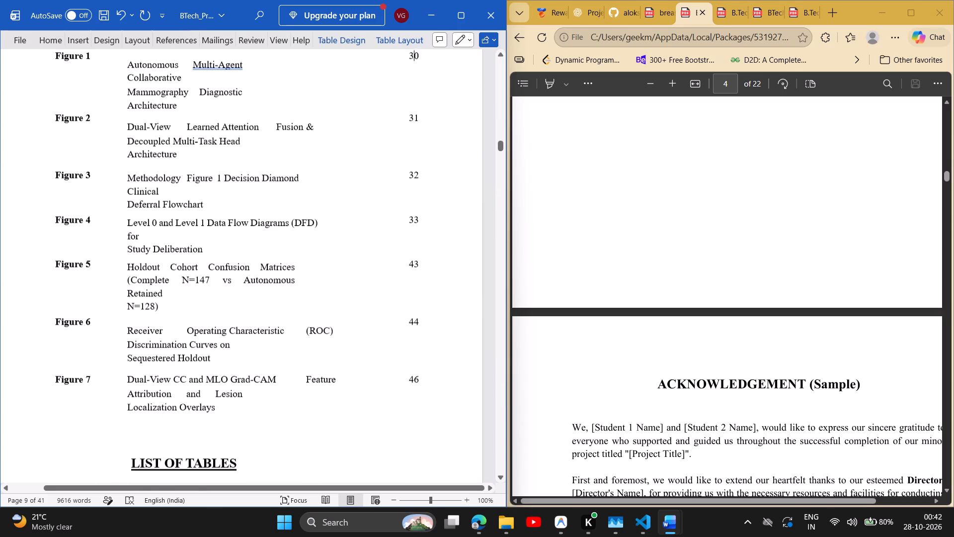
scroll(285, 301, down, 15)
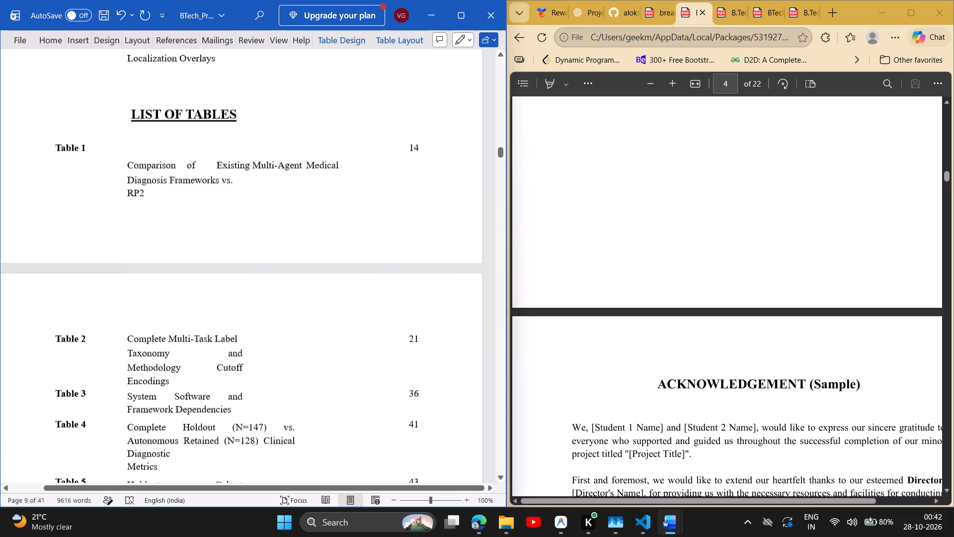
scroll(259, 305, down, 11)
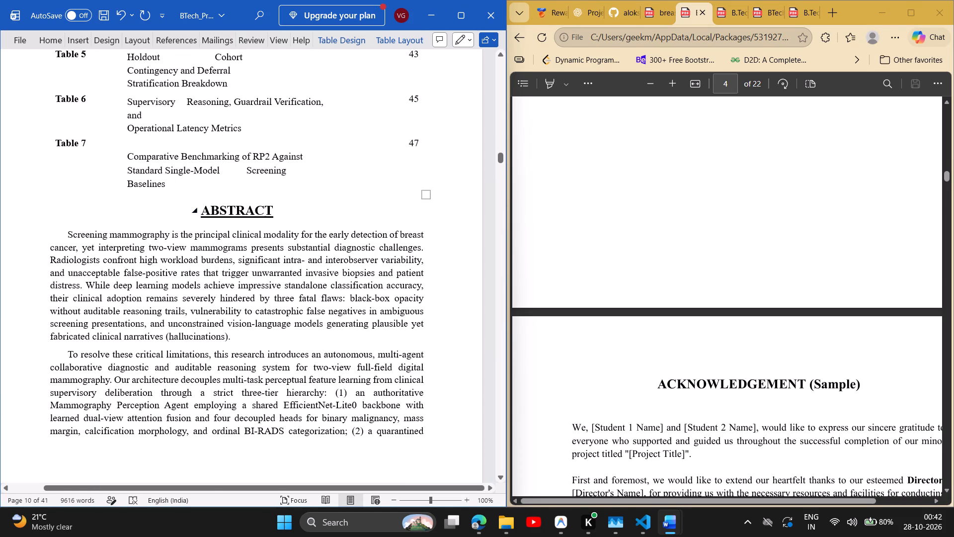
click(188, 205)
key(Return)
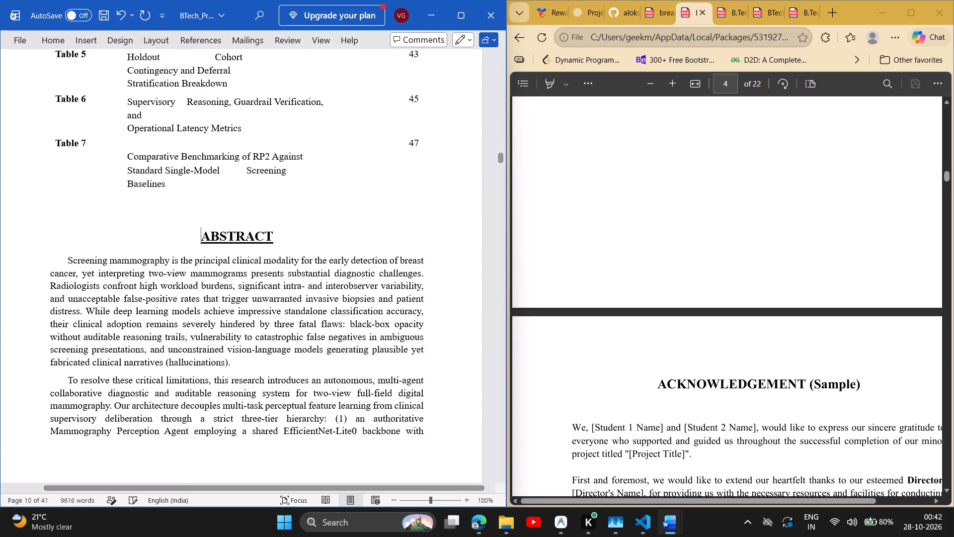
key(Return)
key(Return)
key(Return)
key(Return)
scroll(193, 216, down, 5)
key(Return)
key(Return)
key(Return)
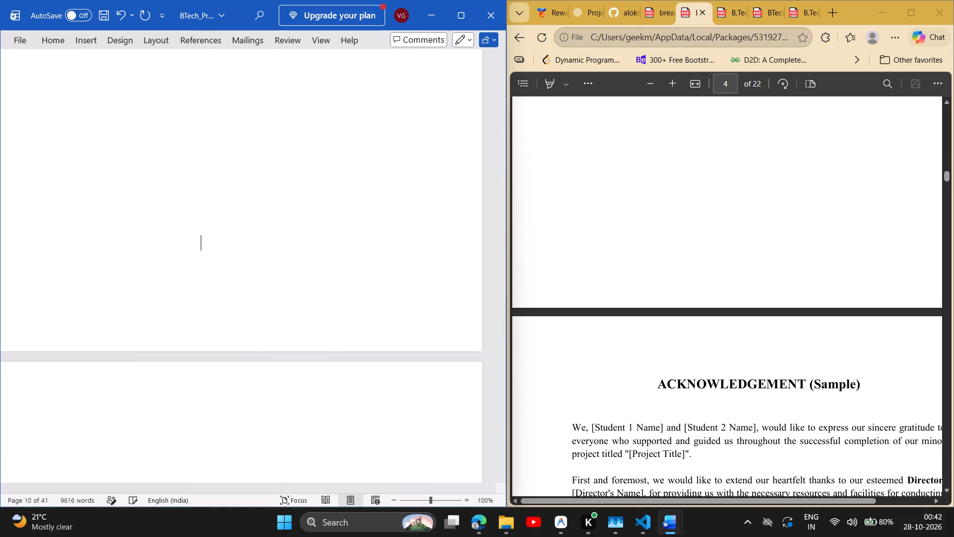
Delete surplus blank lines above the ABSTRACT heading.
scroll(193, 216, up, 3)
key(BackSpace)
scroll(173, 192, up, 2)
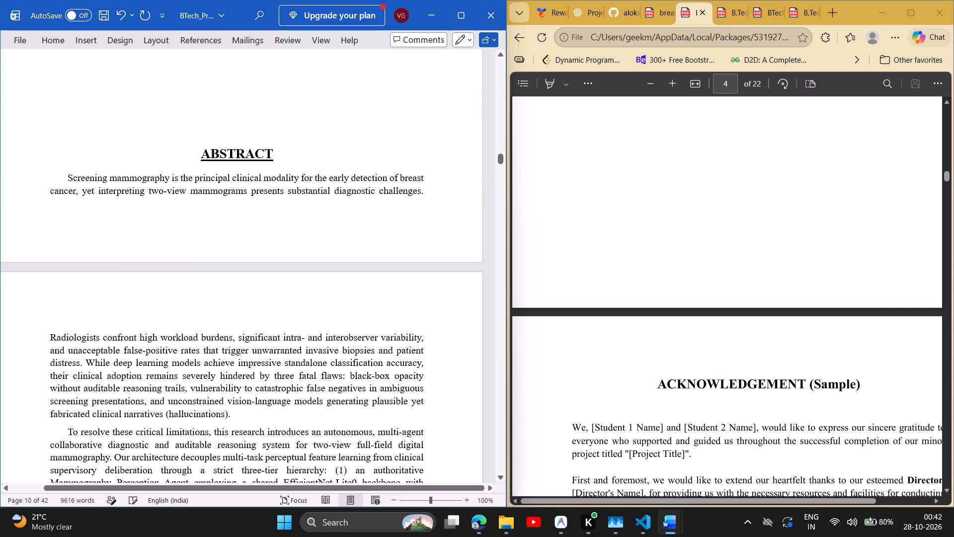
scroll(173, 192, up, 1)
click(214, 218)
key(BackSpace)
key(BackSpace)
key(BackSpace)
key(BackSpace)
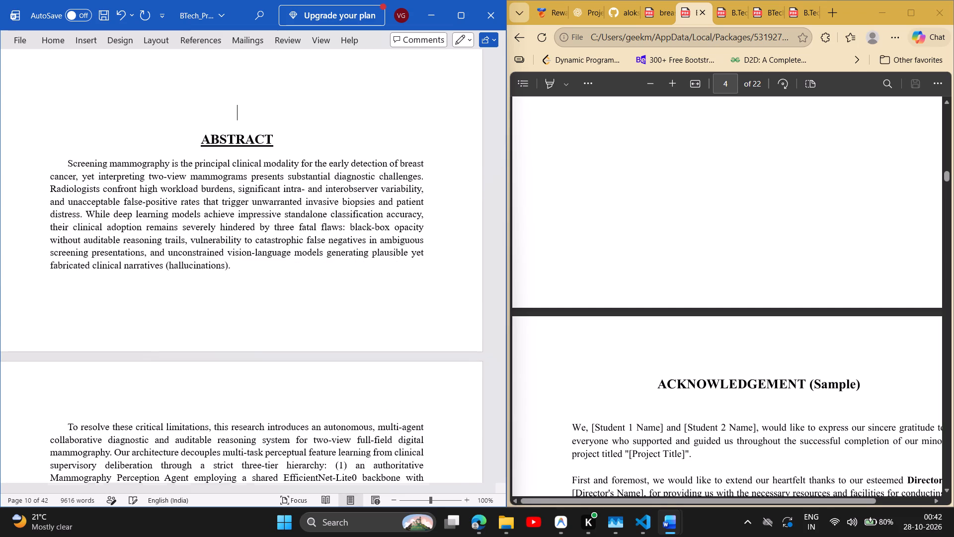
Move the ABSTRACT heading to the top of a new page by adding seven blank lines after the Table 7 entry.
scroll(214, 218, up, 5)
key(Return)
key(Return)
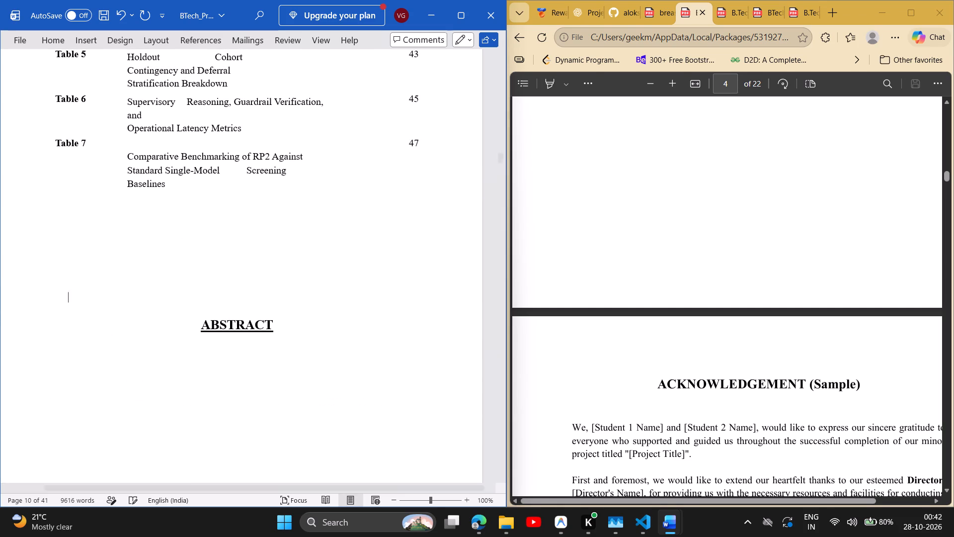
key(Return)
key(Return)
key(Return)
scroll(237, 254, down, 4)
key(Return)
key(Return)
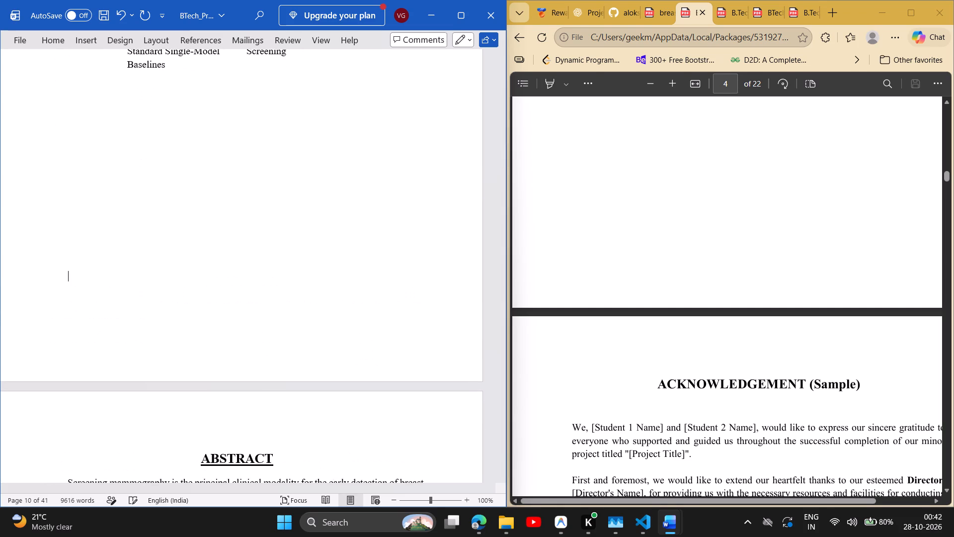
scroll(239, 257, down, 3)
scroll(238, 268, up, 12)
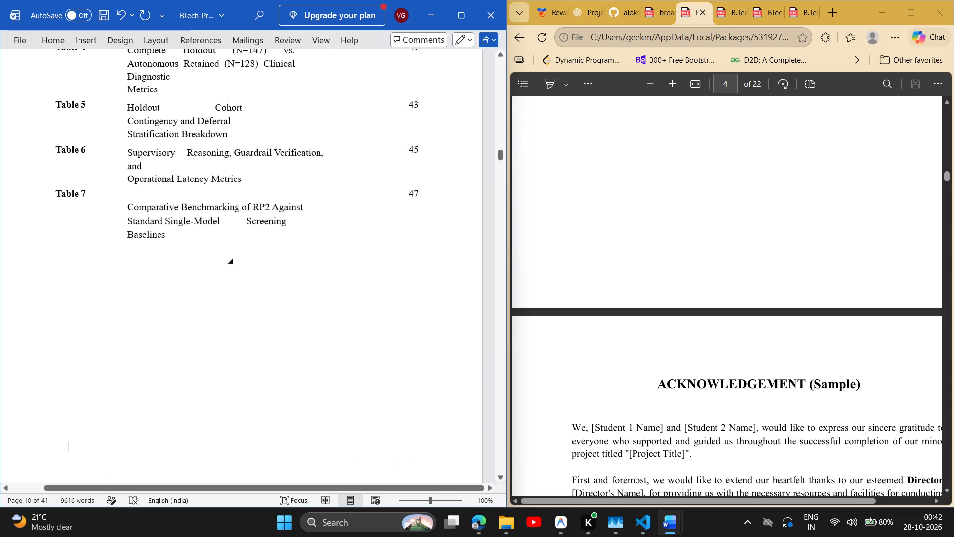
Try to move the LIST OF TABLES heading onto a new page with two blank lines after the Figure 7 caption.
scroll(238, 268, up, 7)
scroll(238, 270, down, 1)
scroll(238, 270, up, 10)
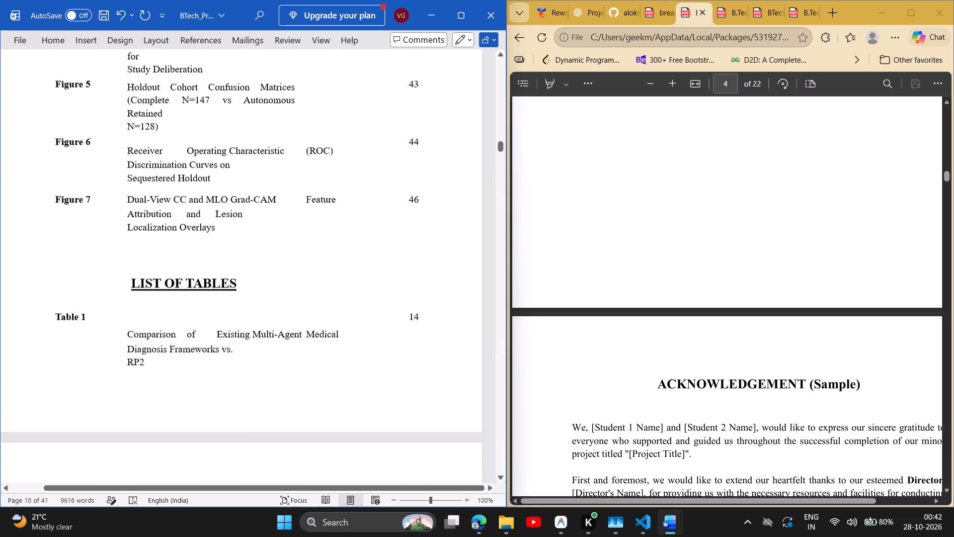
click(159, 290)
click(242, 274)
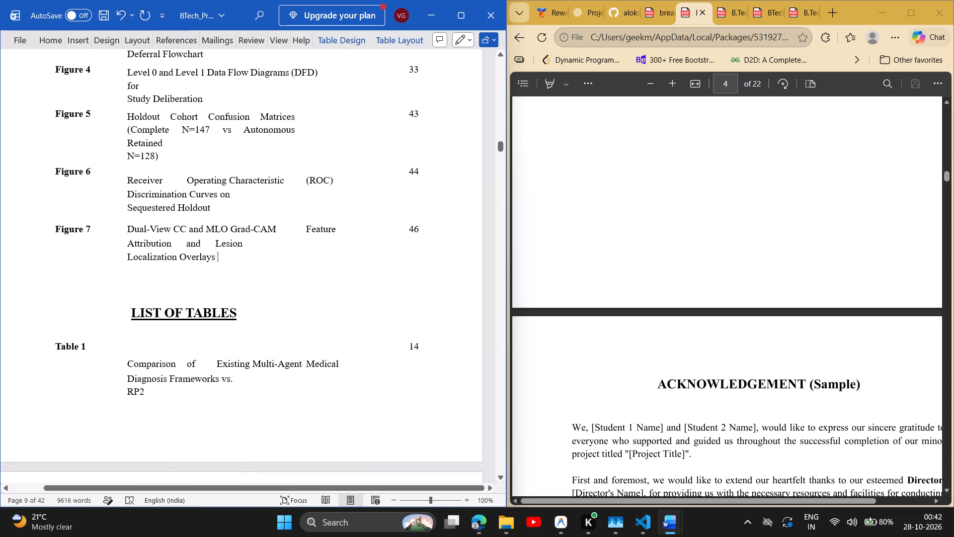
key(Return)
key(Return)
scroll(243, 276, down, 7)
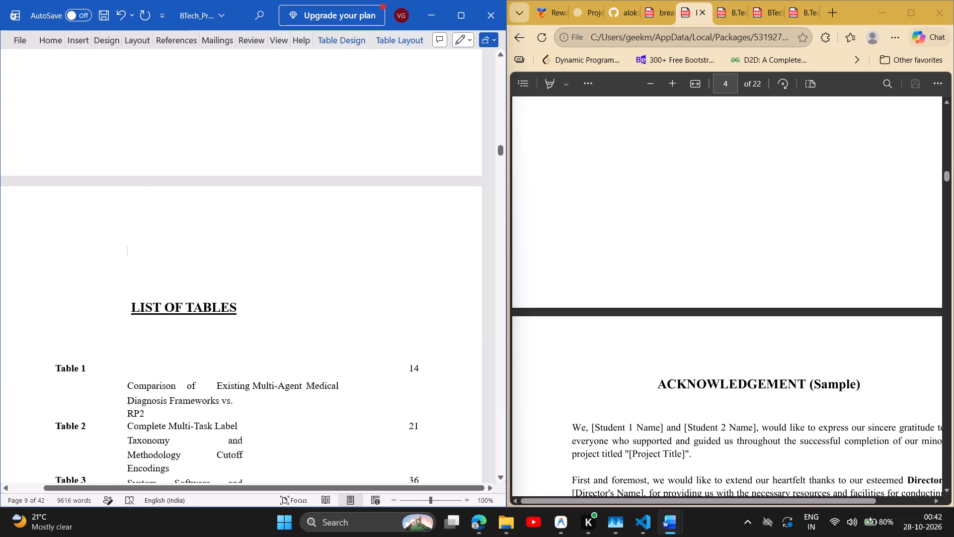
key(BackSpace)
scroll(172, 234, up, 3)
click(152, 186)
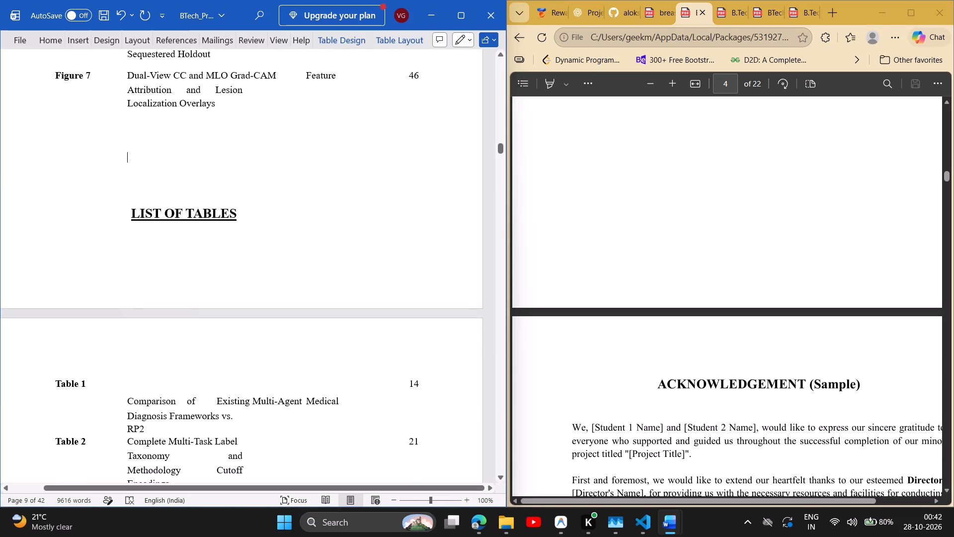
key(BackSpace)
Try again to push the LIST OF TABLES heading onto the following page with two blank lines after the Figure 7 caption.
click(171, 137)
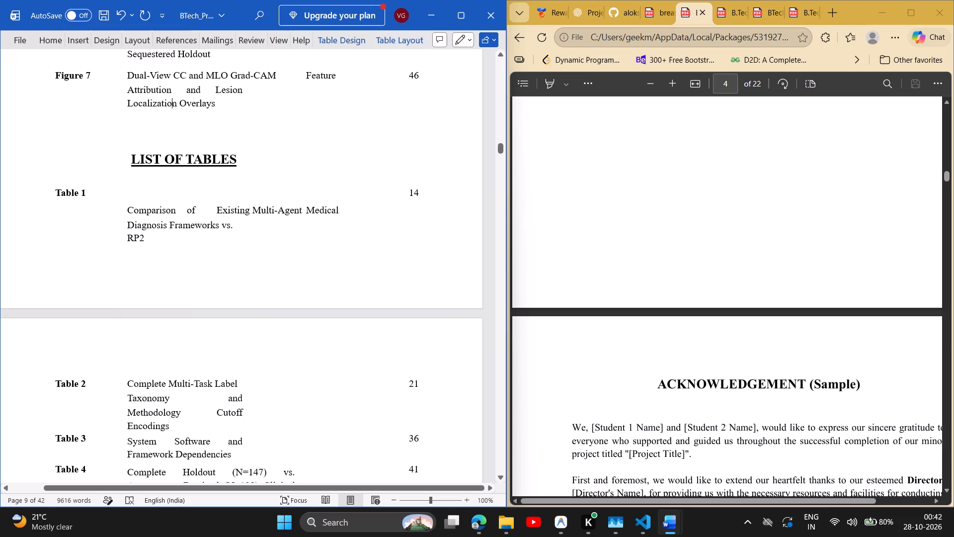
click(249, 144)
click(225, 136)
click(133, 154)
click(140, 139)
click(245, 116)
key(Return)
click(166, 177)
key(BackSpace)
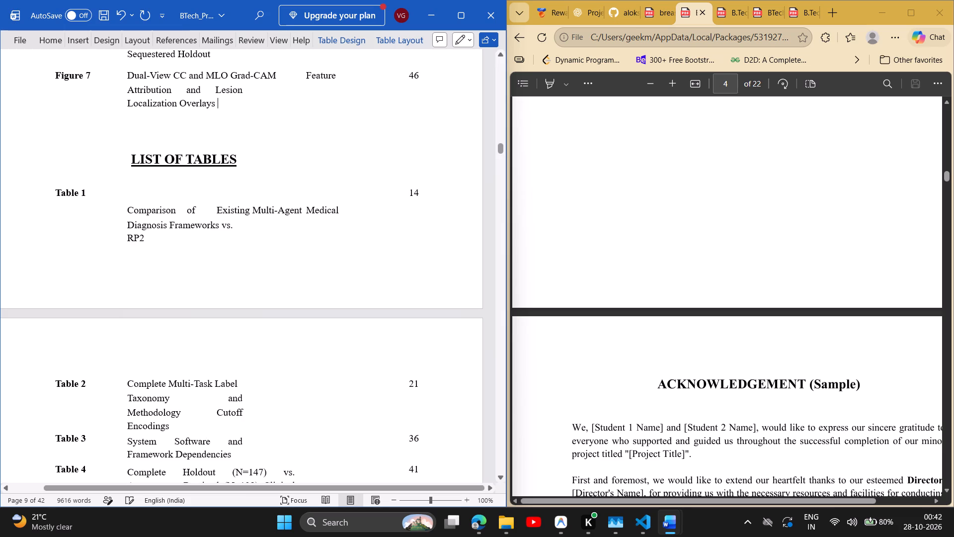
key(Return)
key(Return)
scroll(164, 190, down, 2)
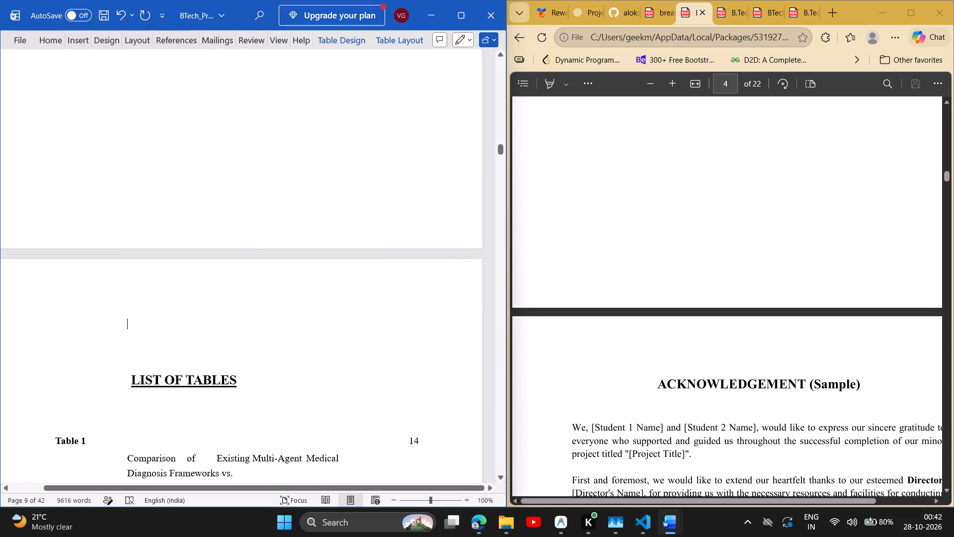
Remove the LIST OF TABLES heading's indent and the two added blank lines above it.
click(153, 361)
click(131, 374)
key(BackSpace)
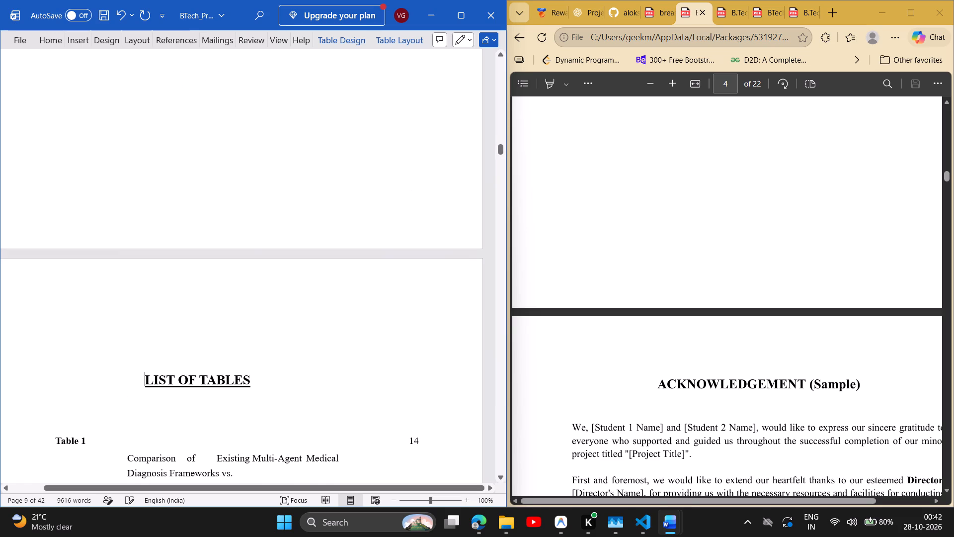
key(BackSpace)
key(BackSpace)
key(BackSpace)
scroll(157, 341, up, 3)
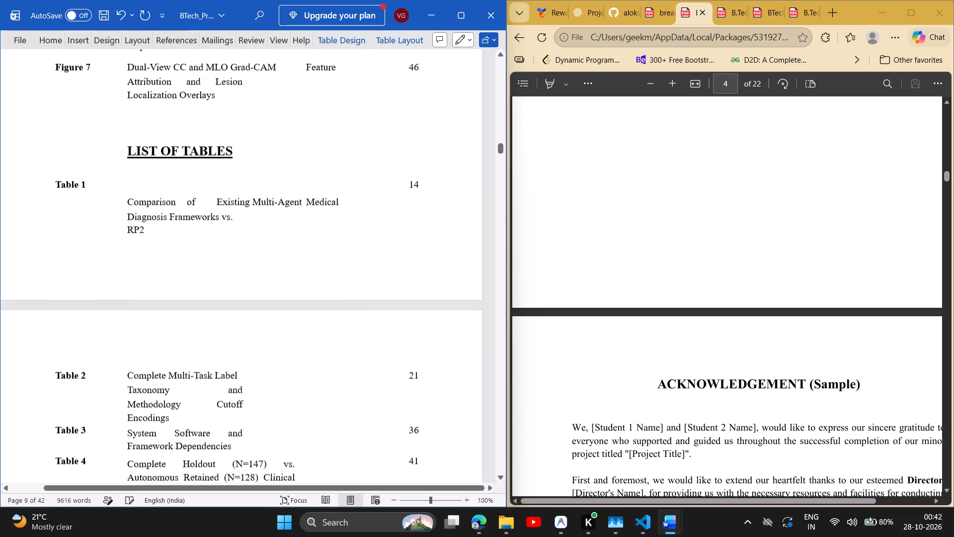
Shift the LIST OF TABLES heading toward the centre of its line by inserting spaces before it.
scroll(148, 290, up, 2)
key(Tab)
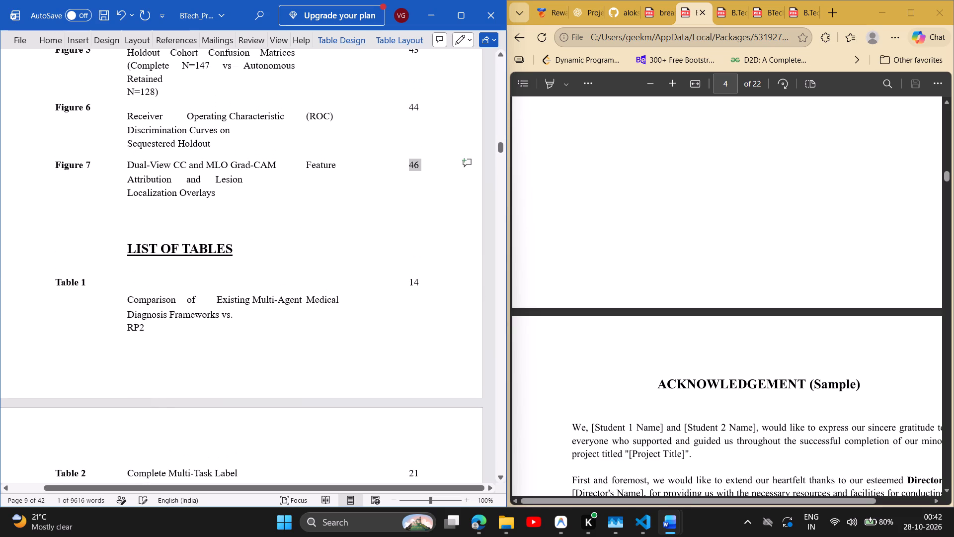
click(267, 211)
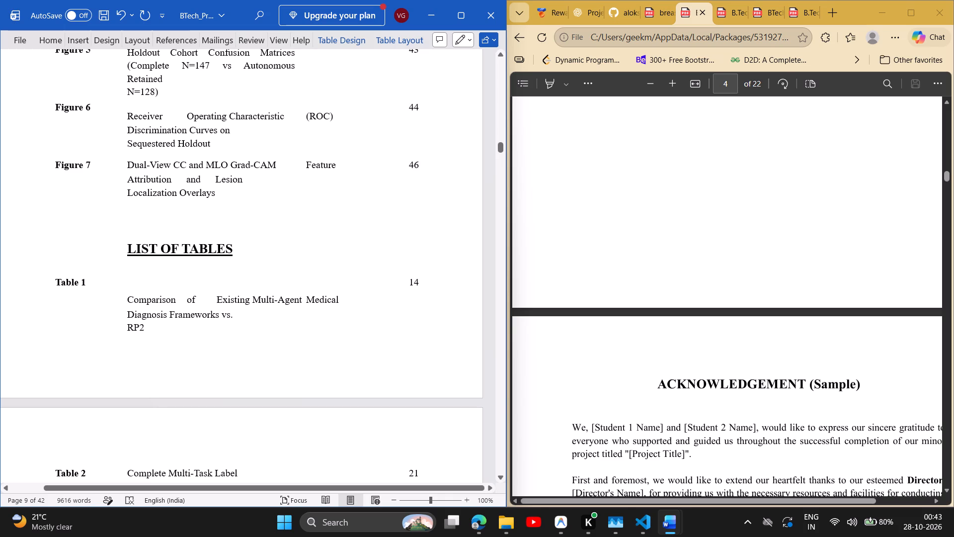
click(126, 253)
key(Tab)
click(127, 245)
key(Tab)
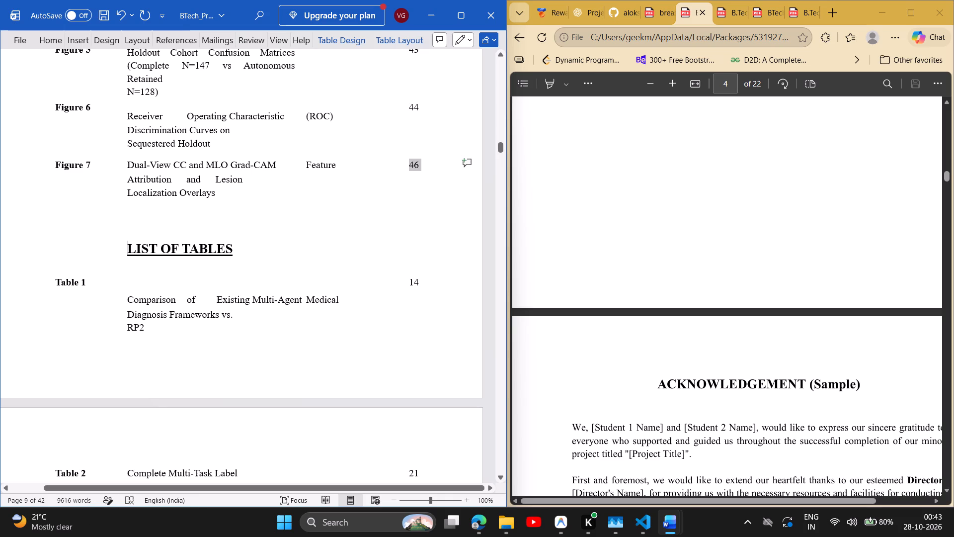
click(129, 246)
key(space)
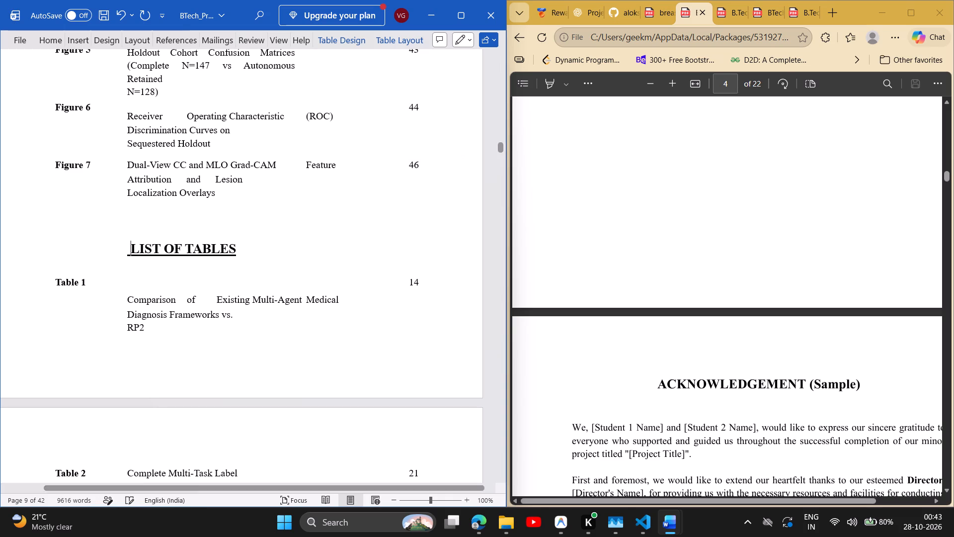
key(space)
key(space)
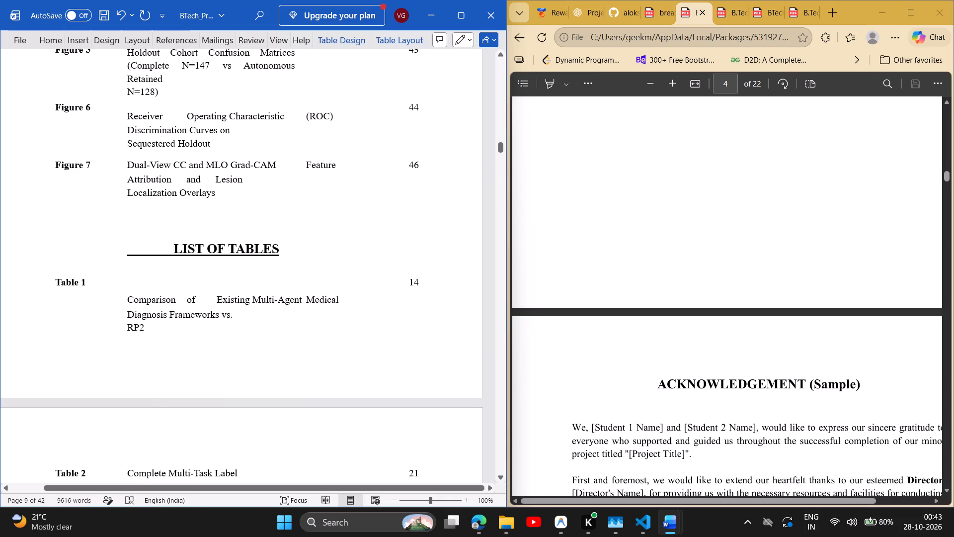
Remove all the spaces inserted before the LIST OF TABLES heading.
key(BackSpace)
key(BackSpace)
key(BackSpace)
key(BackSpace)
key(BackSpace)
key(BackSpace)
key(BackSpace)
key(BackSpace)
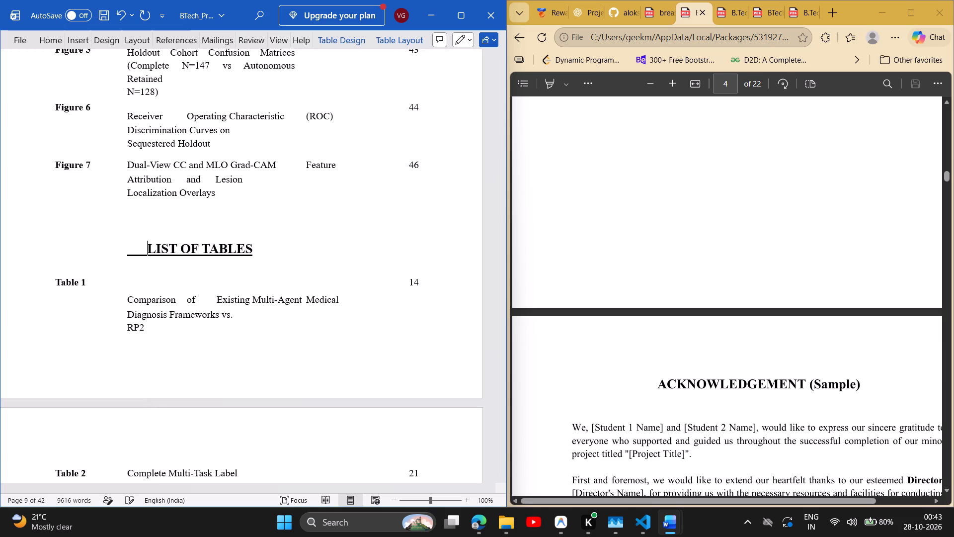
key(BackSpace)
key(BackSpace)
key(BackSpace)
key(BackSpace)
key(BackSpace)
key(BackSpace)
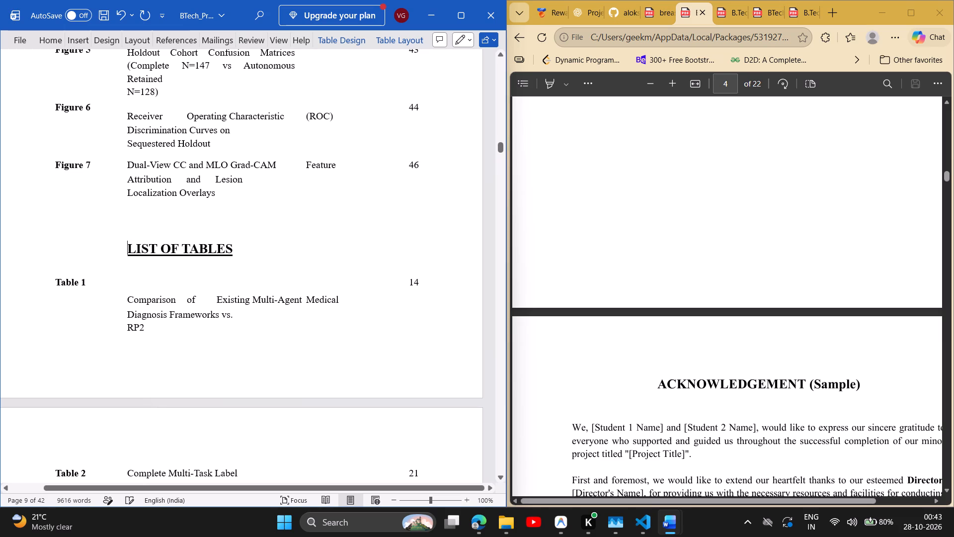
Push the LIST OF TABLES heading onto the following page with five blank lines above it.
key(Return)
click(169, 248)
key(Return)
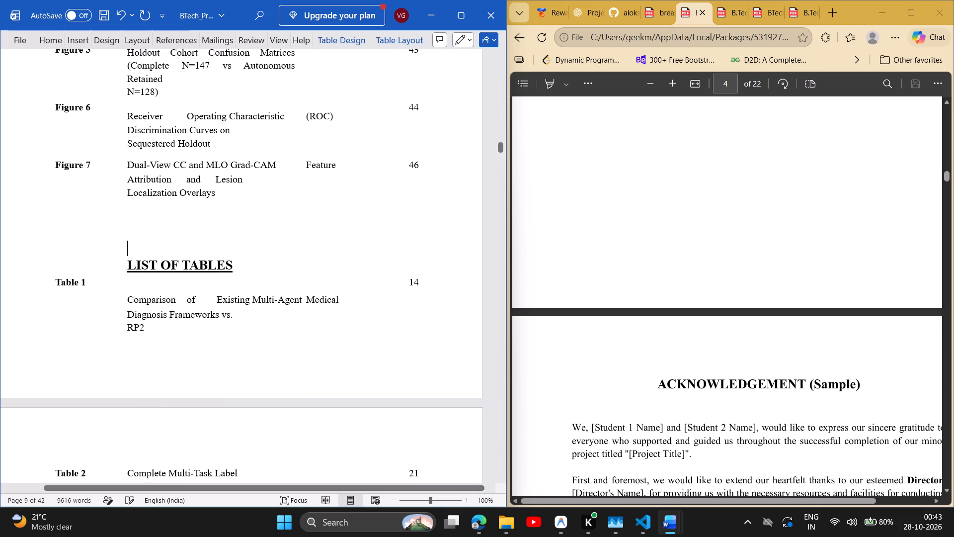
key(Return)
key(Return)
key(Return)
scroll(166, 258, down, 3)
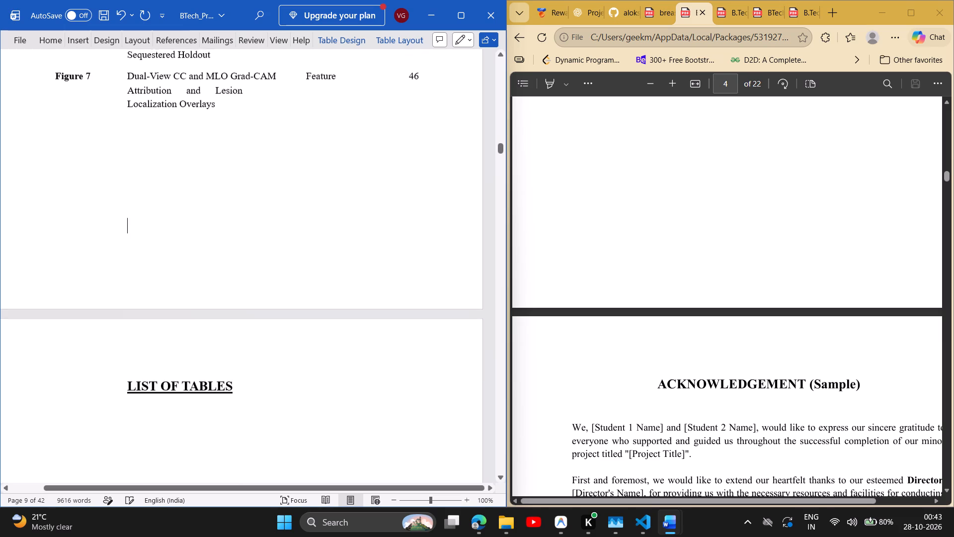
scroll(173, 283, down, 7)
click(162, 257)
key(BackSpace)
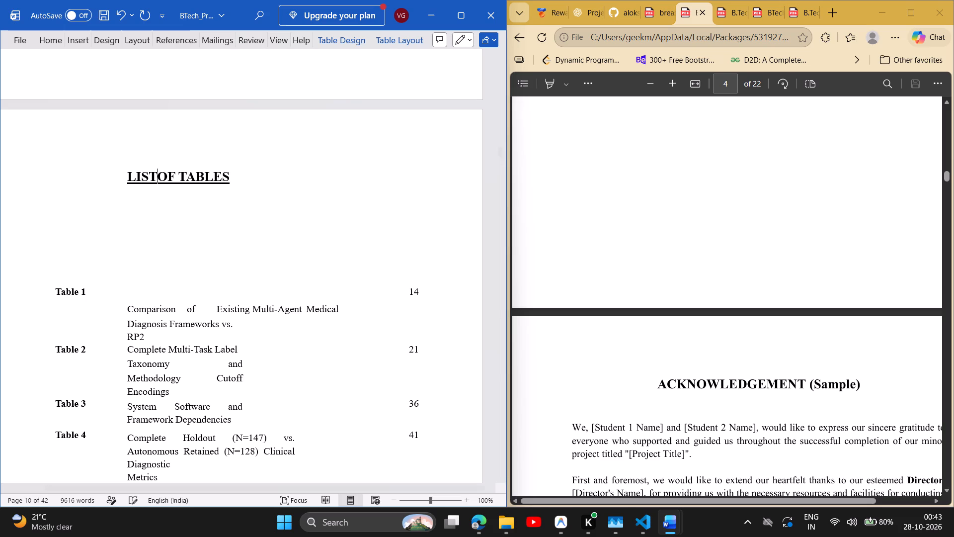
key(space)
click(172, 239)
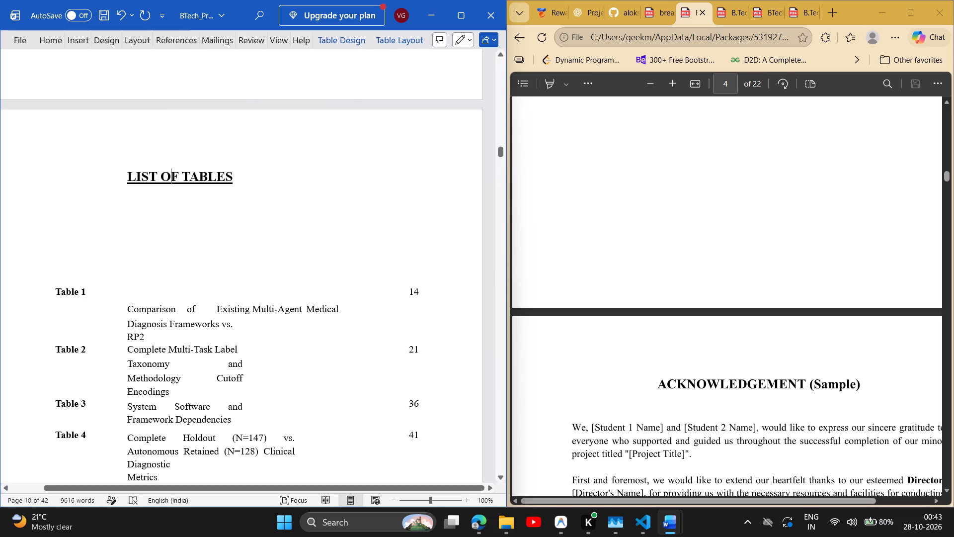
click(247, 179)
click(110, 233)
click(110, 294)
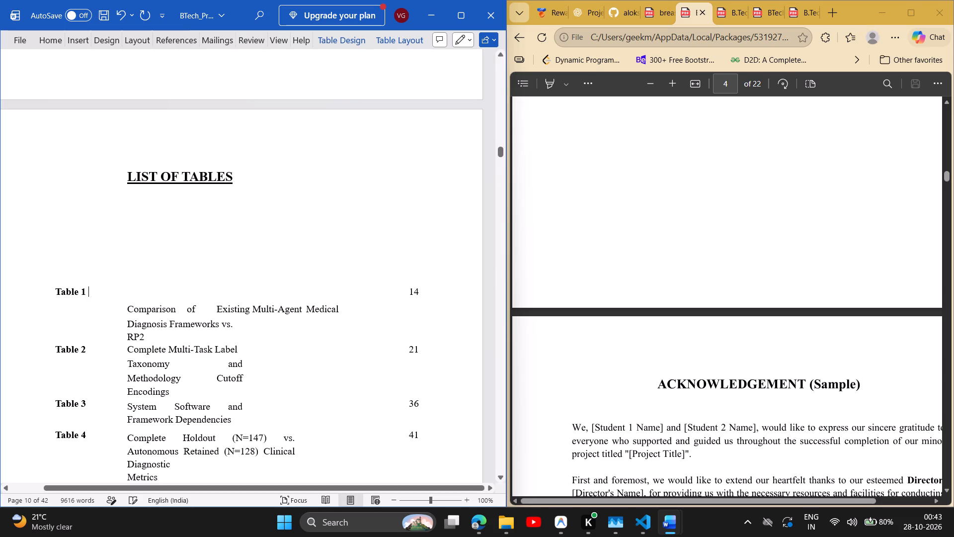
click(125, 303)
Undo the last three blank lines added above the LIST OF TABLES heading.
key(ctrl+z)
key(ctrl+z)
key(ctrl+z)
key(ctrl+z)
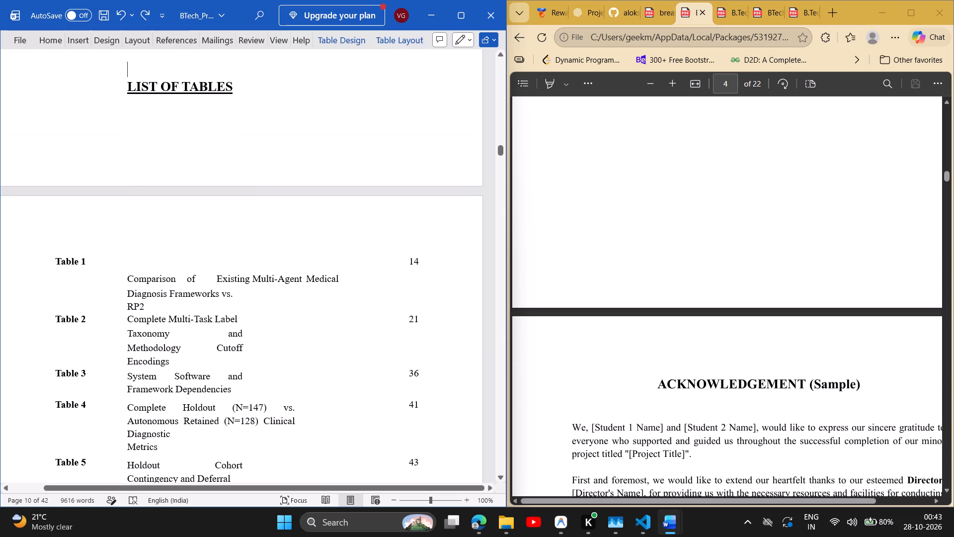
key(ctrl+z)
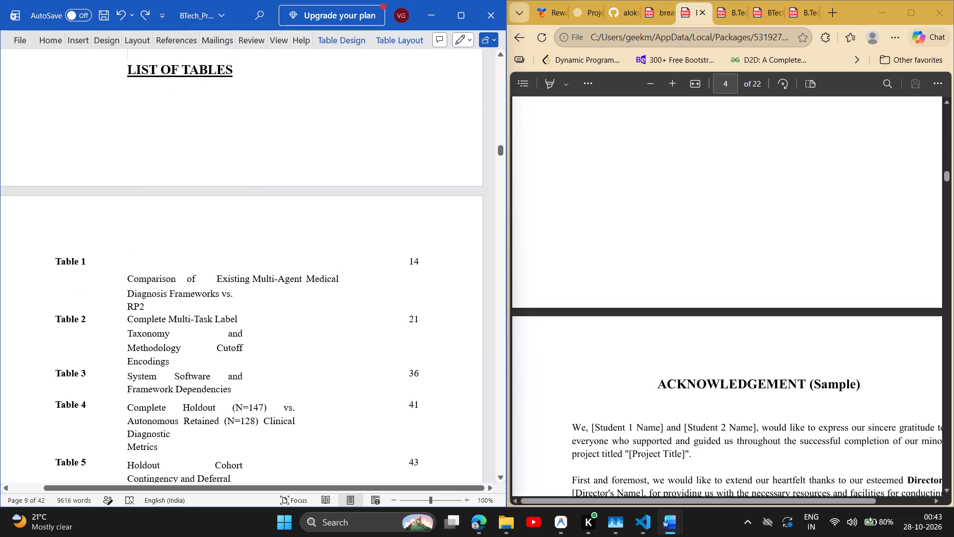
Add one blank line after RP2 in the Table 1 description.
click(107, 269)
click(162, 306)
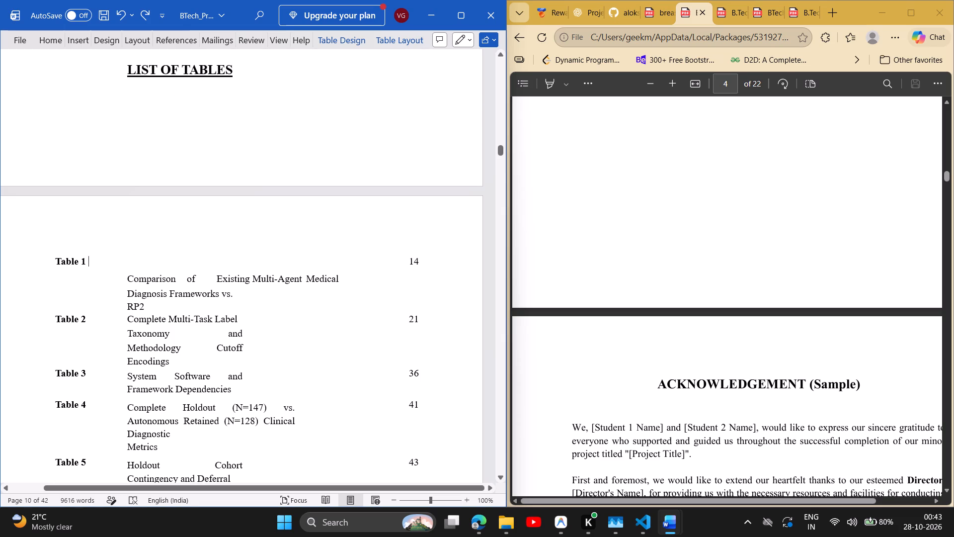
key(Return)
key(Return)
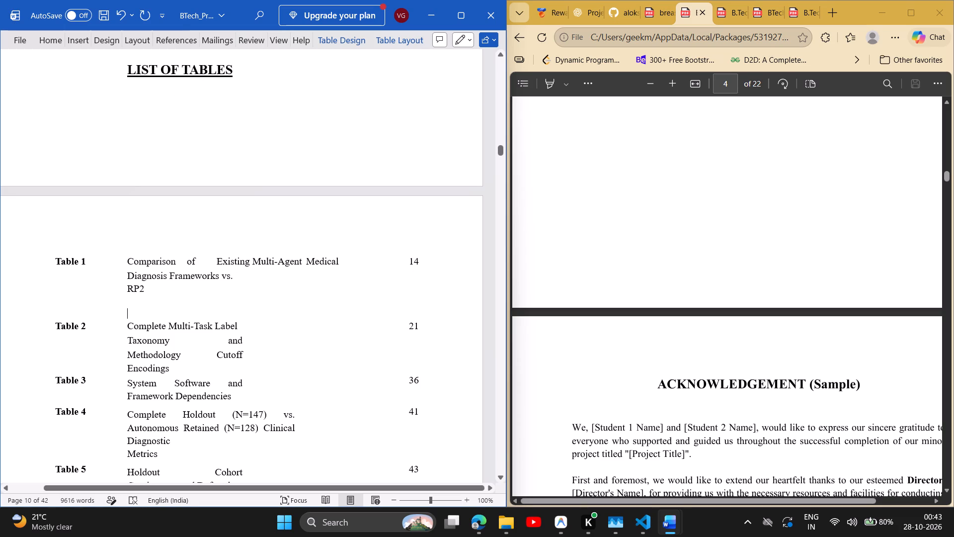
key(BackSpace)
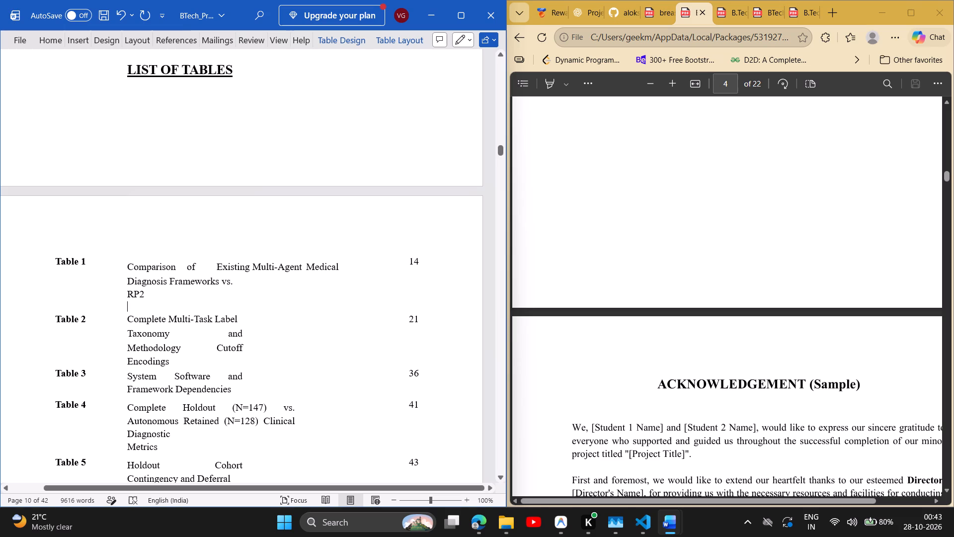
Remove the leading space before the Table 1 label.
click(81, 272)
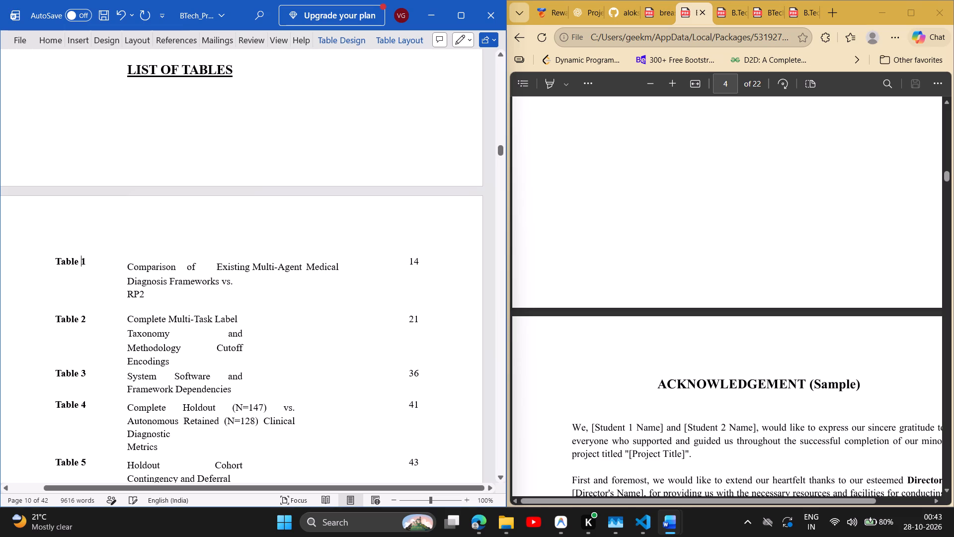
click(88, 260)
click(55, 263)
key(BackSpace)
key(BackSpace)
key(BackSpace)
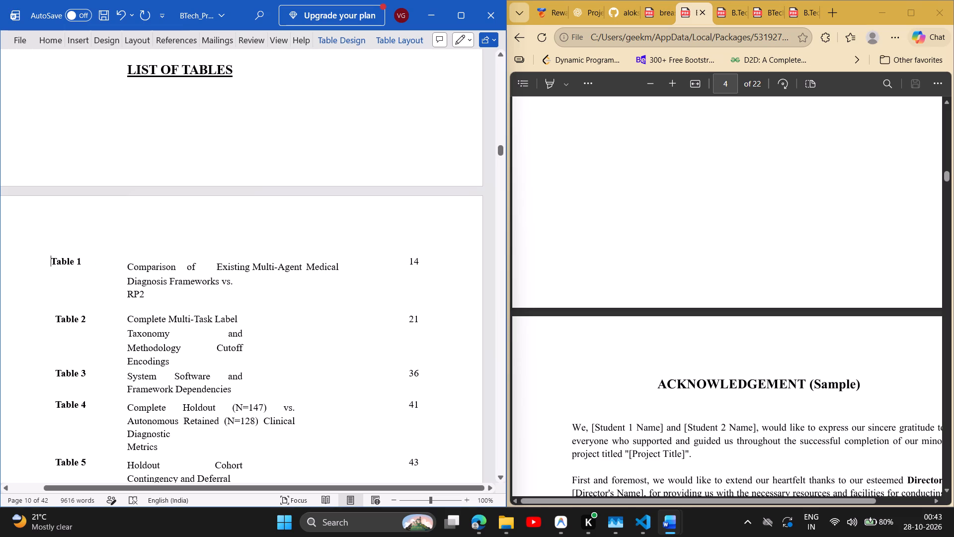
key(BackSpace)
key(BackSpace)
key(BackSpace)
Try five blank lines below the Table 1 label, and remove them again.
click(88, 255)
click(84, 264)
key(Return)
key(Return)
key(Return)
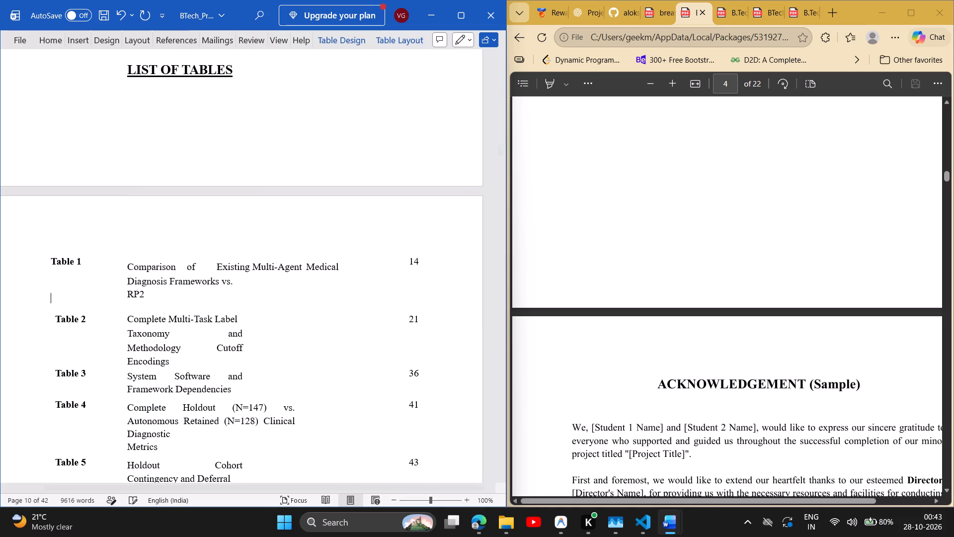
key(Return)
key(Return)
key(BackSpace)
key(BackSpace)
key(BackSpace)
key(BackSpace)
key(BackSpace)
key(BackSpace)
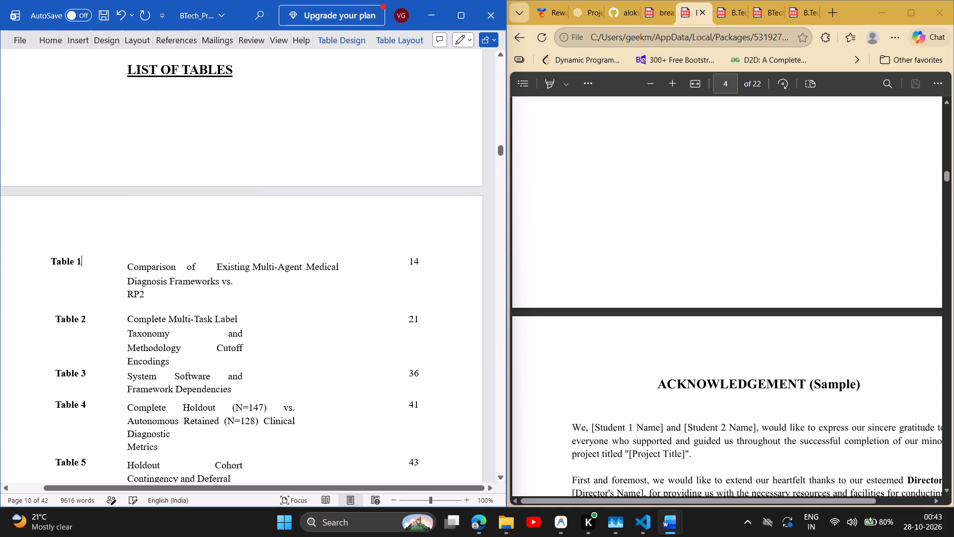
Insert one space before the Table 1 label.
click(51, 263)
key(space)
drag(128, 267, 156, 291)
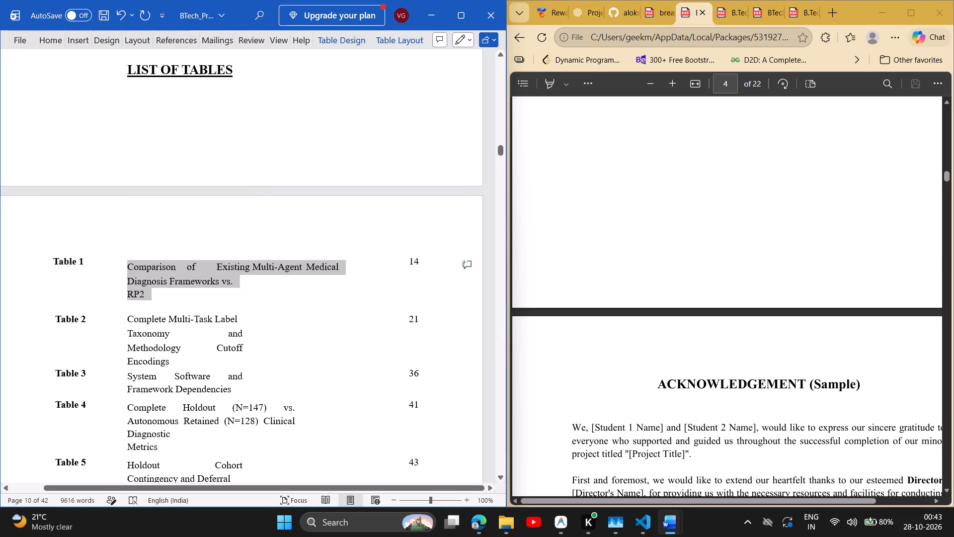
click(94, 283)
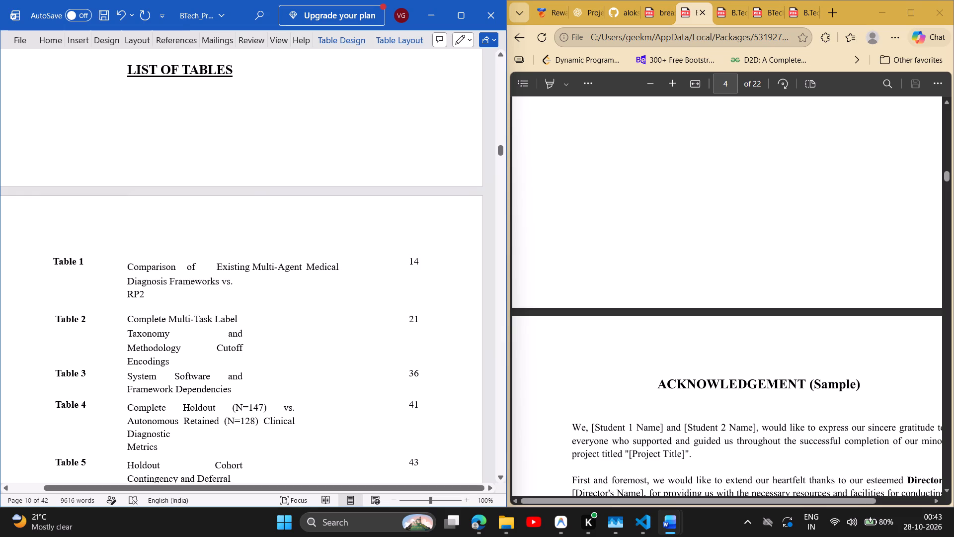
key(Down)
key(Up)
Cut the LIST OF TABLES heading from its place above the Table 1 entry.
scroll(174, 269, up, 5)
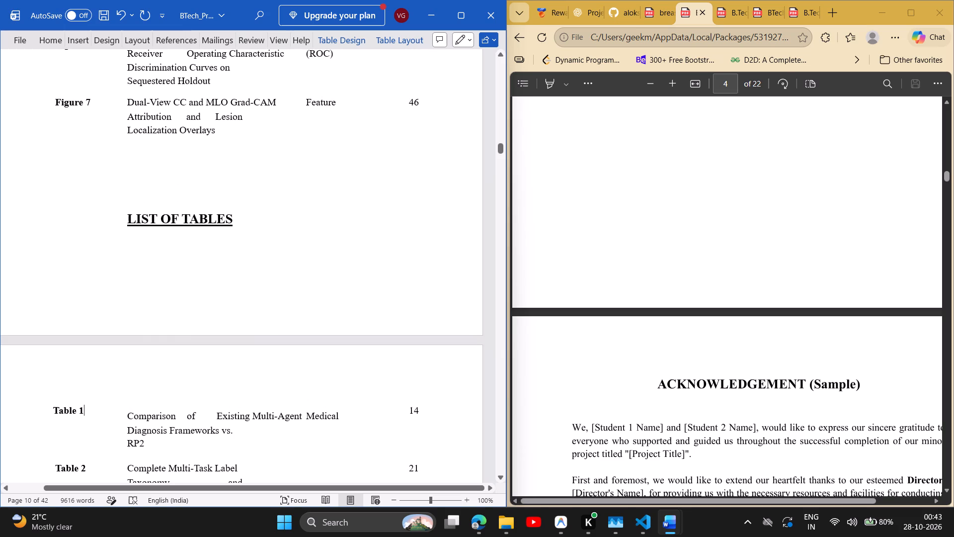
drag(129, 219, 260, 222)
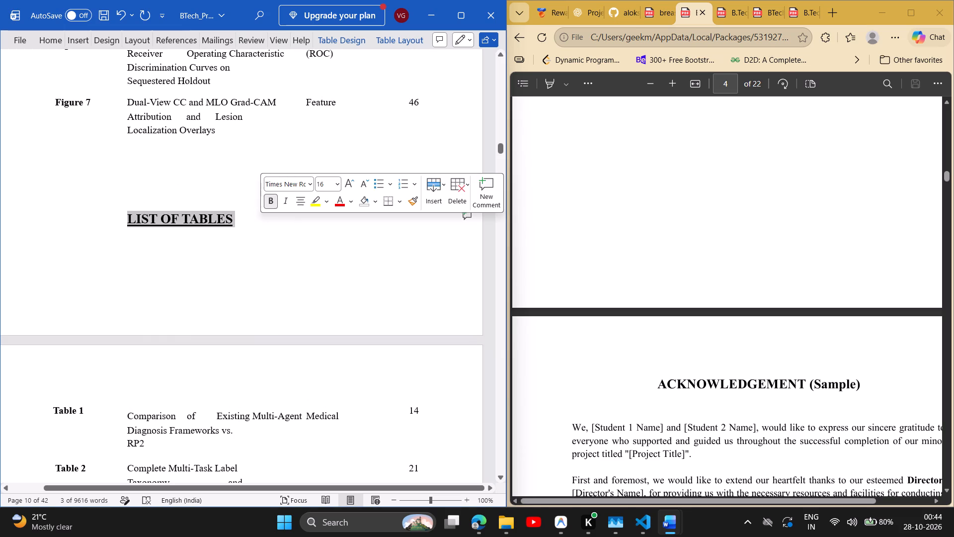
key(ctrl+x)
click(214, 373)
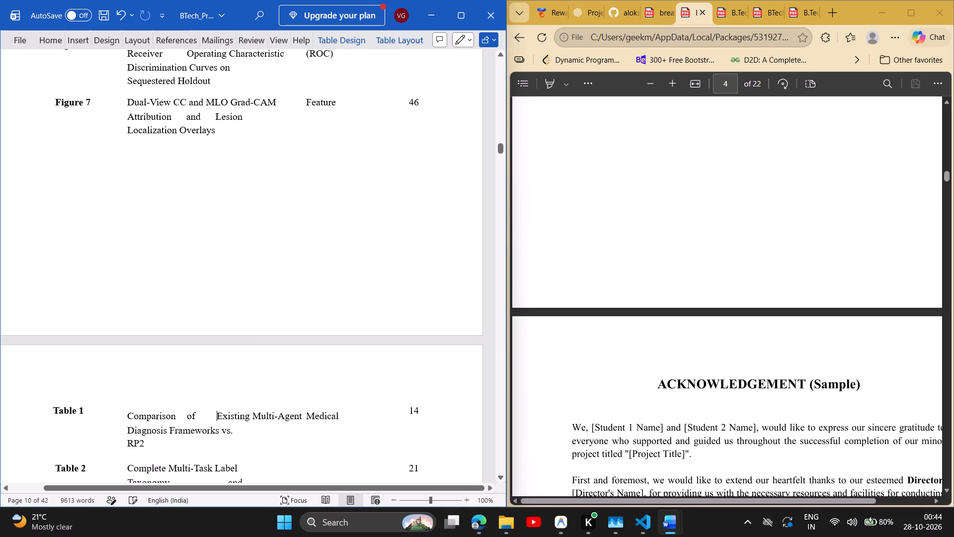
click(186, 395)
Insert a blank line above the Table 1 label.
click(56, 409)
key(Return)
Remove one blank line from the gap below the Figure 7 entry and paste the LIST OF TABLES heading there.
click(205, 373)
click(203, 307)
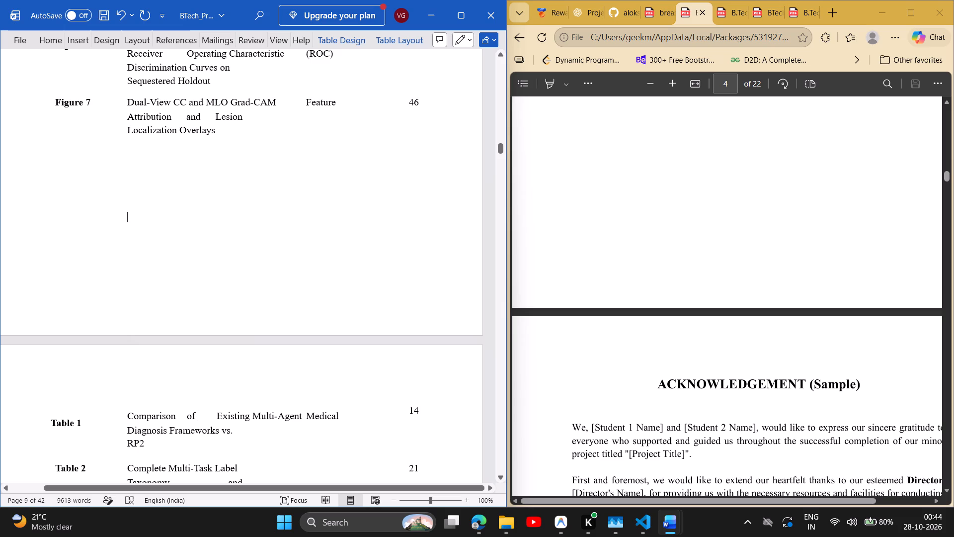
key(Left)
key(Left)
key(Left)
key(Up)
key(Down)
key(Down)
key(Down)
key(Down)
key(Down)
key(Down)
key(Up)
key(Up)
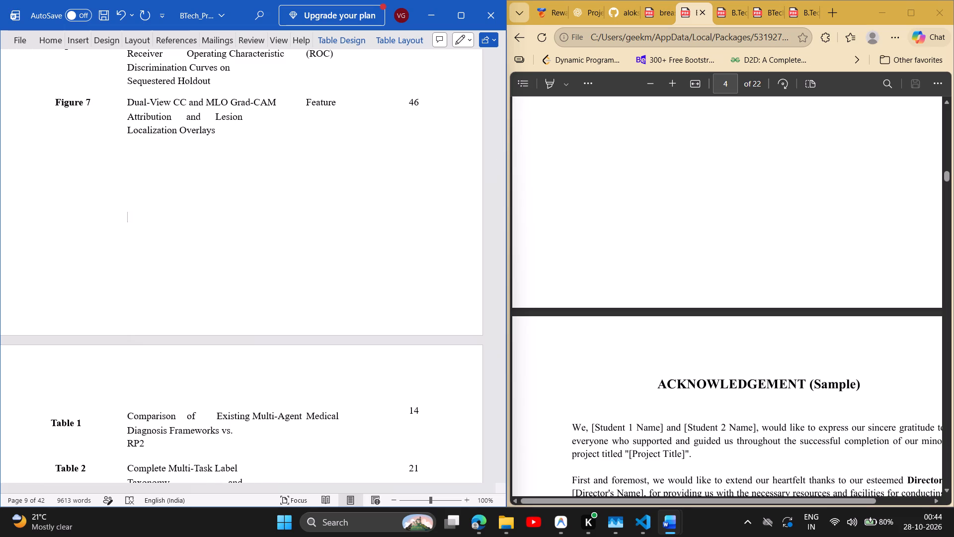
key(BackSpace)
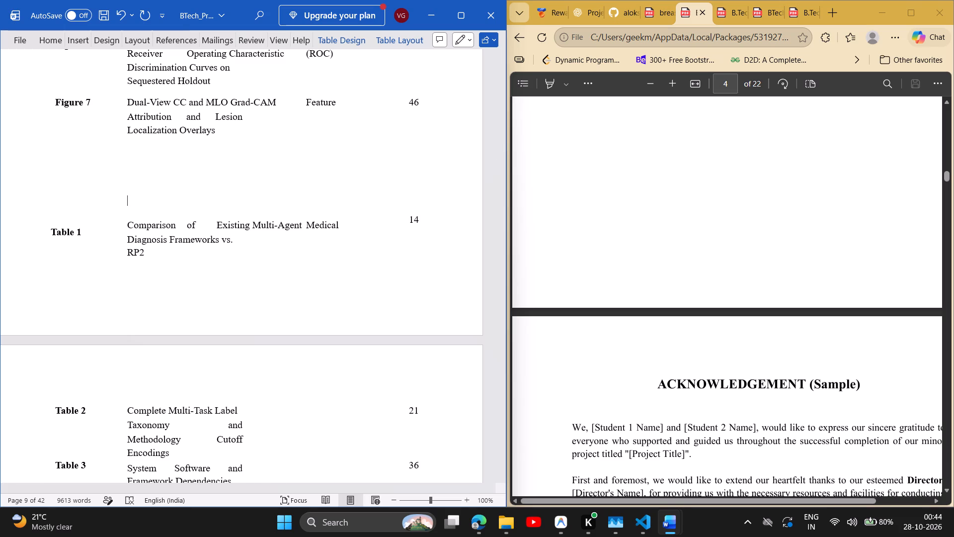
key(ctrl+v)
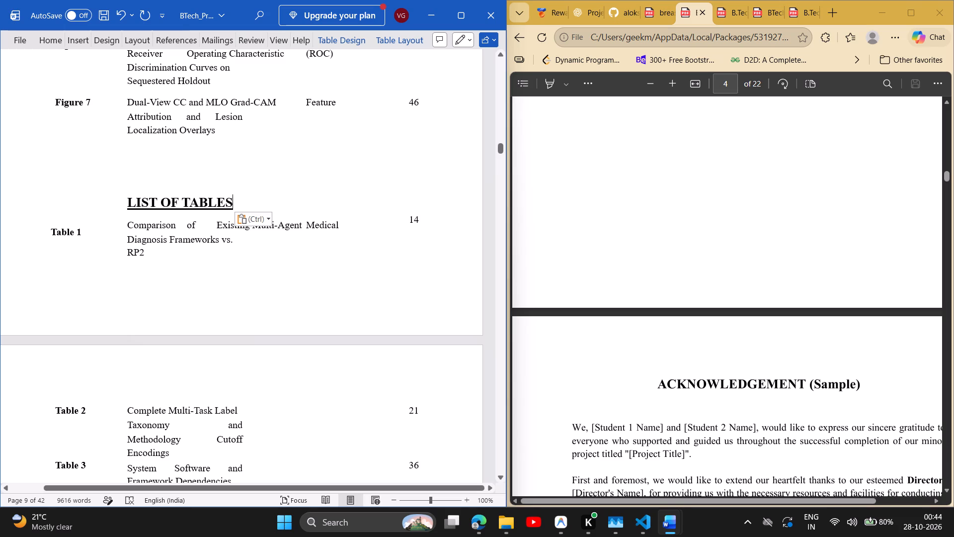
Insert three blank lines in the label column beside the LIST OF TABLES heading.
click(124, 206)
key(Return)
key(Return)
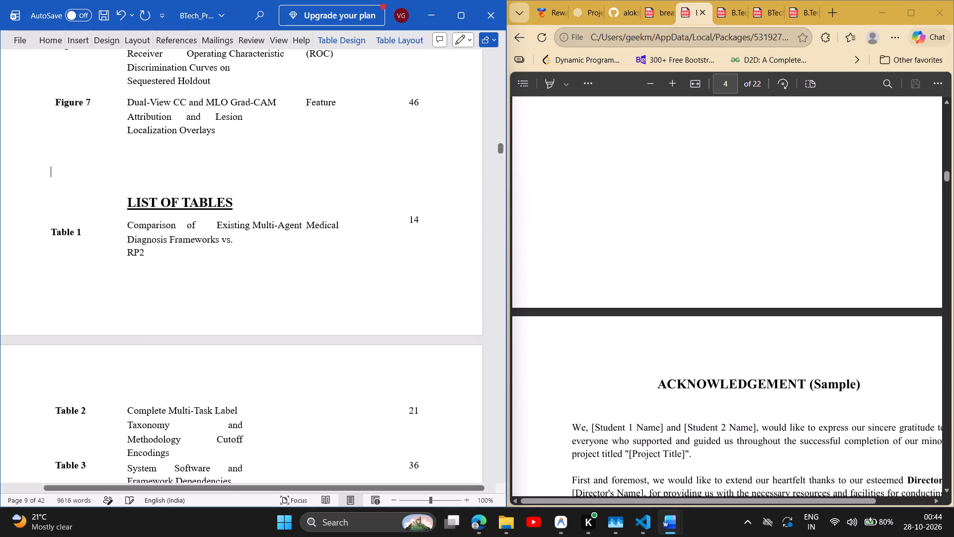
key(Return)
key(End)
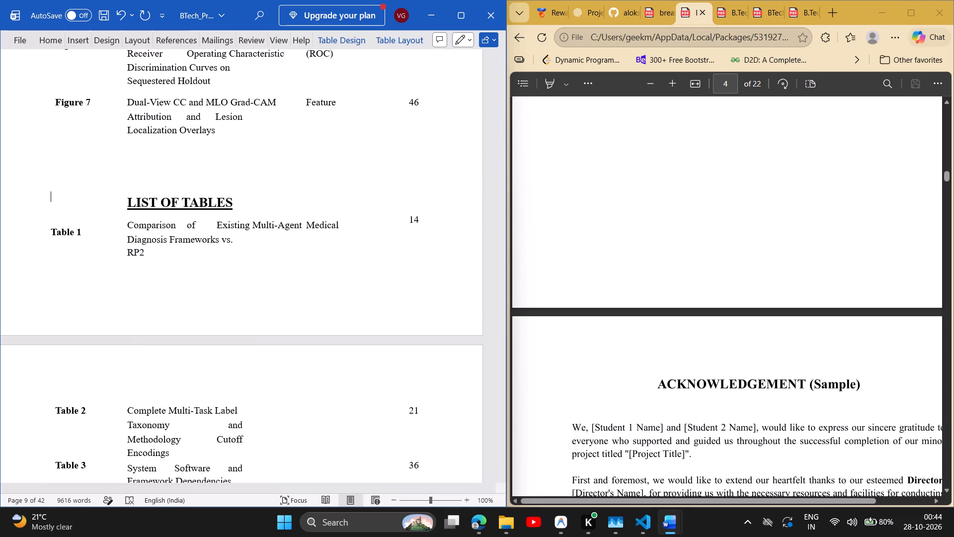
Insert four blank lines above the LIST OF TABLES heading to push it onto the following page.
click(122, 188)
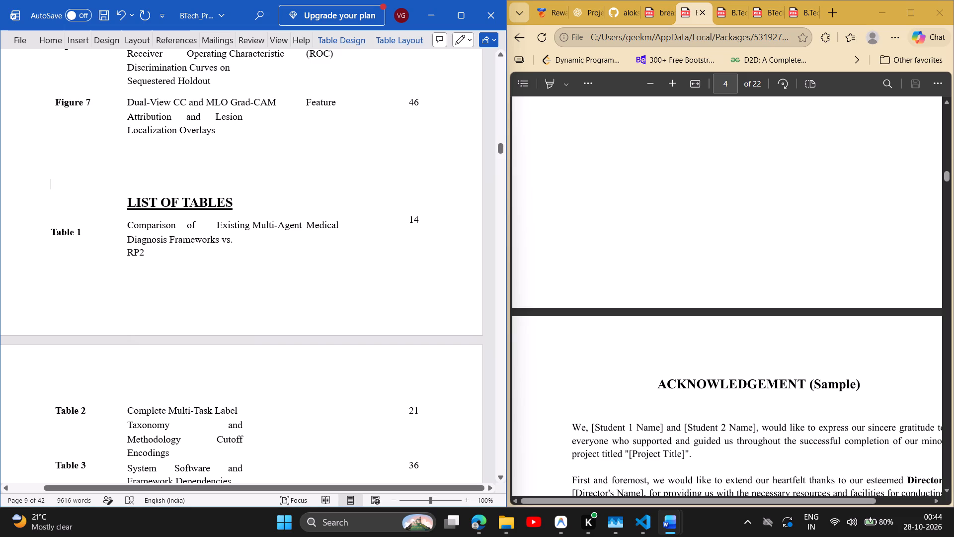
click(143, 159)
click(158, 169)
drag(164, 184, 170, 187)
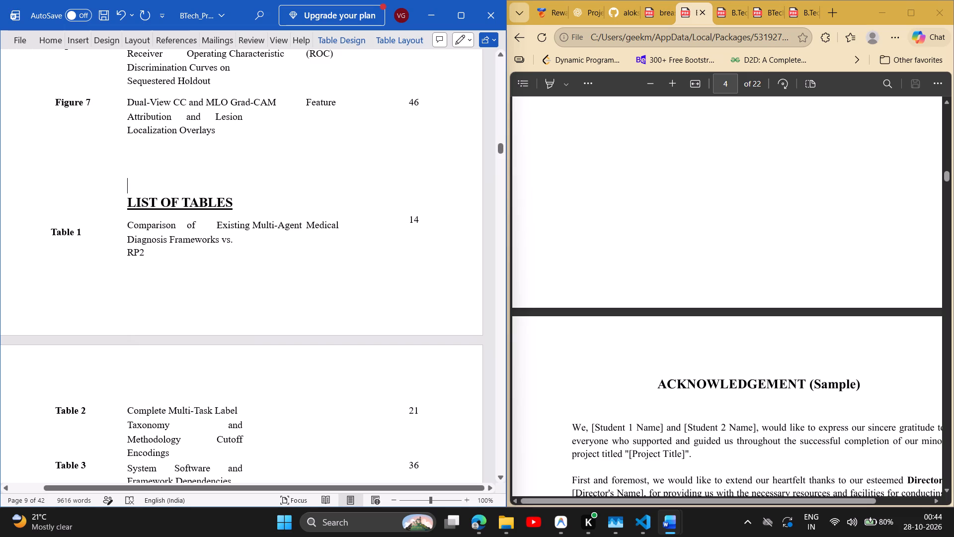
click(240, 154)
click(180, 176)
click(155, 182)
key(Return)
key(Return)
key(Return)
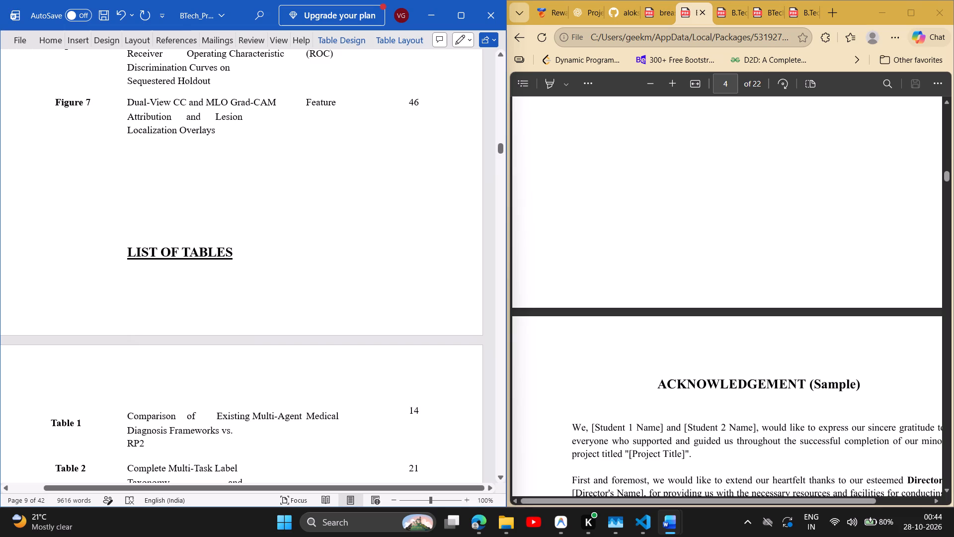
key(Return)
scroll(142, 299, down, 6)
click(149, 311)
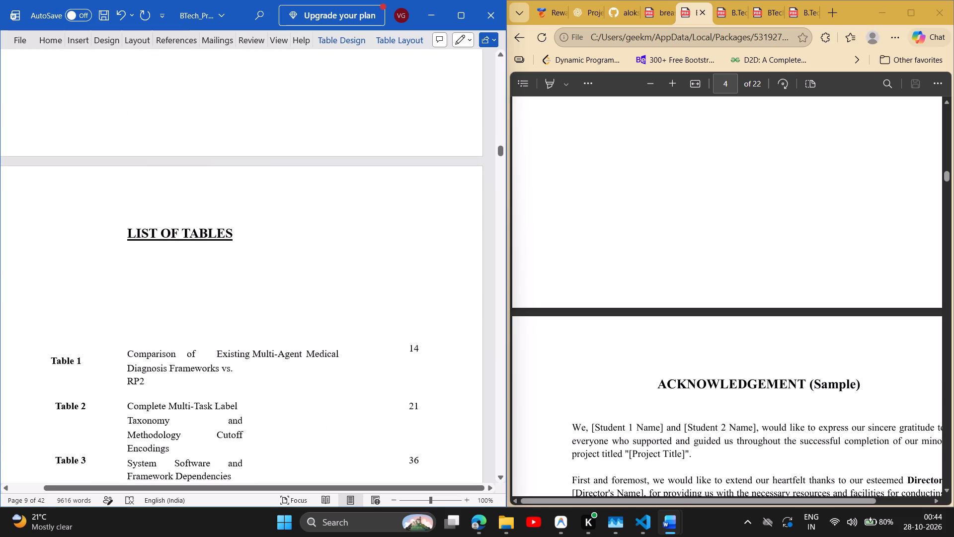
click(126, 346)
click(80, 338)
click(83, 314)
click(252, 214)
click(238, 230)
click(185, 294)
Insert one space before the Table 1 label in the list of tables.
click(54, 354)
click(48, 356)
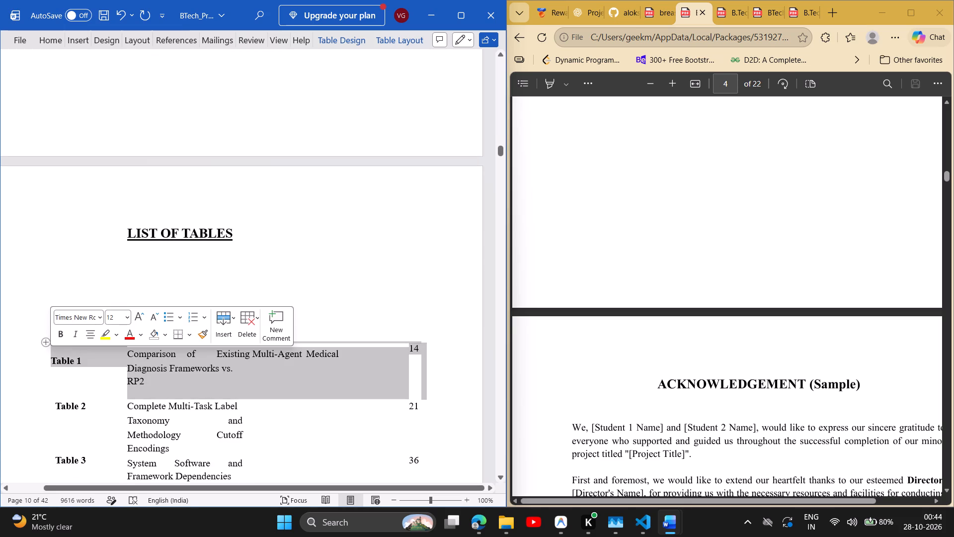
click(54, 283)
click(49, 334)
click(49, 330)
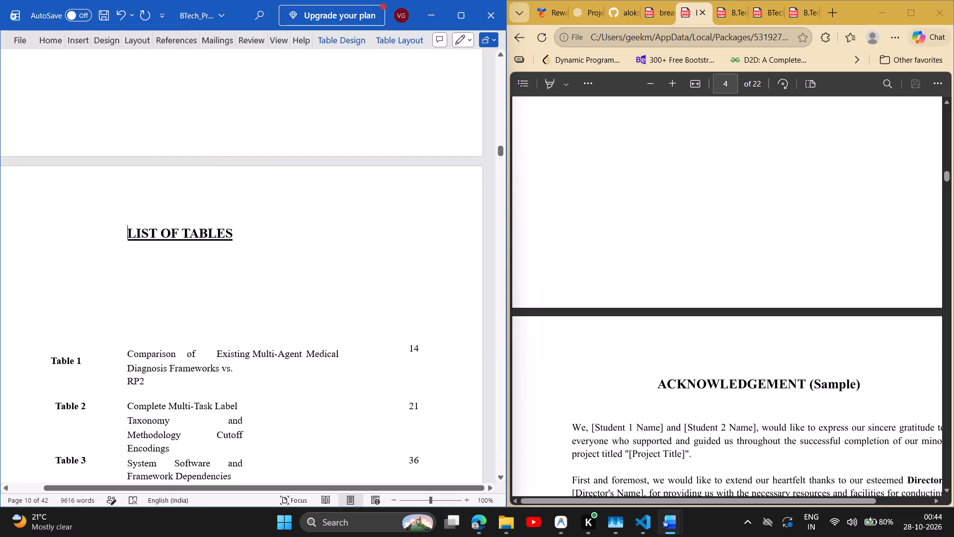
click(50, 356)
scroll(82, 331, down, 16)
scroll(102, 345, up, 8)
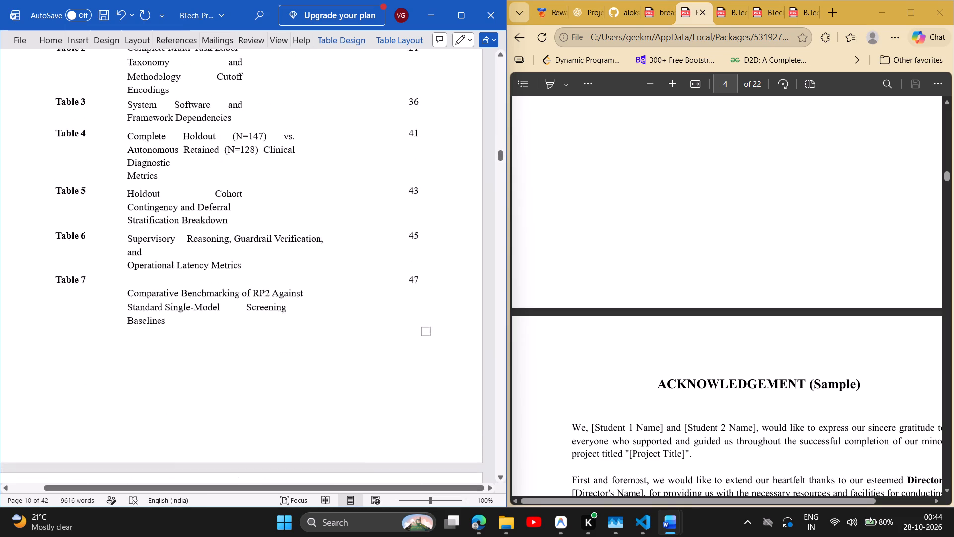
scroll(102, 345, up, 4)
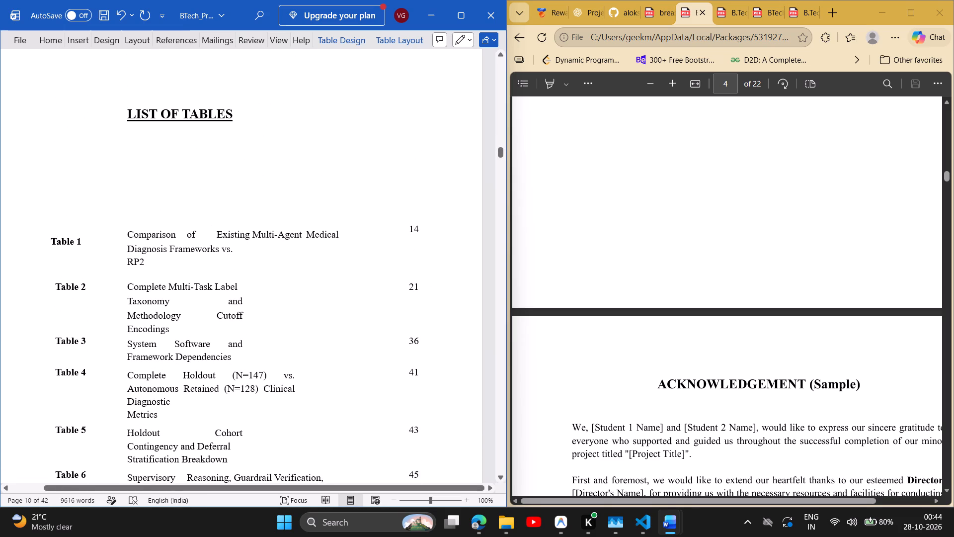
click(48, 242)
click(51, 241)
key(space)
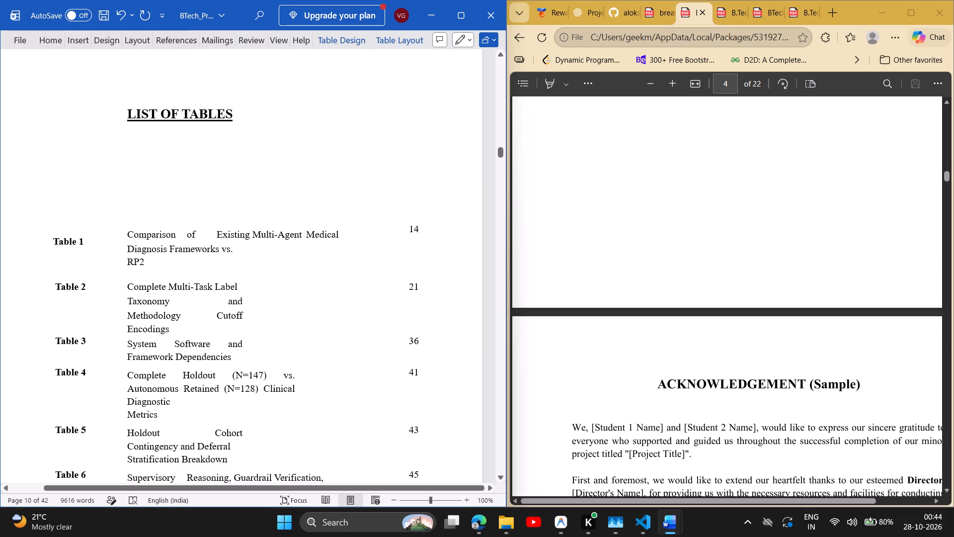
Insert three blank lines below the Table 1 label within its cell.
click(90, 240)
key(Return)
key(Return)
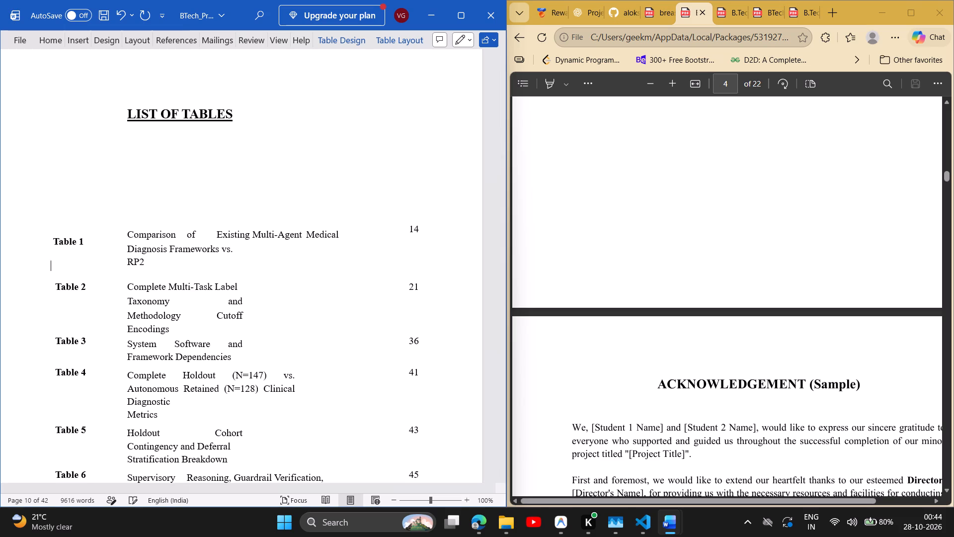
key(Return)
key(Return)
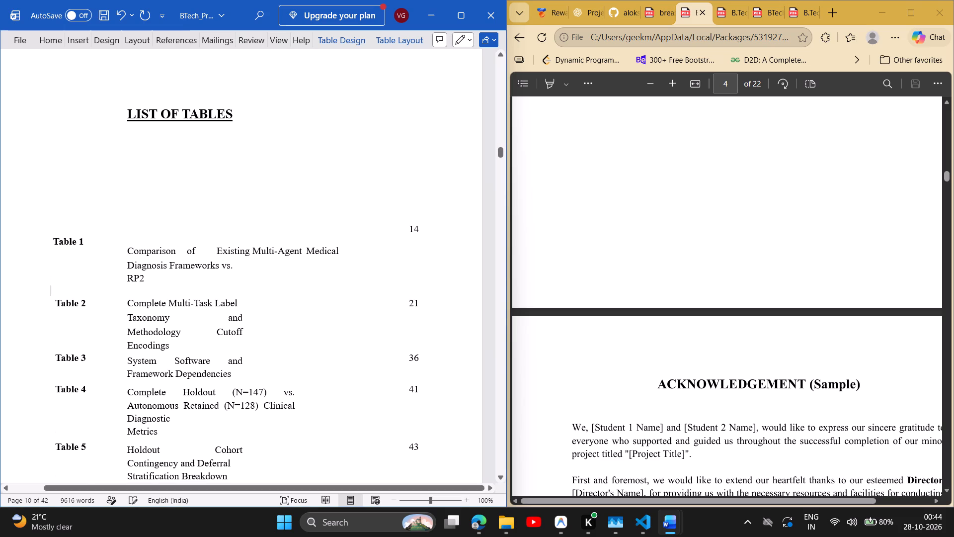
key(BackSpace)
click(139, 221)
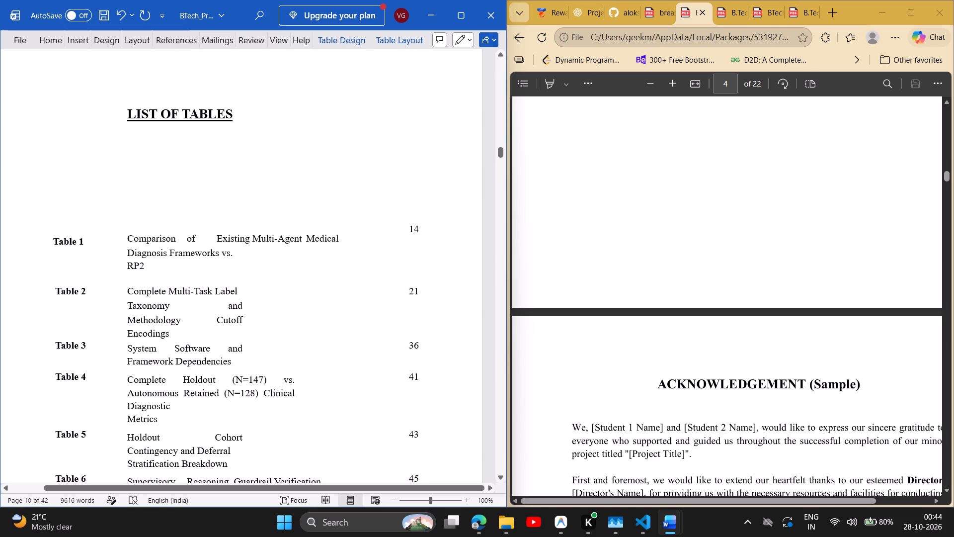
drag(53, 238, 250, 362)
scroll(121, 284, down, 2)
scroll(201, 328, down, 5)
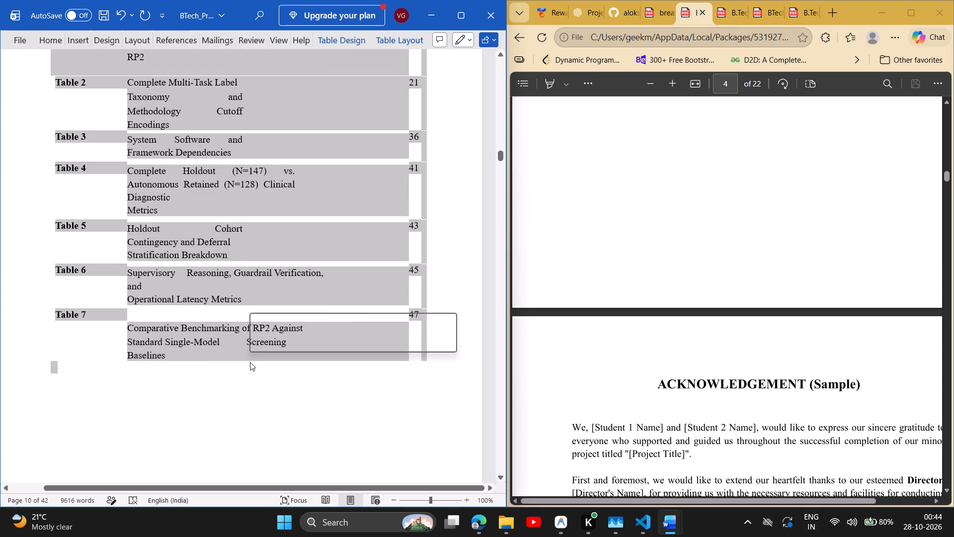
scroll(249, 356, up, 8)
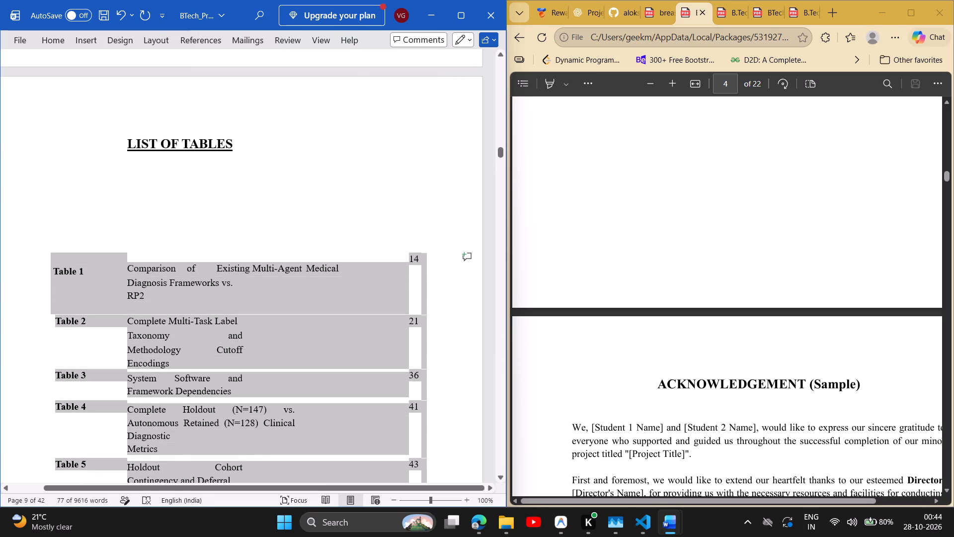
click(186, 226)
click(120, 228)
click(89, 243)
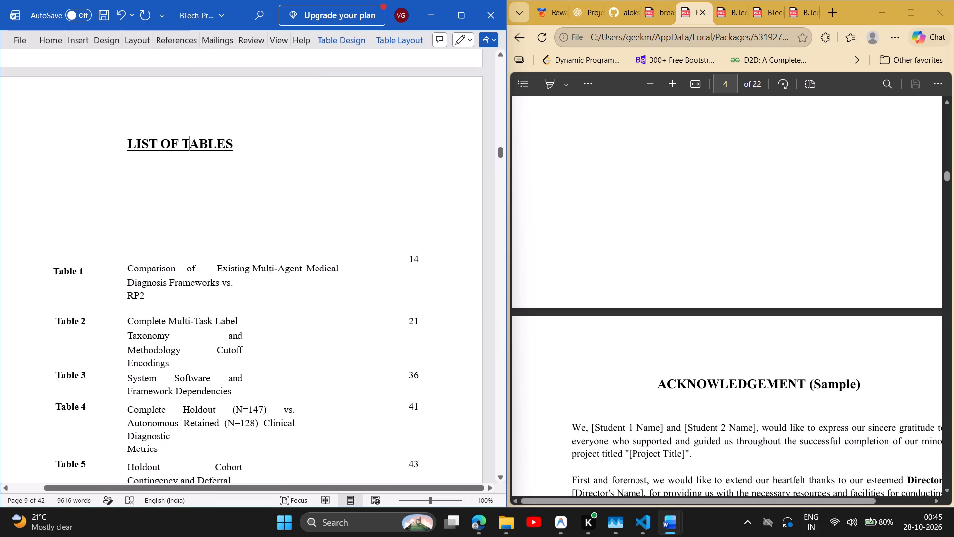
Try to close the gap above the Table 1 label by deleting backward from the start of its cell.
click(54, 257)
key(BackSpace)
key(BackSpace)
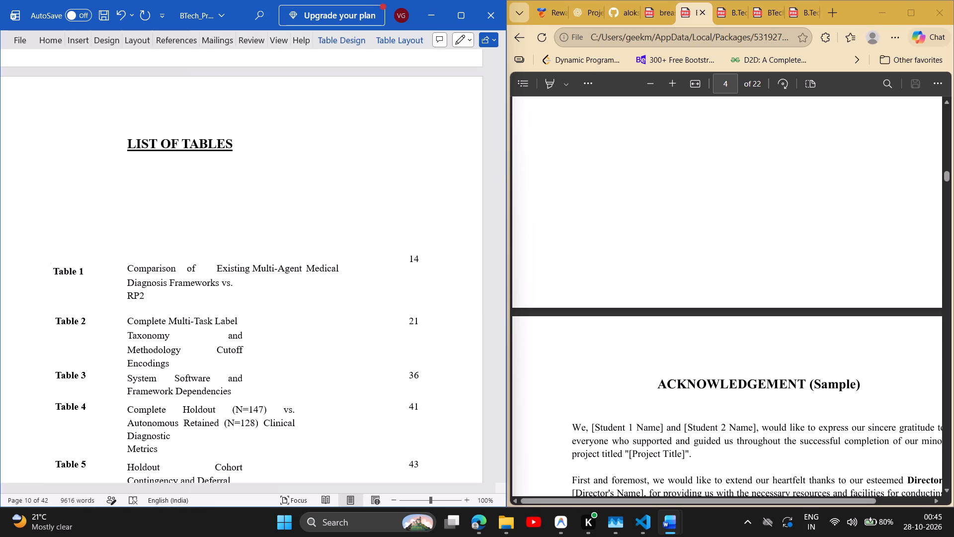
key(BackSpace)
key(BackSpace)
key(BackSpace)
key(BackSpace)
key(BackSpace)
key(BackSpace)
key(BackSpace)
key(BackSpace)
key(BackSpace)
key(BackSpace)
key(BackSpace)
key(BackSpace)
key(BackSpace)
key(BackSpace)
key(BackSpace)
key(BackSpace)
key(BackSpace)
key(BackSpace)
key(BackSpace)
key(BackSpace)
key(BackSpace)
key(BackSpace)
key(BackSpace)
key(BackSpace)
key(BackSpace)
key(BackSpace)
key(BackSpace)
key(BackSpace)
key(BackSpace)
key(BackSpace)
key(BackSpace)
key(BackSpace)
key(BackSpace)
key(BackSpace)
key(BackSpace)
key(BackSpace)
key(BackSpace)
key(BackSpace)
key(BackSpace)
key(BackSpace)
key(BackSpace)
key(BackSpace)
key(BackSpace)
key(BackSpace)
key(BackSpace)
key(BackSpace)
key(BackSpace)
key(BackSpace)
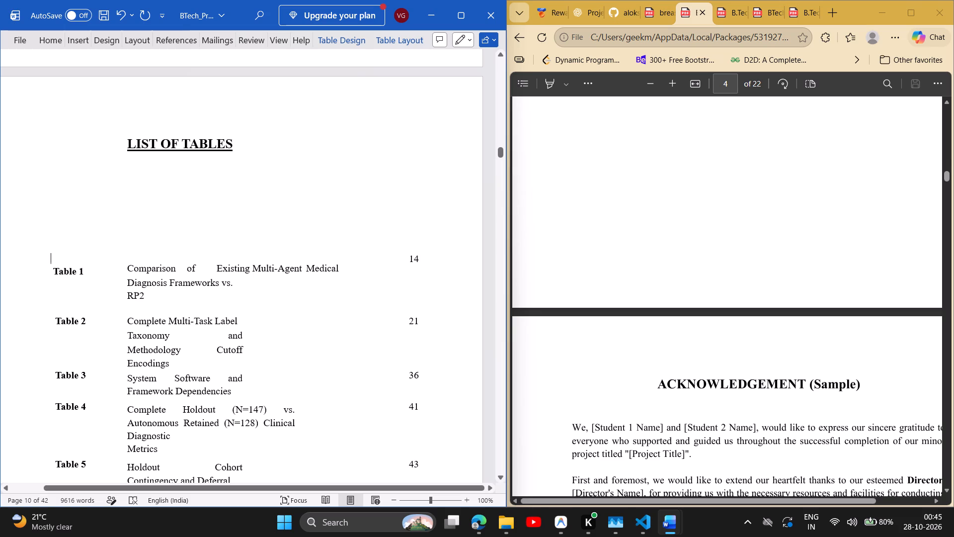
Remove one blank line directly above the LIST OF TABLES heading.
click(178, 189)
click(119, 143)
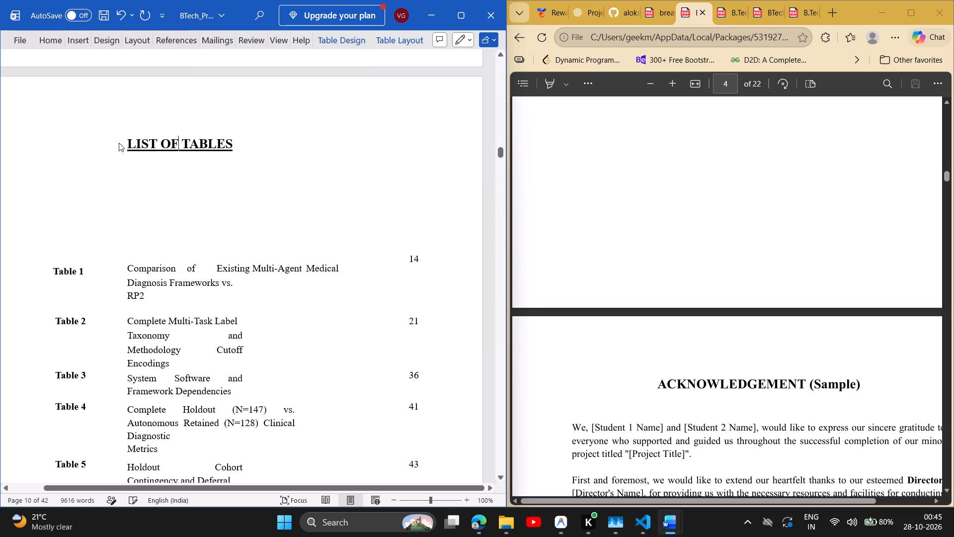
click(125, 143)
click(127, 144)
key(BackSpace)
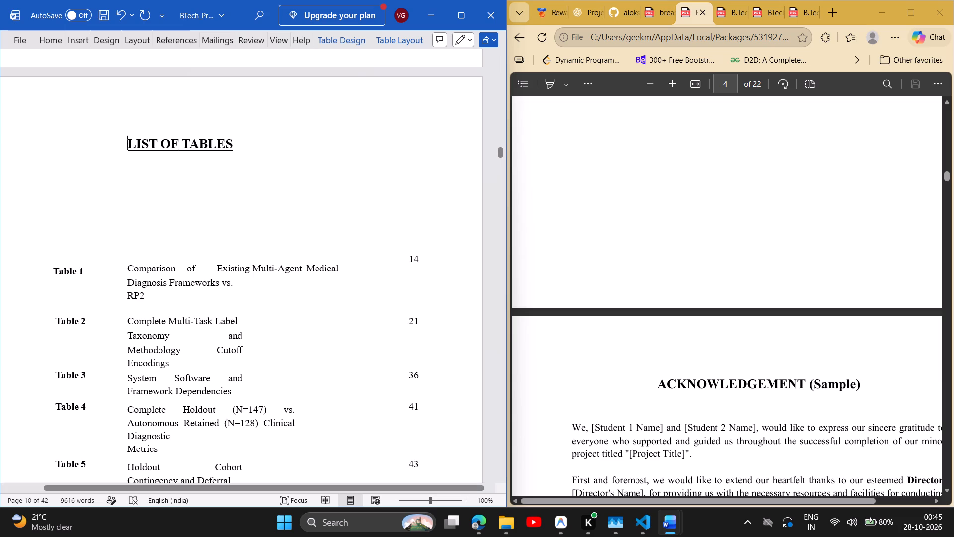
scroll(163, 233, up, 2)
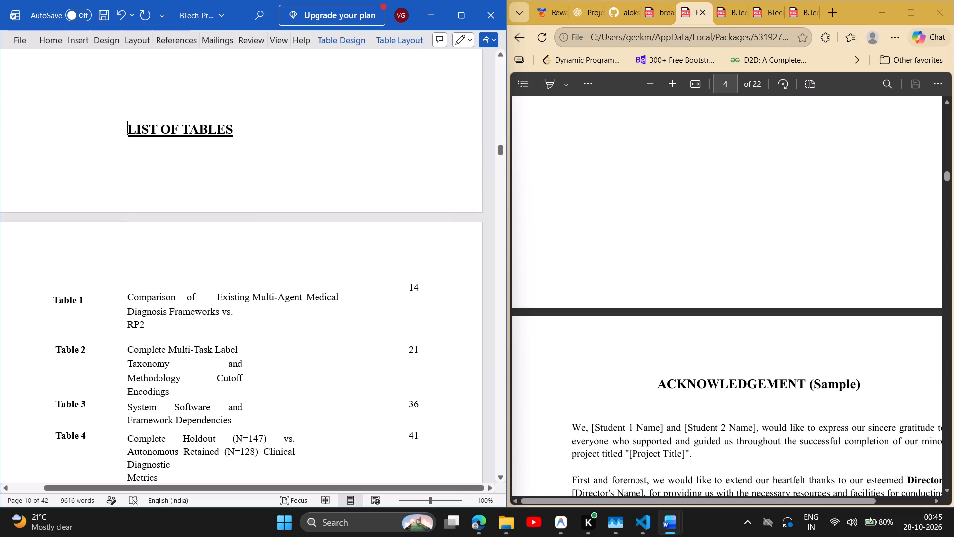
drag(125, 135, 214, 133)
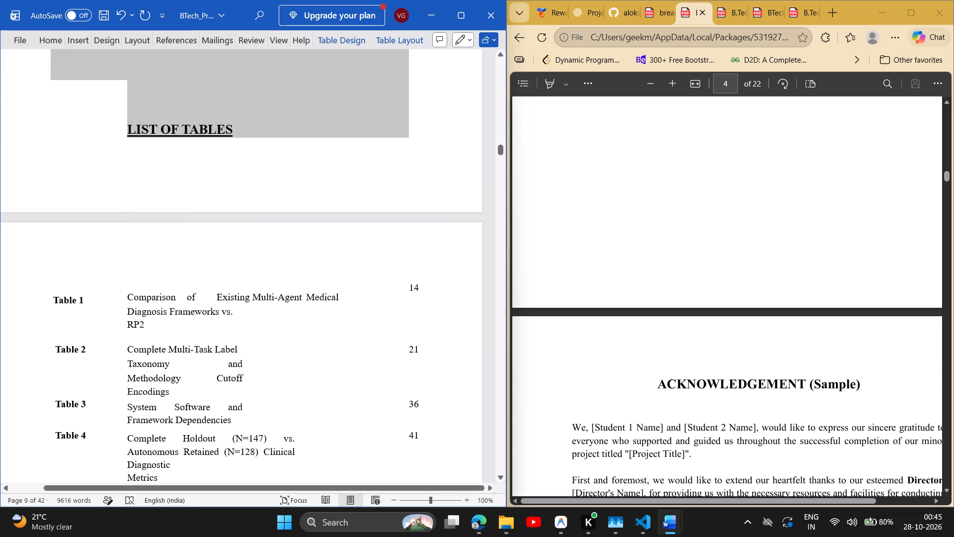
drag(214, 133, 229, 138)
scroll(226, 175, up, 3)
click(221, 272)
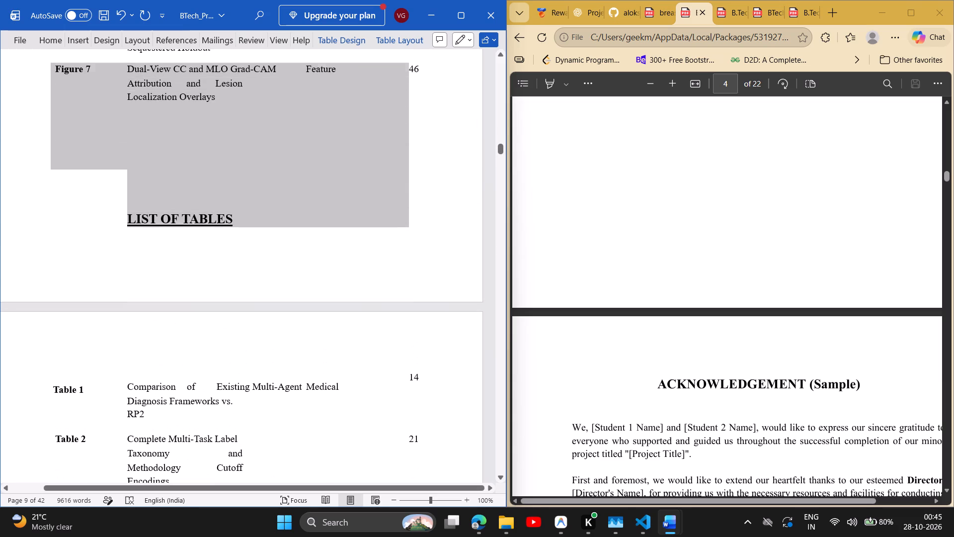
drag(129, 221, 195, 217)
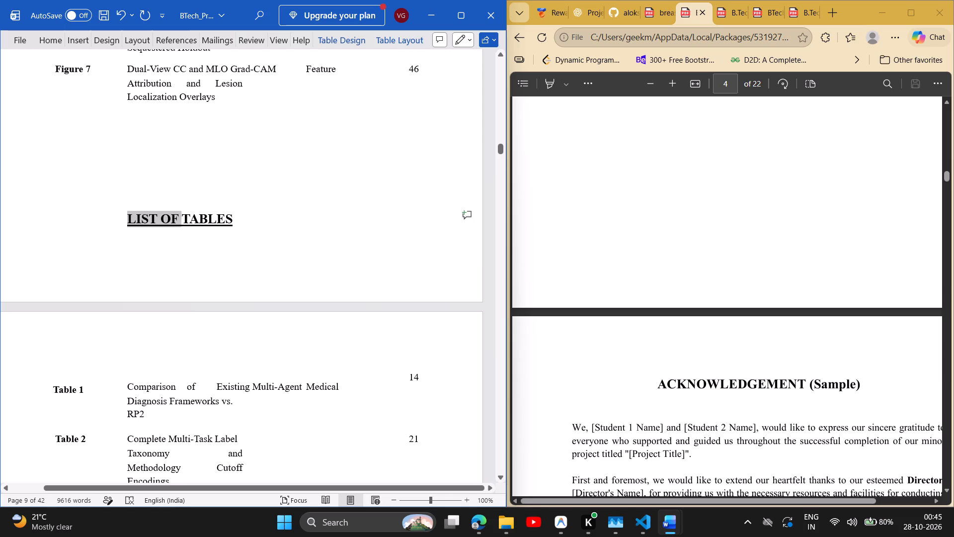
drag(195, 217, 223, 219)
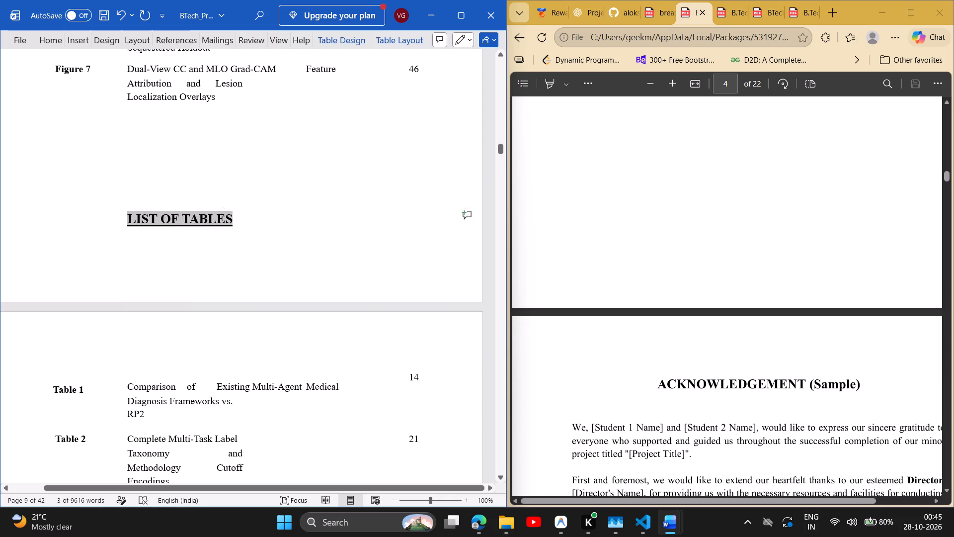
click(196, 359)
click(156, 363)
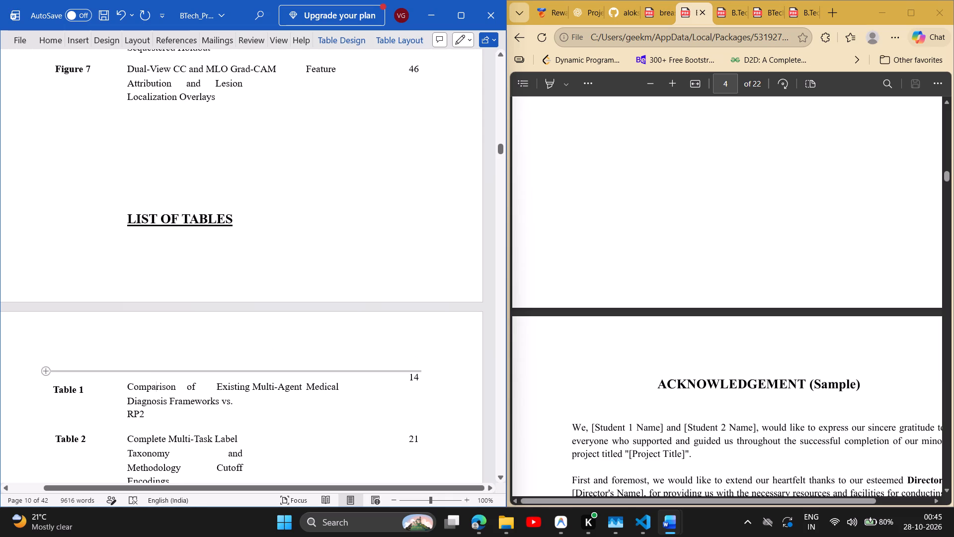
Insert a line break directly before the Table 1 label to lower it by one line.
click(54, 386)
key(Return)
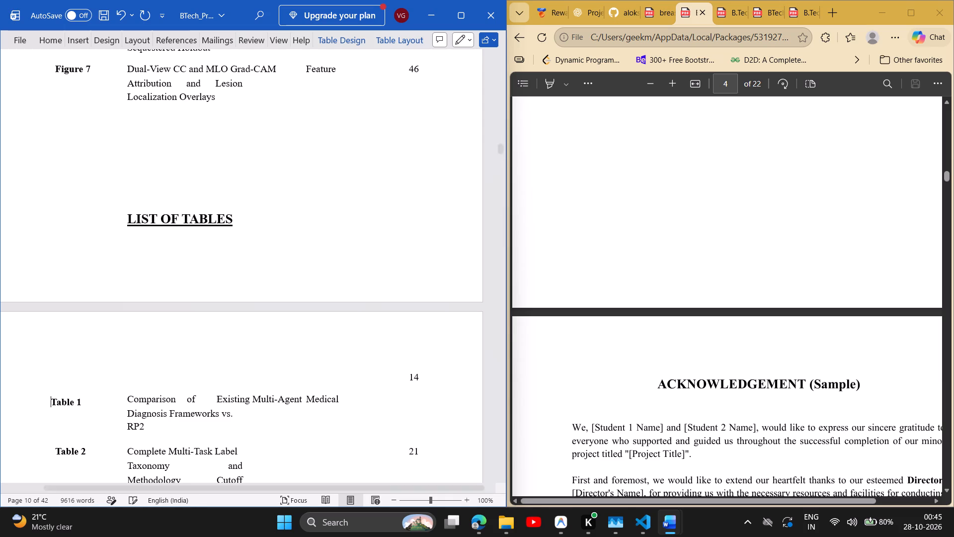
Insert a blank line above the Table 1 description.
click(152, 365)
click(140, 377)
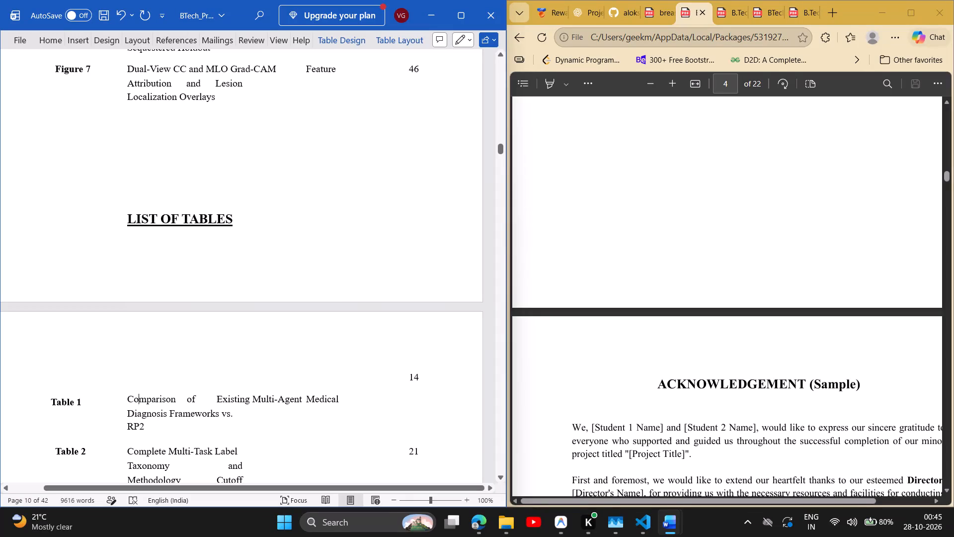
click(125, 385)
key(Return)
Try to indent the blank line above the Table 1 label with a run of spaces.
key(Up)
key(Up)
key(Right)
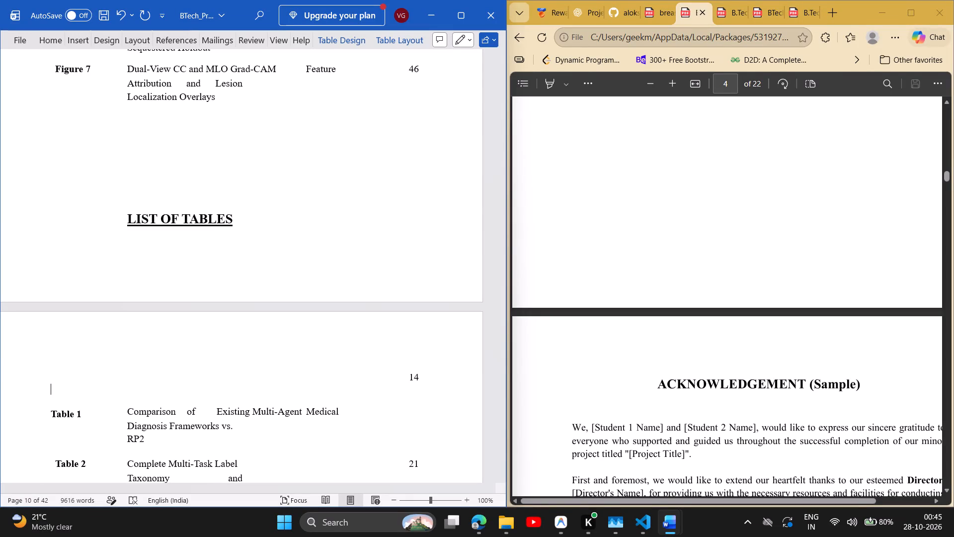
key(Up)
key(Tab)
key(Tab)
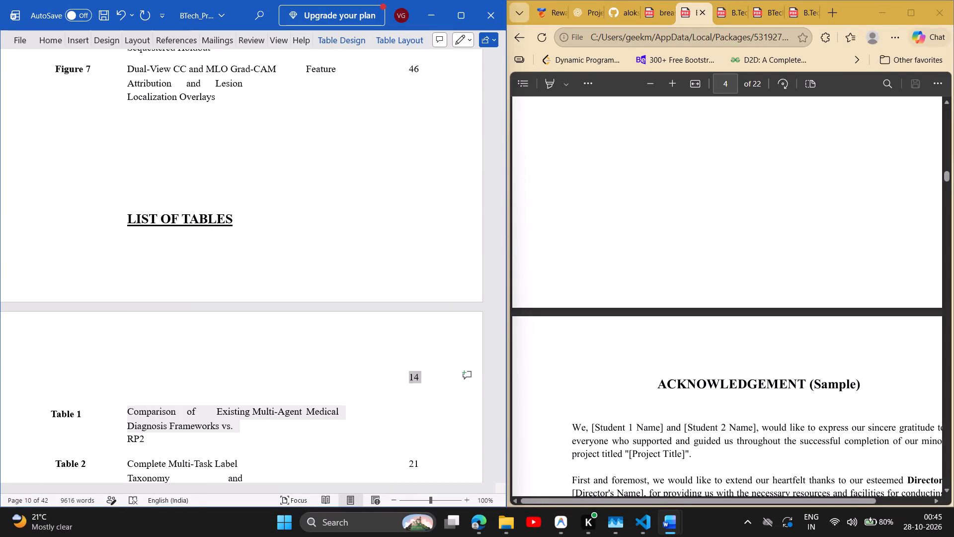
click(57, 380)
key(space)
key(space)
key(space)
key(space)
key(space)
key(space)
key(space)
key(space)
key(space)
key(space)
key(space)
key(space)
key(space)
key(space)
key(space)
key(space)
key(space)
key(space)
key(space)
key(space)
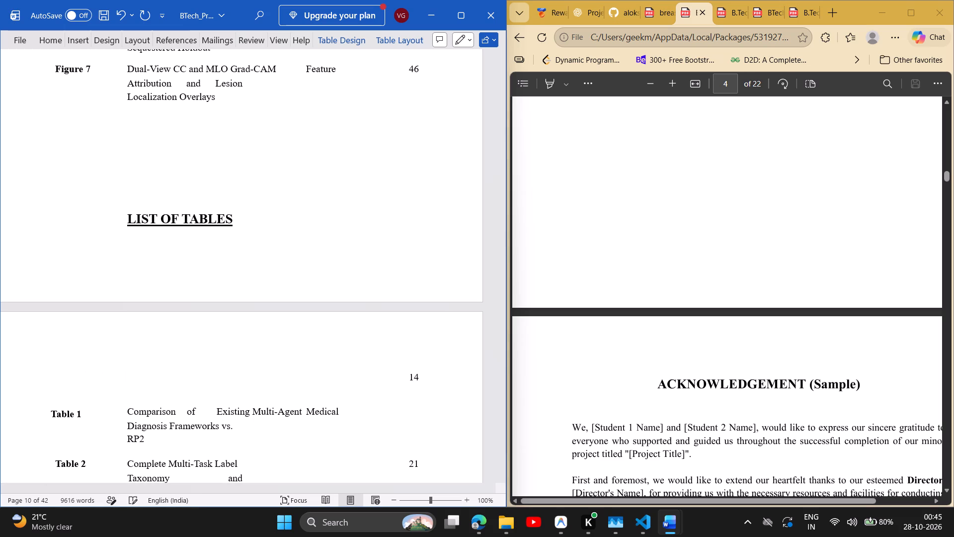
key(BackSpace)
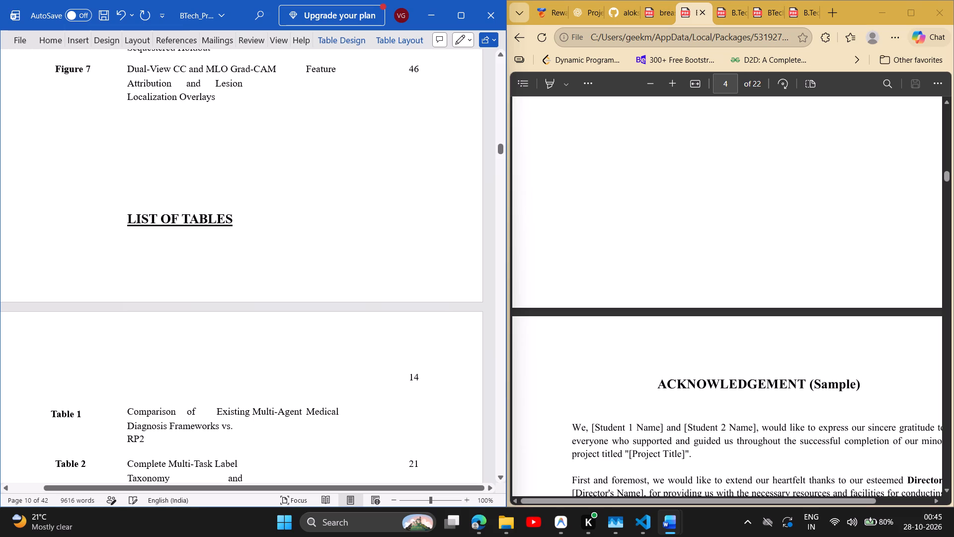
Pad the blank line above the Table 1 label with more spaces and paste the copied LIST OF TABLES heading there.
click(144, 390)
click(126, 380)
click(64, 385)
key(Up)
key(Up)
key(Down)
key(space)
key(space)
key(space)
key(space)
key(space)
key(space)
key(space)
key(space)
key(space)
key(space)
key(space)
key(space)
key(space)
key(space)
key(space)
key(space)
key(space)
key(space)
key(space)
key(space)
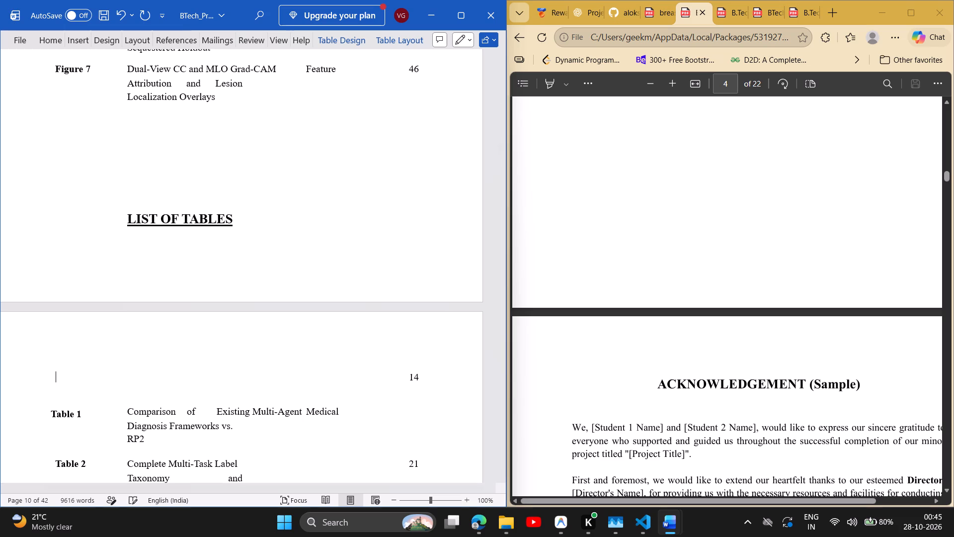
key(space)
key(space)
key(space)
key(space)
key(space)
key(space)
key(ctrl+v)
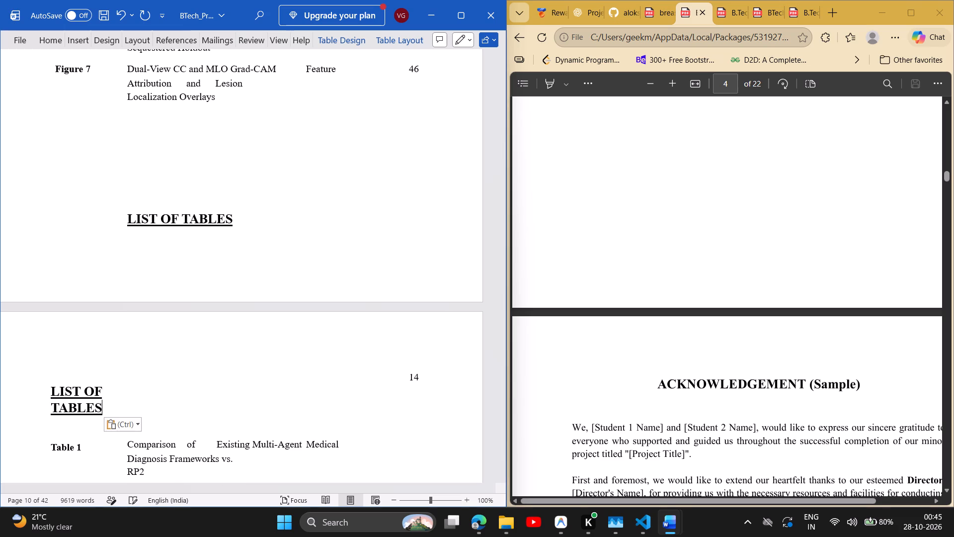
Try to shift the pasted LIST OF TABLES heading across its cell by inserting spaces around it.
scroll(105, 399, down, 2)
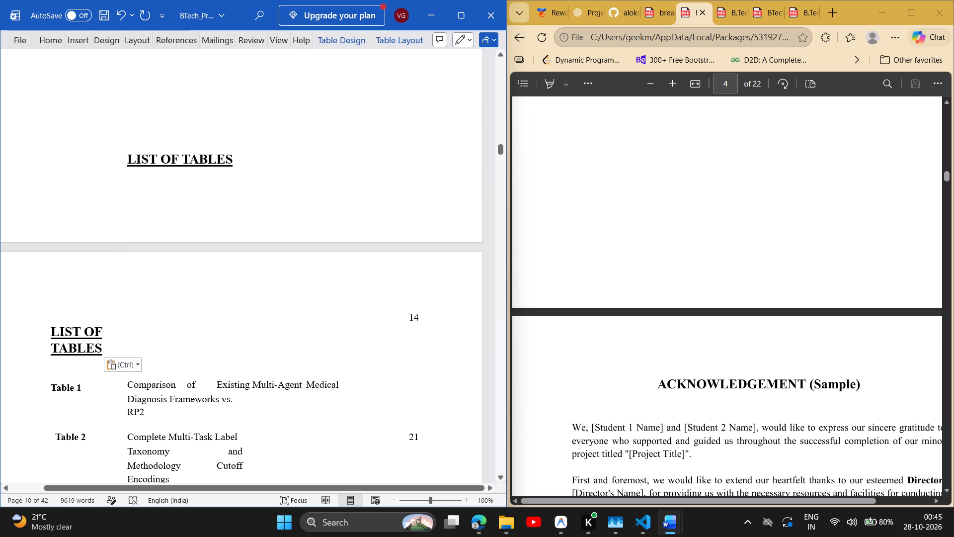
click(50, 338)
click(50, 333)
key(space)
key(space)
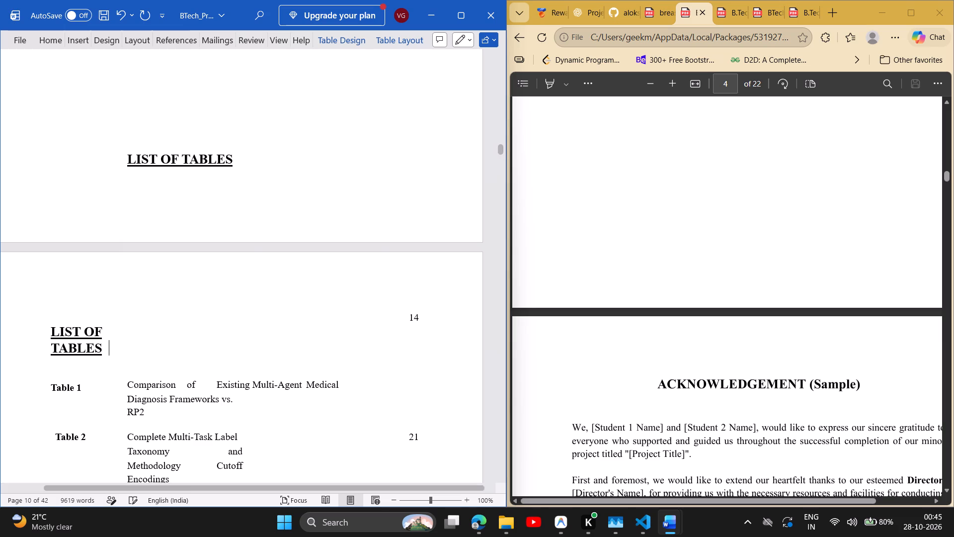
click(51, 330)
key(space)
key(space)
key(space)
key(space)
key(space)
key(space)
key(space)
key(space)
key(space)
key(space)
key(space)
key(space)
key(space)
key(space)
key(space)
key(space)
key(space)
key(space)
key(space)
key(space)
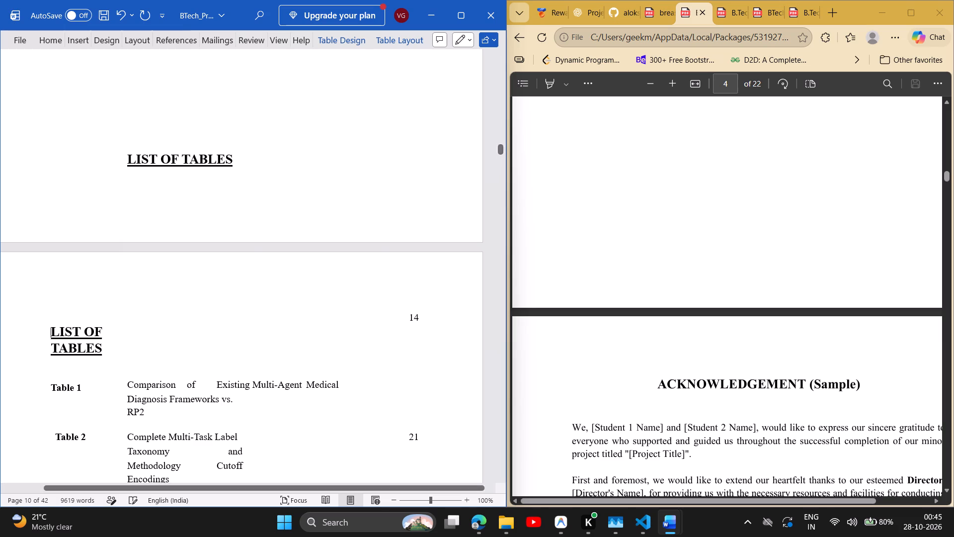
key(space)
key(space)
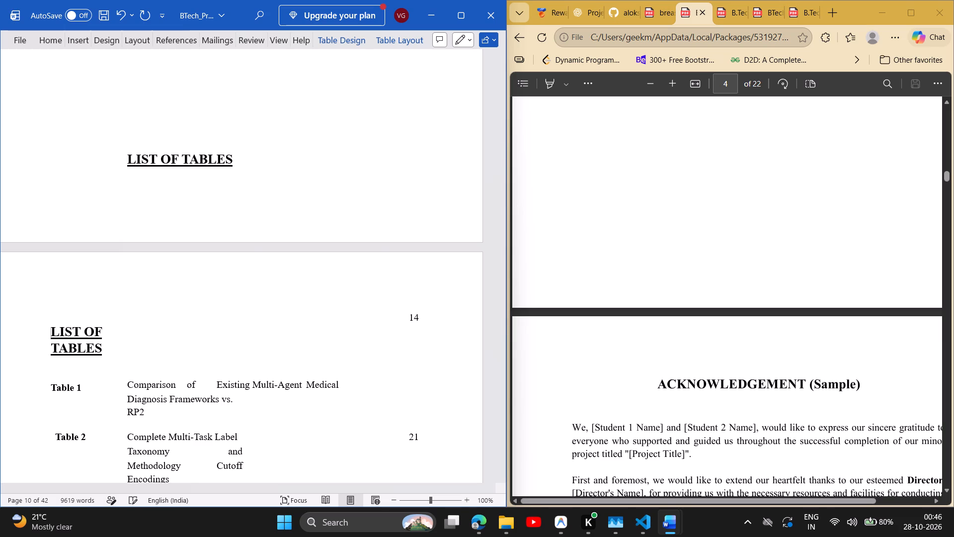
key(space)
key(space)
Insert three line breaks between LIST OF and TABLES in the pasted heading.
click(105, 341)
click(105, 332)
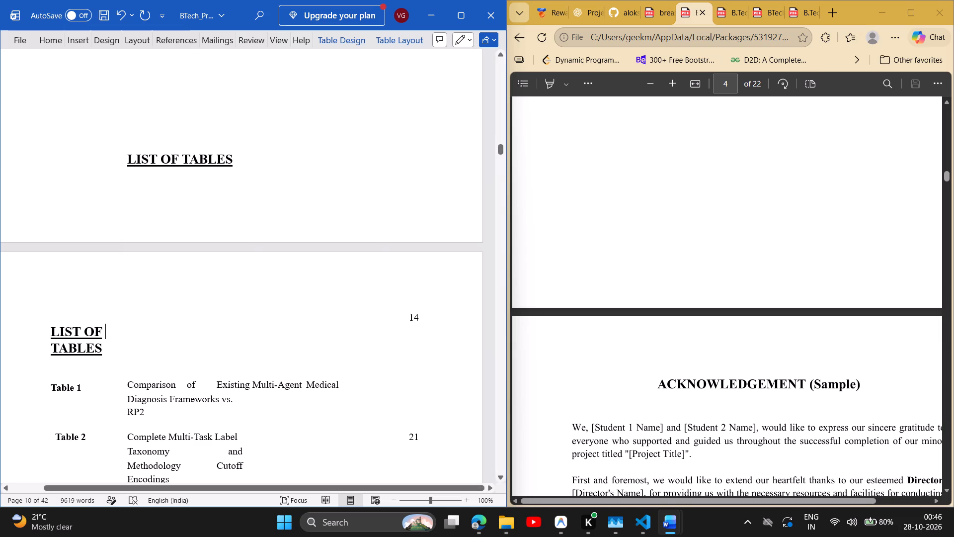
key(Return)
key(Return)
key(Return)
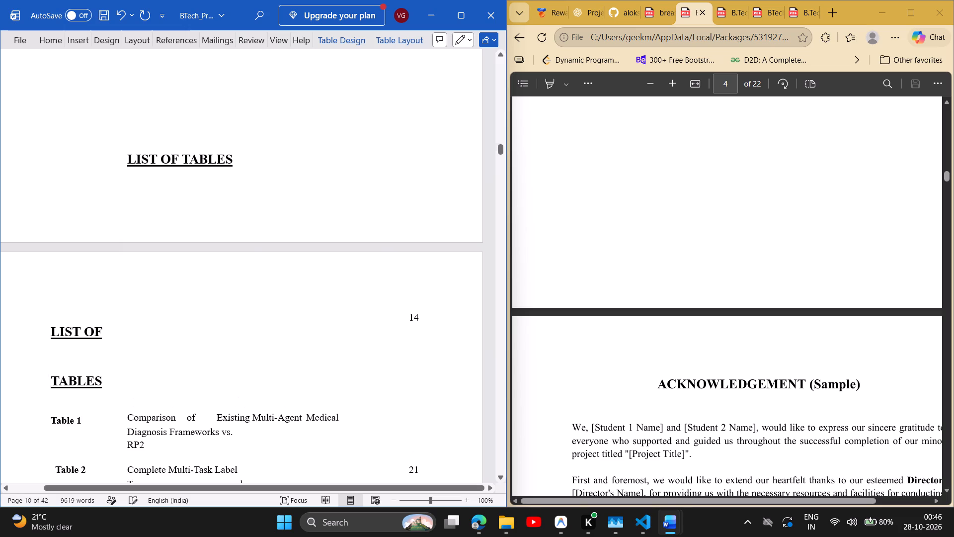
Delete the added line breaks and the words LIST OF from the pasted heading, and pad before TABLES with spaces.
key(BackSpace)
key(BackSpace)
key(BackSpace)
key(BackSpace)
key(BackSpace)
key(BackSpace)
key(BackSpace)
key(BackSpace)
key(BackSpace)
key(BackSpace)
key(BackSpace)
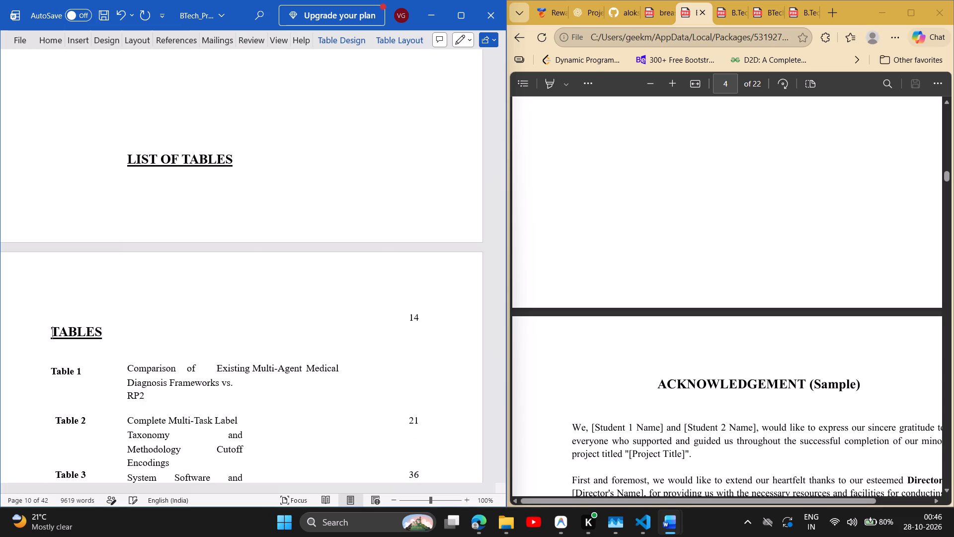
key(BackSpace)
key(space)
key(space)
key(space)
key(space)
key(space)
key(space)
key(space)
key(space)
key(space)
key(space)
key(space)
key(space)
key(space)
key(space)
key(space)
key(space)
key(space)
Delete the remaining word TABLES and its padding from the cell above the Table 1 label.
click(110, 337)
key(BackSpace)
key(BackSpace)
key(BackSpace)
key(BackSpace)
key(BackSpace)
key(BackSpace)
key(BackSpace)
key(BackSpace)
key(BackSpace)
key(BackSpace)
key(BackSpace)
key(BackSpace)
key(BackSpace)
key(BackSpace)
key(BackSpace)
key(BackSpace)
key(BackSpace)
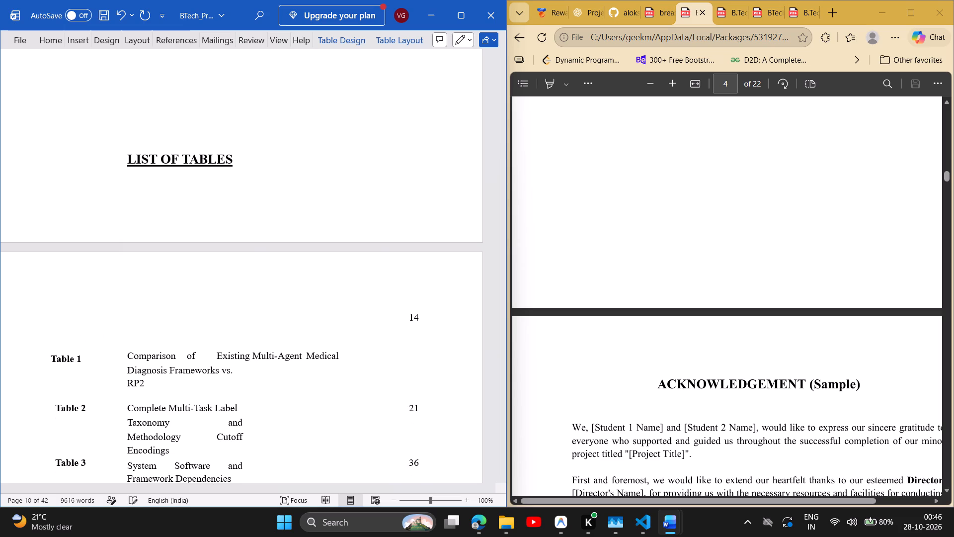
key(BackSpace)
Insert a line break directly before the original LIST OF TABLES heading.
click(118, 185)
click(127, 151)
key(Return)
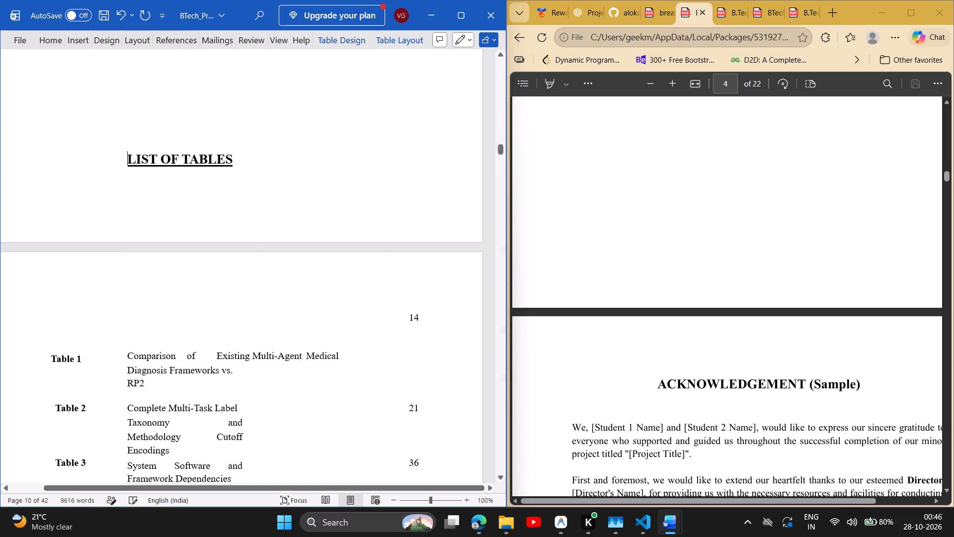
Try to tighten the Table 1 entry by deleting backward once in its description.
scroll(132, 196, down, 4)
click(169, 285)
key(BackSpace)
Delete backward from the start of the ABSTRACT heading to drop its centring and close the gap above it.
scroll(169, 293, down, 6)
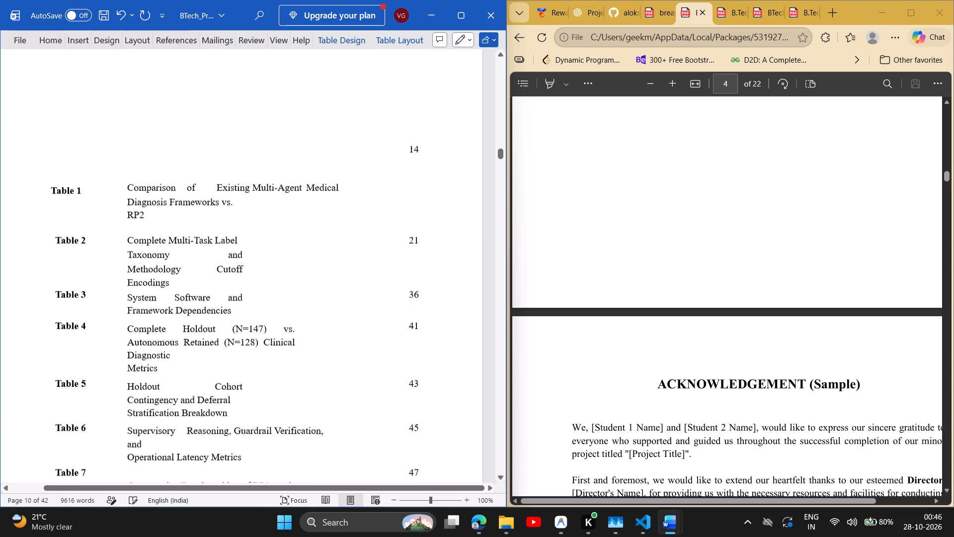
scroll(169, 299, down, 19)
scroll(188, 309, down, 4)
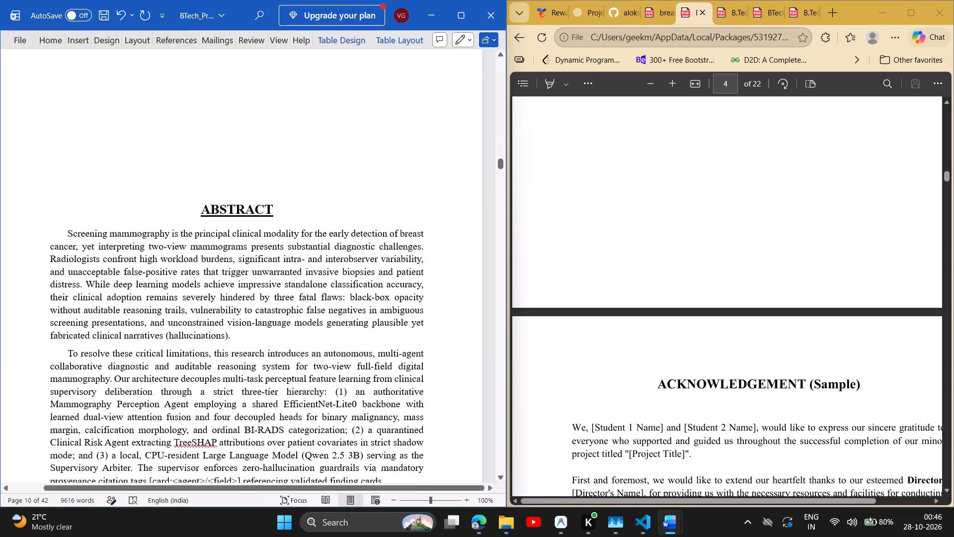
click(199, 211)
key(BackSpace)
key(BackSpace)
key(BackSpace)
key(BackSpace)
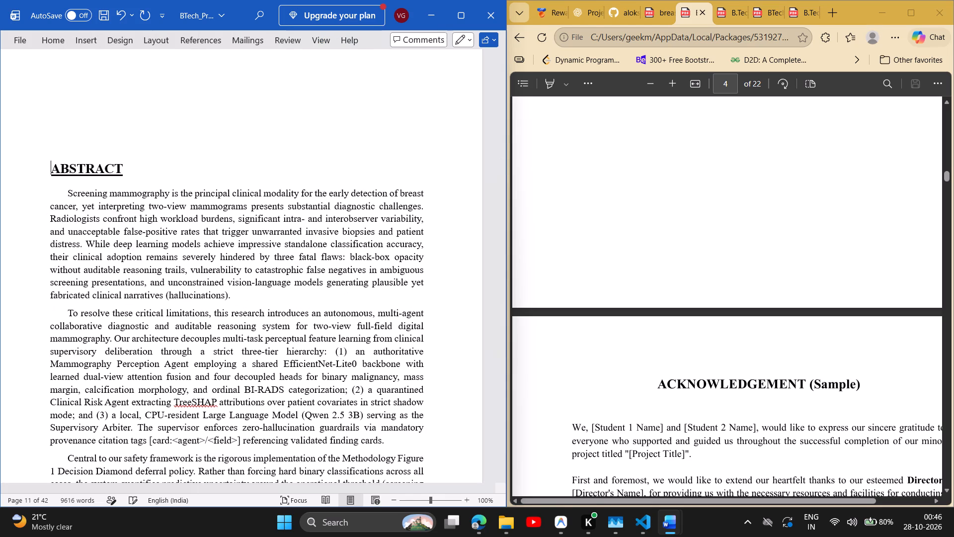
Keep deleting backward from the start of the ABSTRACT heading to remove any leftover spacing before it.
key(BackSpace)
key(BackSpace)
key(BackSpace)
scroll(199, 211, up, 4)
key(BackSpace)
key(BackSpace)
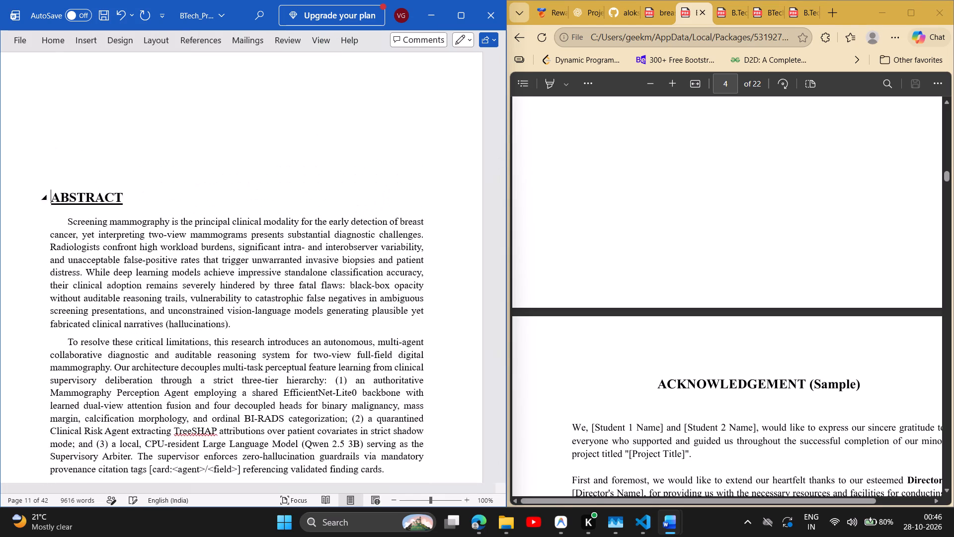
key(BackSpace)
key(BackSpace)
key(BackSpace)
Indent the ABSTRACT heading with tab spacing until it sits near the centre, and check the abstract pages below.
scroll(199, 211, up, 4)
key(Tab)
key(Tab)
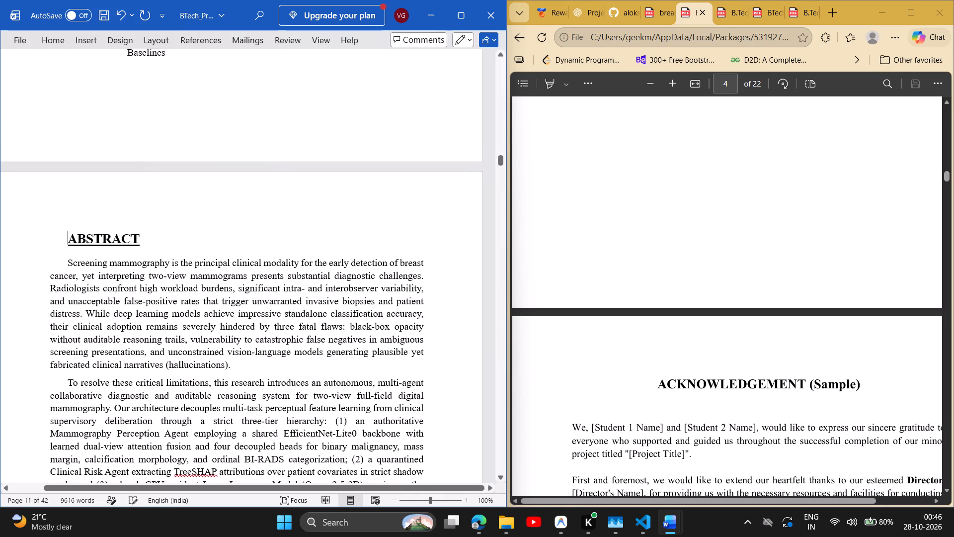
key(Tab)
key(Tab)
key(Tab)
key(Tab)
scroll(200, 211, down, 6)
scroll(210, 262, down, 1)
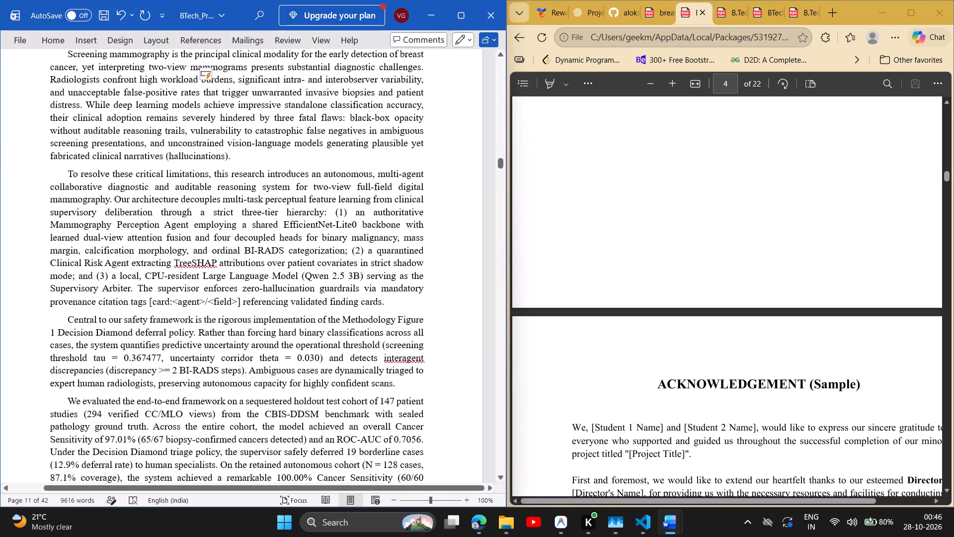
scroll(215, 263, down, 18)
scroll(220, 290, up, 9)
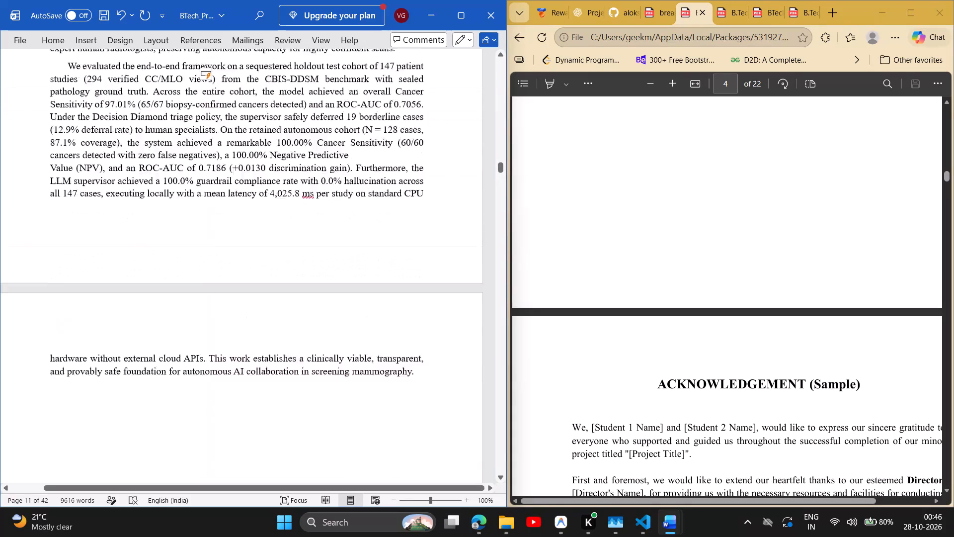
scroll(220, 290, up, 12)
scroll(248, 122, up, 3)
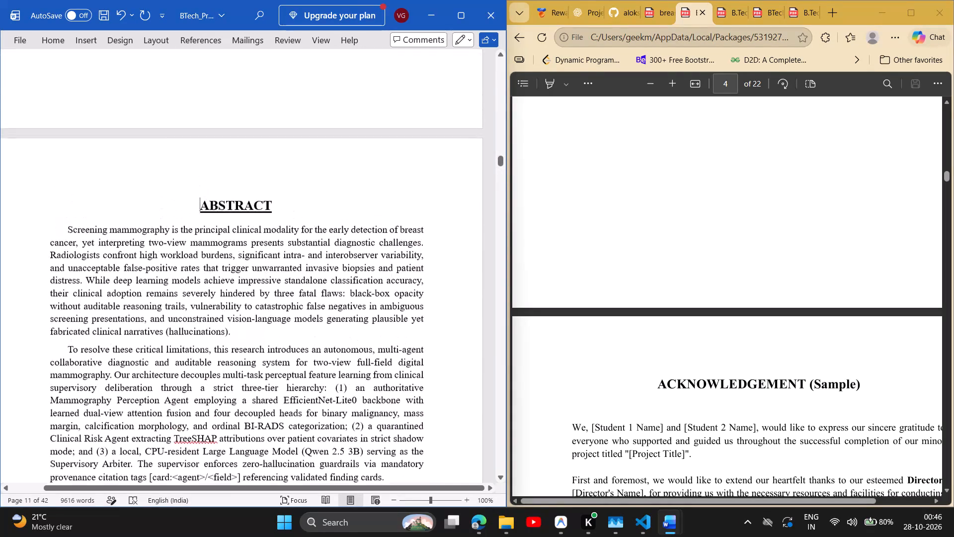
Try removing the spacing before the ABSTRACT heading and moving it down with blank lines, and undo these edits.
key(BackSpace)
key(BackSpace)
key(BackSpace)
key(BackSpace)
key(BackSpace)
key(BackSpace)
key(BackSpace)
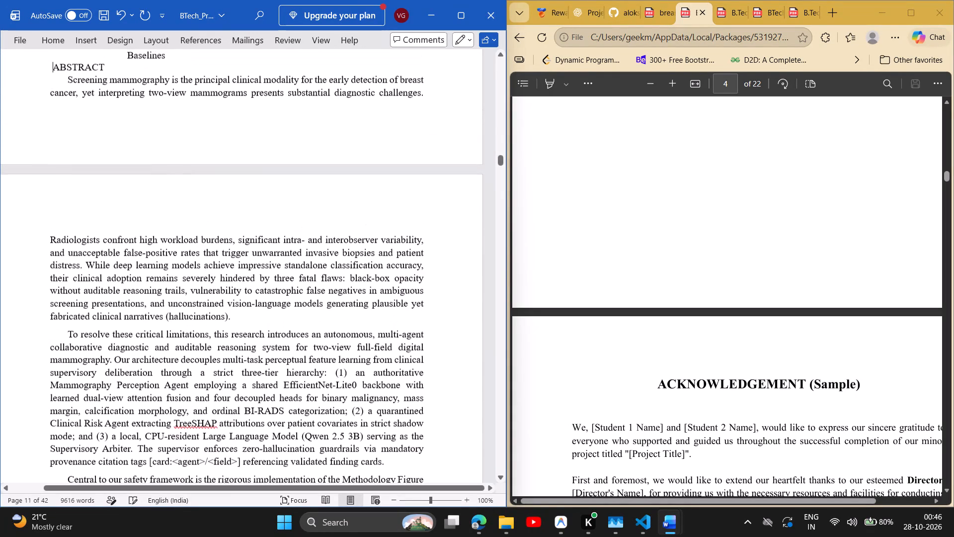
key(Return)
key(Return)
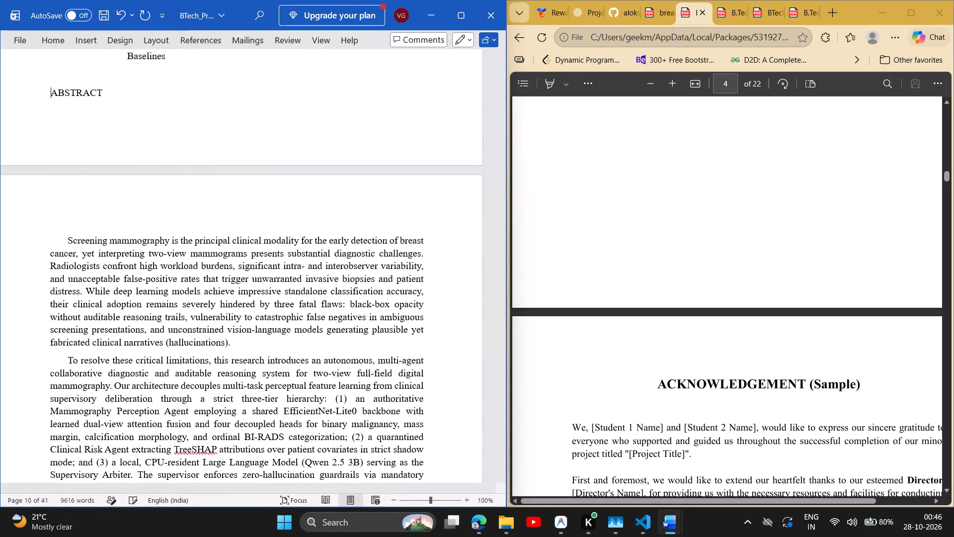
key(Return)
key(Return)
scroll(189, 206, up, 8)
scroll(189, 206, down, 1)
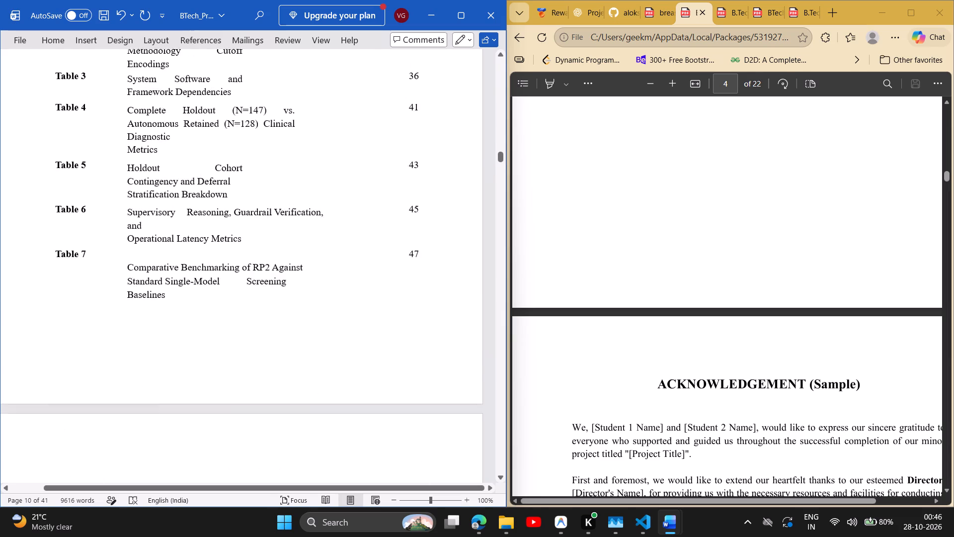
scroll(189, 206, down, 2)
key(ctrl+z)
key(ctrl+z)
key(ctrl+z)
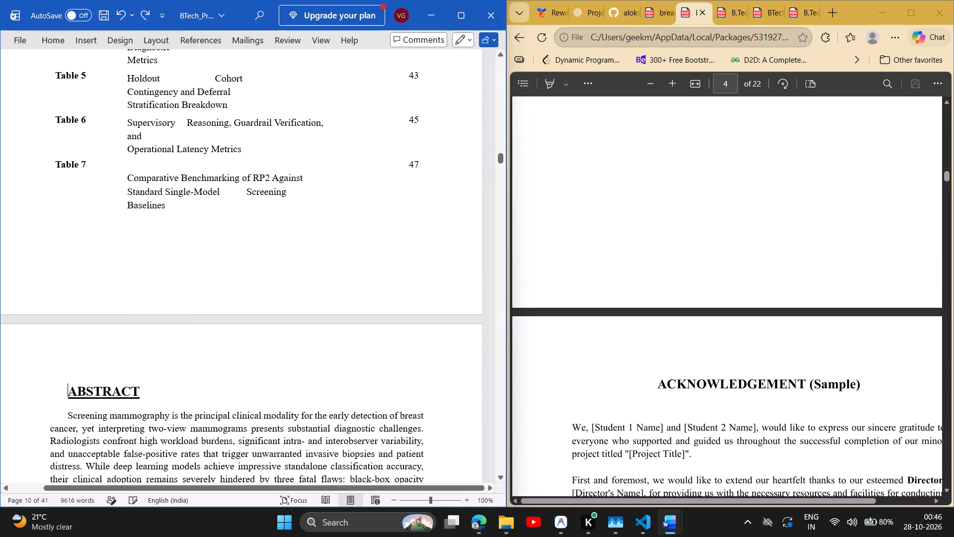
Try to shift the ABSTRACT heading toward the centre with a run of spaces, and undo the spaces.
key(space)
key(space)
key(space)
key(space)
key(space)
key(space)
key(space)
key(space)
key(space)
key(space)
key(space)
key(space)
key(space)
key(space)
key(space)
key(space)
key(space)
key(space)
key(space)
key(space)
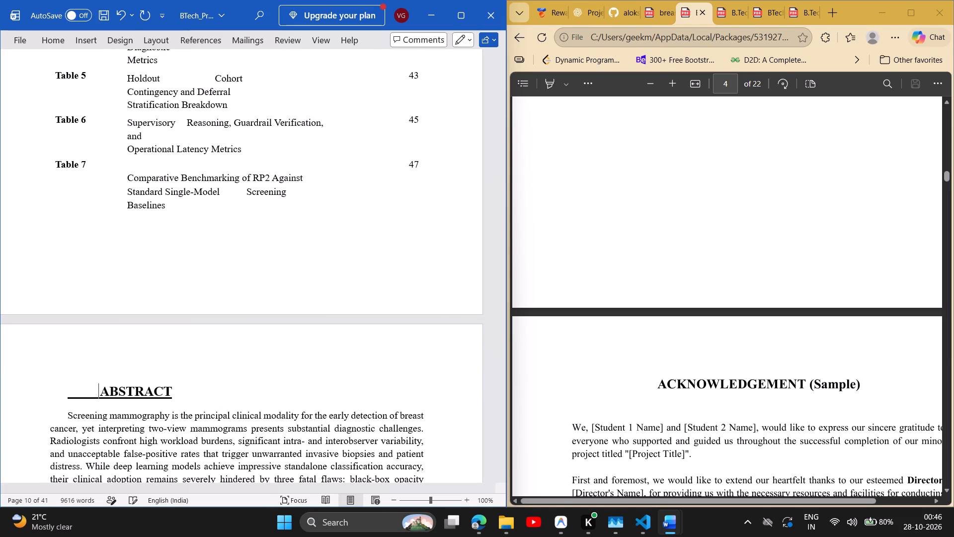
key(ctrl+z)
Shift the ABSTRACT heading to about the centre of the line by inserting five tabs before it.
scroll(174, 299, down, 2)
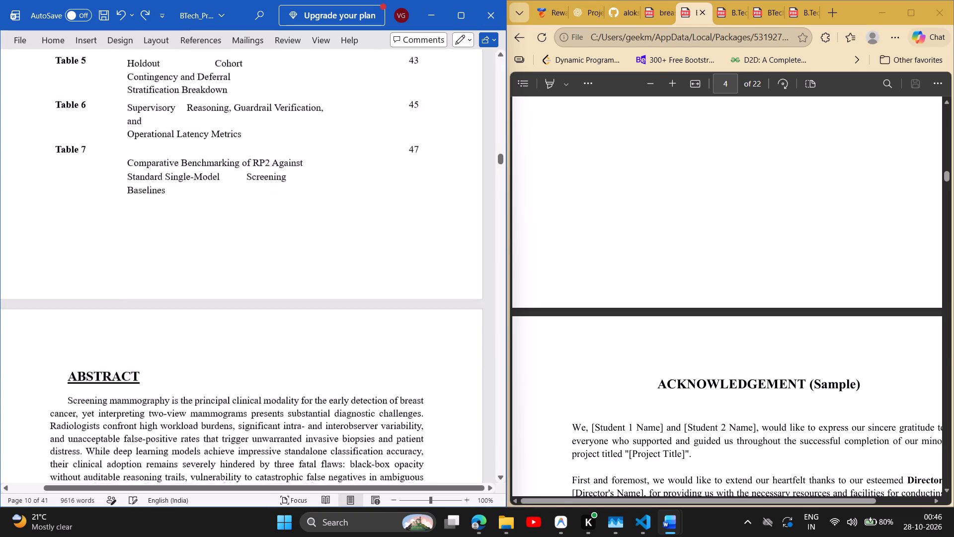
scroll(174, 311, down, 2)
click(69, 280)
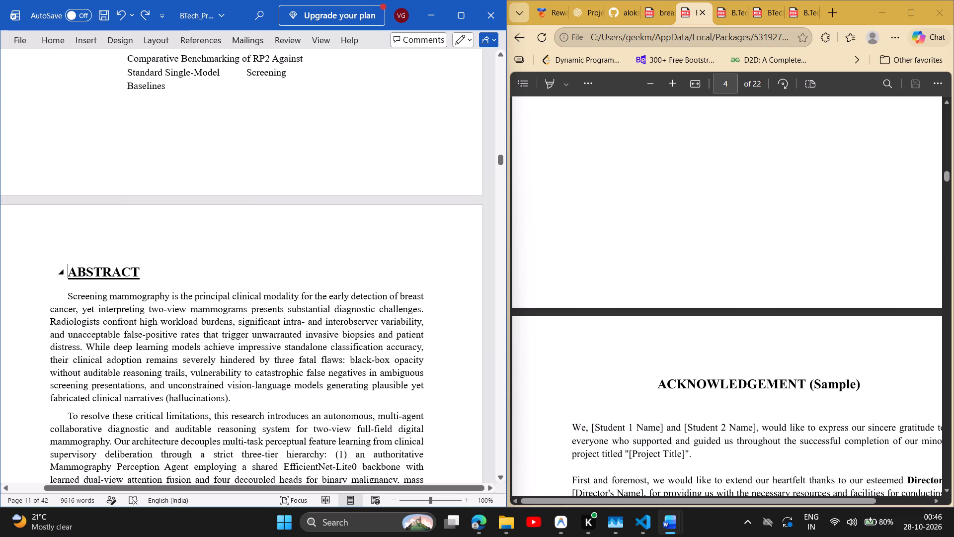
key(Tab)
key(Tab)
key(Tab)
key(Tab)
key(Tab)
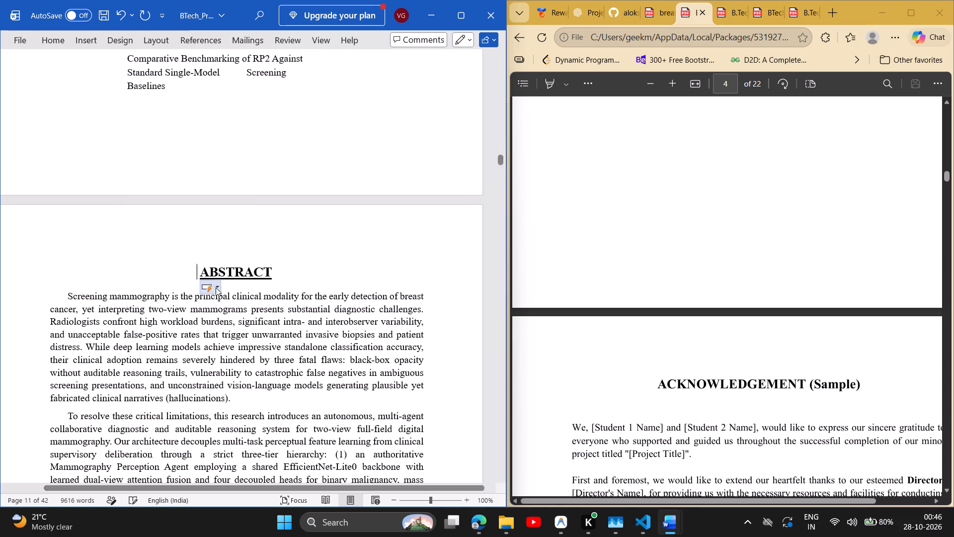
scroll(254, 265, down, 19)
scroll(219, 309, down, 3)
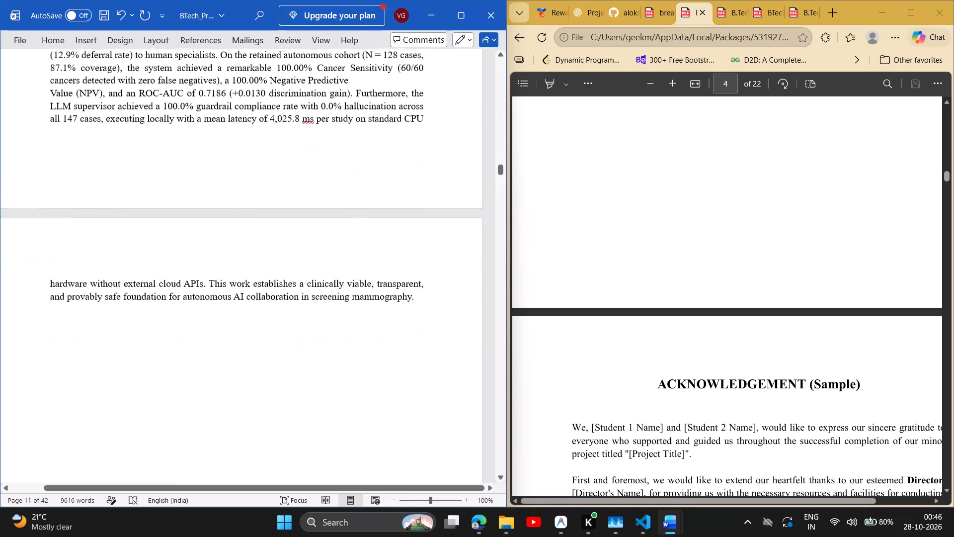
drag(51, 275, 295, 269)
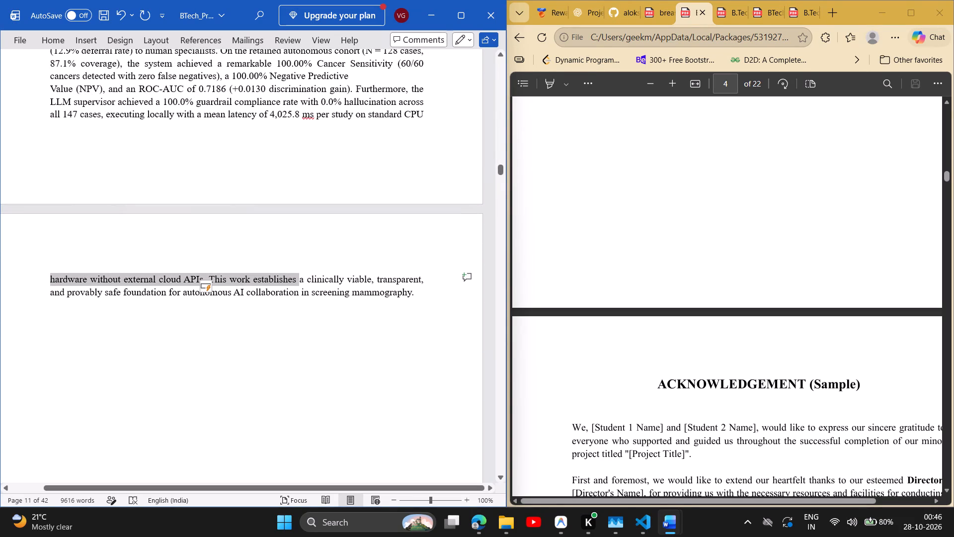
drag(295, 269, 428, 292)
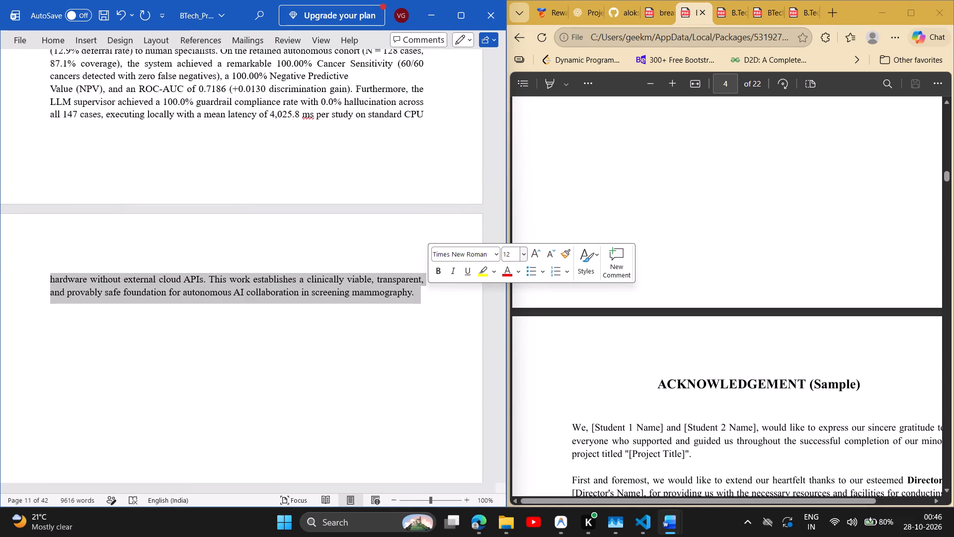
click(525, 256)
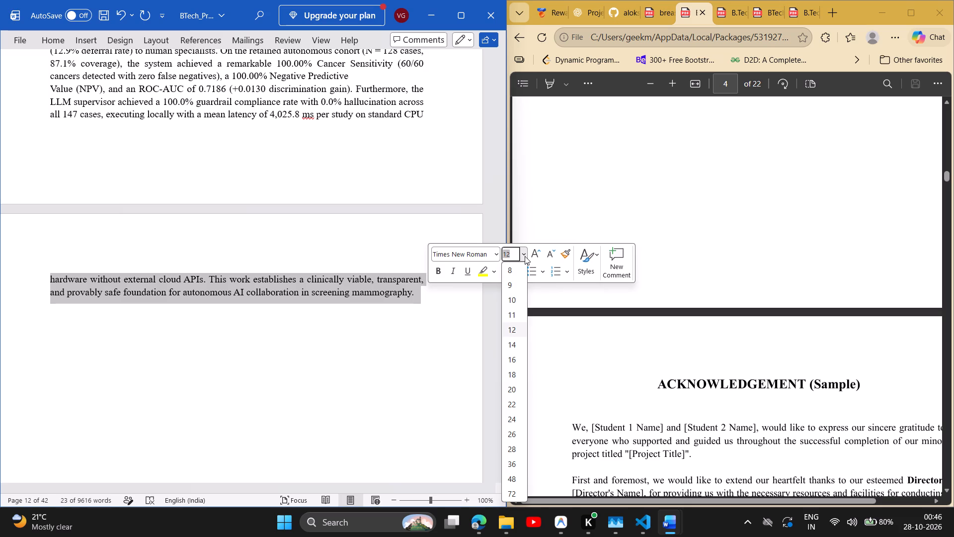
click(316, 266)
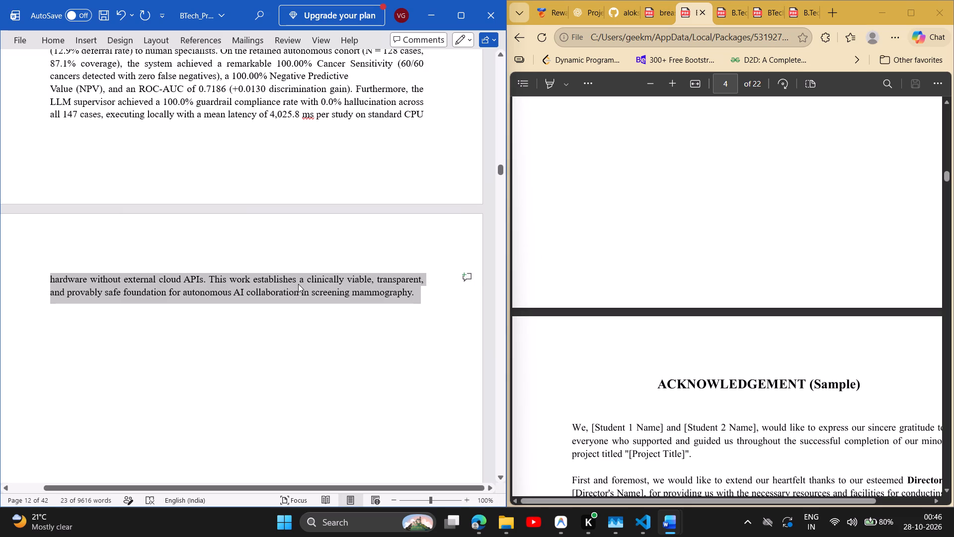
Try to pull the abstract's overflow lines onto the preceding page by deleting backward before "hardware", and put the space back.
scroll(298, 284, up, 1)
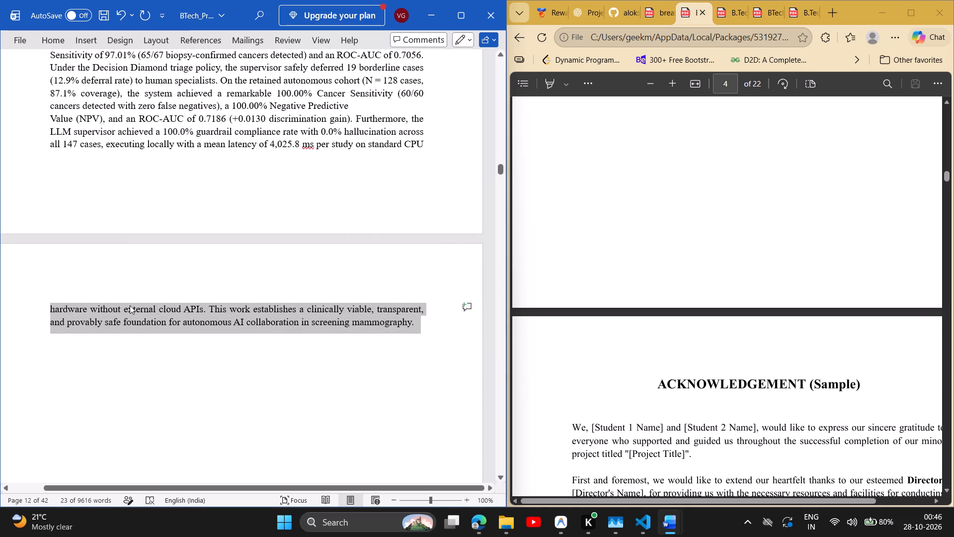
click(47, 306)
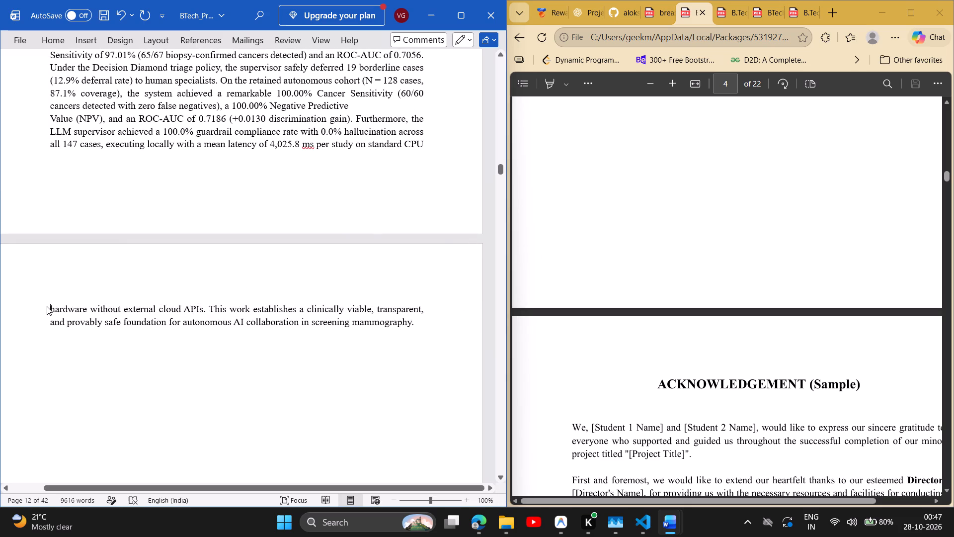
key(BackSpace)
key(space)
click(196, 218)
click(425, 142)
Maximize the document window and examine how the abstract runs across its pages up to the Chapter 1 heading.
click(453, 11)
scroll(409, 248, up, 3)
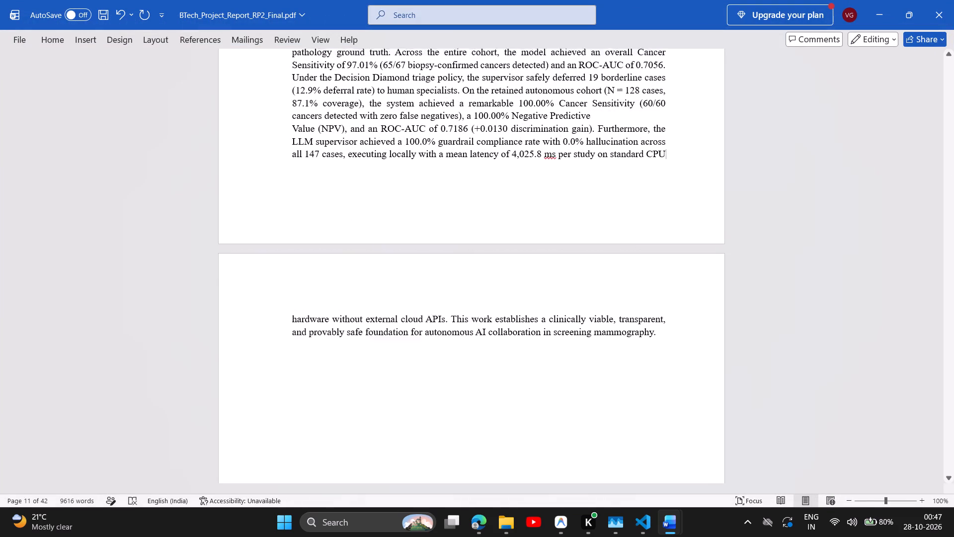
scroll(409, 249, up, 2)
scroll(408, 252, down, 13)
scroll(408, 253, down, 15)
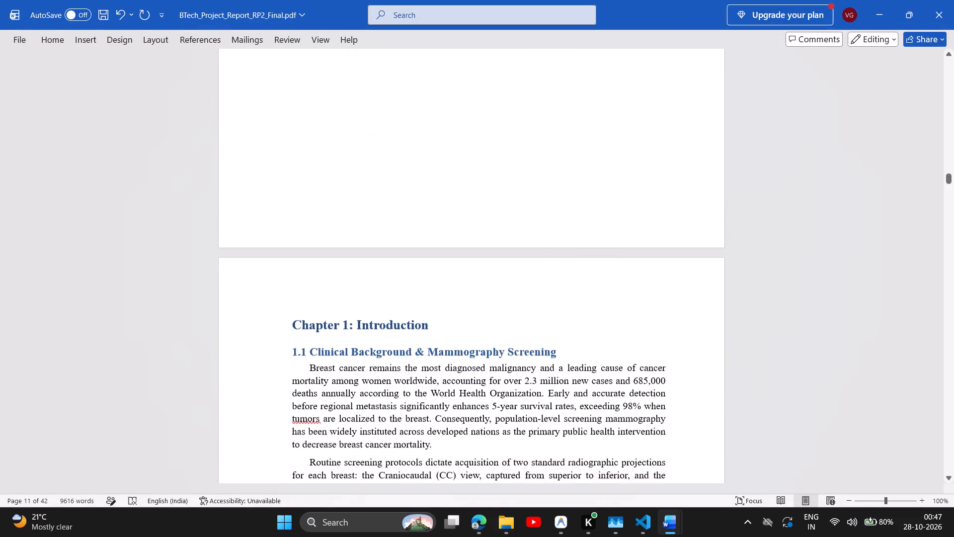
scroll(408, 258, down, 15)
scroll(404, 265, up, 8)
scroll(404, 265, up, 15)
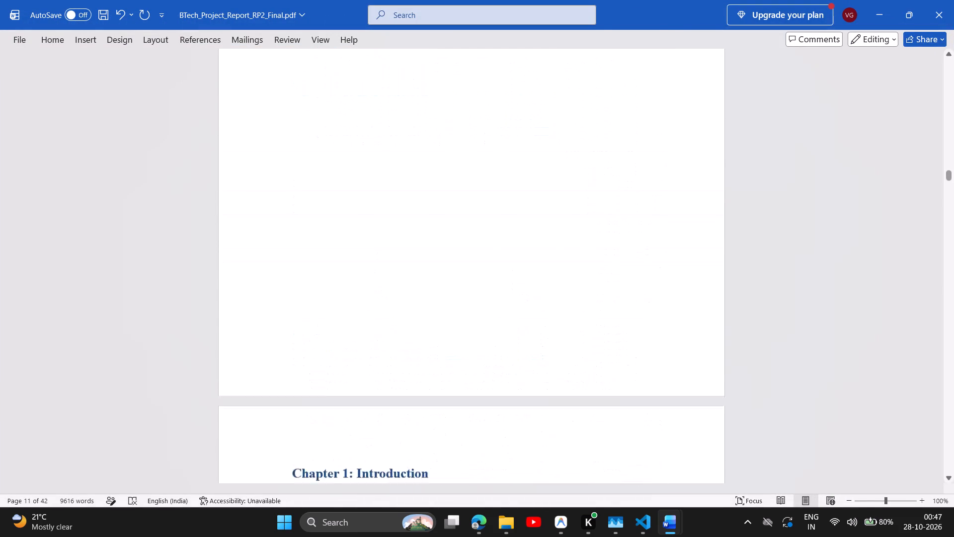
scroll(404, 265, up, 19)
scroll(403, 265, up, 3)
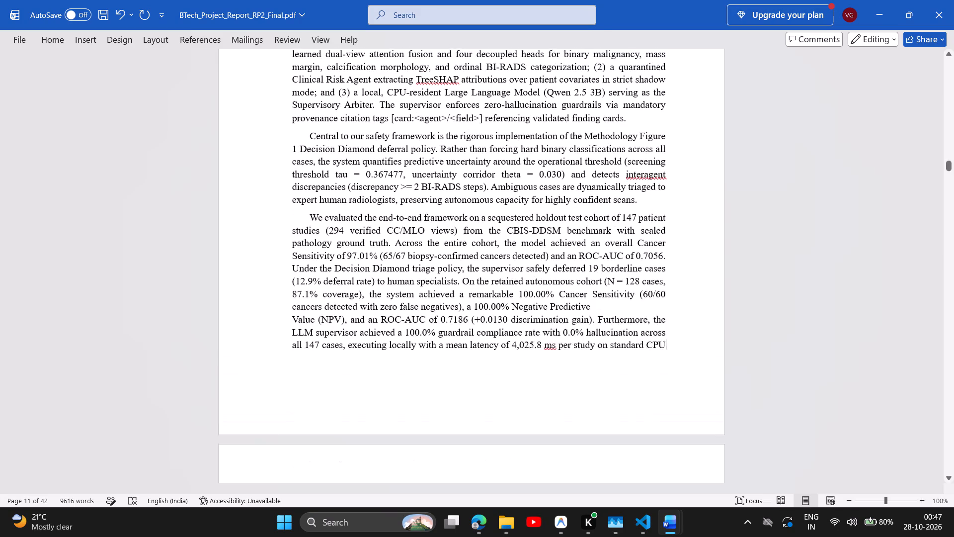
scroll(403, 265, up, 2)
scroll(403, 265, down, 3)
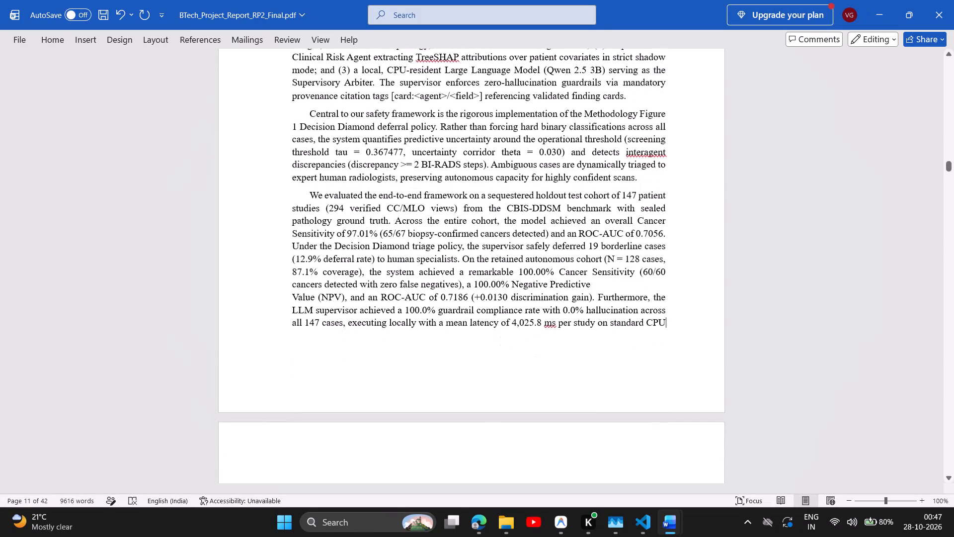
scroll(487, 294, down, 7)
scroll(488, 296, up, 19)
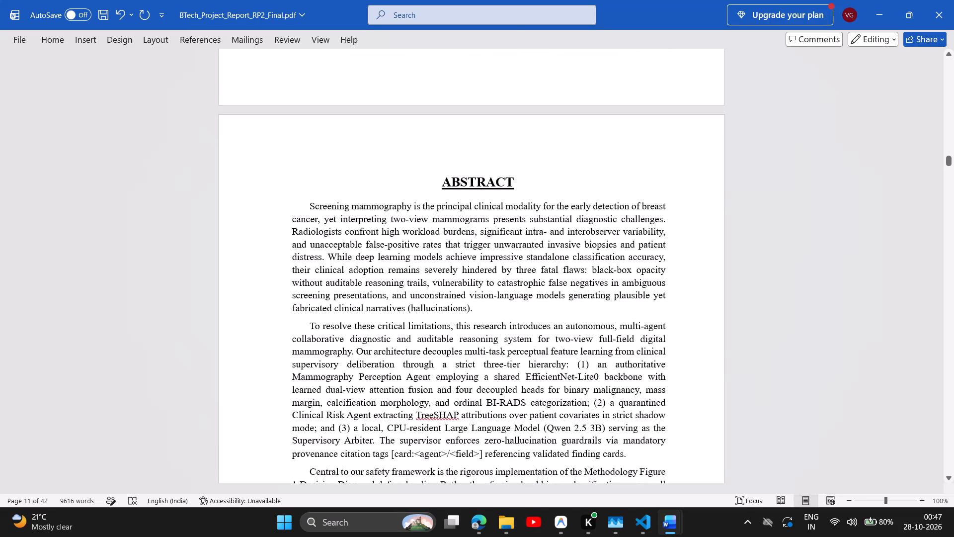
Copy the full abstract body, from "Screening mammography" through the closing "screening mammography" sentence on the following page.
drag(307, 205, 467, 286)
scroll(353, 231, down, 3)
scroll(467, 286, down, 9)
drag(467, 286, 657, 359)
scroll(633, 318, down, 3)
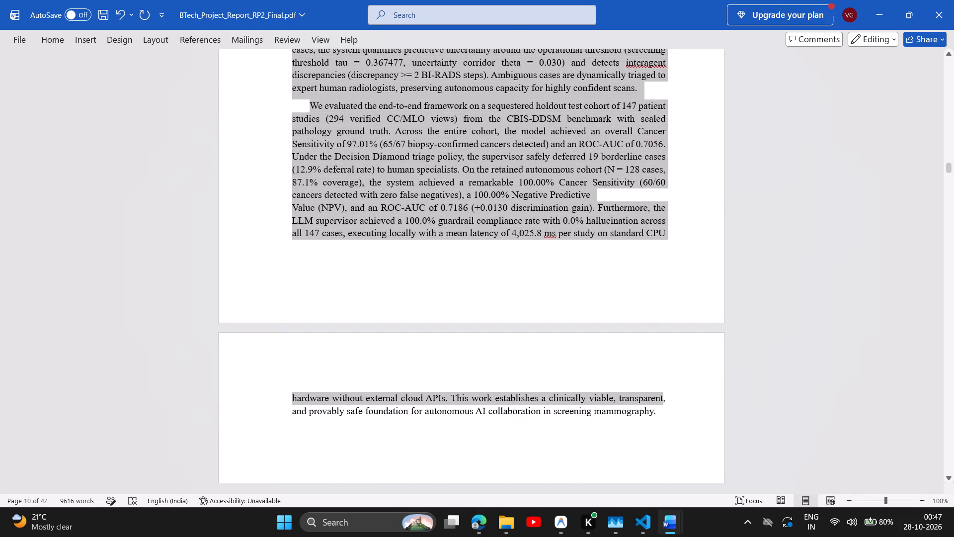
drag(657, 359, 660, 409)
scroll(660, 409, up, 4)
scroll(544, 336, up, 5)
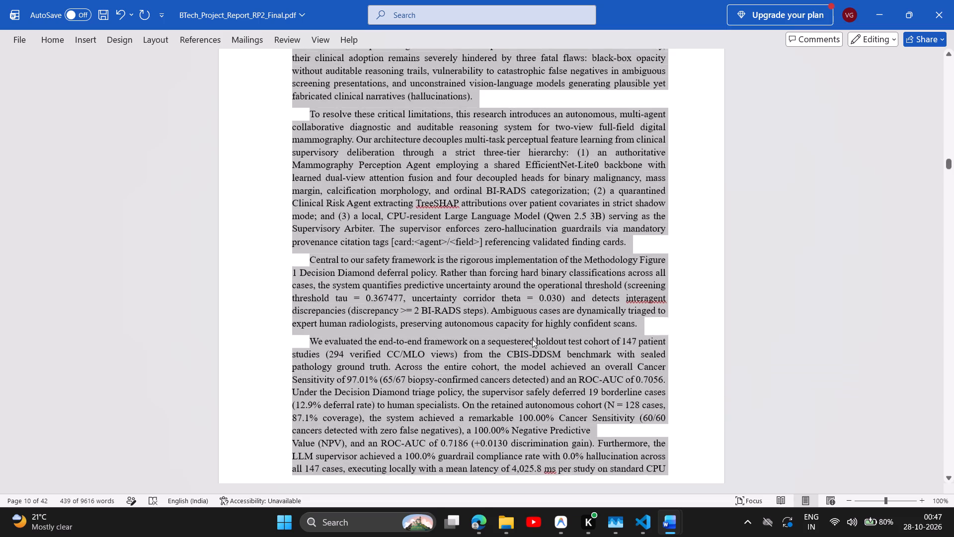
scroll(532, 339, up, 5)
key(ctrl+c)
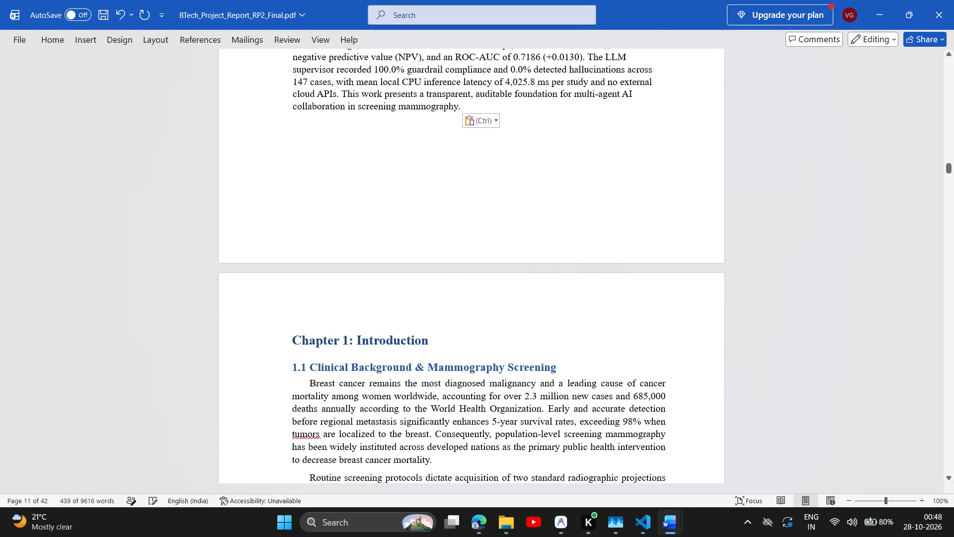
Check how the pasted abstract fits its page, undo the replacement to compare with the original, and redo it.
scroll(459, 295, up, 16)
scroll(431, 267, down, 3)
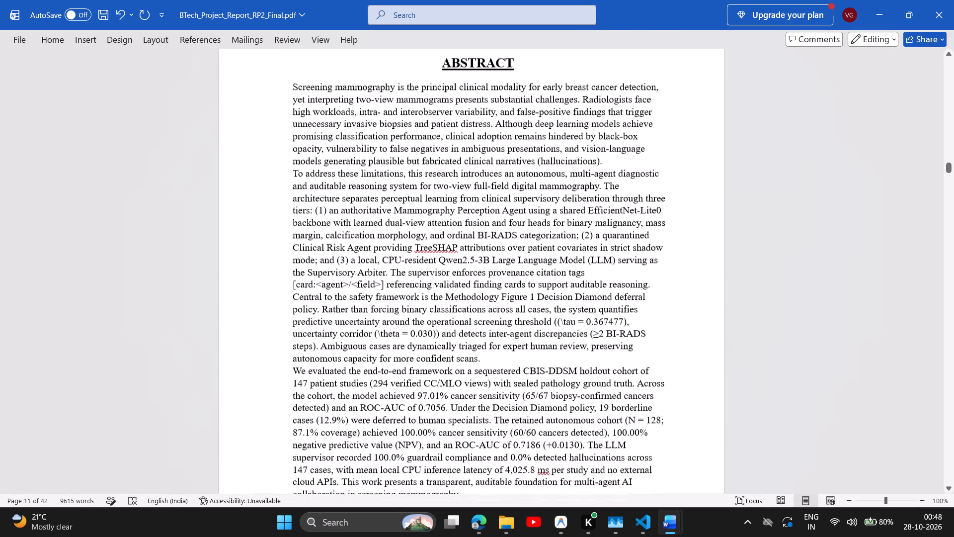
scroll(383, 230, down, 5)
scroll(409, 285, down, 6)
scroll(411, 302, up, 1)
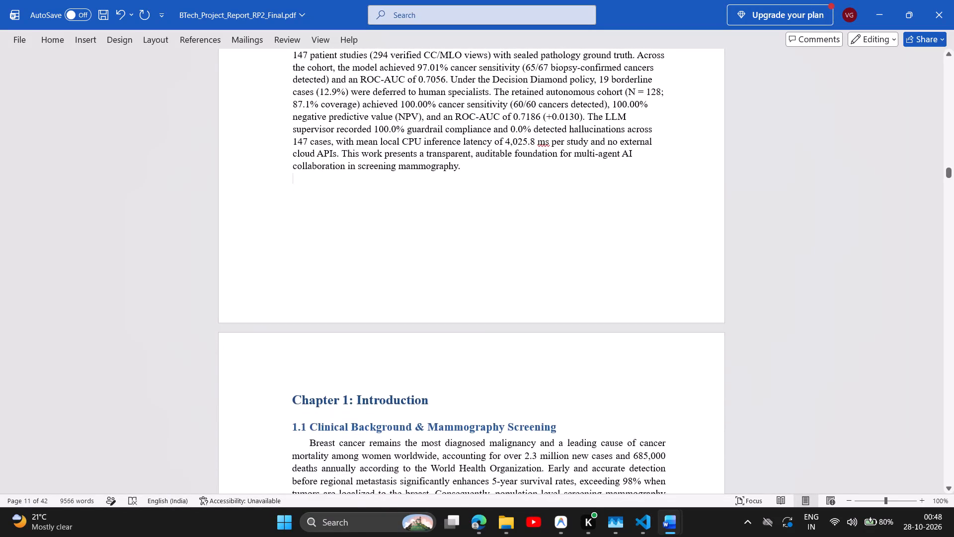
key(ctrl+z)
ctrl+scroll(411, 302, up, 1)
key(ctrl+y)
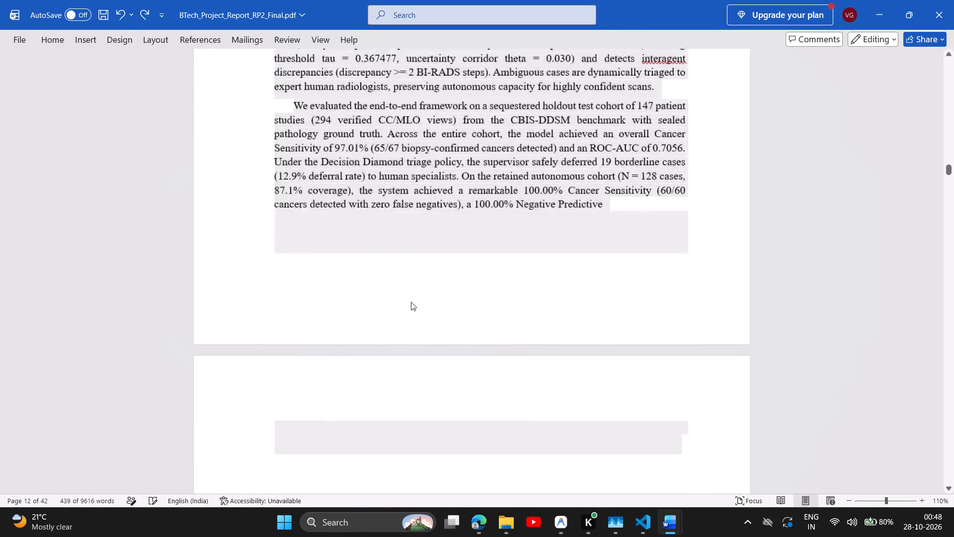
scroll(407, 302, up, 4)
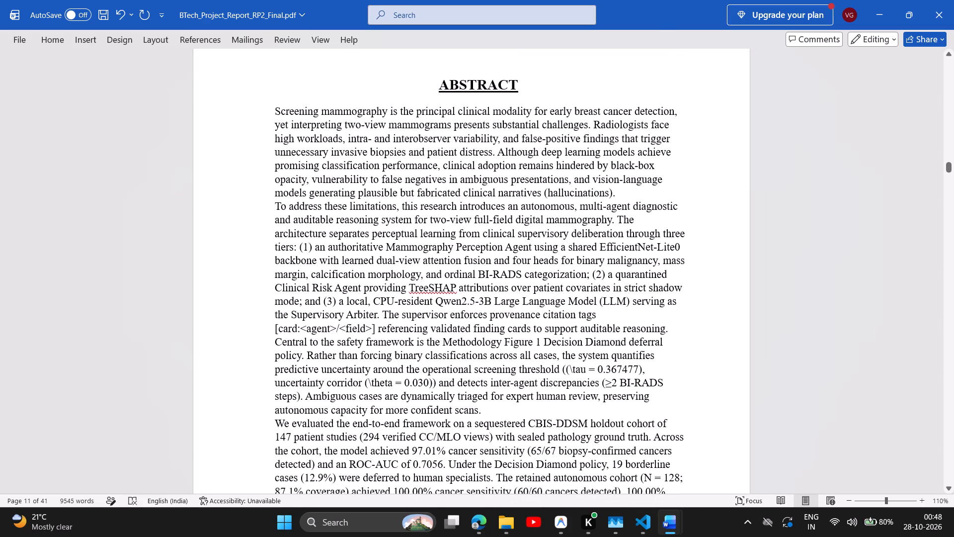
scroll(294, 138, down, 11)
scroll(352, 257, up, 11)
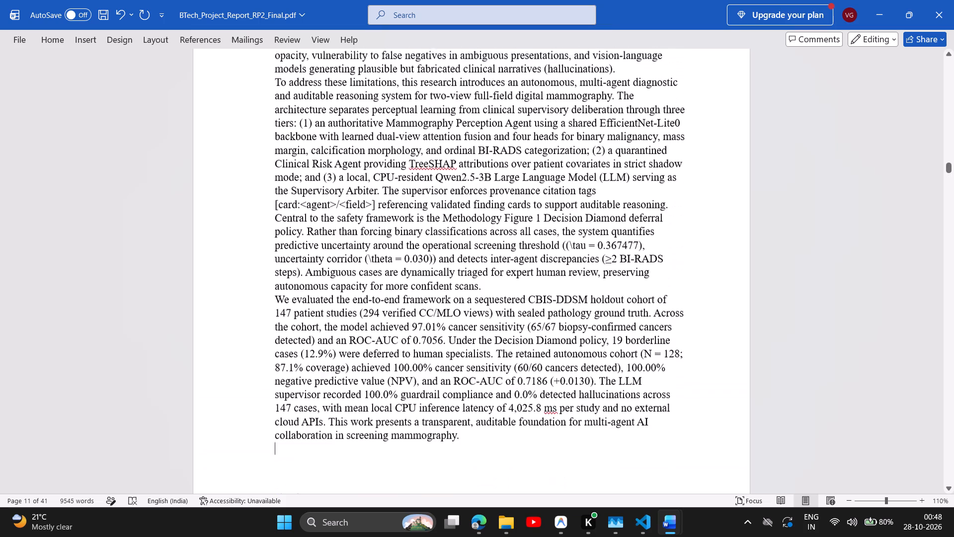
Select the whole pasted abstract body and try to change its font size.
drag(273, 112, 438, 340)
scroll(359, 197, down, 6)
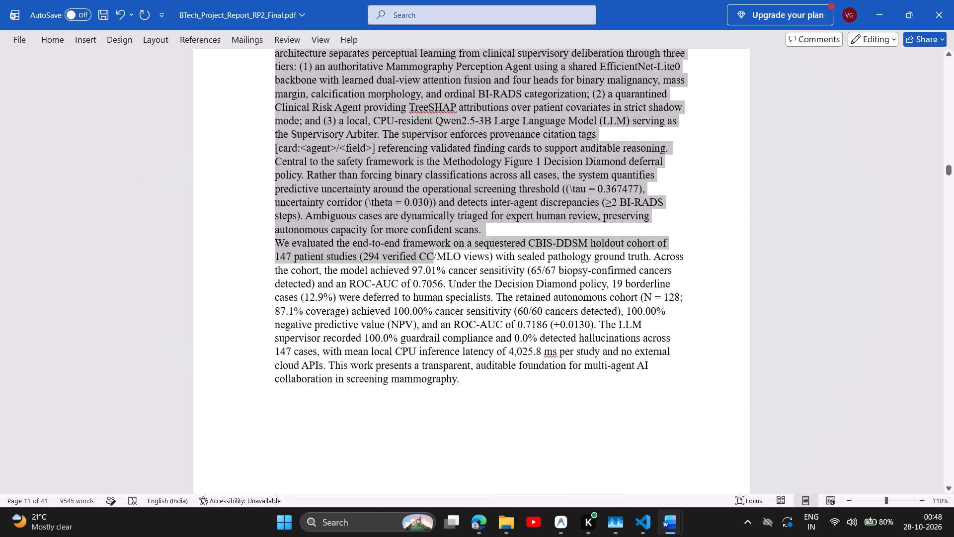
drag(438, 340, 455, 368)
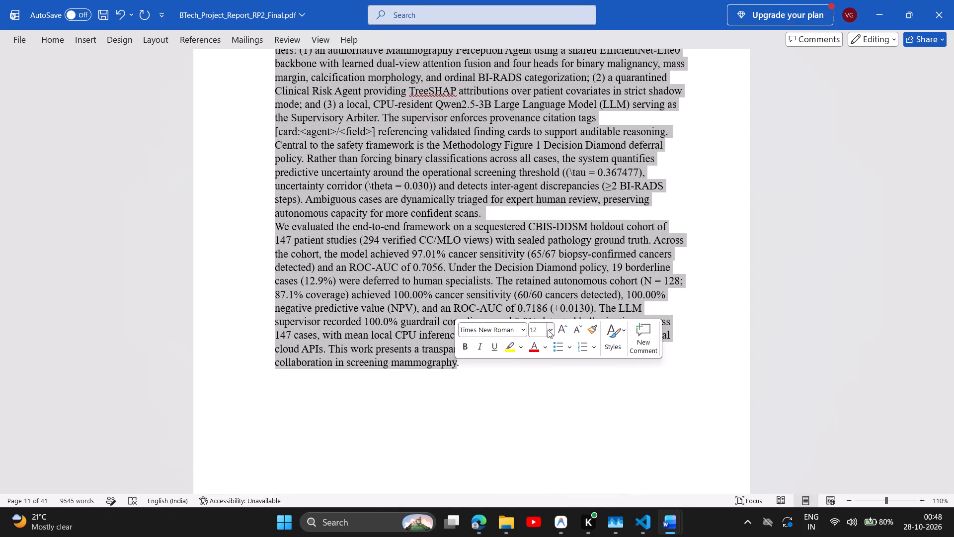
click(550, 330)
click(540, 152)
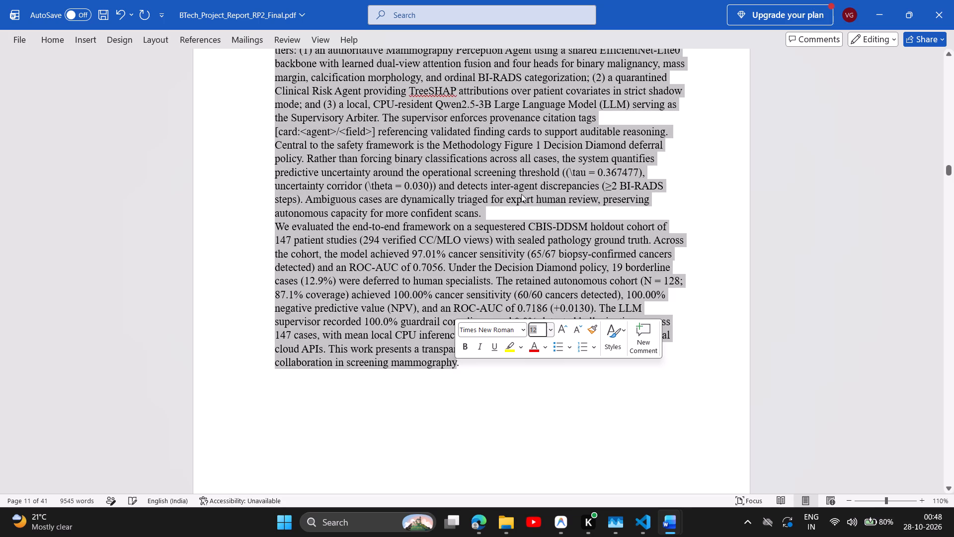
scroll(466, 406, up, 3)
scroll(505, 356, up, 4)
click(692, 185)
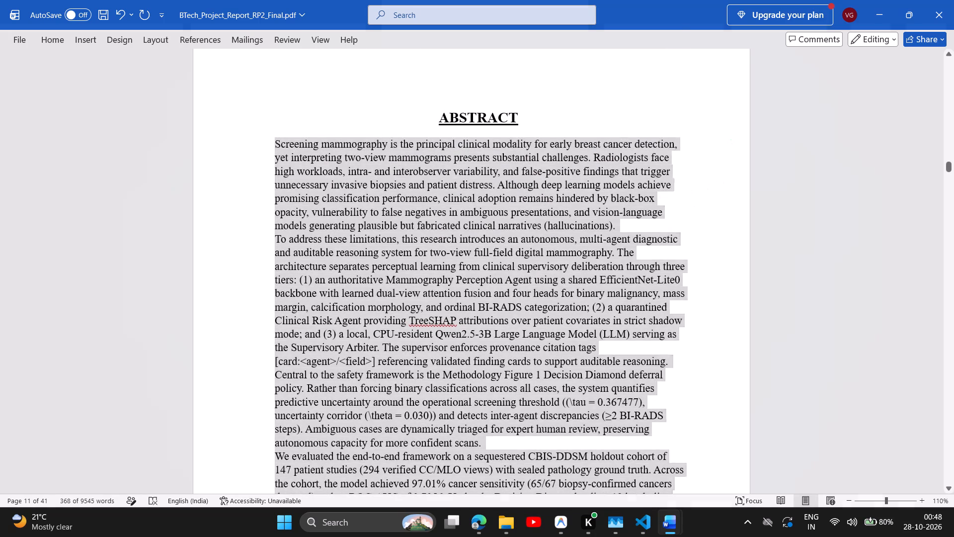
Add a blank line below the ABSTRACT heading and split the text before "The architecture separates" with an empty line between.
click(582, 121)
key(Return)
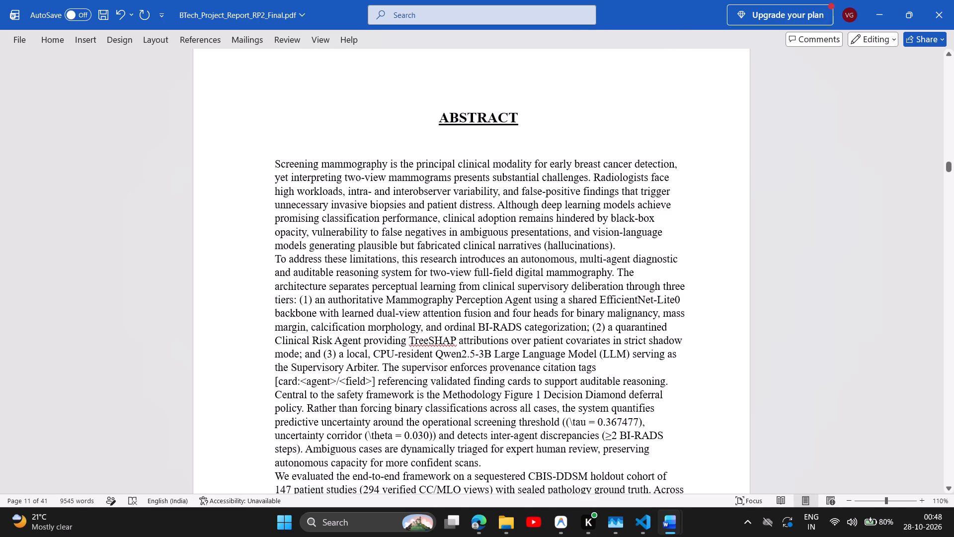
click(619, 266)
key(Return)
key(Return)
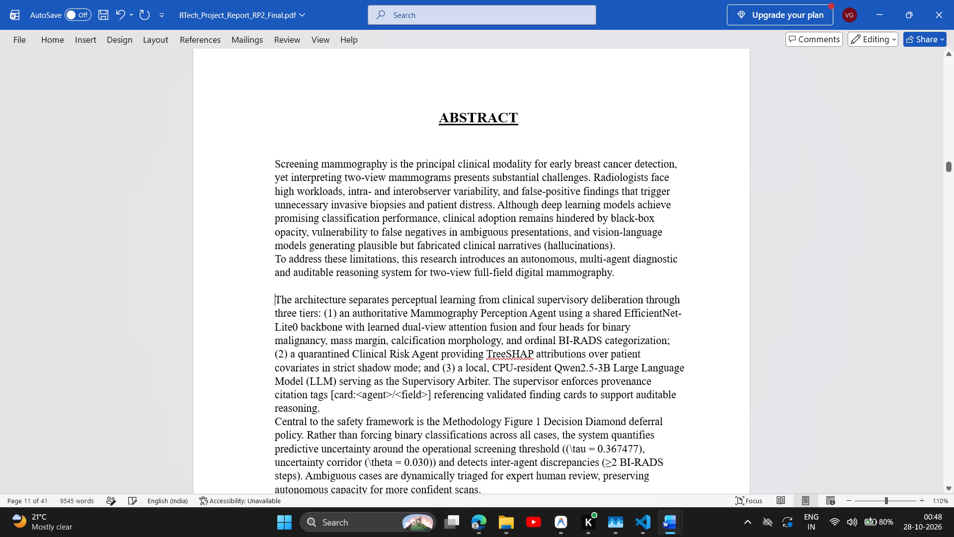
Add one blank line after the abstract paragraph ending "auditable reasoning." and two after the one ending "more confident scans.".
scroll(485, 268, down, 2)
scroll(439, 269, down, 3)
click(318, 245)
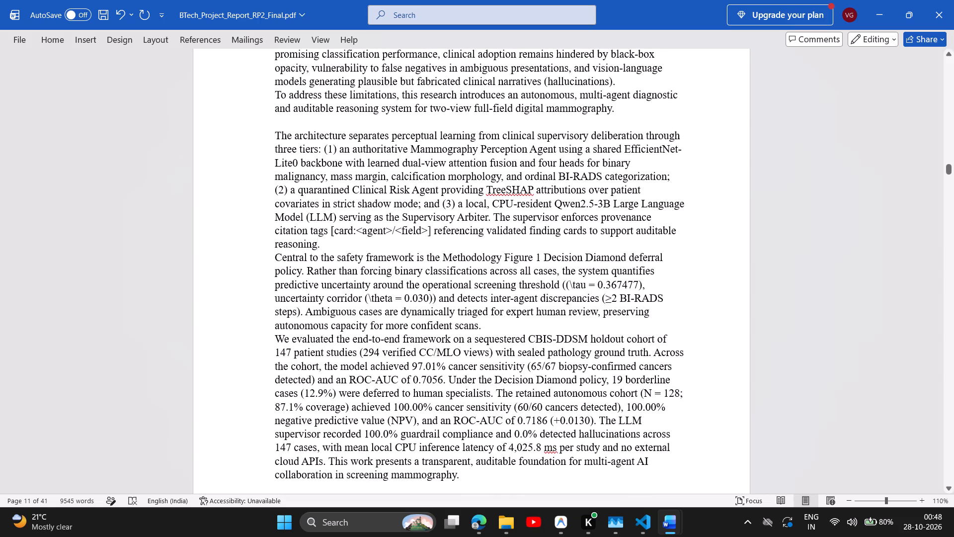
click(327, 243)
key(Return)
scroll(328, 242, down, 5)
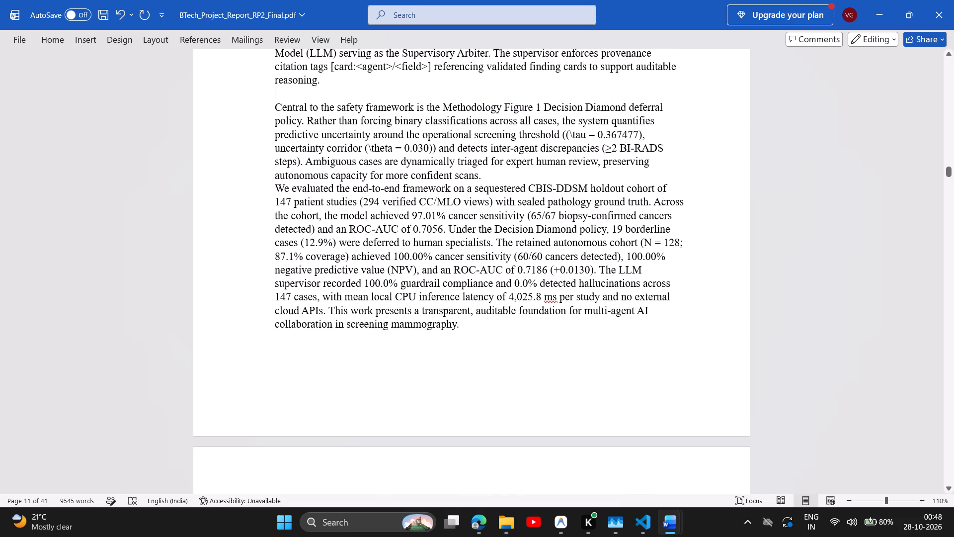
click(504, 175)
key(Return)
key(Return)
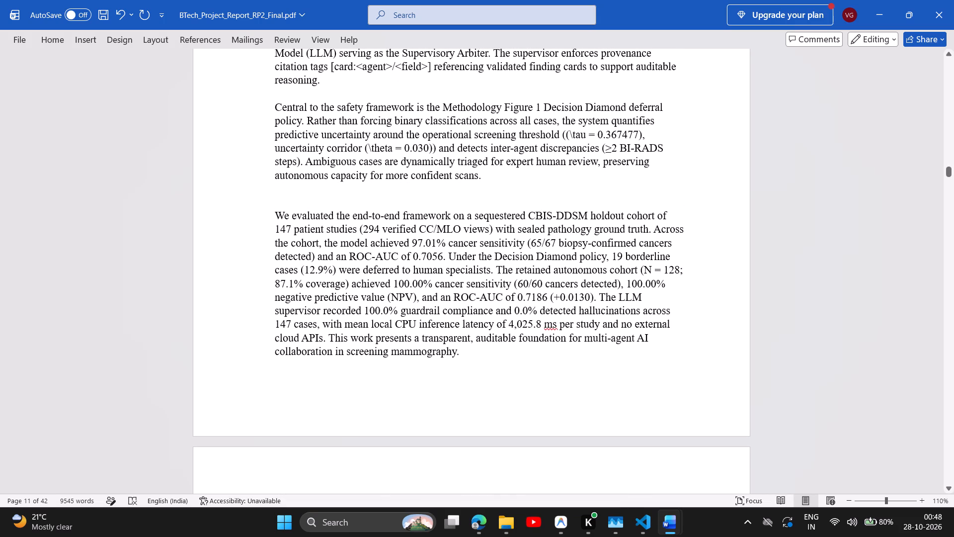
Examine the abstract's paragraph spacing and the pages between it and the Chapter 1 heading.
scroll(598, 294, down, 5)
scroll(598, 294, up, 4)
scroll(559, 260, up, 4)
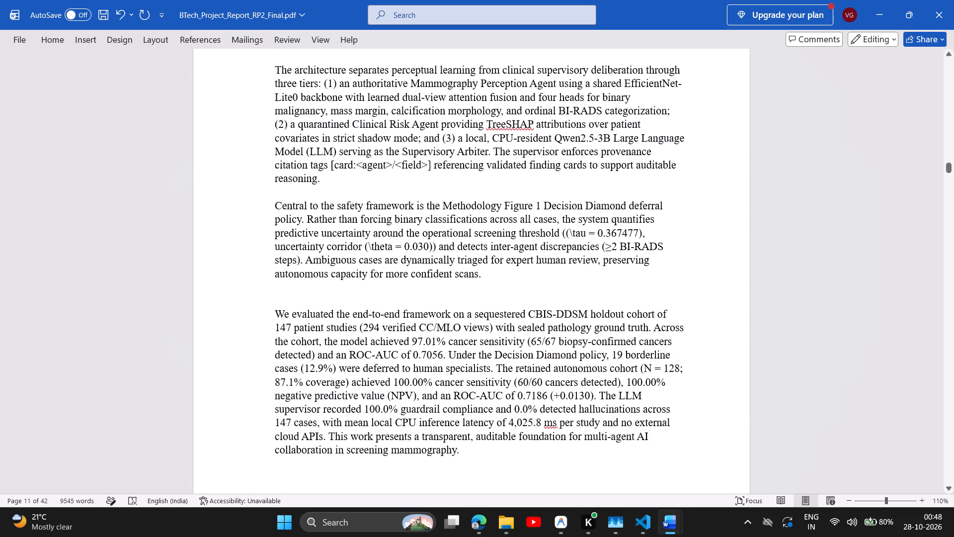
scroll(479, 304, up, 4)
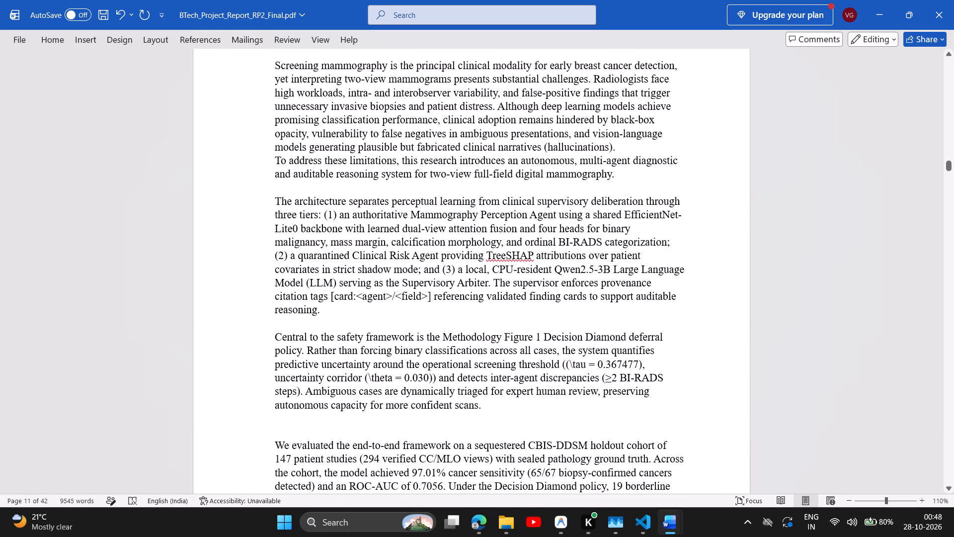
scroll(579, 275, up, 3)
scroll(443, 291, down, 7)
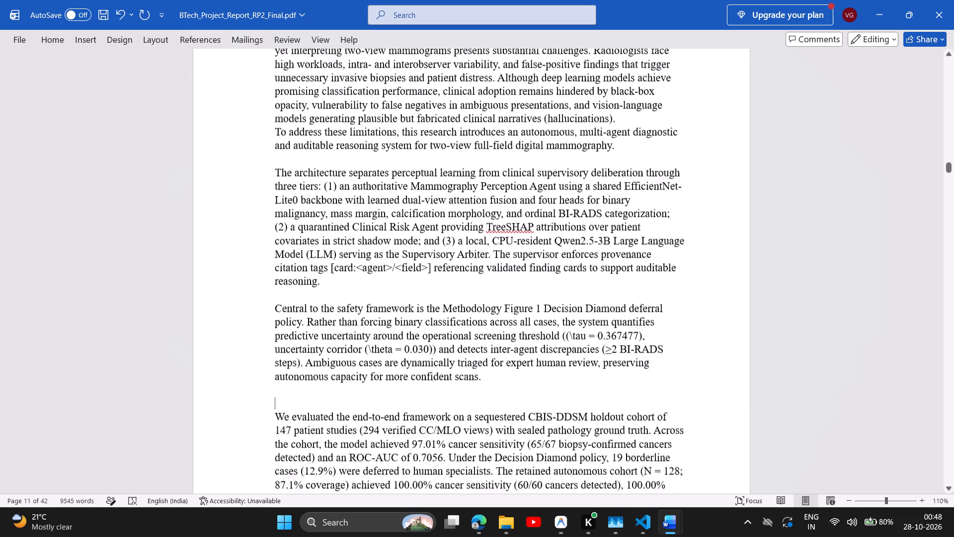
scroll(432, 319, down, 17)
scroll(446, 335, down, 10)
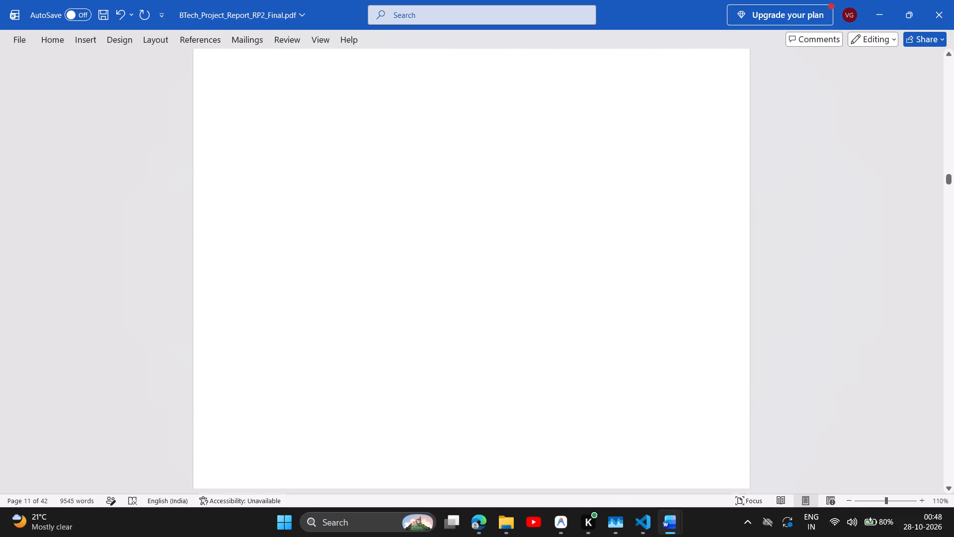
scroll(446, 326, down, 2)
scroll(446, 326, up, 3)
scroll(443, 331, down, 5)
scroll(345, 363, down, 5)
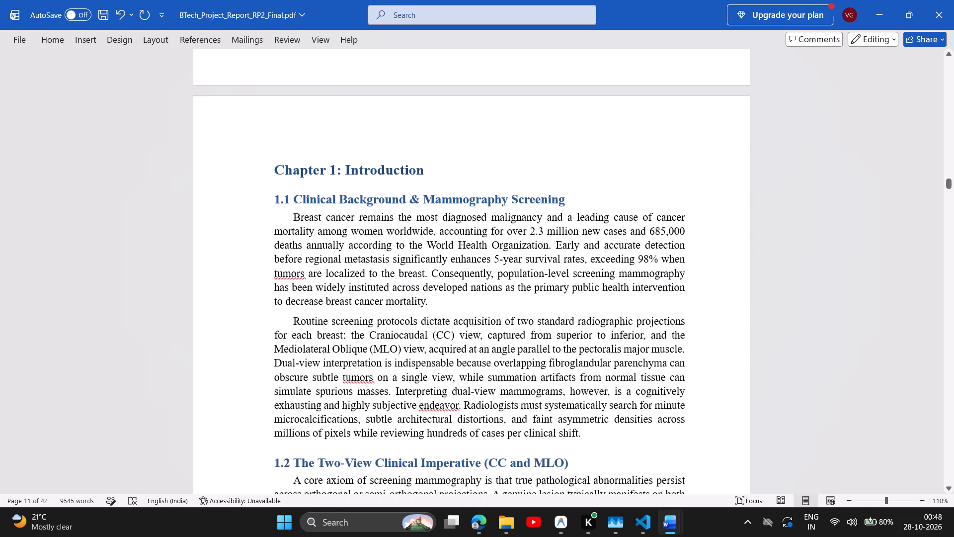
Remove the blank page after the abstract by deleting backward from the start of the "Chapter 1: Introduction" heading.
click(277, 167)
key(BackSpace)
key(BackSpace)
key(BackSpace)
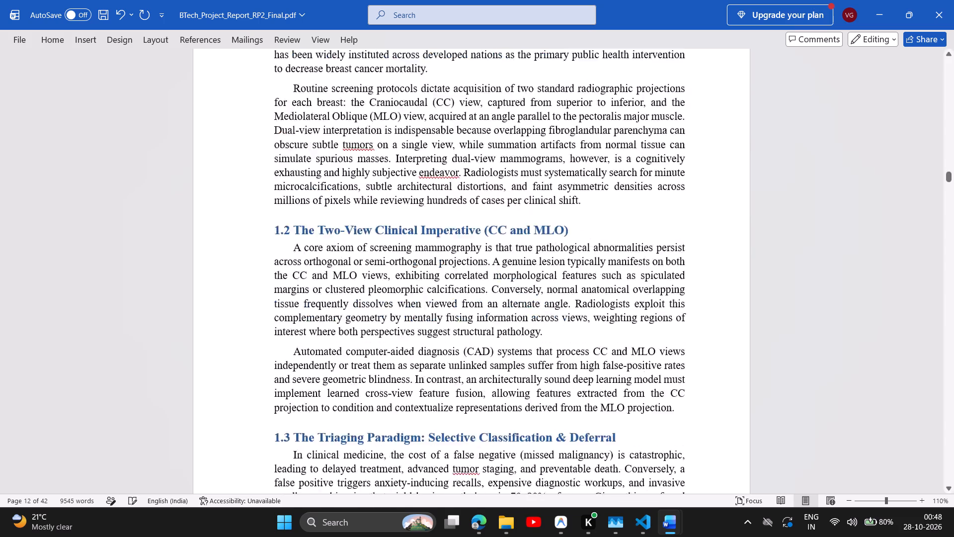
key(BackSpace)
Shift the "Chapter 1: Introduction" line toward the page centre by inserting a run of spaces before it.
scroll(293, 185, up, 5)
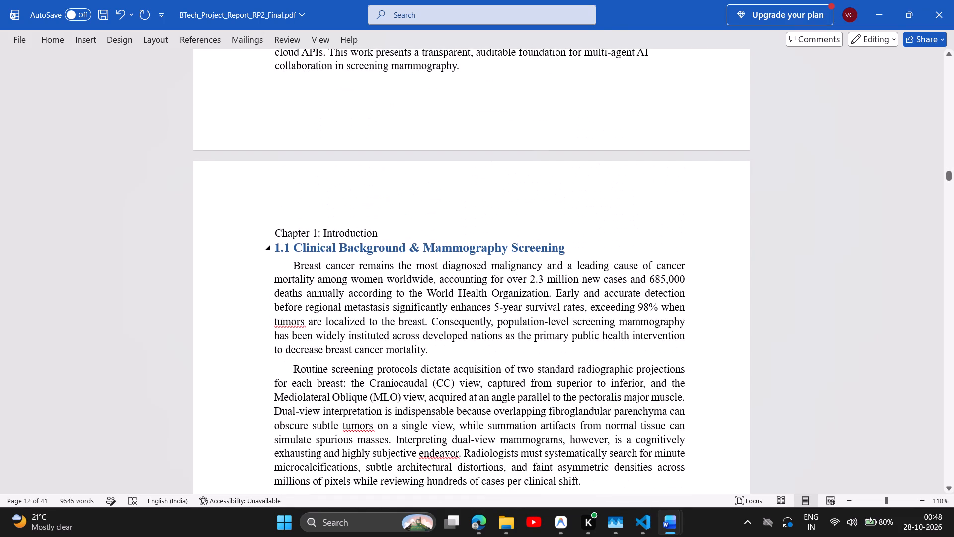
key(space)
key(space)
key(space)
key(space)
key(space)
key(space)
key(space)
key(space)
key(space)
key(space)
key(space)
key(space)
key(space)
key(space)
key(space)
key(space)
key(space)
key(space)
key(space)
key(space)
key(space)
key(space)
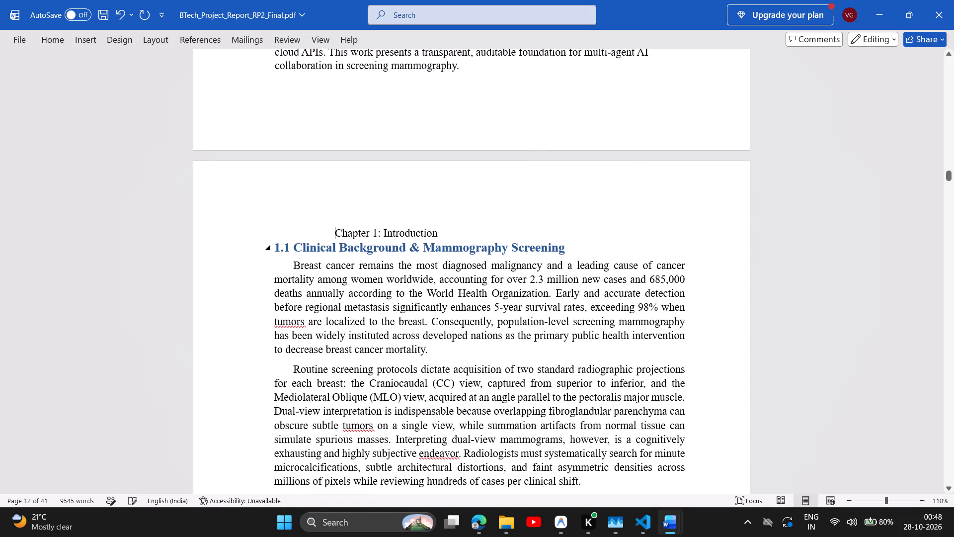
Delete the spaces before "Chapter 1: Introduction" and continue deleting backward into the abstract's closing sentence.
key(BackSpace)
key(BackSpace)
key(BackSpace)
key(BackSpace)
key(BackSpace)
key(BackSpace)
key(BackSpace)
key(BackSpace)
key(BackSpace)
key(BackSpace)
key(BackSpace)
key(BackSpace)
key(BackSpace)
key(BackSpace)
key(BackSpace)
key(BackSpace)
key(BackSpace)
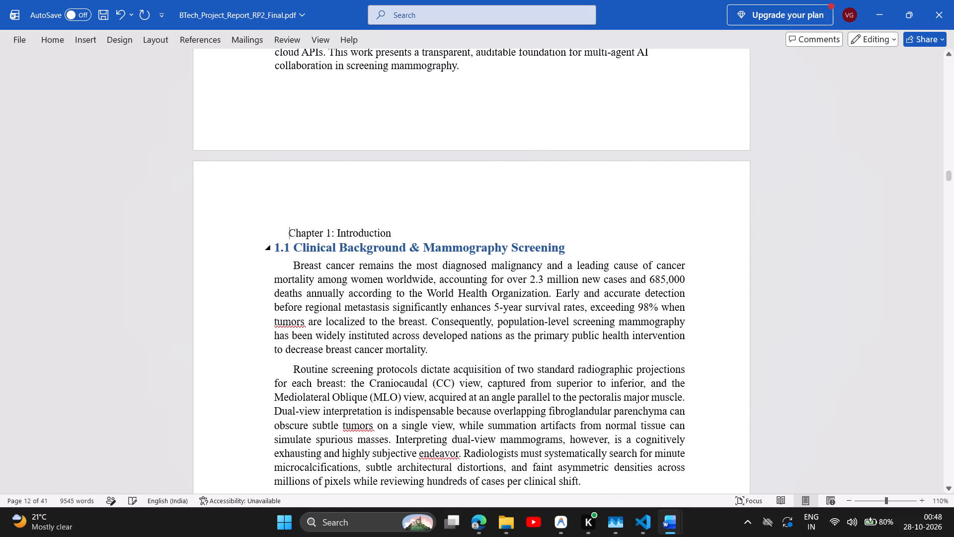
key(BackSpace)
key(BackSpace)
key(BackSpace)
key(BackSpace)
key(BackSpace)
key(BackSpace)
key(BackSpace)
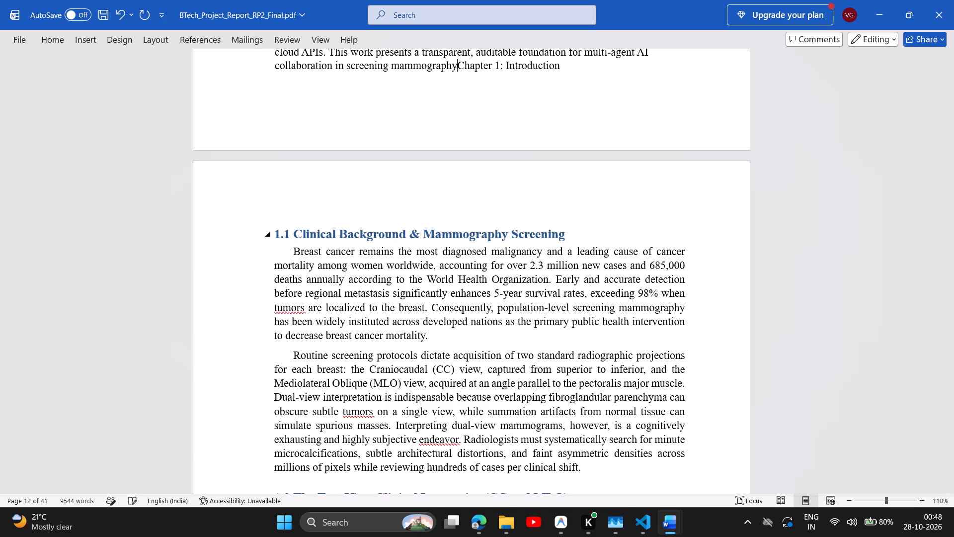
Undo the deletions and inserted spaces around "Chapter 1: Introduction" until its original blue chapter heading is restored.
key(ctrl+z)
key(ctrl+z)
key(ctrl+z)
key(ctrl+z)
key(ctrl+z)
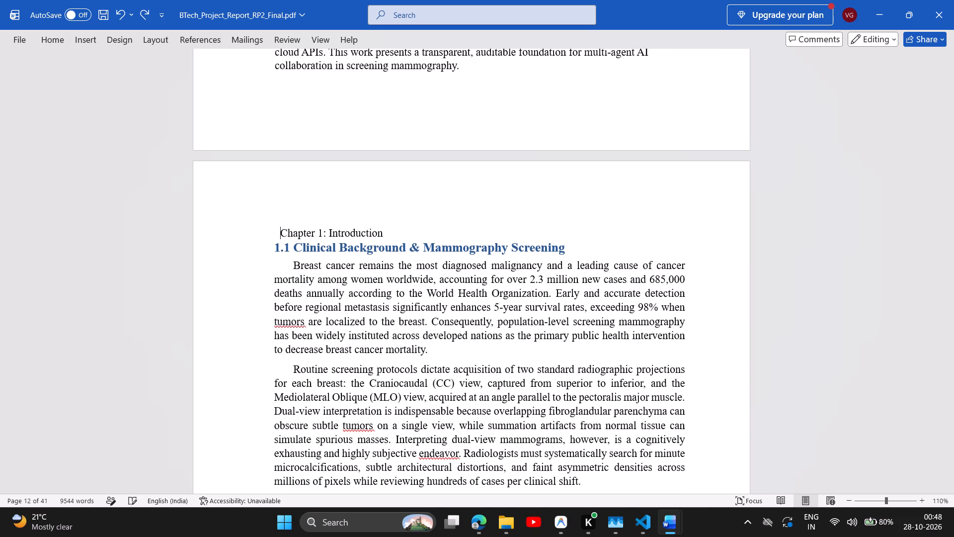
key(ctrl+z)
key(ctrl+z)
key(ctrl+z)
key(ctrl+z)
key(ctrl+z)
key(ctrl+z)
key(ctrl+z)
key(ctrl+z)
key(ctrl+z)
key(ctrl+z)
key(ctrl+z)
key(ctrl+z)
key(ctrl+z)
key(ctrl+z)
key(ctrl+z)
key(ctrl+z)
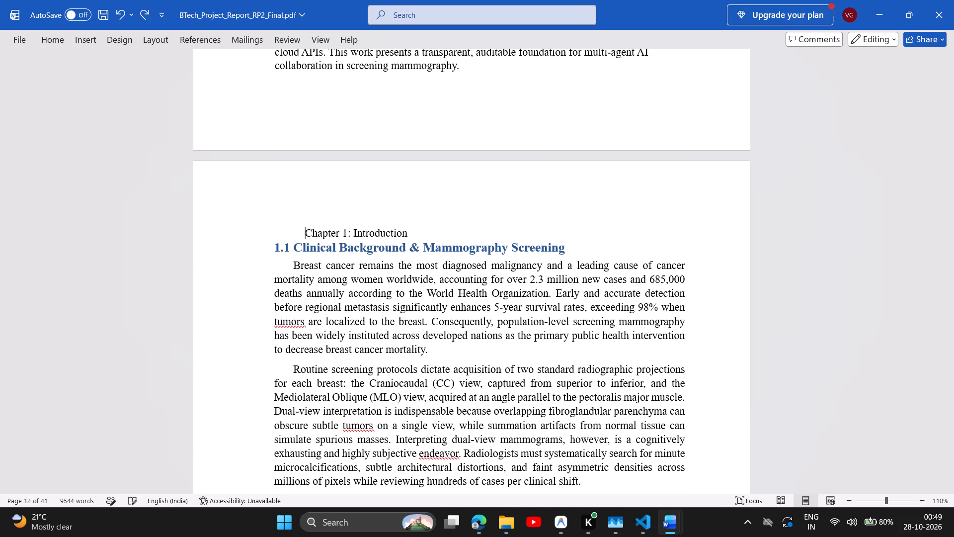
key(ctrl+z)
key(ctrl+z)
key(ctrl+z)
key(ctrl+z)
key(ctrl+z)
key(ctrl+z)
key(ctrl+z)
key(ctrl+z)
key(ctrl+z)
key(ctrl+z)
key(ctrl+z)
key(ctrl+z)
key(ctrl+z)
key(ctrl+z)
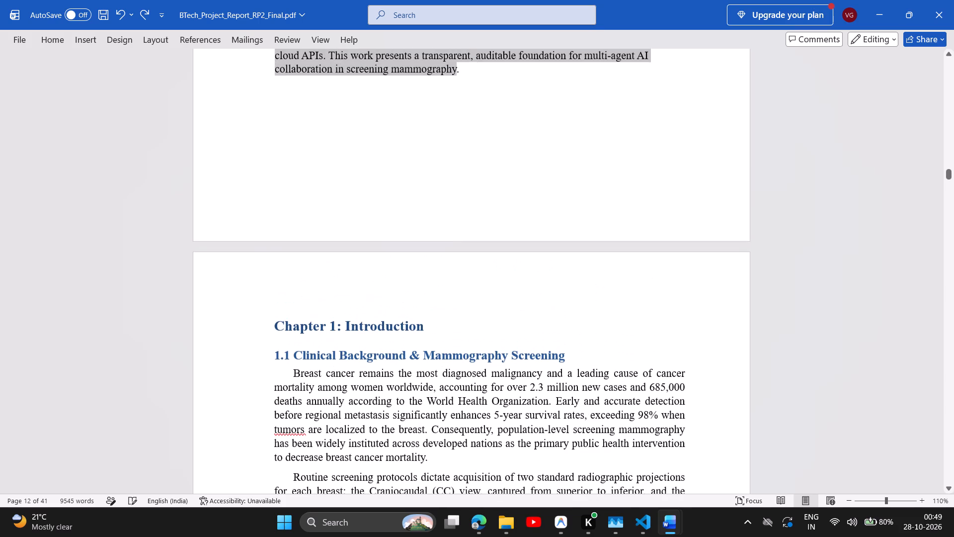
Redo the blank lines before the abstract paragraphs starting "The architecture separates", "Central to the safety framework" and "We evaluated".
key(ctrl+y)
ctrl+scroll(290, 239, up, 4)
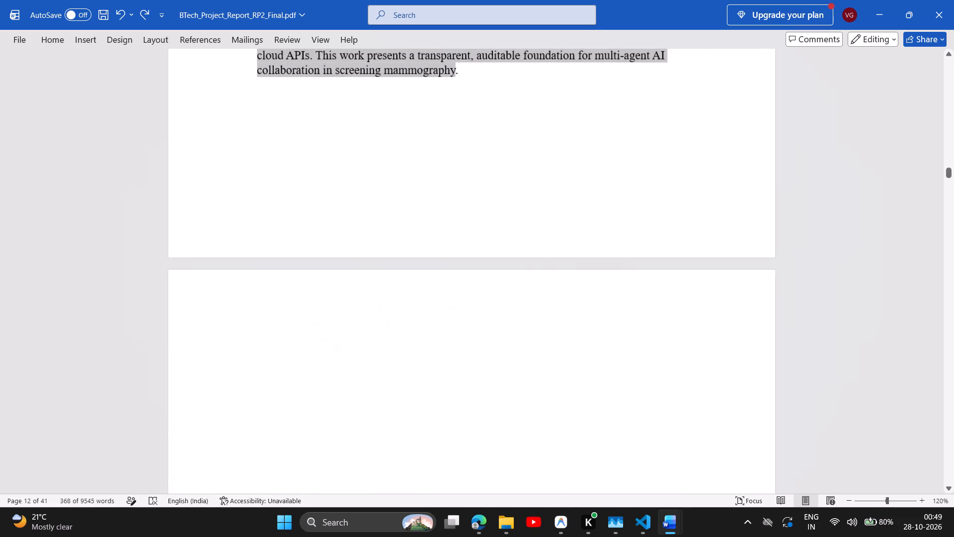
scroll(383, 289, up, 3)
scroll(424, 323, up, 4)
drag(463, 335, 469, 338)
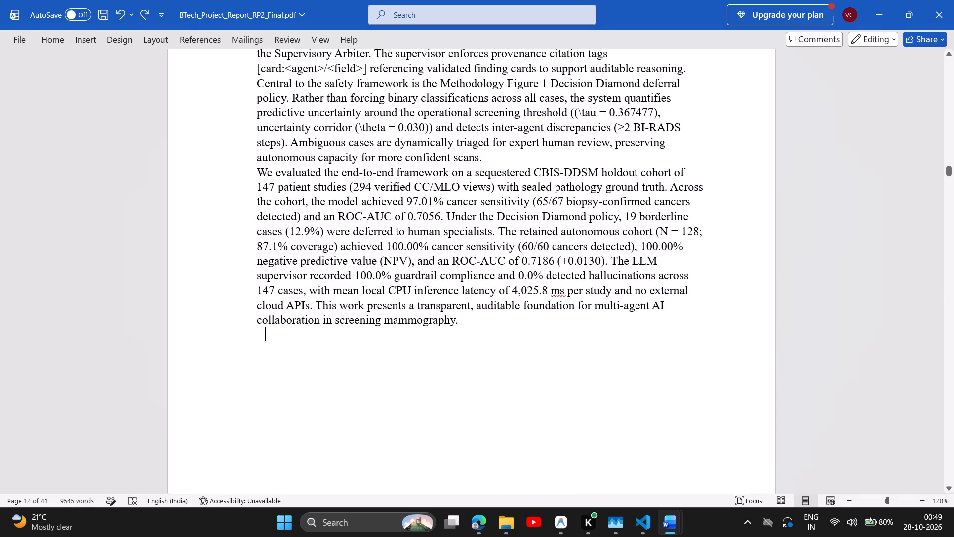
scroll(469, 339, up, 11)
scroll(467, 320, down, 5)
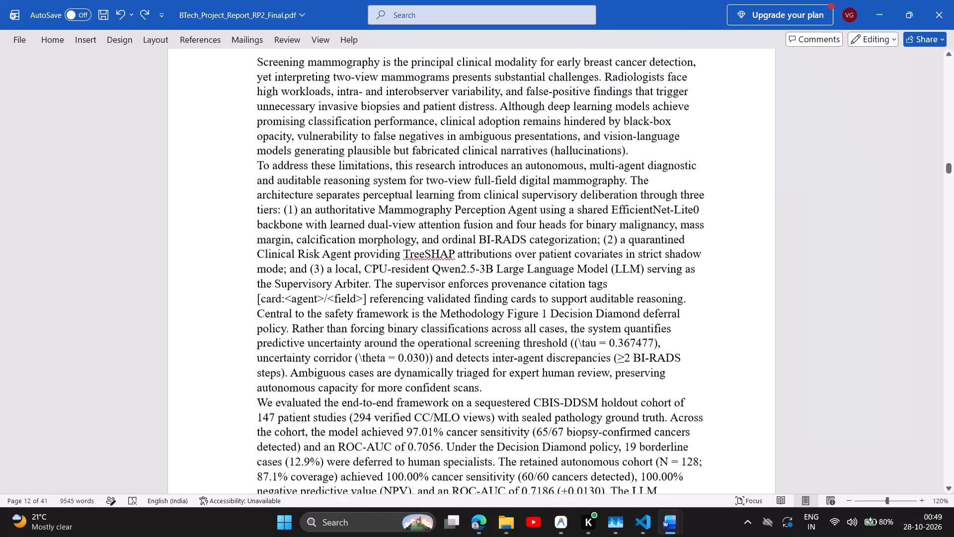
key(ctrl+y)
key(ctrl+y)
key(ctrl+y)
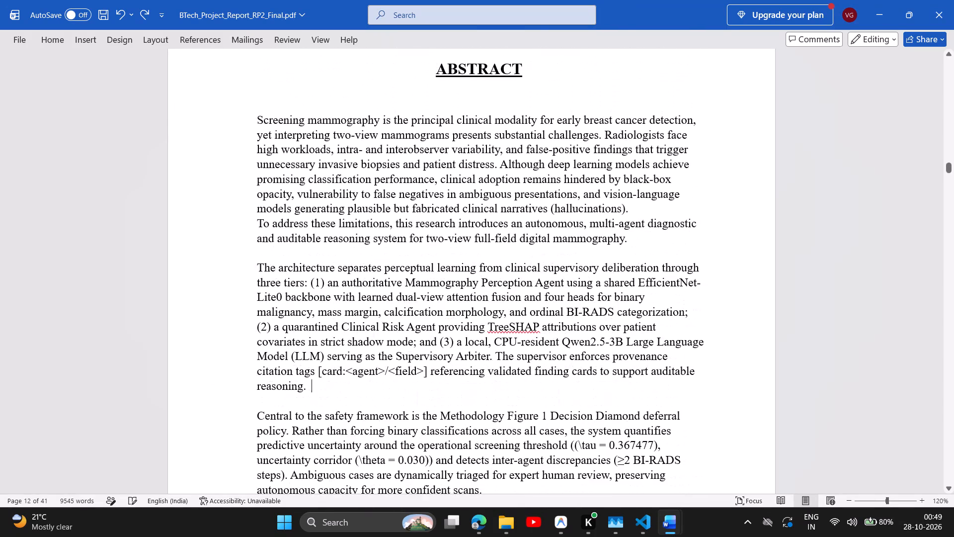
ctrl+scroll(467, 320, down, 4)
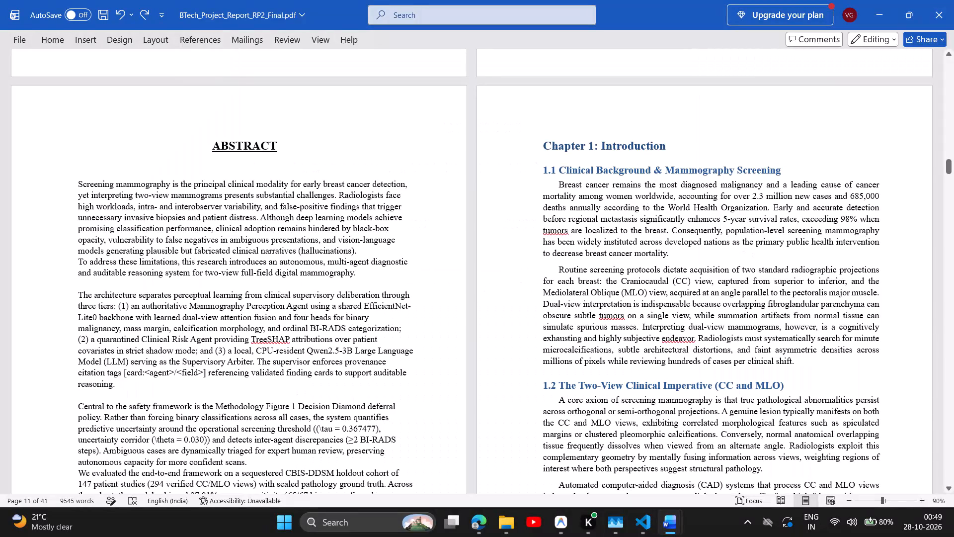
key(ctrl+y)
scroll(467, 320, down, 4)
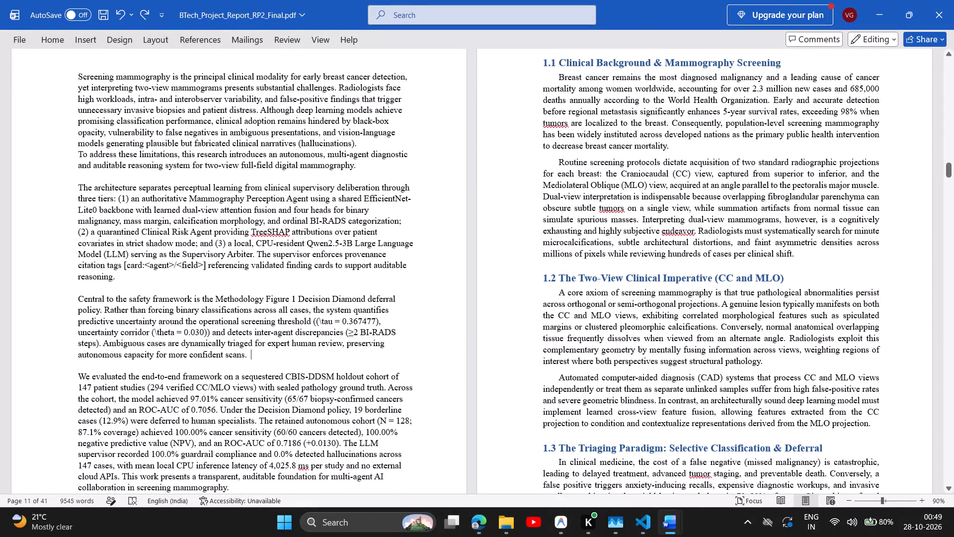
Examine the abstract's paragraph layout at a larger zoom, together with its ending and the start of Chapter 1.
key(ctrl+equal)
key(ctrl+equal)
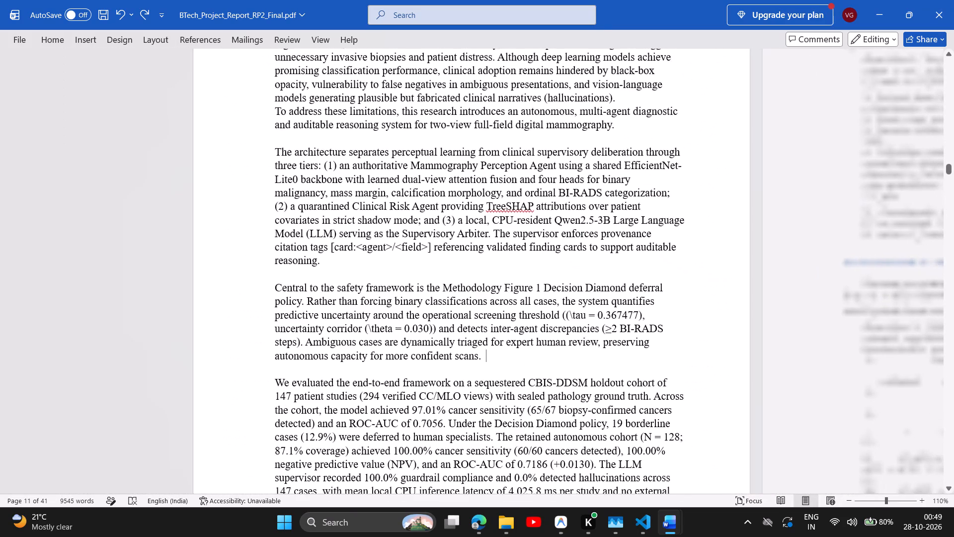
scroll(464, 323, up, 4)
scroll(635, 338, up, 2)
scroll(585, 304, down, 5)
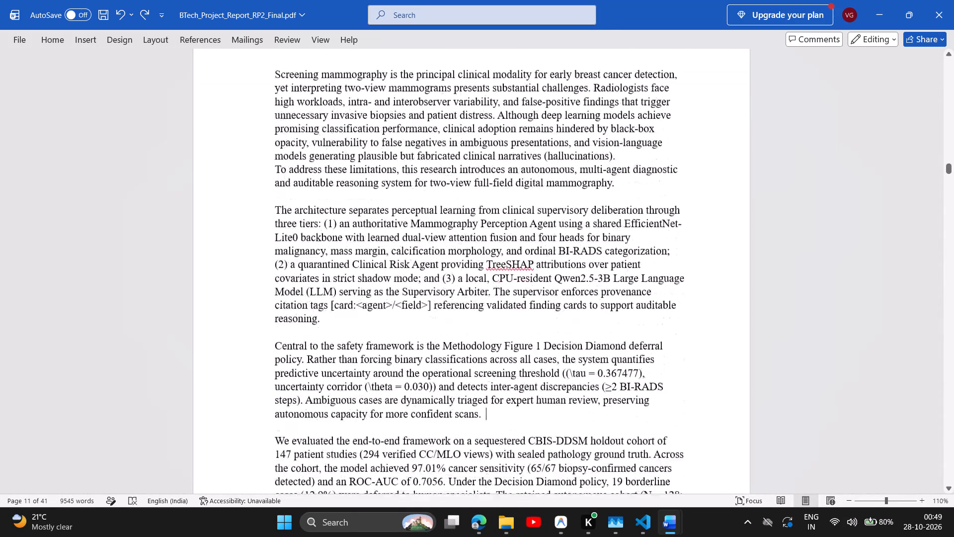
scroll(494, 290, down, 6)
scroll(434, 287, down, 14)
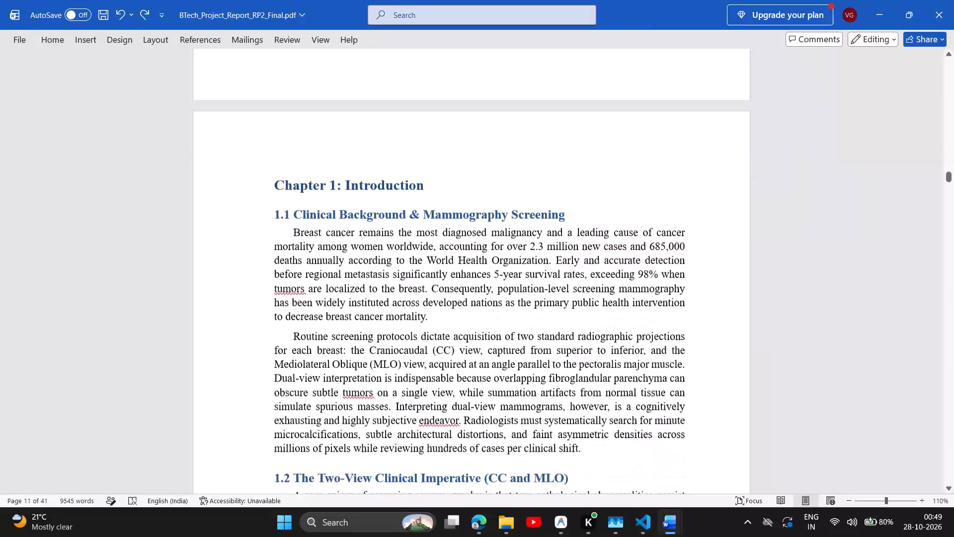
scroll(407, 265, up, 10)
click(484, 272)
scroll(460, 272, down, 3)
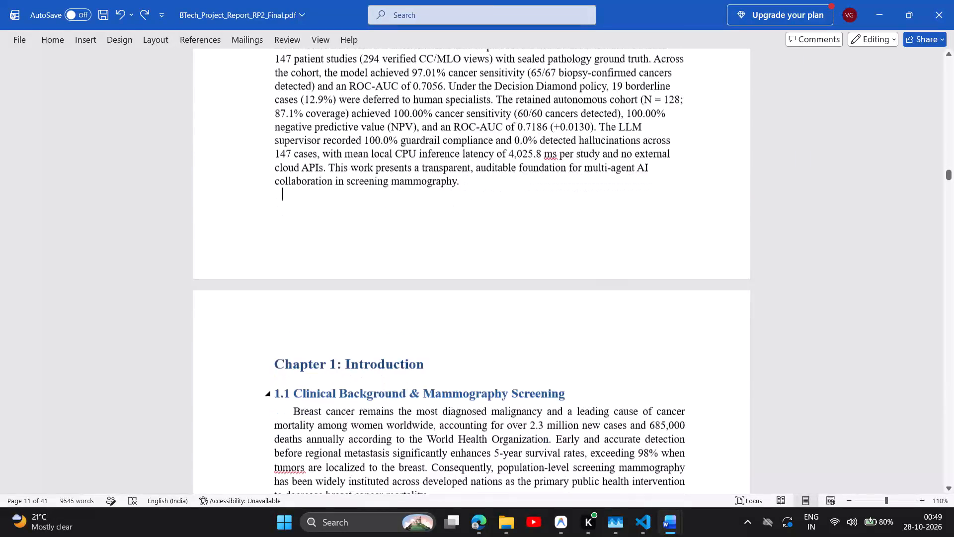
Review the headings, body text, tables and page breaks from Chapter 1 through the algorithm listings in Chapter 5.
scroll(453, 275, down, 16)
scroll(391, 260, down, 13)
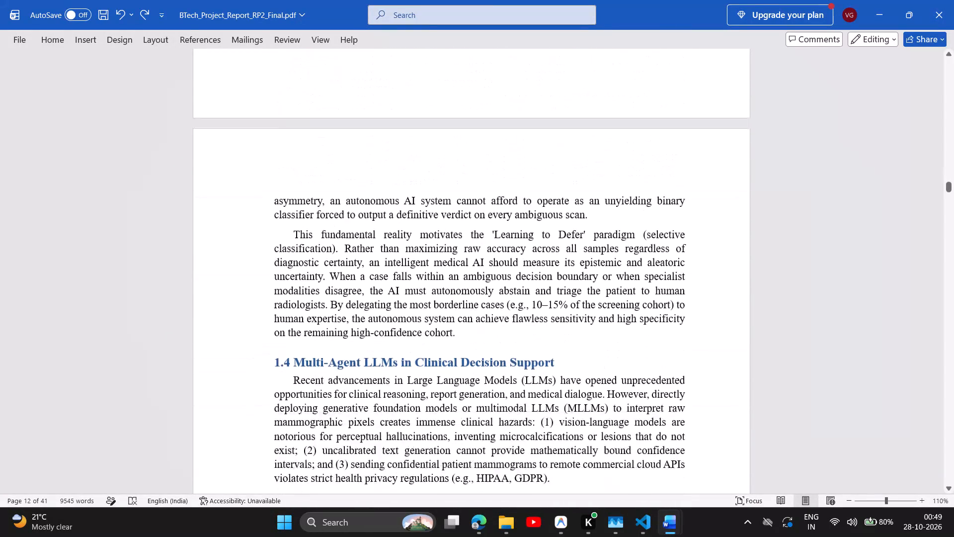
scroll(391, 262, down, 18)
scroll(391, 271, down, 12)
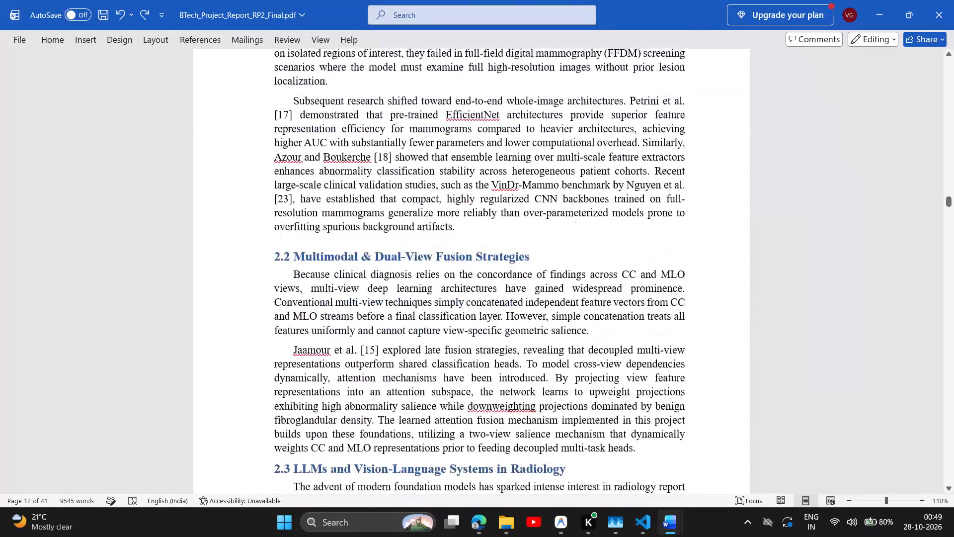
scroll(391, 271, down, 9)
scroll(391, 278, down, 19)
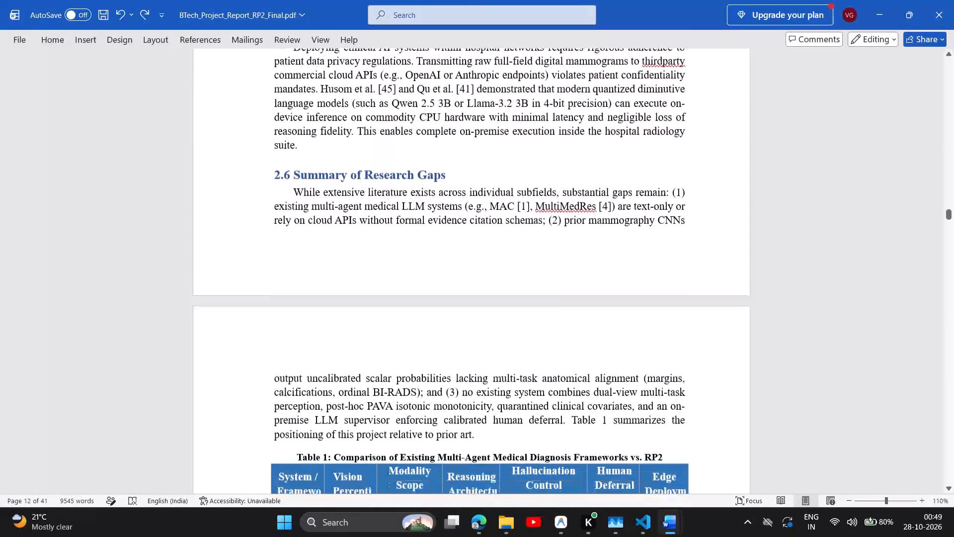
scroll(391, 279, down, 16)
scroll(391, 279, down, 9)
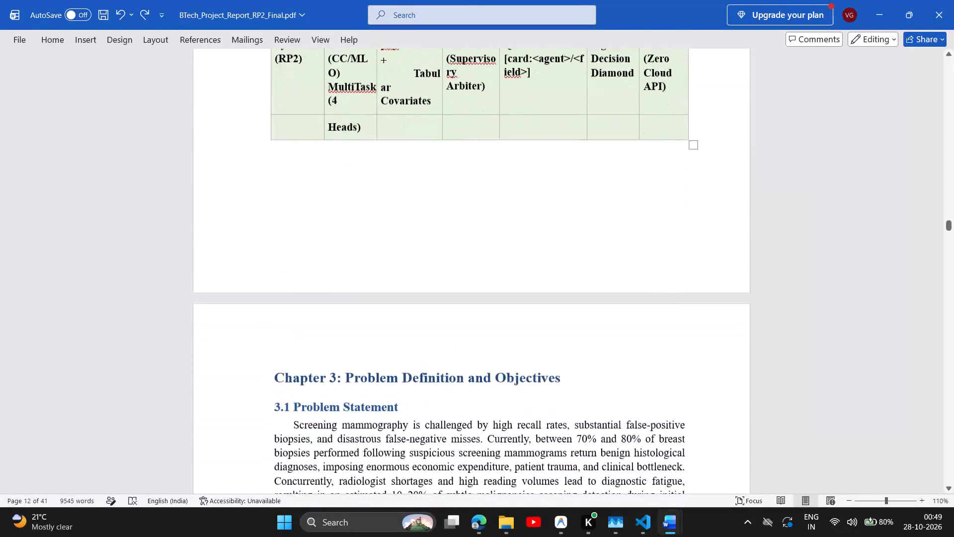
scroll(391, 279, down, 5)
scroll(391, 279, down, 20)
scroll(391, 279, down, 2)
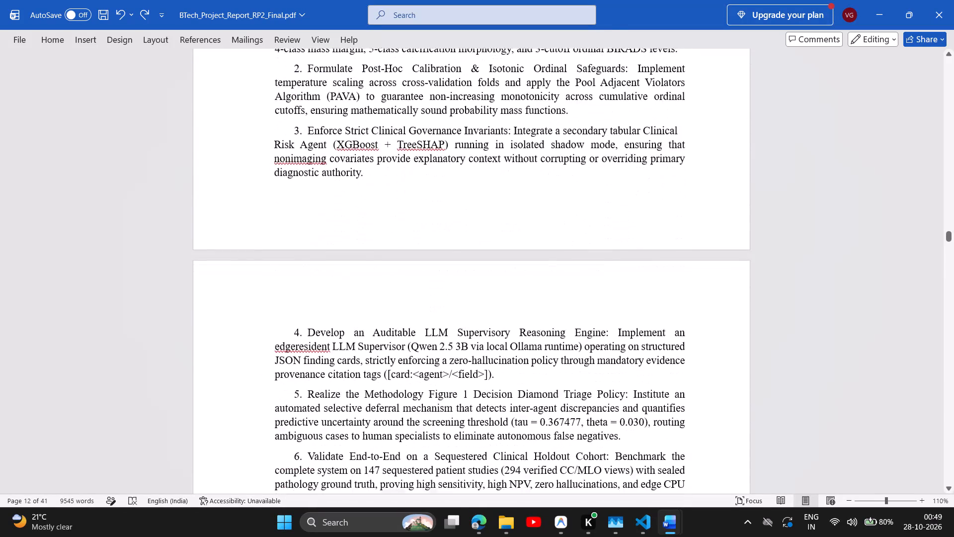
scroll(391, 279, down, 9)
scroll(391, 279, down, 18)
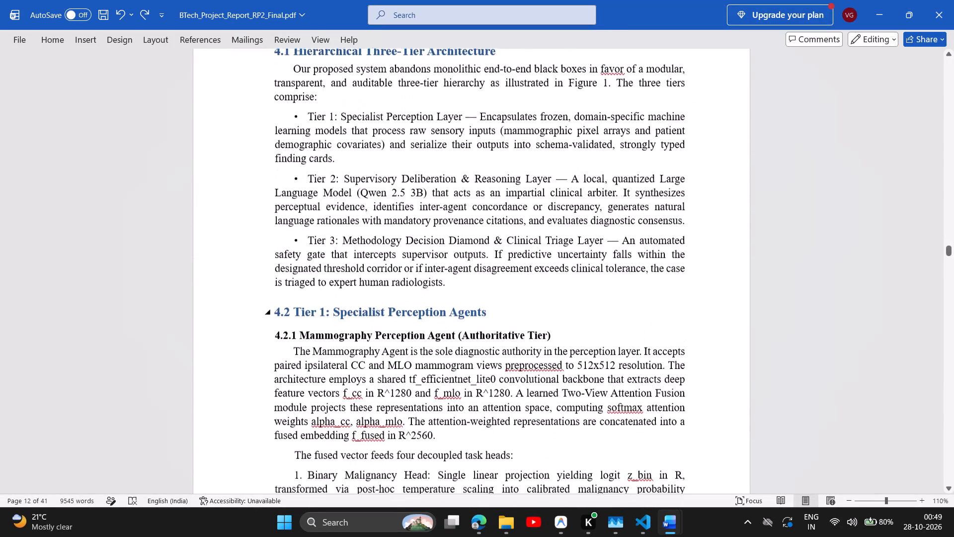
scroll(391, 274, down, 18)
scroll(470, 291, down, 7)
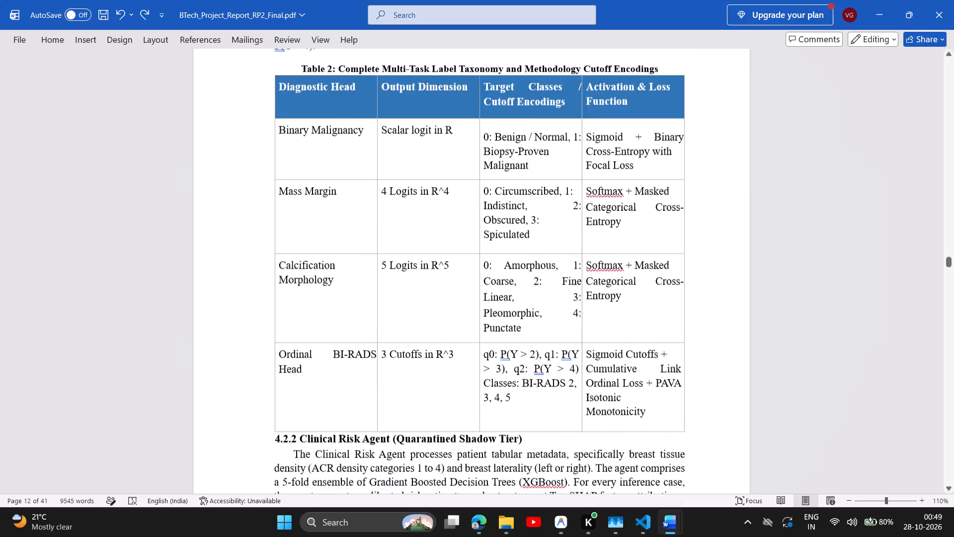
scroll(470, 283, down, 17)
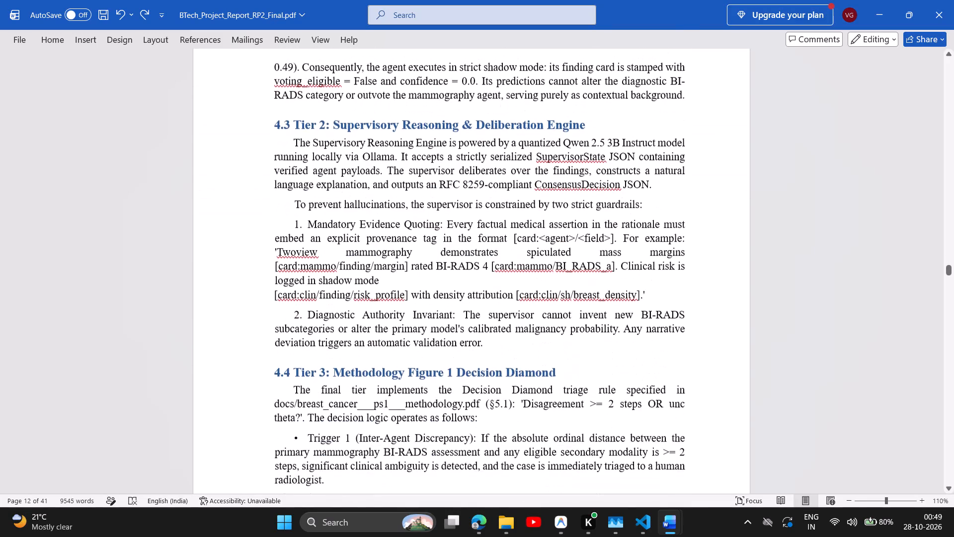
scroll(470, 337, down, 12)
scroll(430, 387, down, 7)
scroll(416, 336, down, 5)
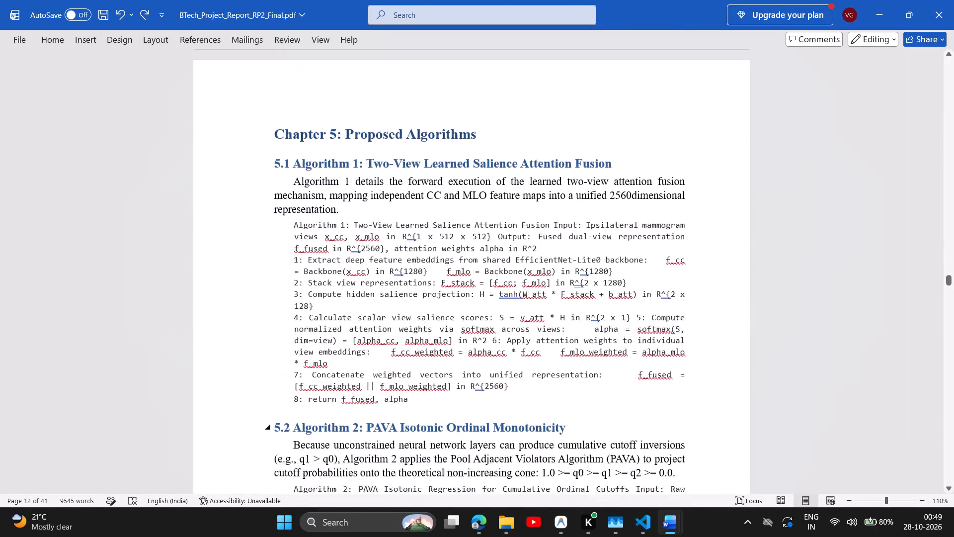
scroll(403, 333, down, 12)
Return to the start of Chapter 5 and select the heading "Chapter 5: Proposed Algorithms".
scroll(395, 323, up, 9)
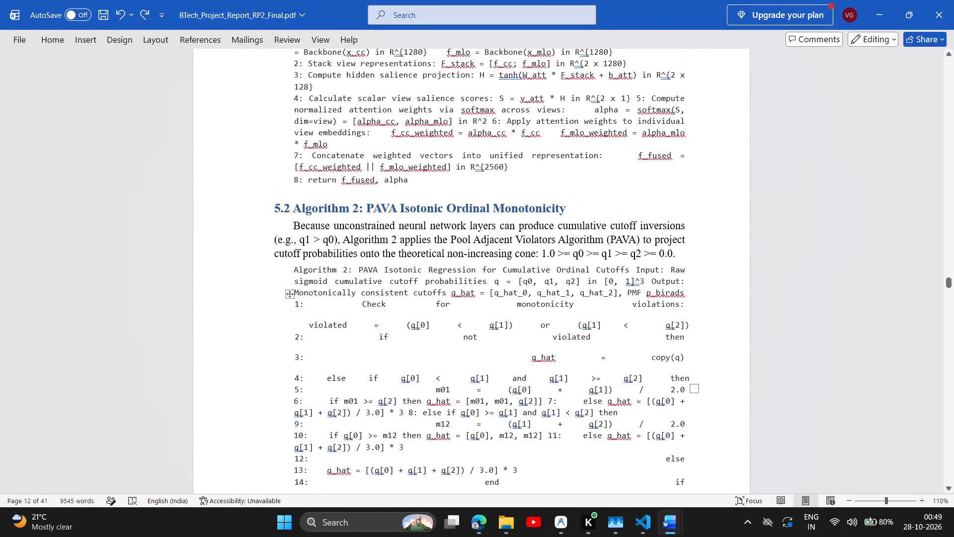
scroll(395, 317, up, 8)
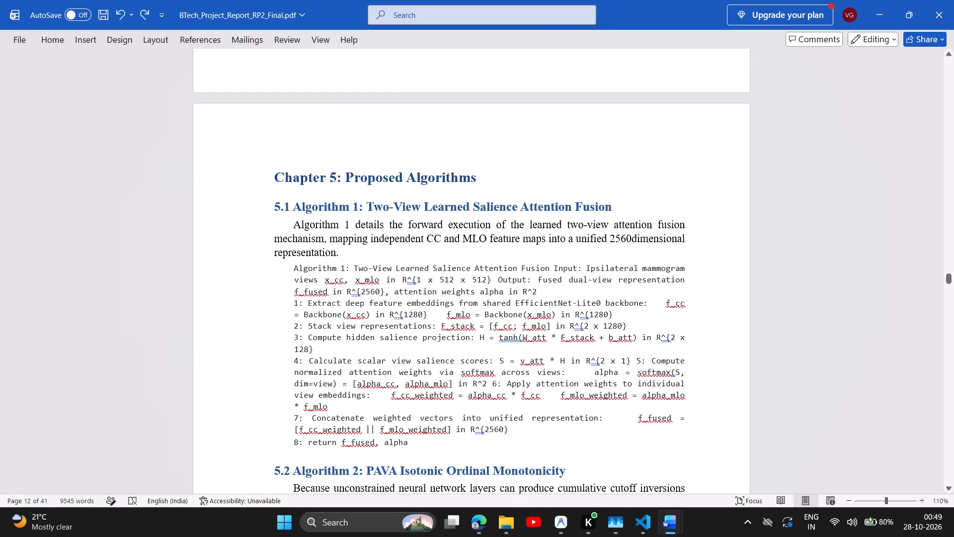
drag(274, 169, 477, 172)
Examine the Chapter 5 algorithm listings and the Chapter 6 architecture figures for layout and page breaks, ending back at the Chapter 5 heading.
scroll(434, 252, down, 4)
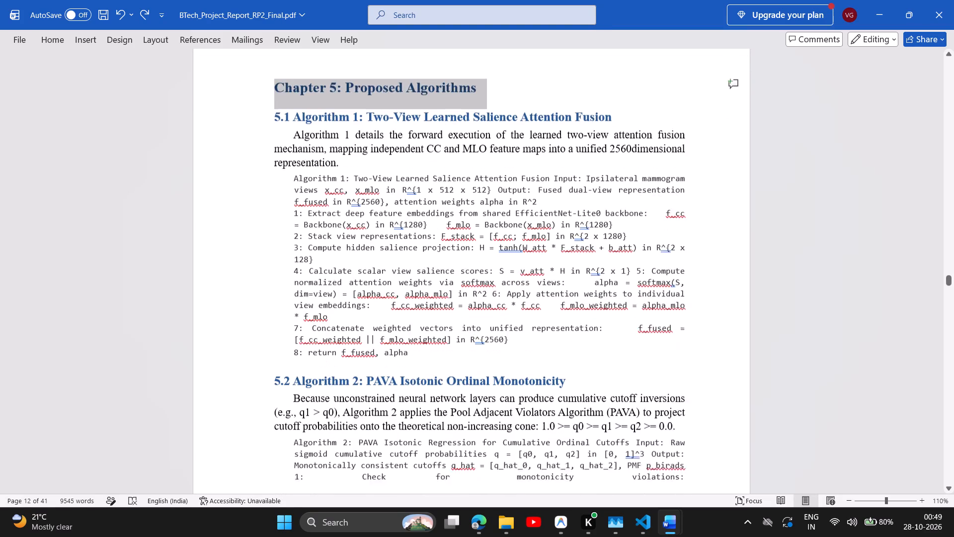
scroll(432, 259, down, 20)
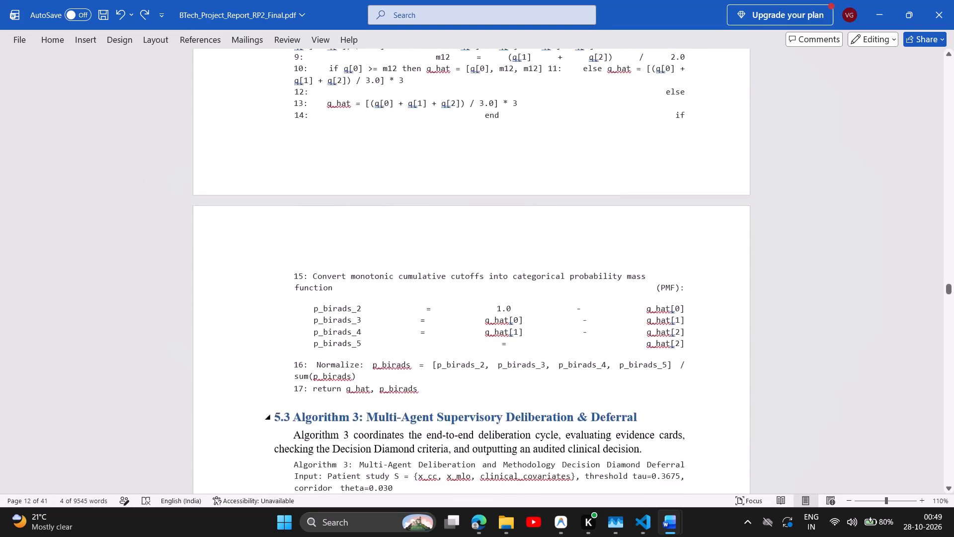
scroll(432, 259, down, 18)
scroll(445, 293, down, 3)
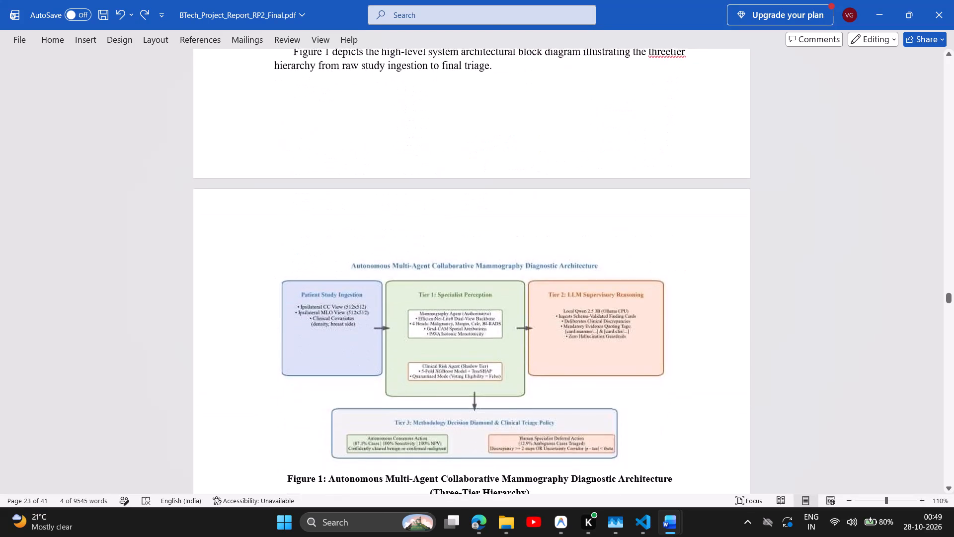
scroll(445, 293, down, 3)
scroll(453, 291, up, 3)
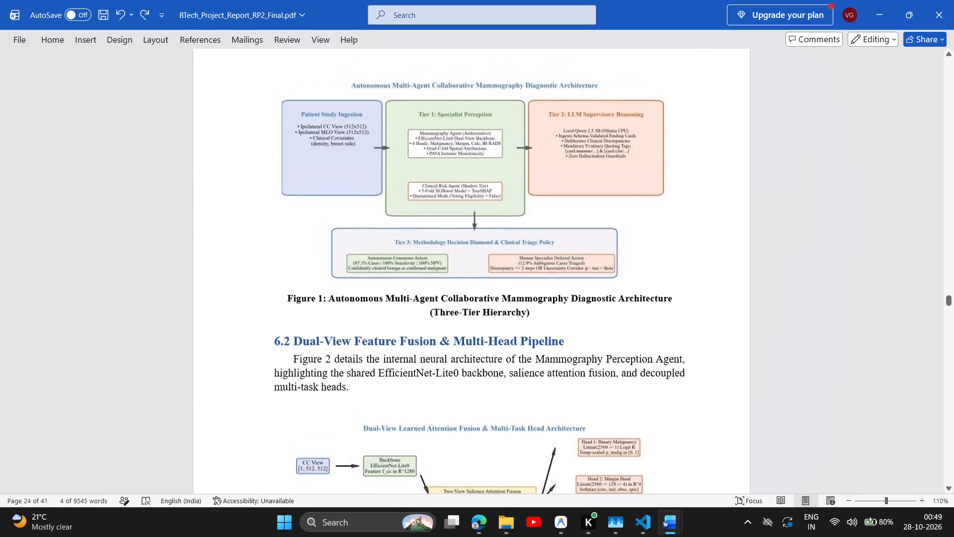
scroll(453, 291, up, 2)
scroll(453, 291, down, 7)
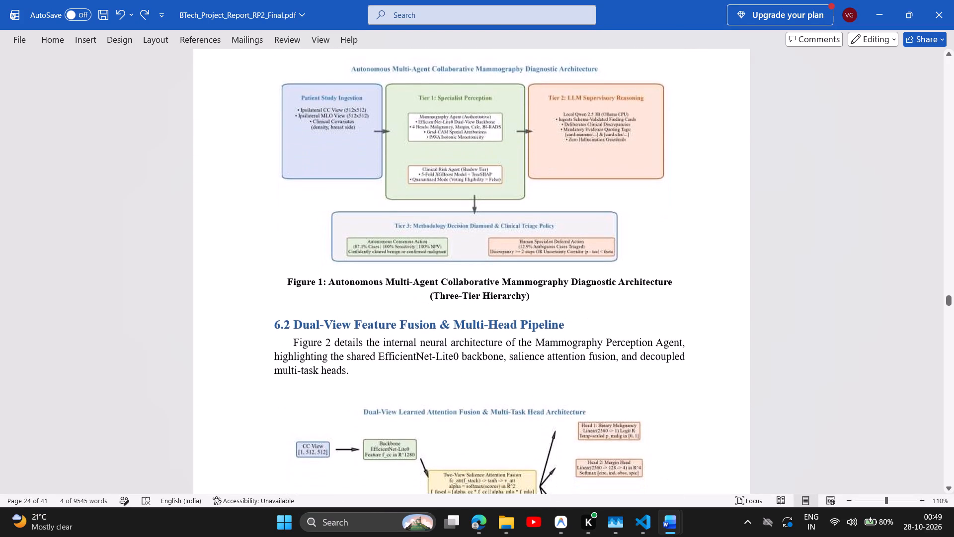
scroll(453, 291, down, 4)
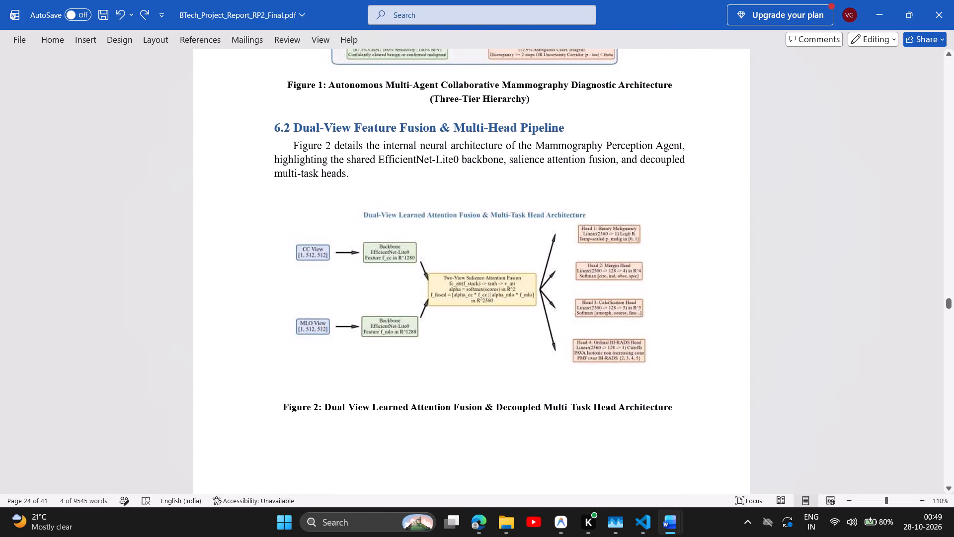
scroll(478, 344, down, 7)
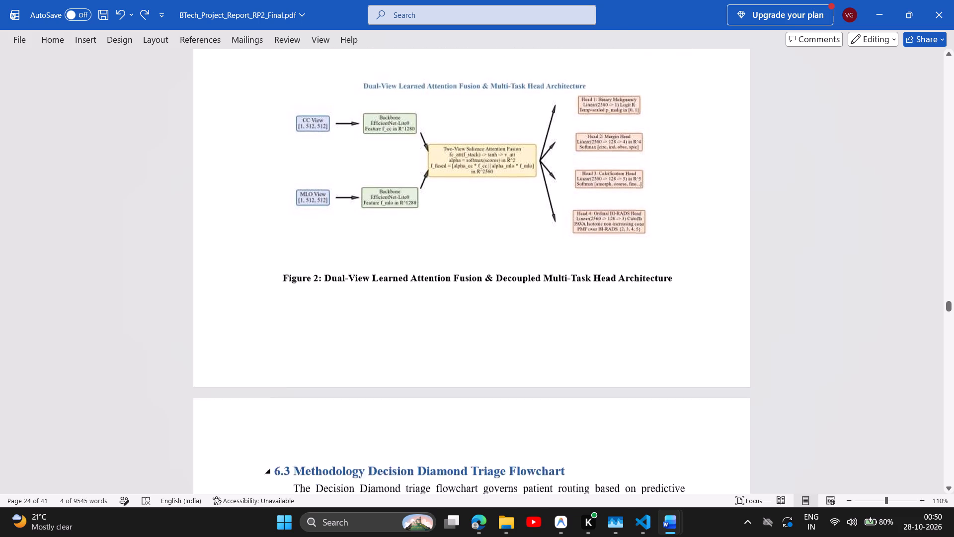
scroll(469, 367, down, 7)
scroll(464, 376, up, 12)
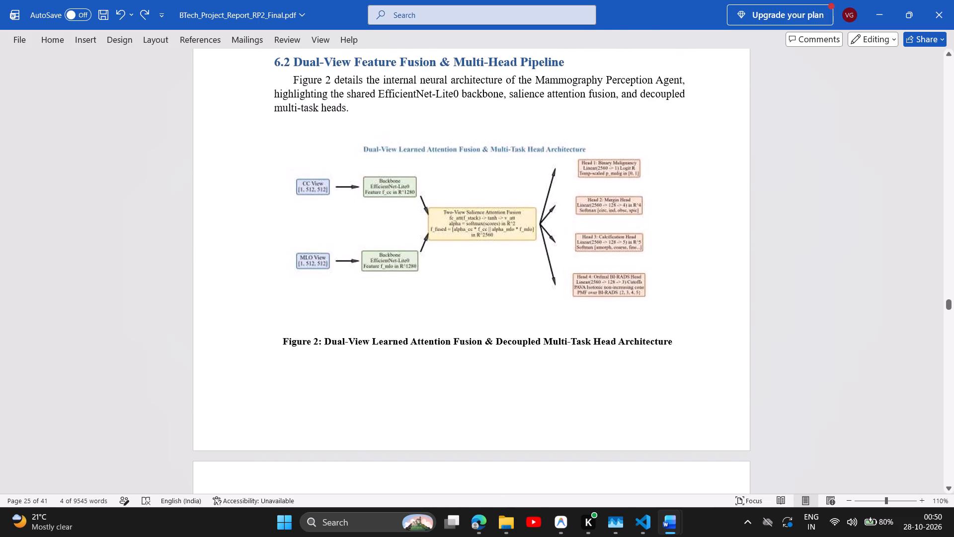
scroll(464, 376, up, 9)
scroll(514, 489, up, 8)
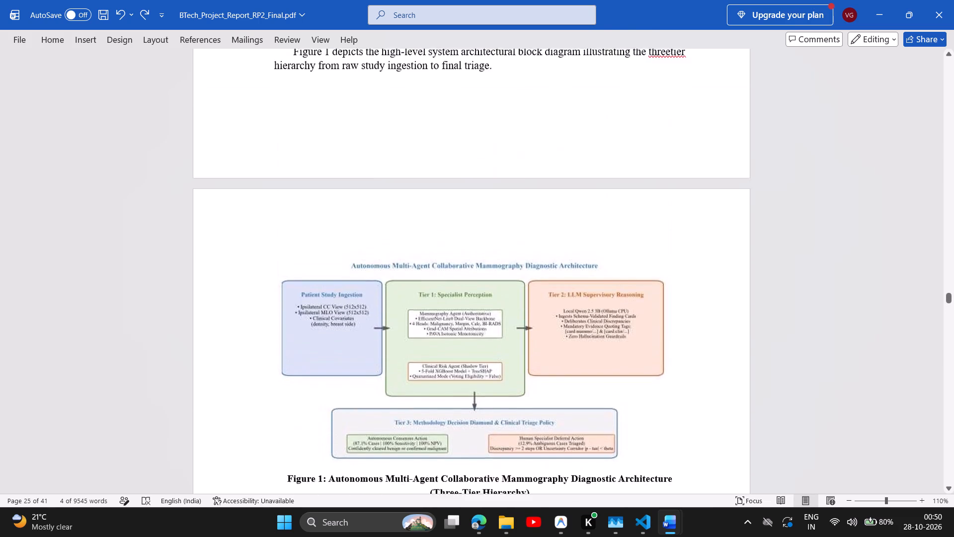
scroll(514, 489, up, 20)
scroll(514, 489, up, 10)
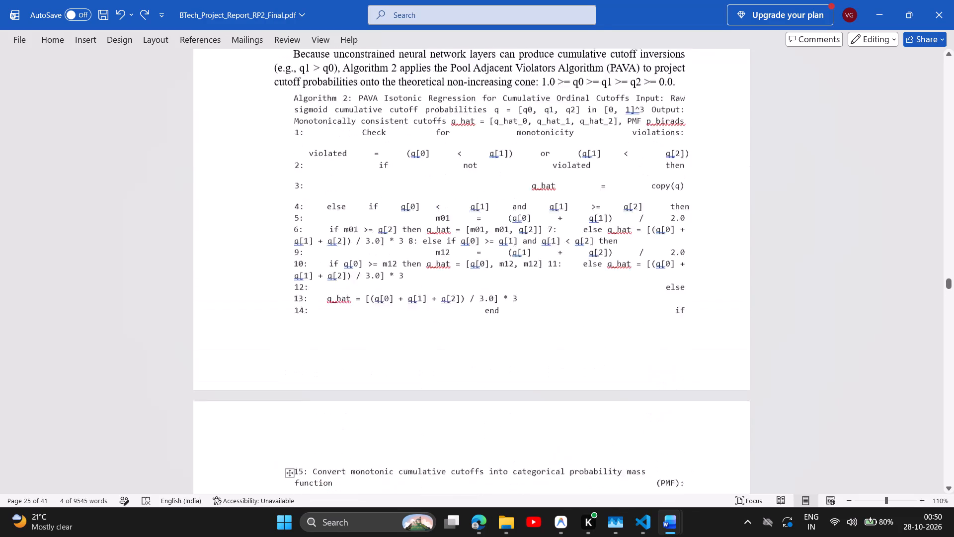
scroll(513, 489, up, 2)
scroll(513, 489, down, 3)
scroll(513, 489, up, 9)
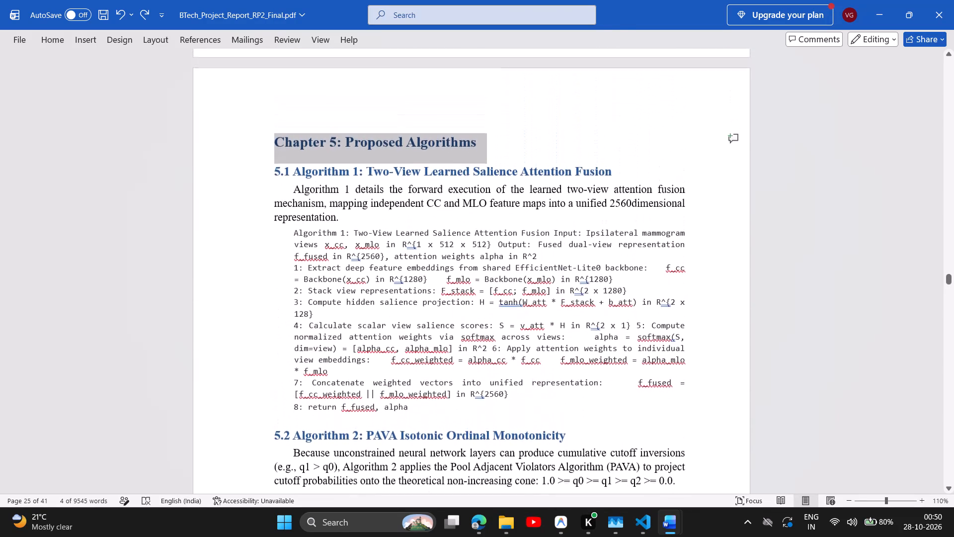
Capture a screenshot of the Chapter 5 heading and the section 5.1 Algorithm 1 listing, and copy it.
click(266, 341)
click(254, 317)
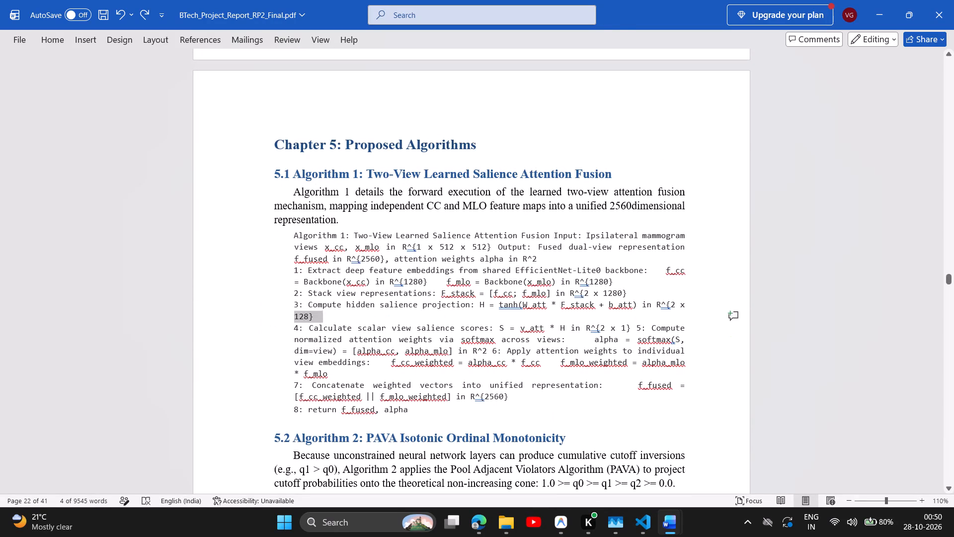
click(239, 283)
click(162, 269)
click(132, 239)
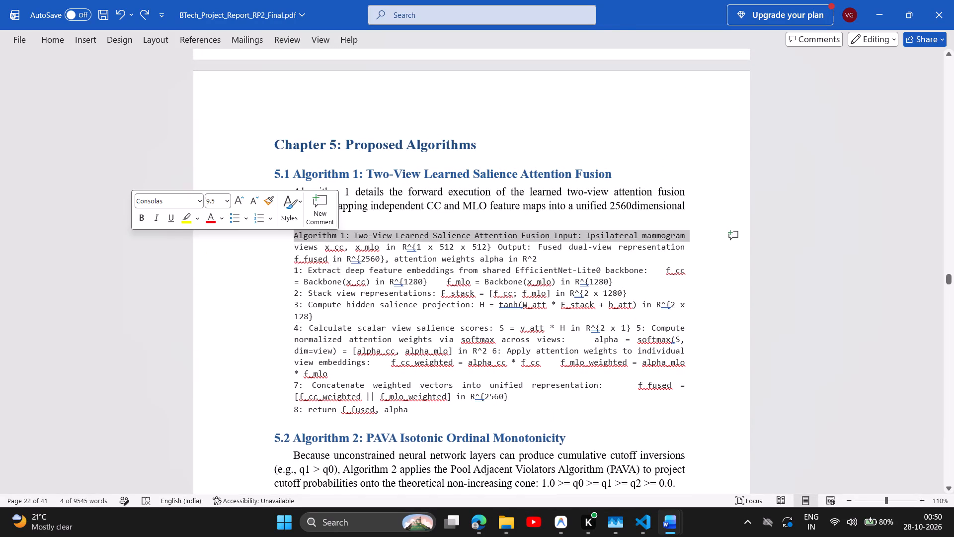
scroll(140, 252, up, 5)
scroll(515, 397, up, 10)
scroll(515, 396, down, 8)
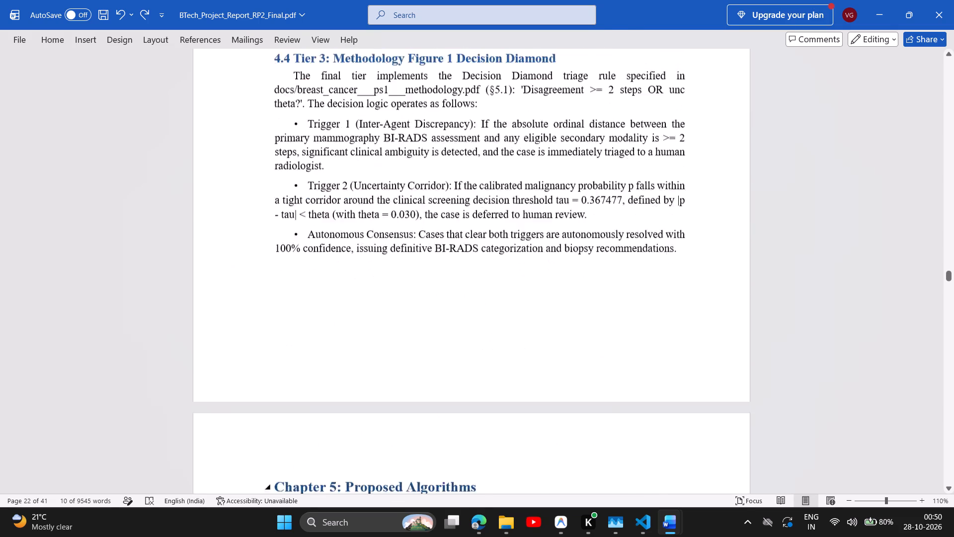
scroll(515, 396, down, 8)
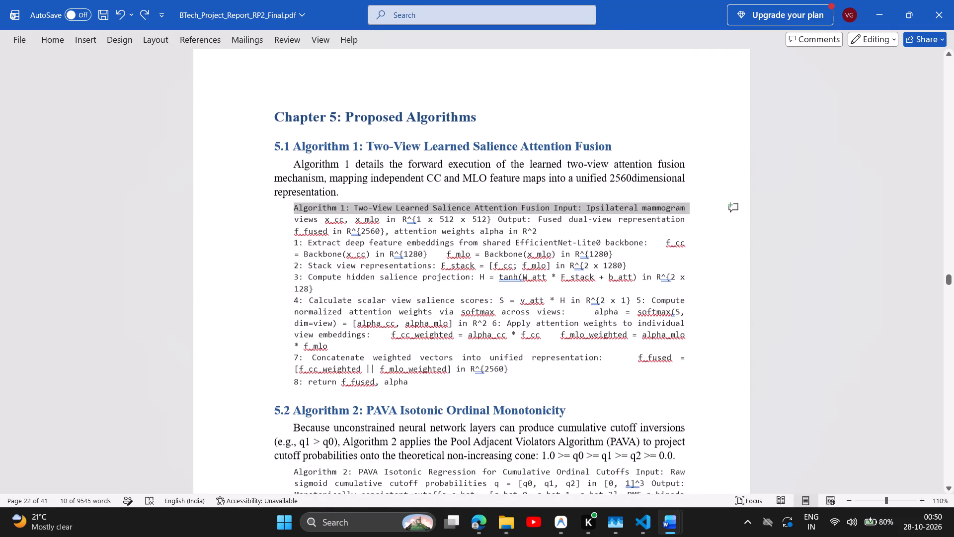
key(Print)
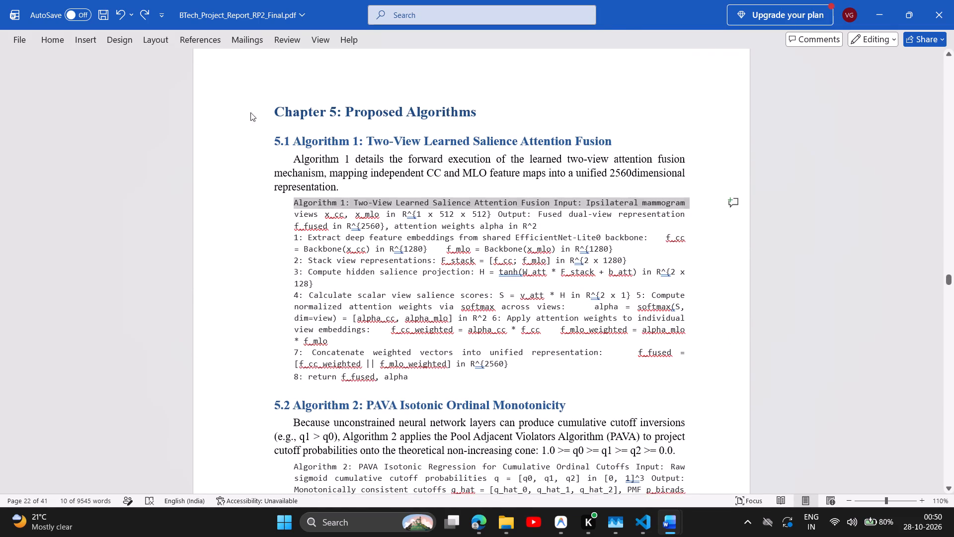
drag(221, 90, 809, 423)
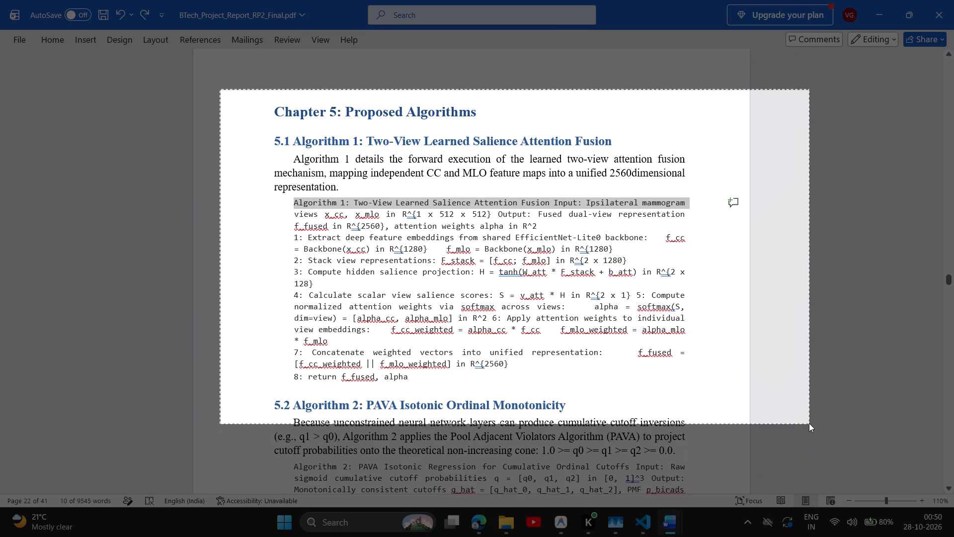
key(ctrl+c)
Copy a screenshot of the Chapter 5 page covering both section 5.1 and the section 5.2 algorithm listing down to line 14.
scroll(640, 371, down, 6)
scroll(600, 388, down, 6)
scroll(583, 373, up, 3)
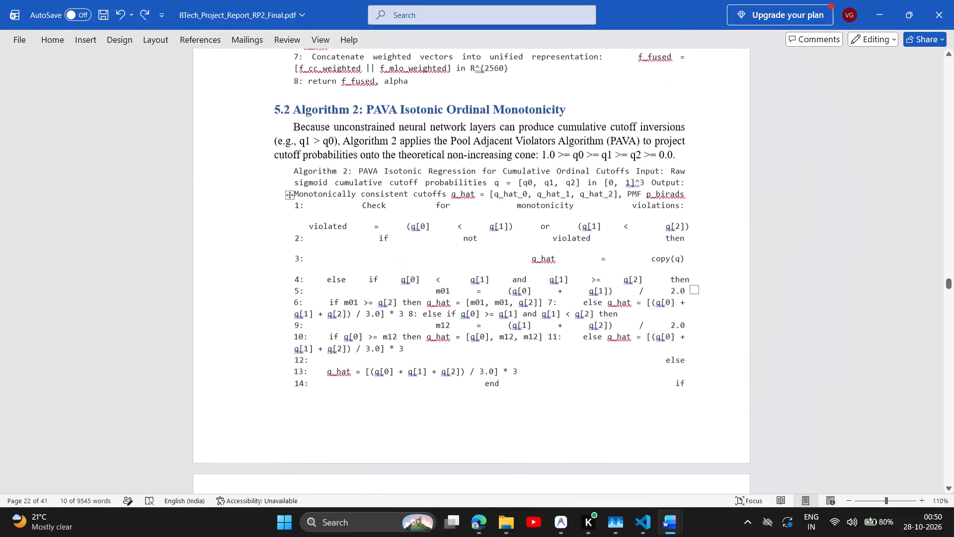
key(Print)
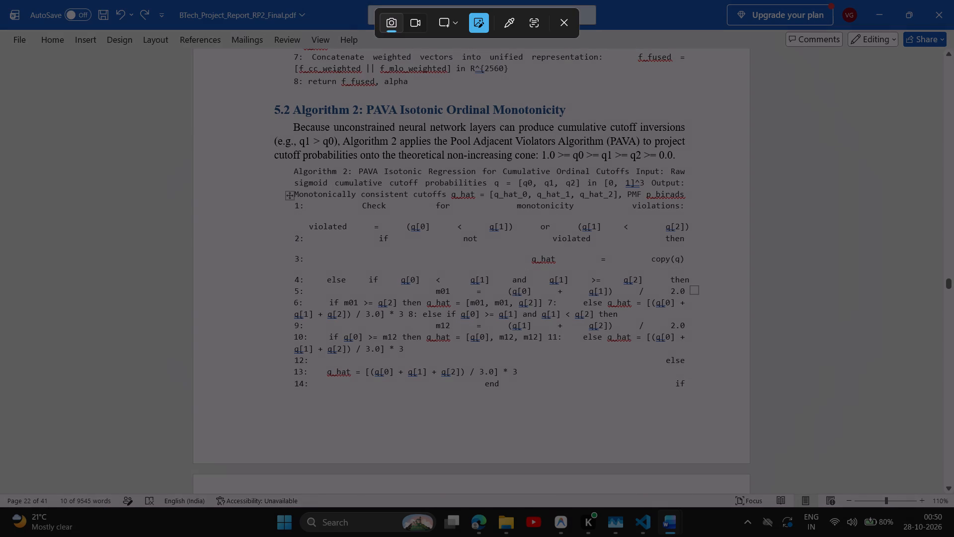
click(571, 27)
scroll(509, 111, up, 5)
scroll(492, 166, down, 3)
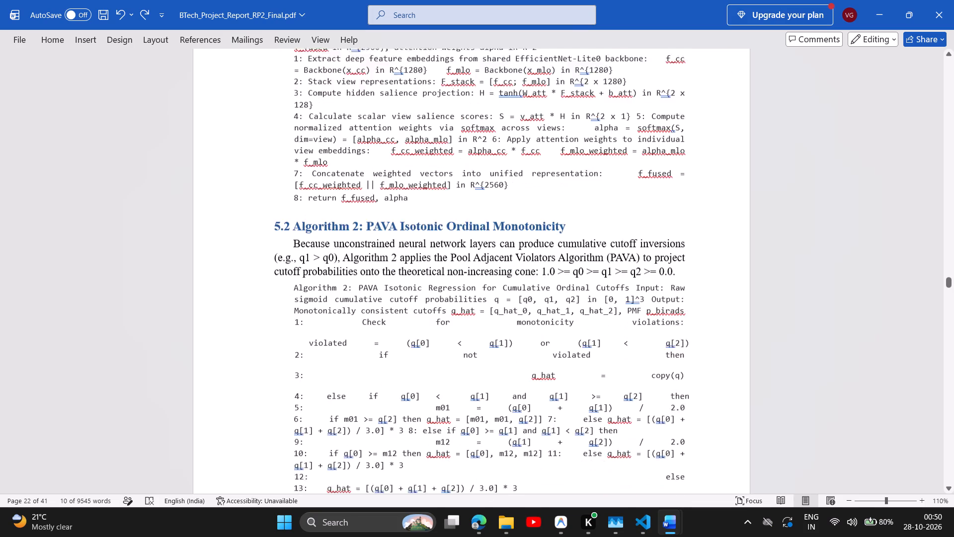
scroll(492, 166, up, 5)
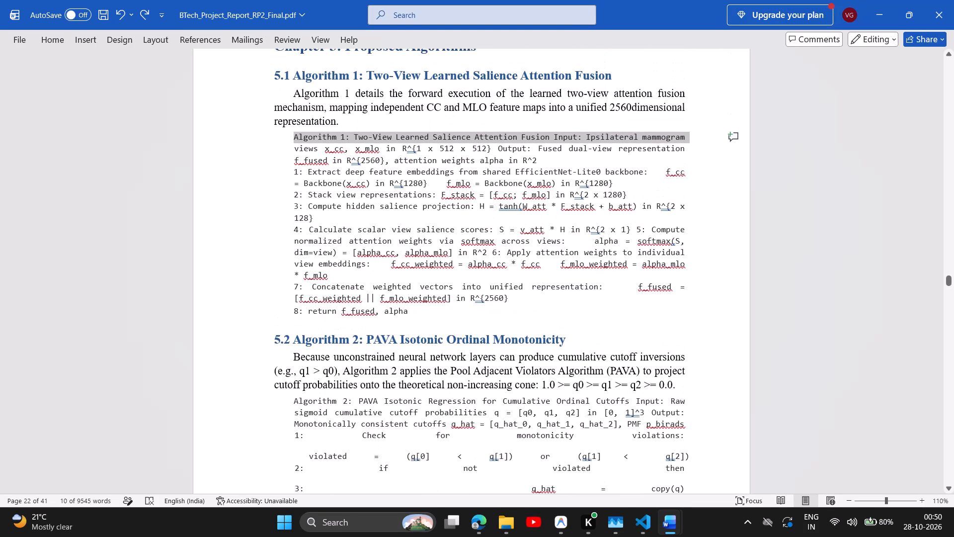
ctrl+scroll(489, 168, down, 3)
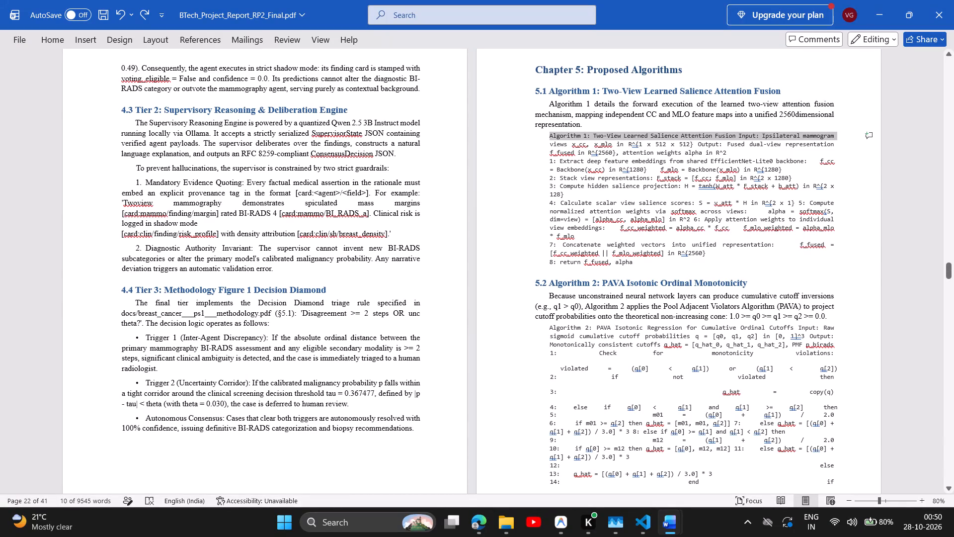
key(Print)
drag(502, 44, 949, 536)
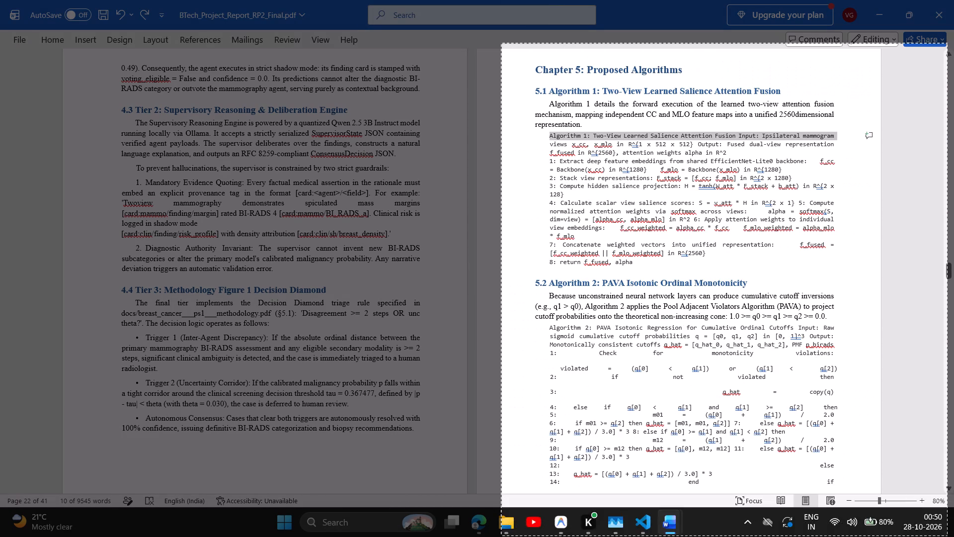
drag(949, 536, 906, 493)
key(ctrl+c)
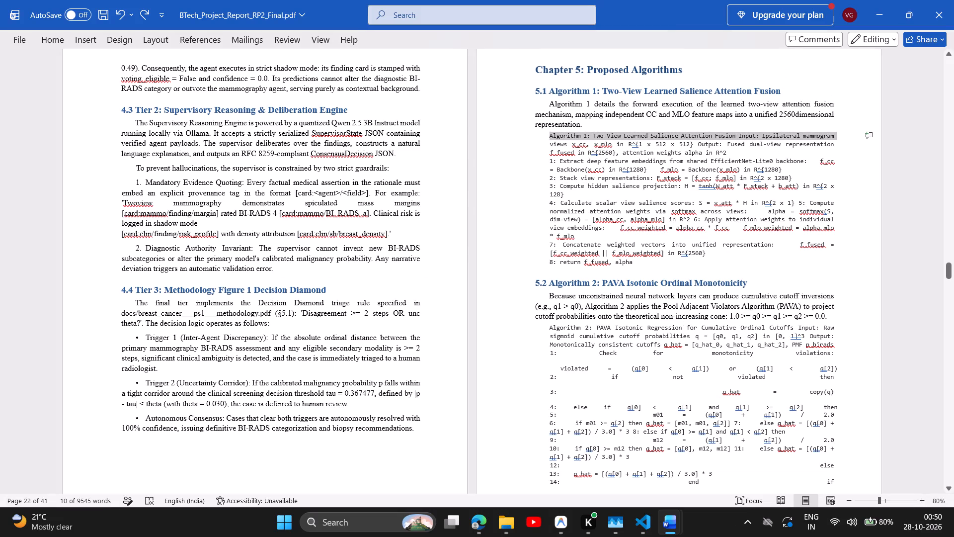
Examine the spacing and page breaks of the Algorithm 2 and Algorithm 3 listings and the Chapter 6 figures in sections 6.1 and 6.2.
ctrl+scroll(858, 486, up, 3)
scroll(675, 469, down, 2)
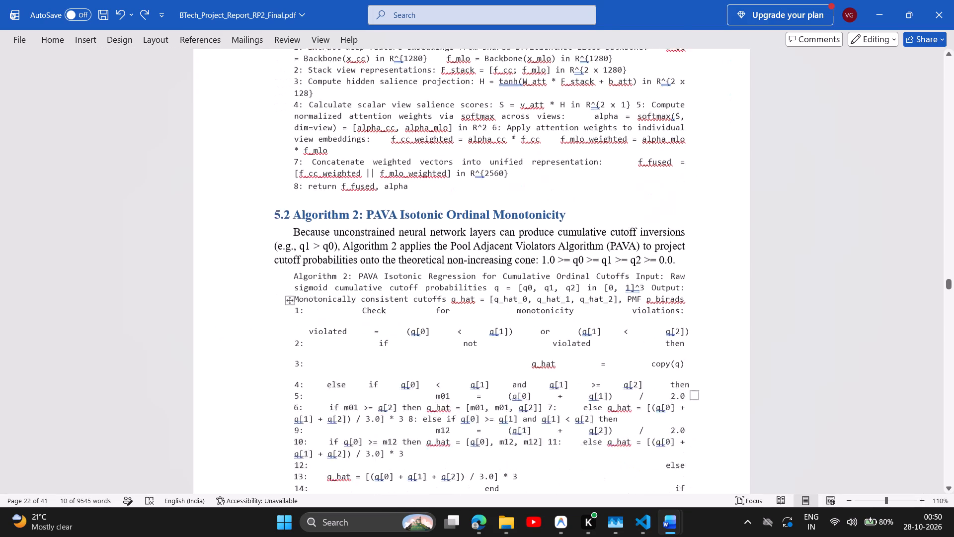
scroll(687, 469, down, 3)
scroll(753, 430, down, 4)
scroll(538, 351, down, 3)
scroll(471, 302, down, 1)
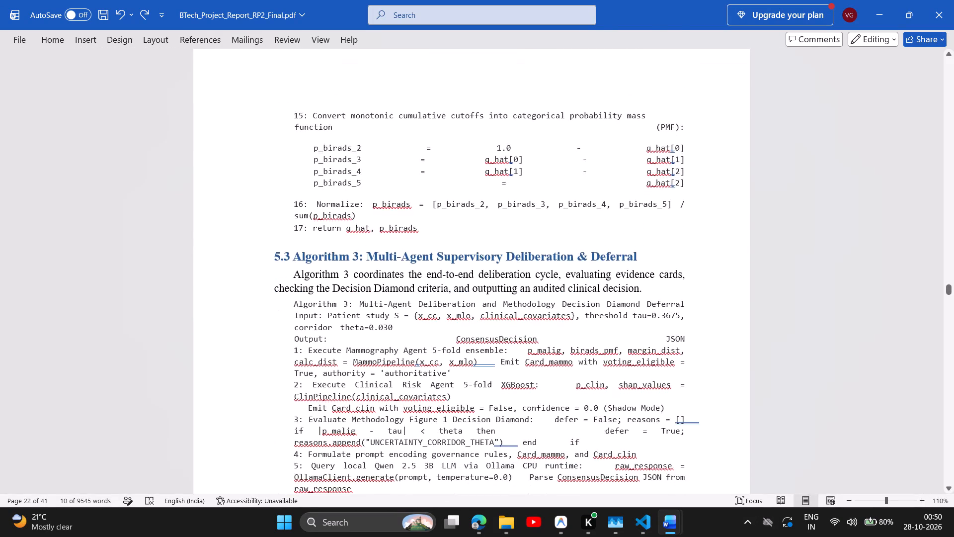
scroll(471, 302, down, 2)
scroll(403, 263, up, 11)
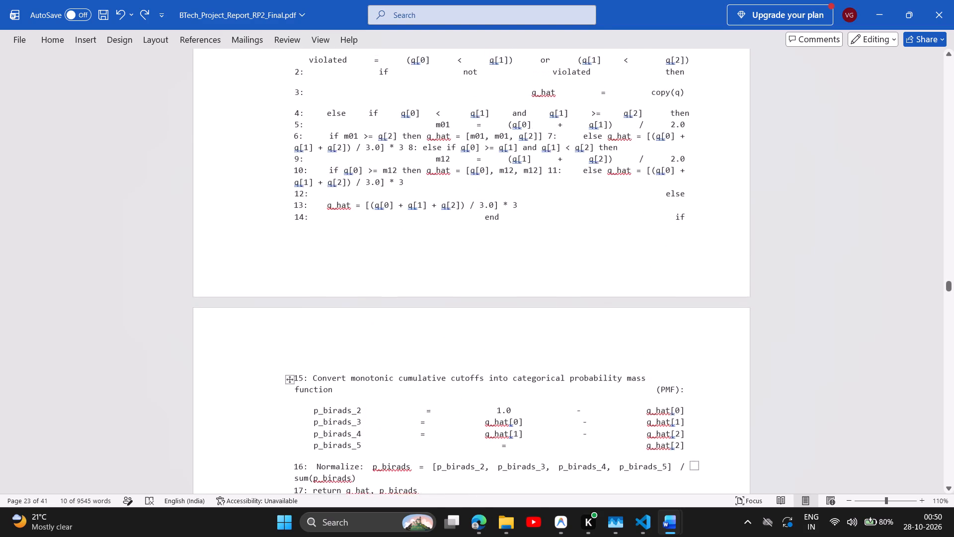
scroll(406, 269, up, 6)
scroll(406, 265, down, 13)
scroll(415, 283, up, 3)
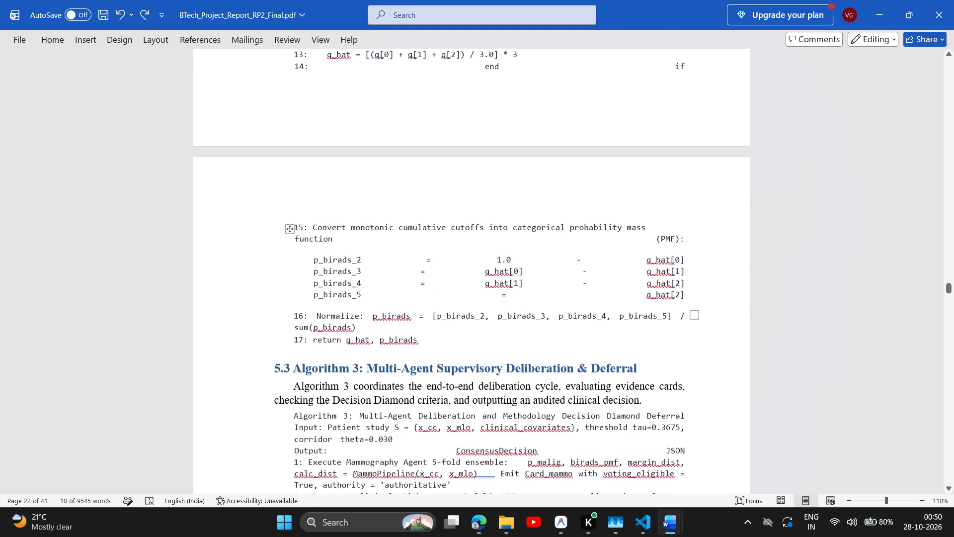
scroll(415, 283, up, 7)
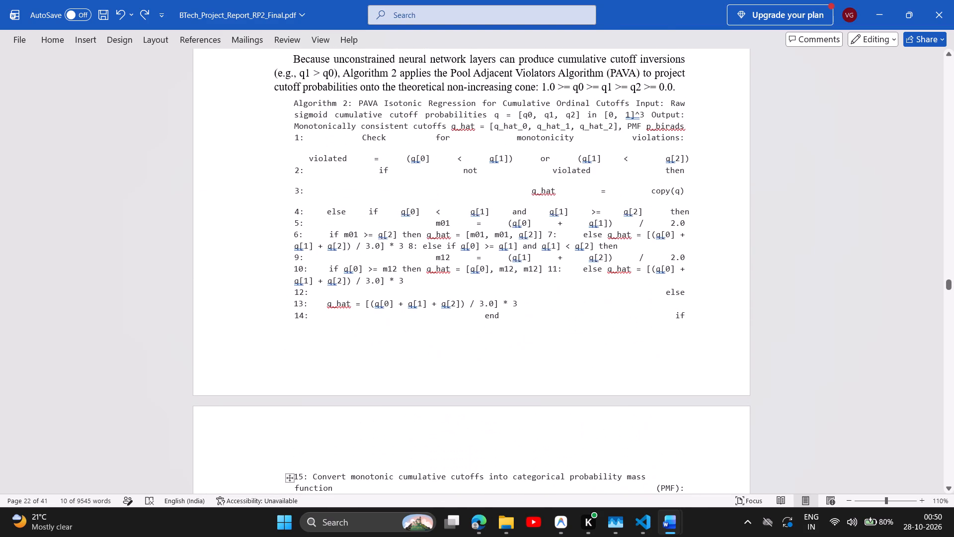
scroll(416, 284, up, 6)
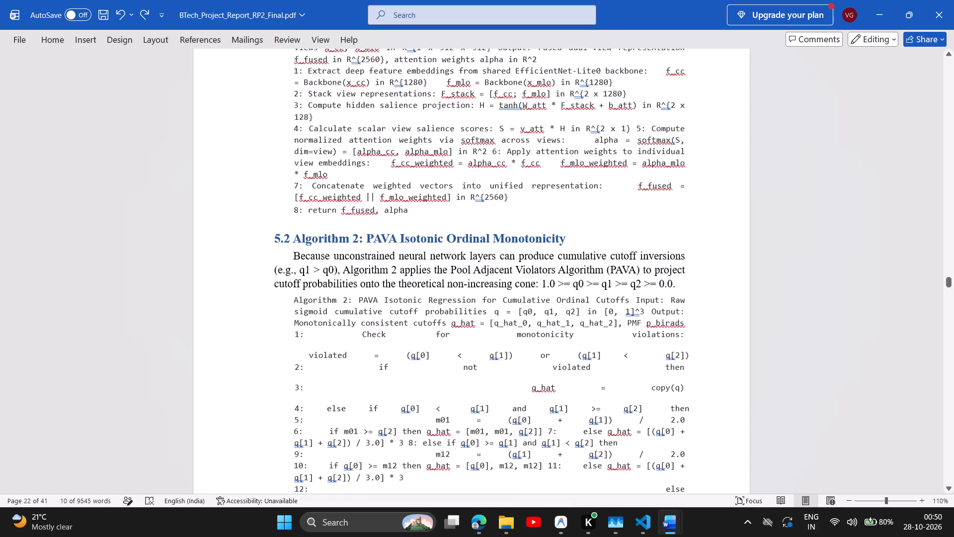
scroll(416, 284, down, 18)
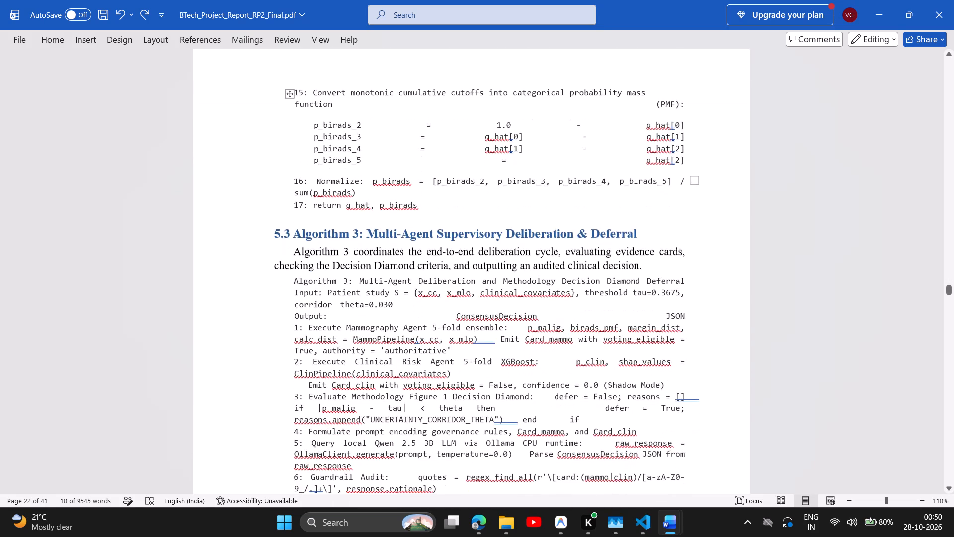
scroll(510, 309, down, 2)
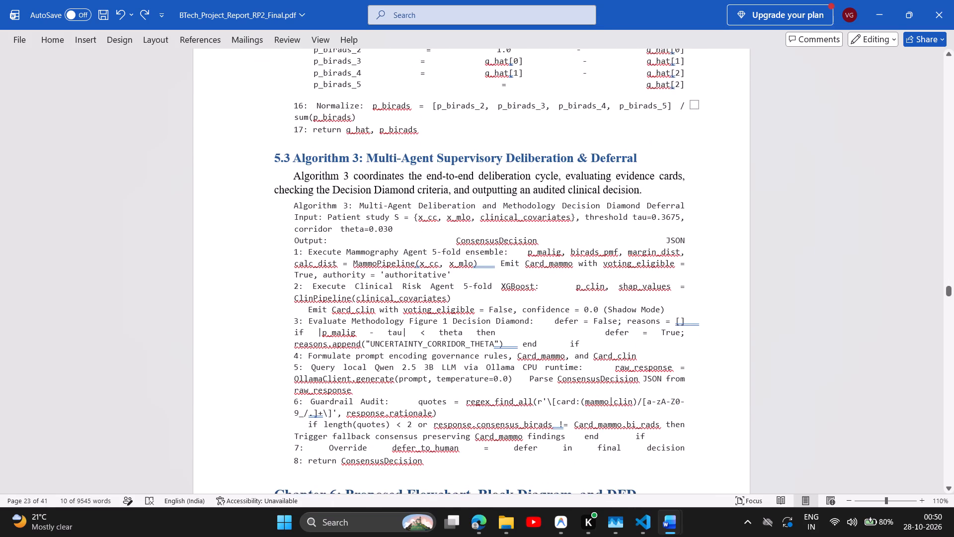
scroll(444, 285, down, 7)
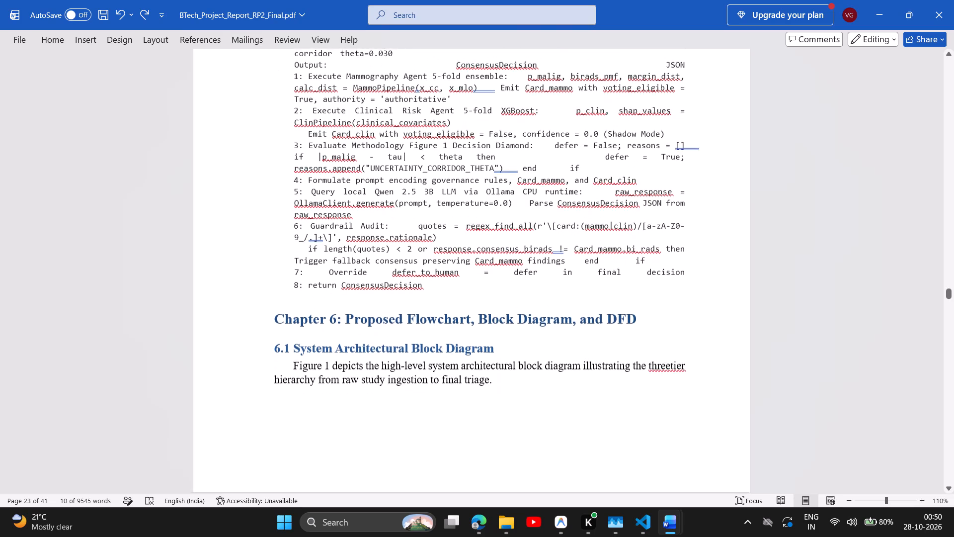
scroll(423, 274, down, 15)
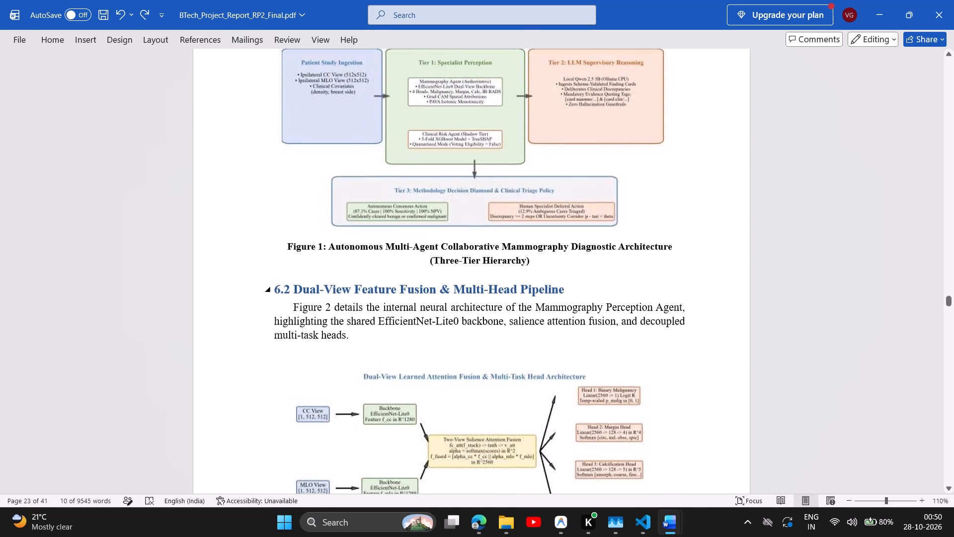
scroll(421, 286, down, 8)
scroll(421, 288, up, 12)
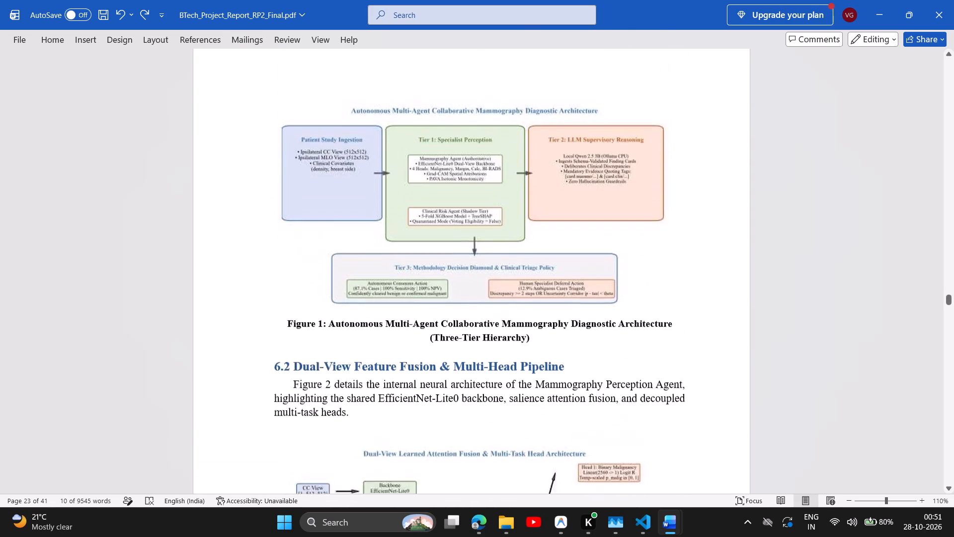
scroll(423, 289, up, 7)
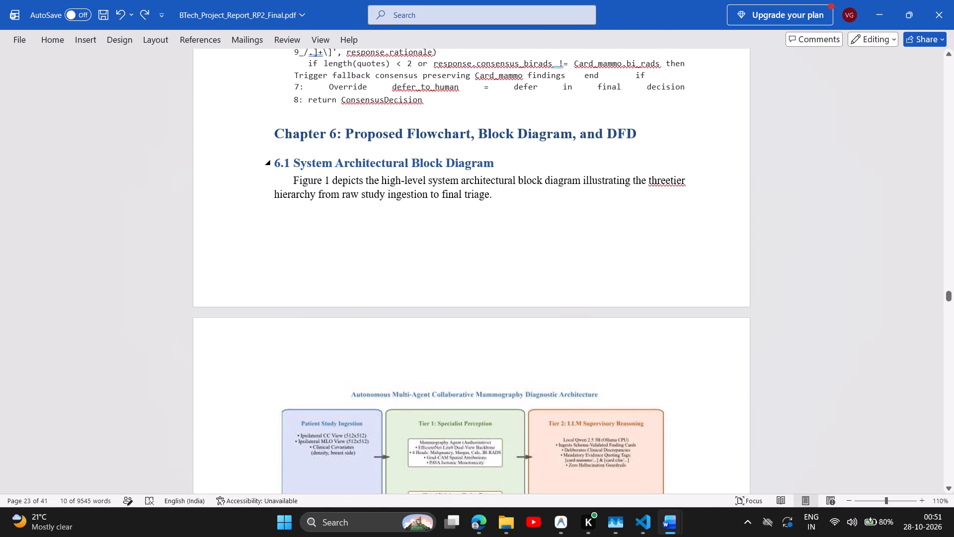
scroll(282, 148, down, 1)
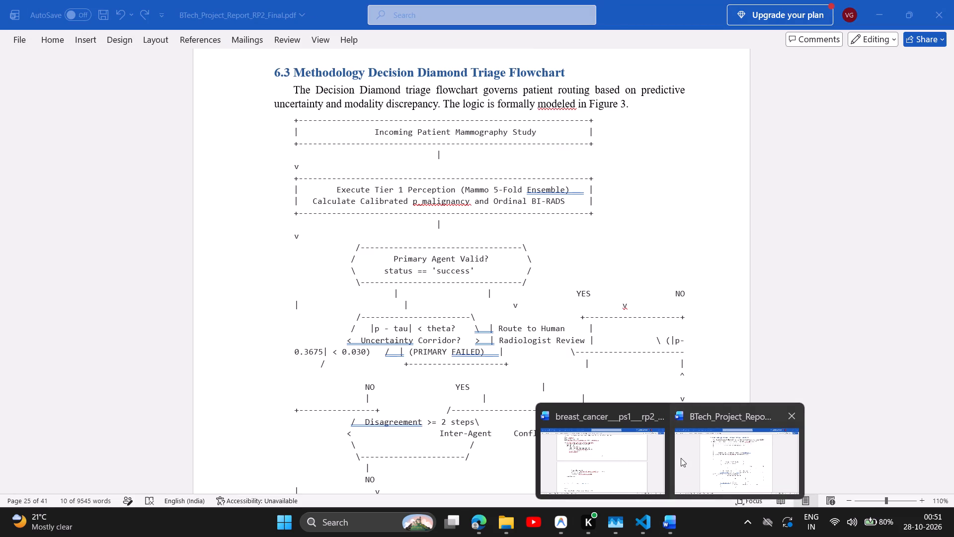
click(681, 458)
scroll(423, 270, down, 11)
scroll(460, 325, down, 3)
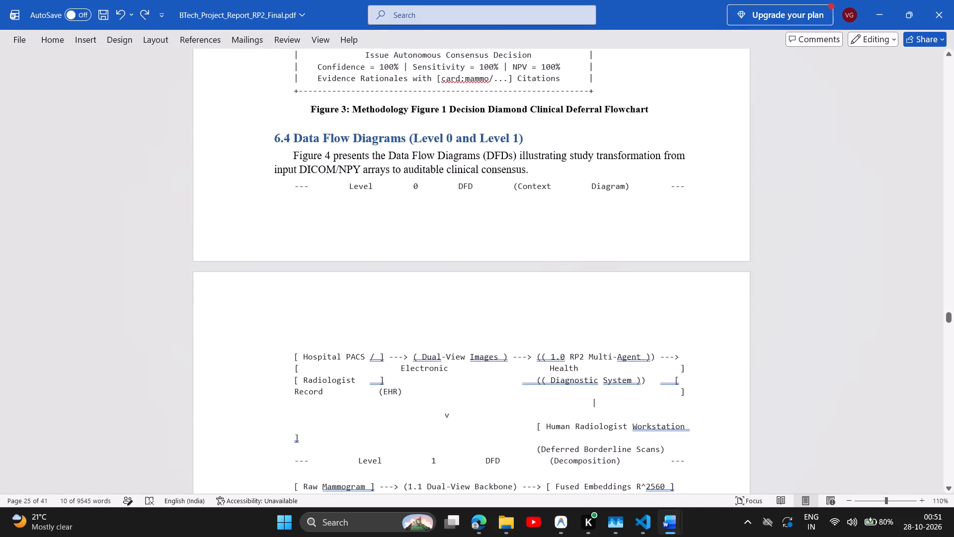
scroll(495, 362, down, 5)
scroll(490, 327, down, 20)
scroll(490, 327, down, 7)
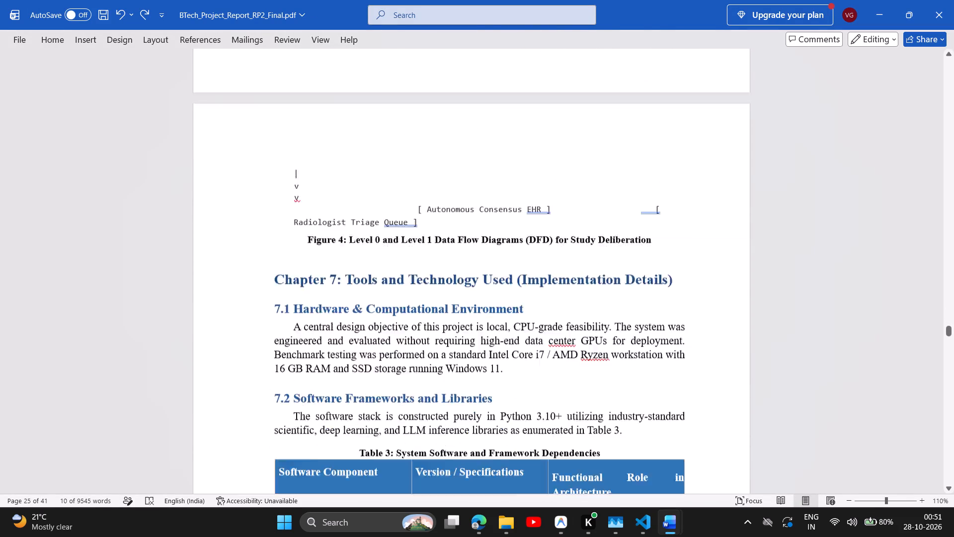
scroll(458, 309, down, 19)
scroll(455, 313, down, 4)
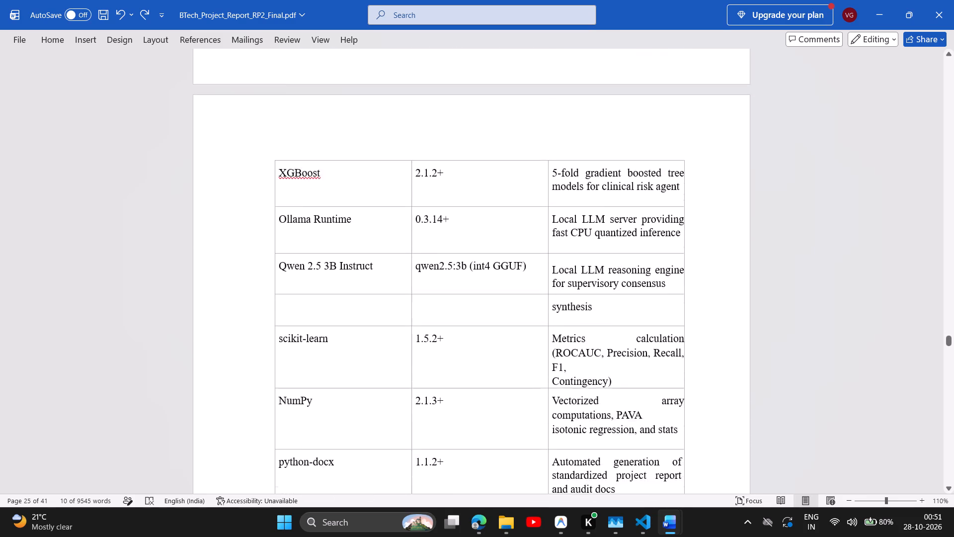
scroll(455, 313, down, 20)
scroll(455, 313, down, 15)
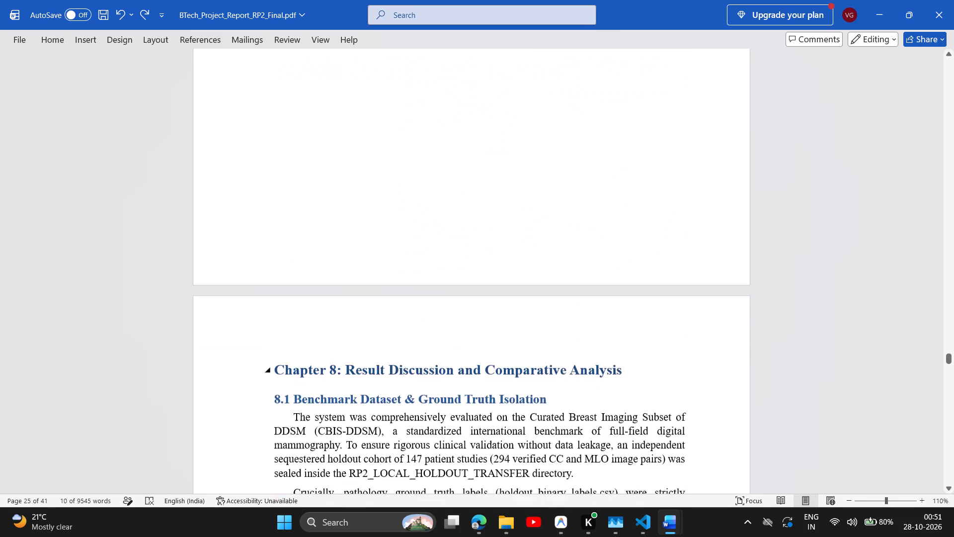
Examine the tables, figures and page breaks of Chapter 8 from section 8.1 through section 8.6.
scroll(455, 313, down, 14)
scroll(455, 313, down, 19)
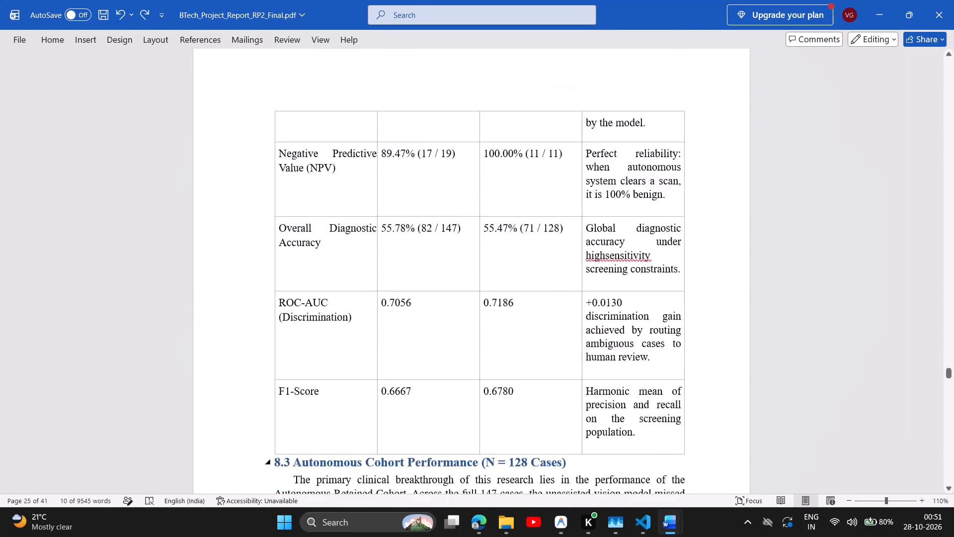
scroll(455, 313, down, 19)
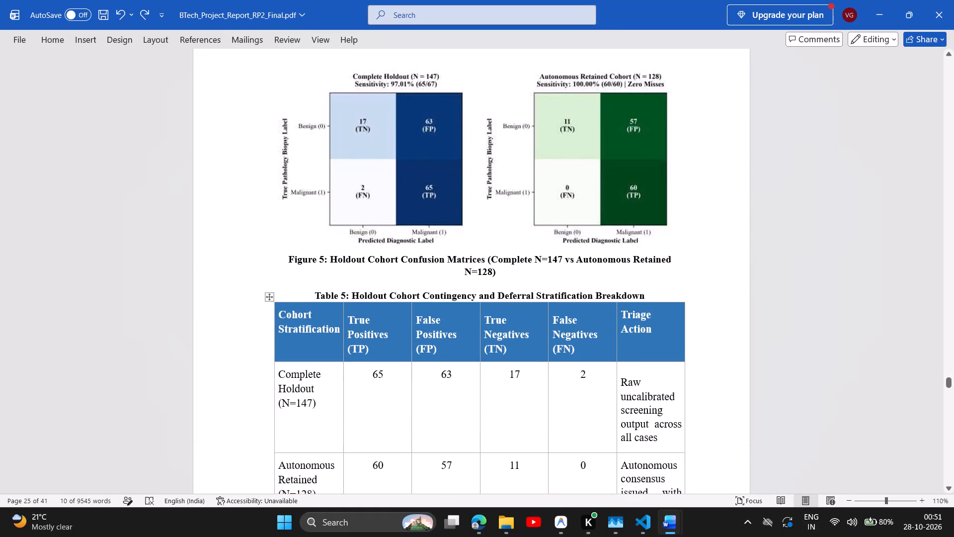
scroll(460, 306, down, 17)
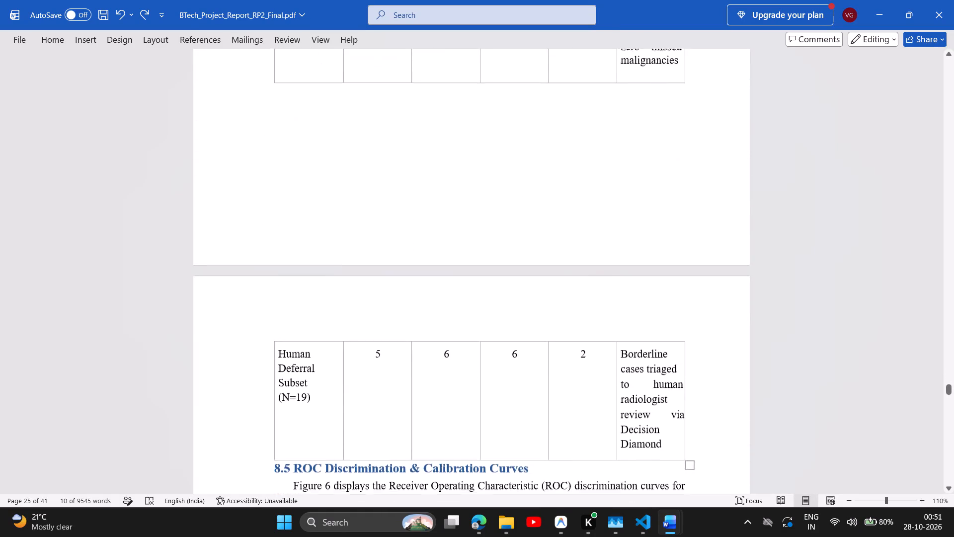
scroll(460, 306, down, 19)
scroll(460, 306, down, 15)
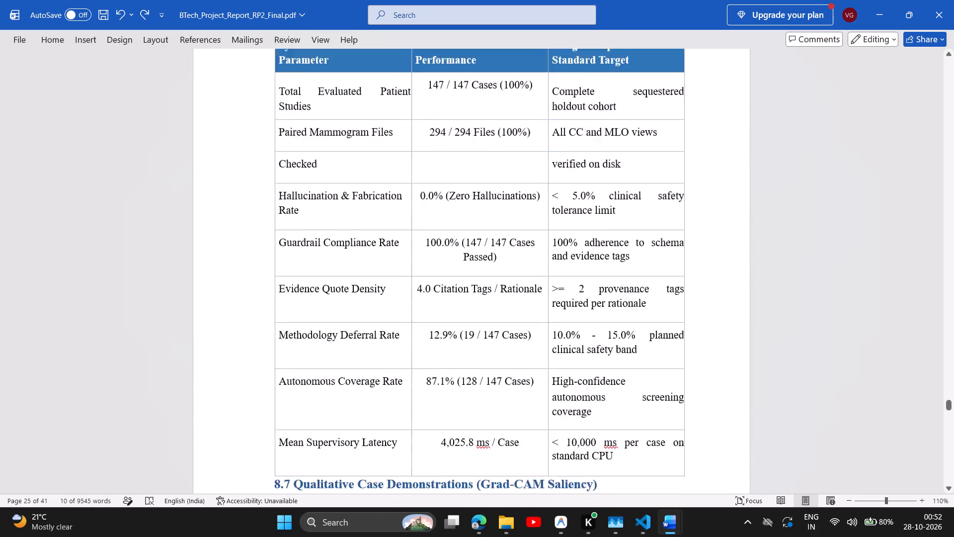
Examine the layout from the section 8.7 Grad-CAM figure and Table 7 through Chapter 9 to the References page.
scroll(460, 306, down, 17)
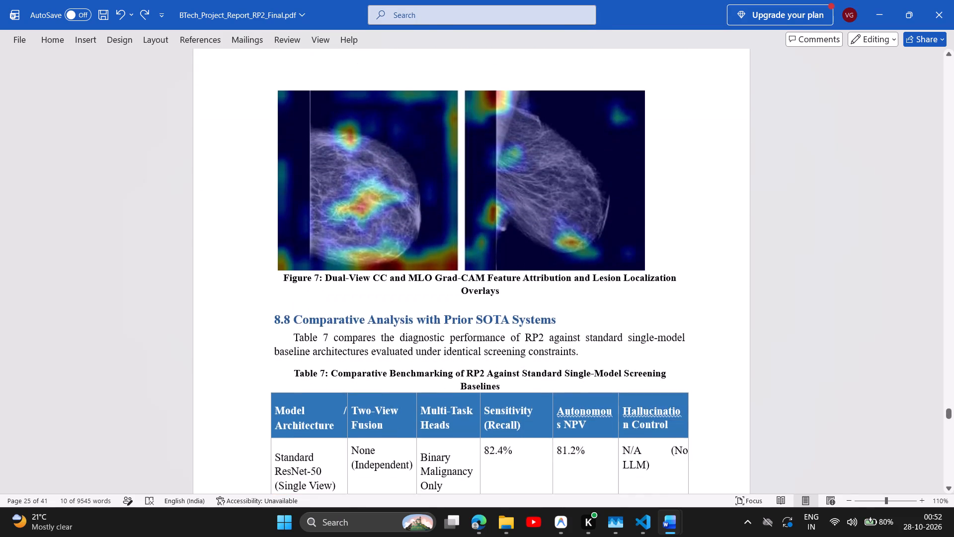
scroll(460, 306, down, 12)
scroll(460, 306, down, 16)
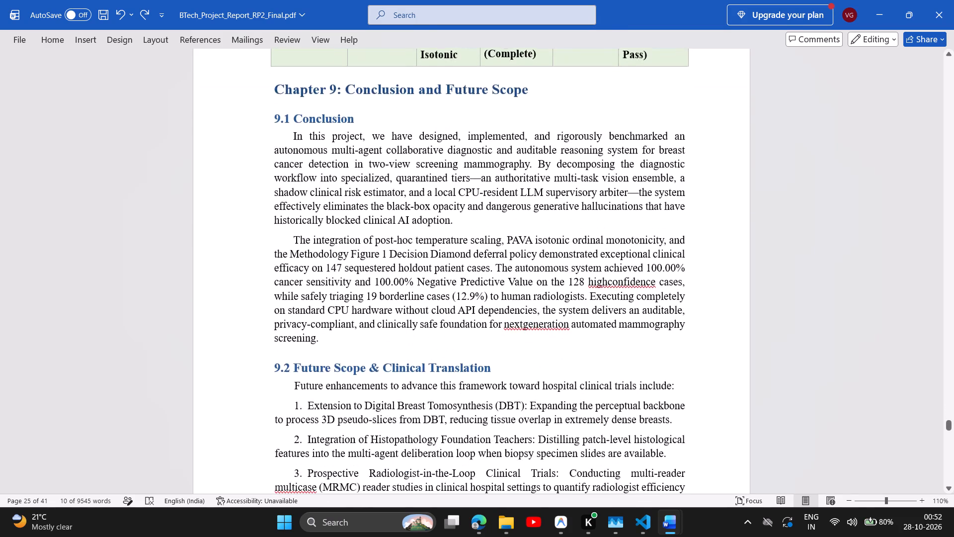
scroll(460, 306, down, 14)
Recheck the table splits and blank gaps from the References back through Chapters 8 and 7 to the Level 1 DFD.
scroll(460, 306, up, 7)
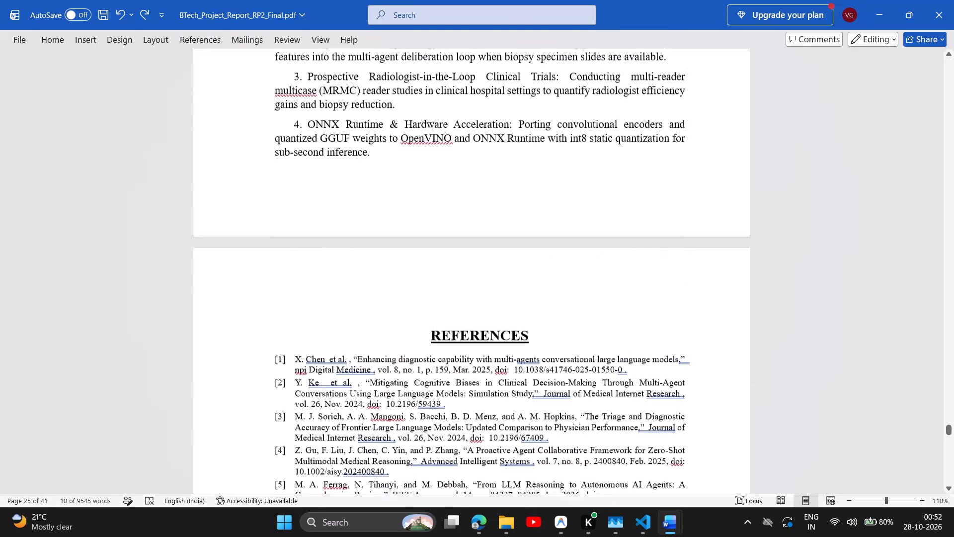
scroll(460, 306, up, 20)
scroll(460, 306, up, 13)
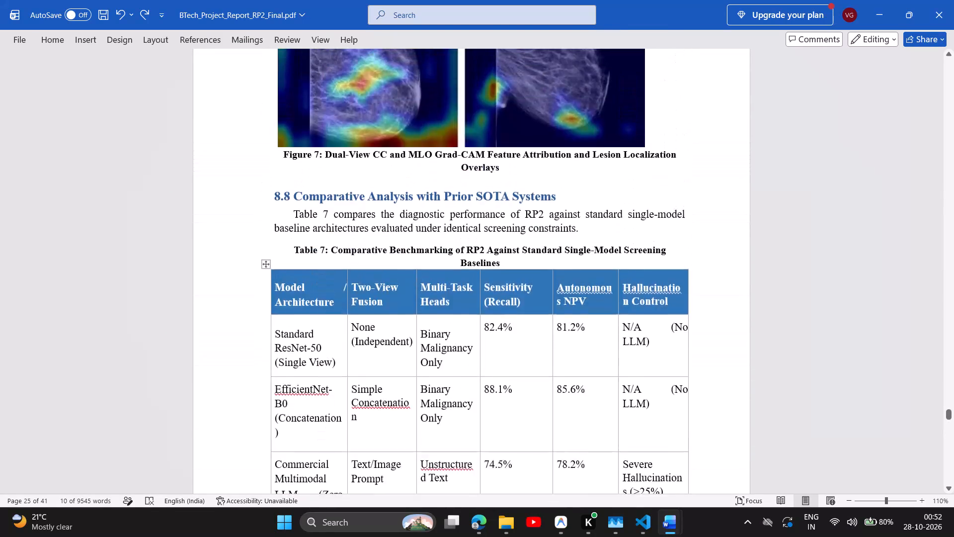
scroll(460, 306, up, 20)
scroll(460, 306, up, 15)
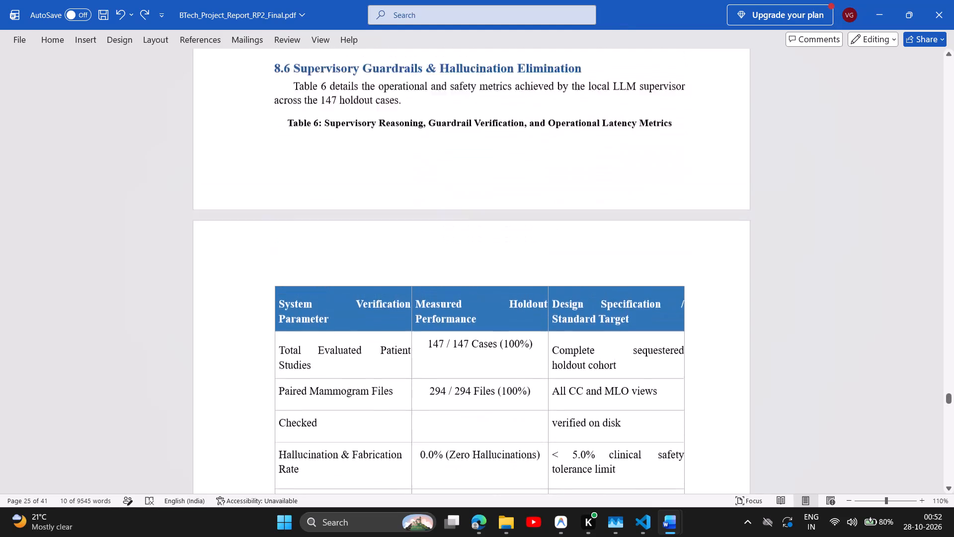
scroll(460, 306, up, 20)
scroll(460, 306, up, 15)
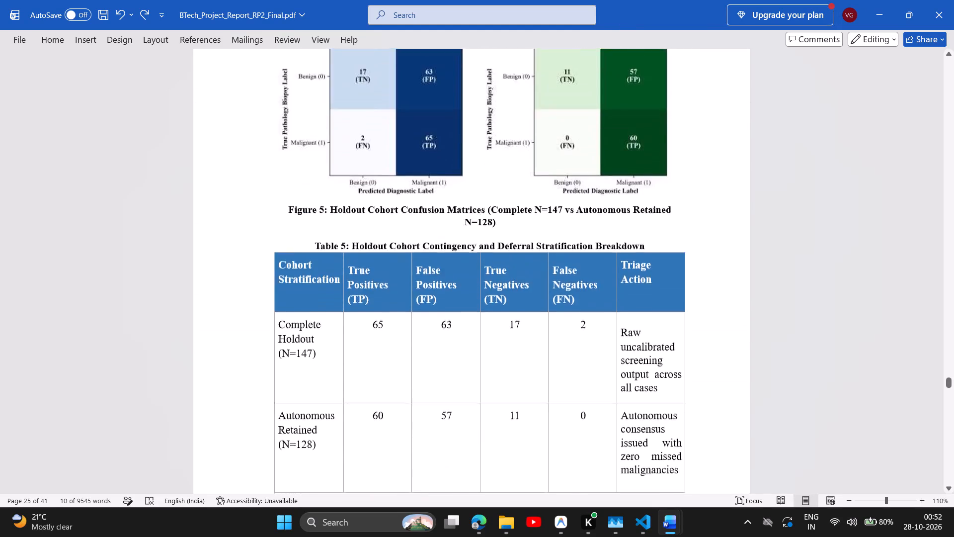
scroll(460, 306, up, 19)
scroll(460, 306, up, 12)
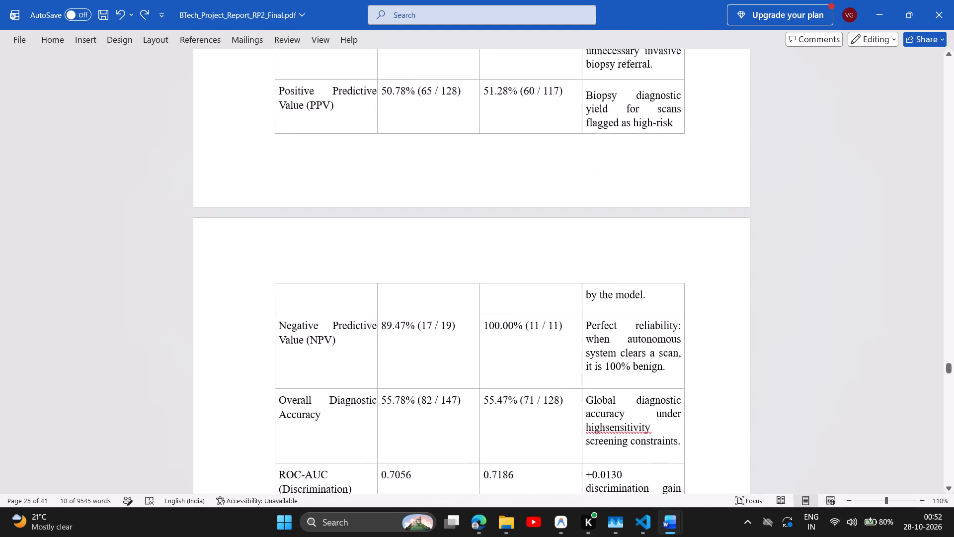
scroll(460, 306, up, 12)
scroll(460, 306, up, 15)
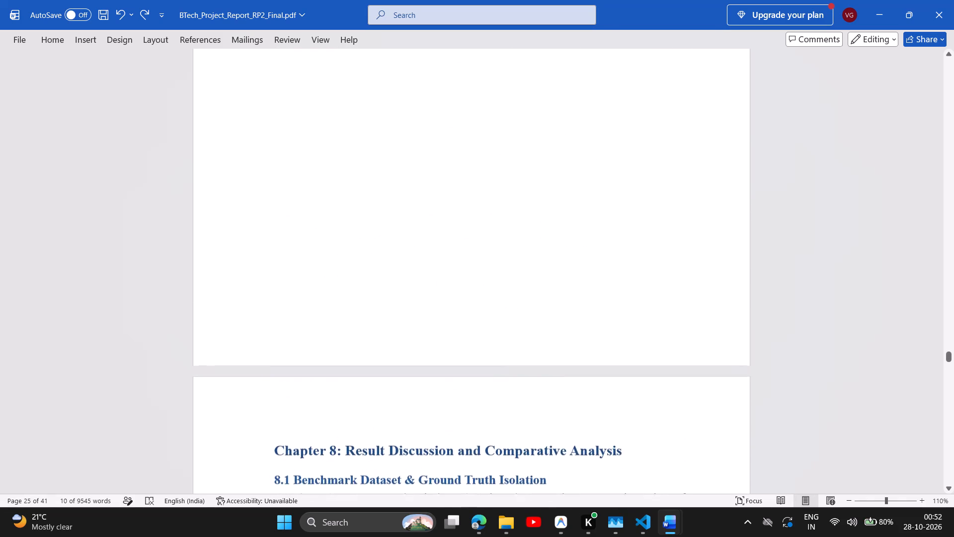
scroll(460, 306, up, 11)
scroll(460, 306, up, 20)
scroll(460, 306, up, 5)
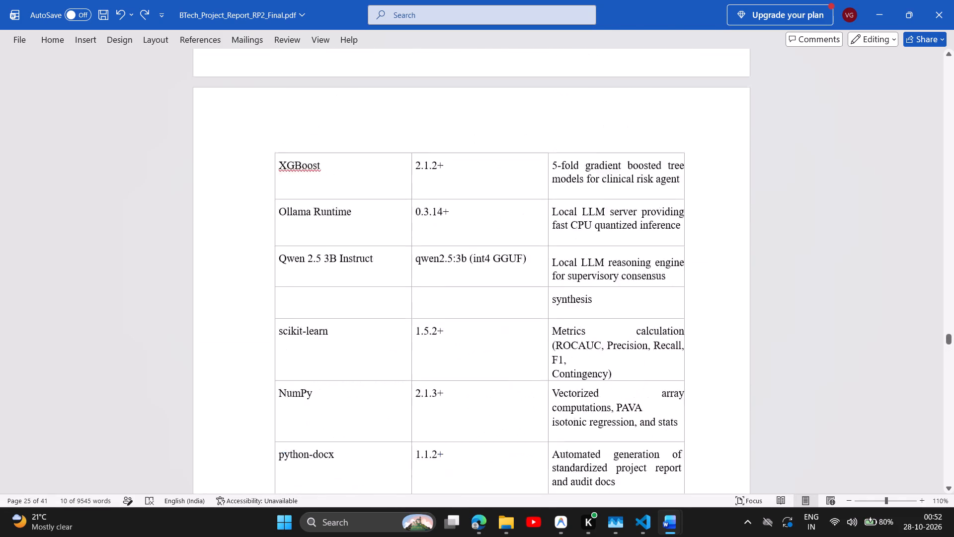
scroll(460, 306, up, 14)
scroll(460, 306, up, 19)
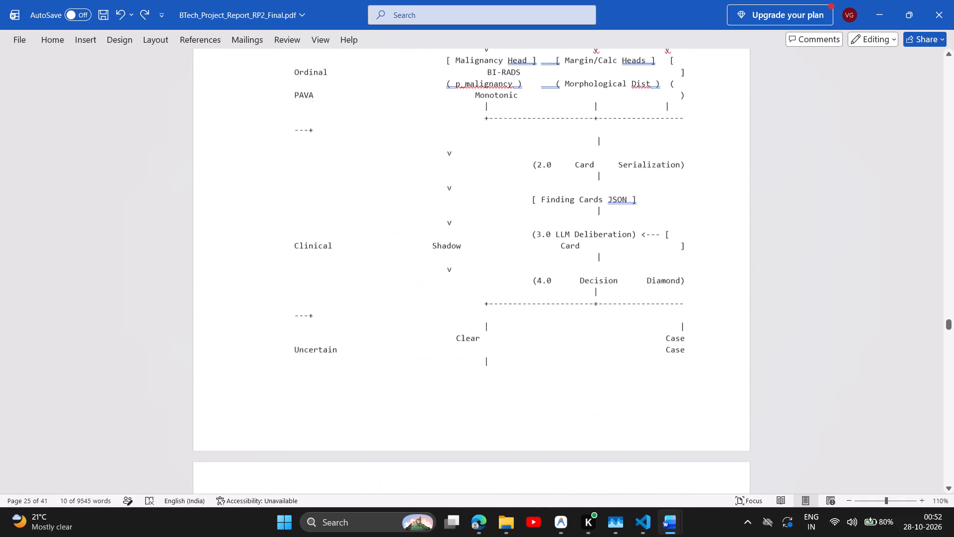
Examine the end of Figure 4, the start of Chapter 7 and the beginning of Table 3 again.
scroll(460, 306, down, 15)
scroll(355, 229, down, 4)
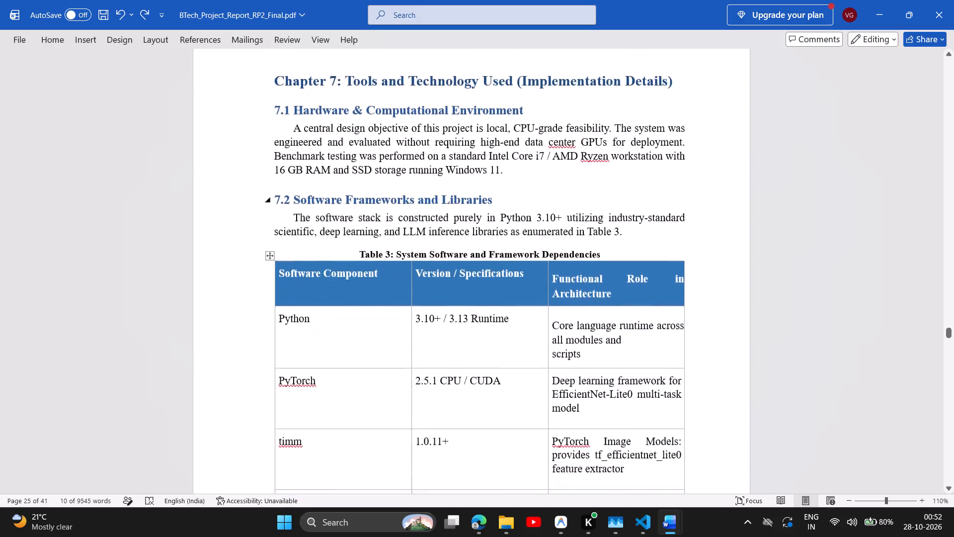
scroll(591, 141, up, 2)
scroll(671, 112, up, 1)
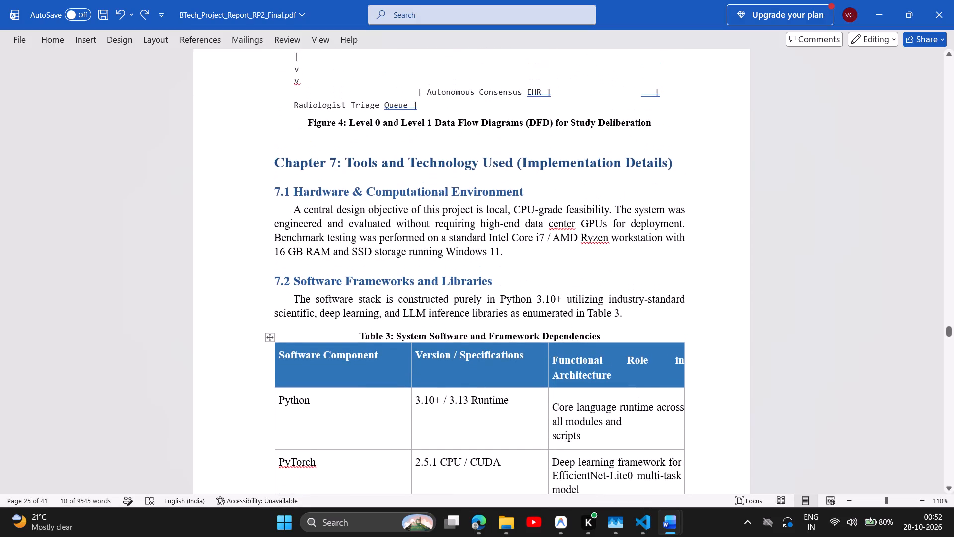
click(620, 131)
scroll(399, 195, down, 2)
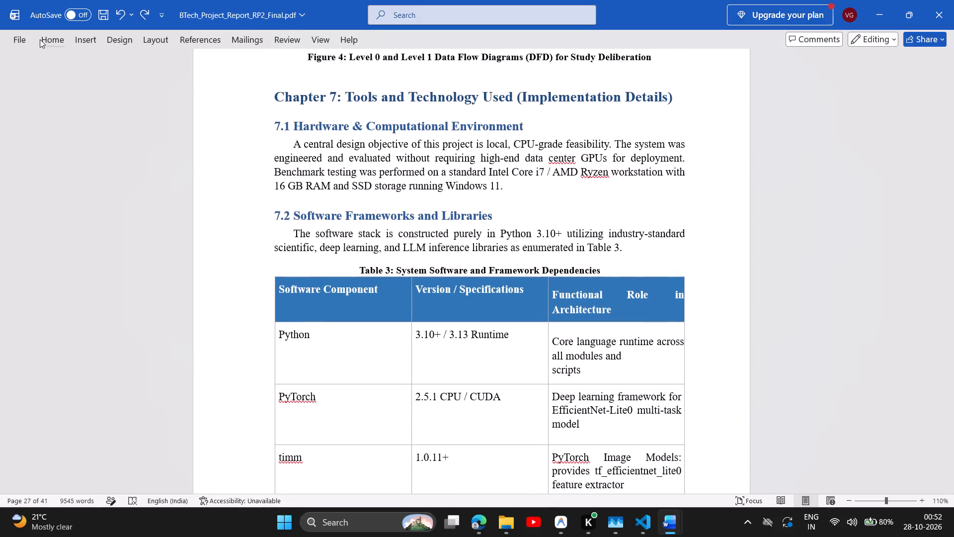
Save the report as a Word document named project-rp1-docs in the rp folder under D:\minor, copying the new name before saving.
click(20, 33)
click(39, 227)
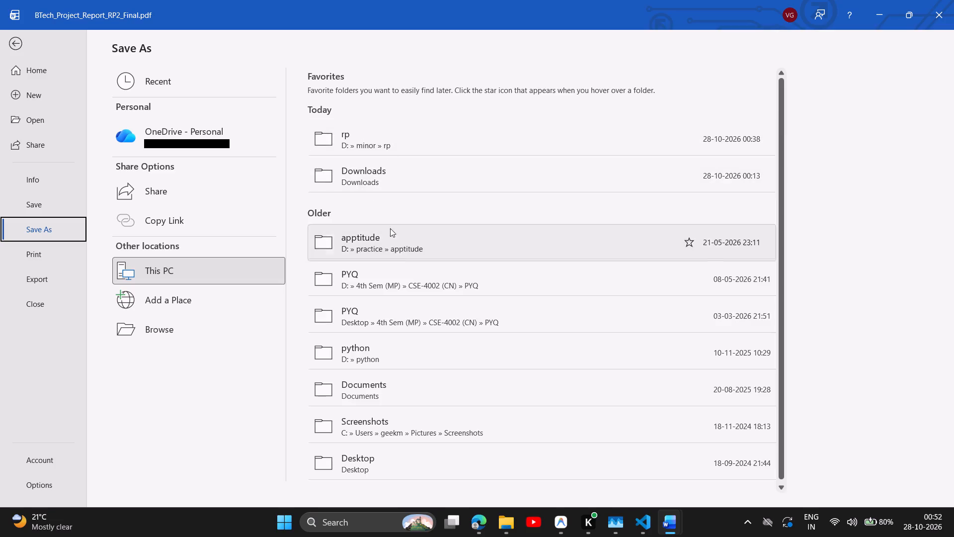
click(389, 142)
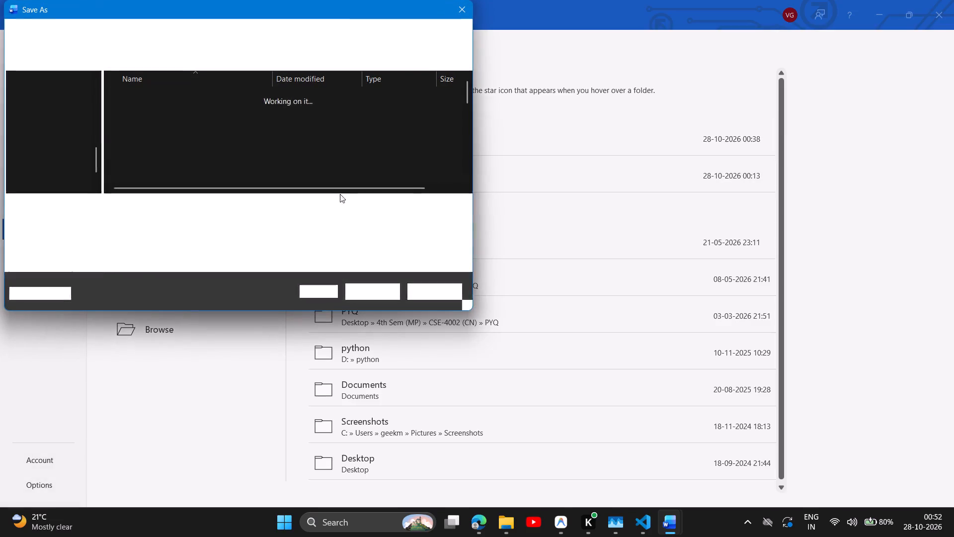
click(190, 206)
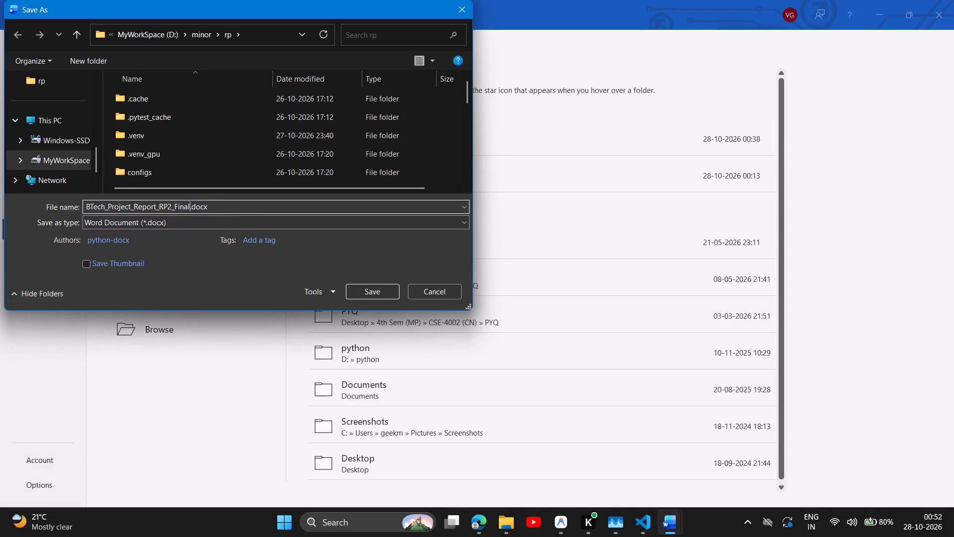
click(190, 206)
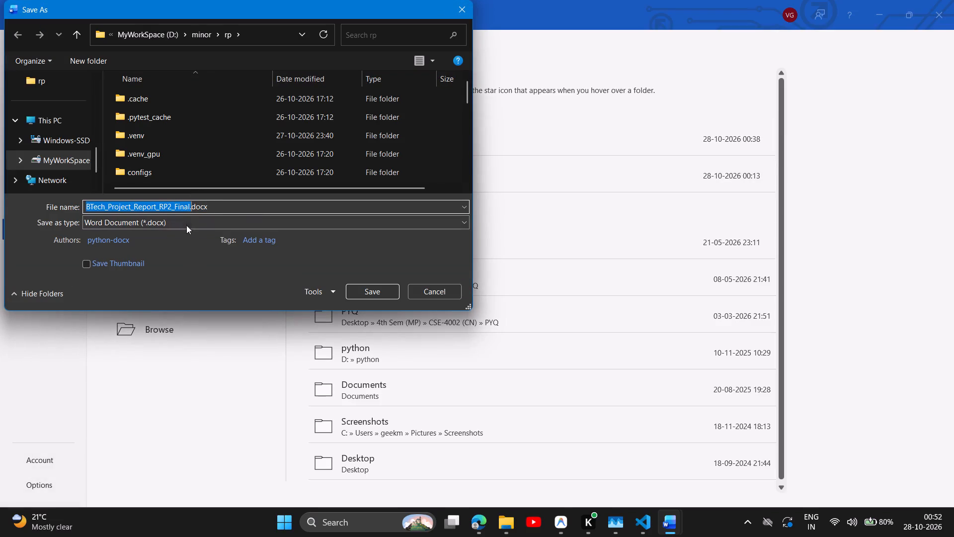
key(shift+Left)
key(BackSpace)
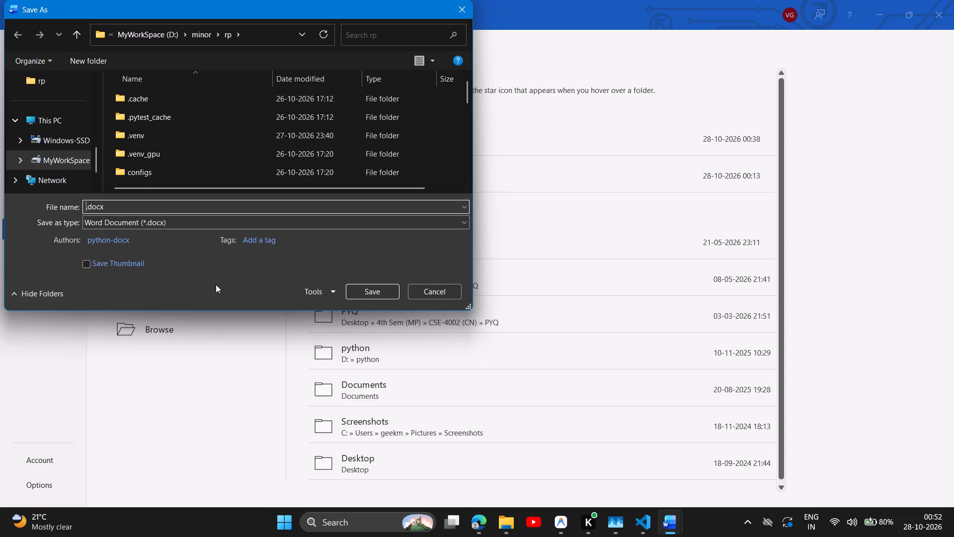
text(projet)
key(BackSpace)
text(ct)
key(minus)
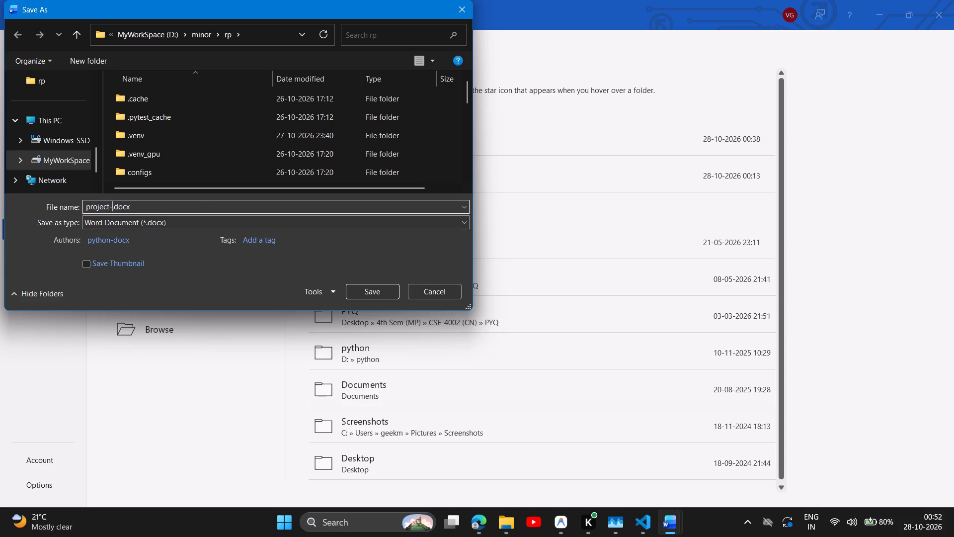
text(rp1)
text(-do)
text(cs)
key(shift+Home)
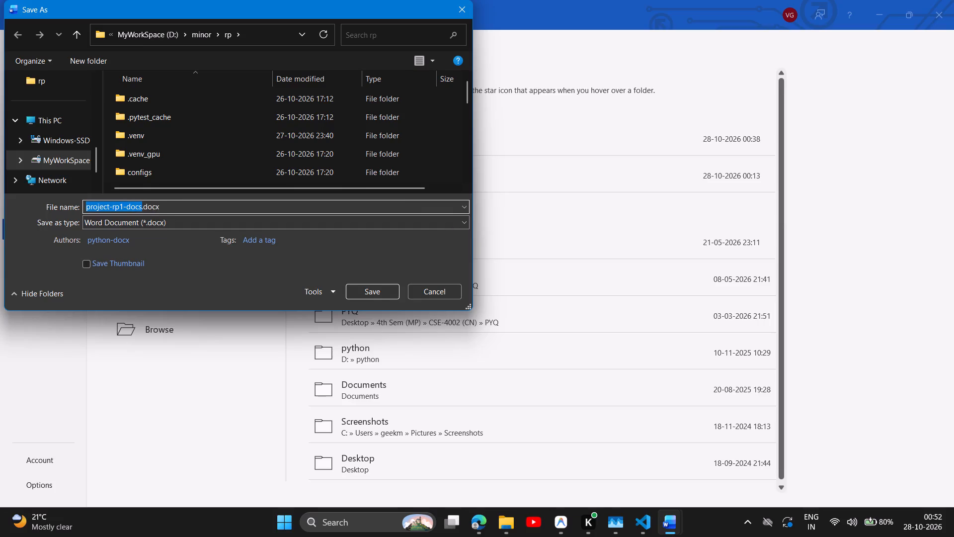
key(ctrl+c)
key(Return)
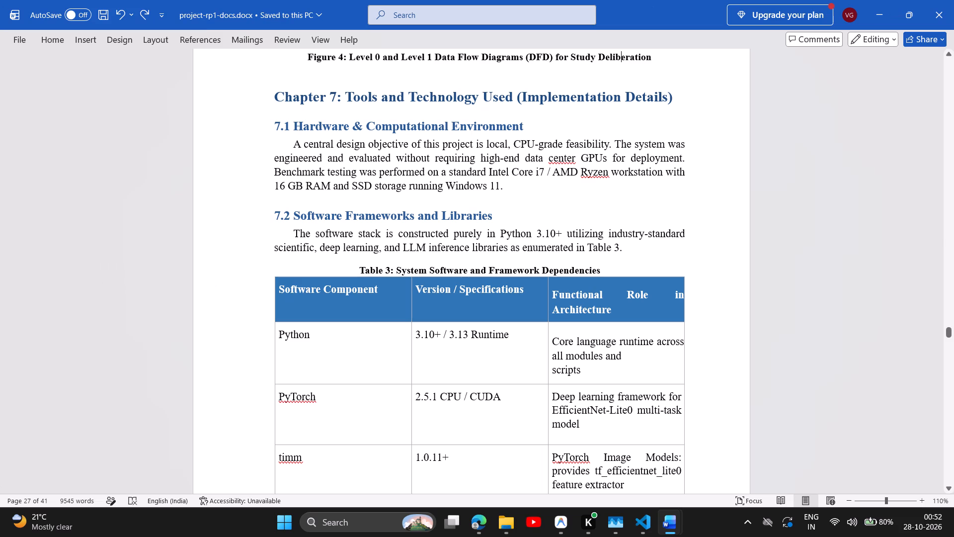
click(638, 529)
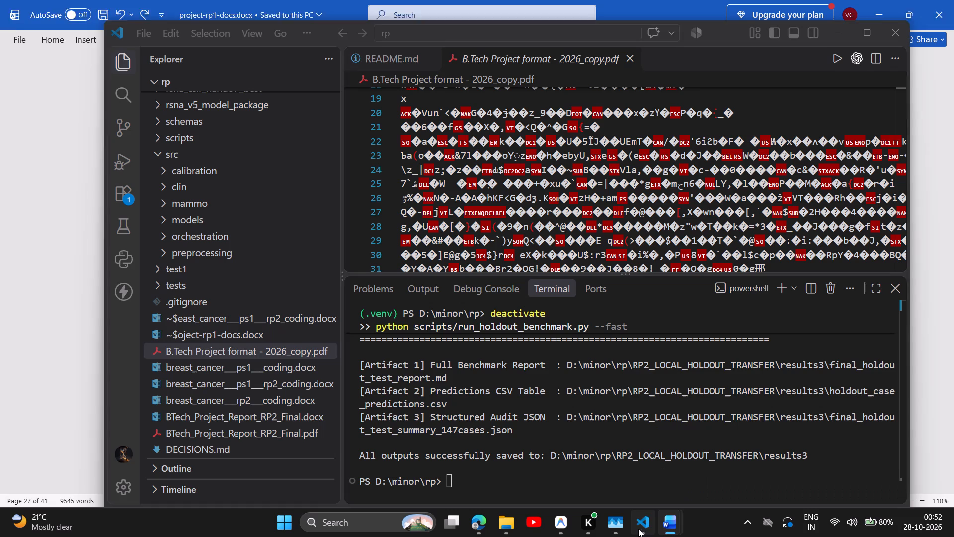
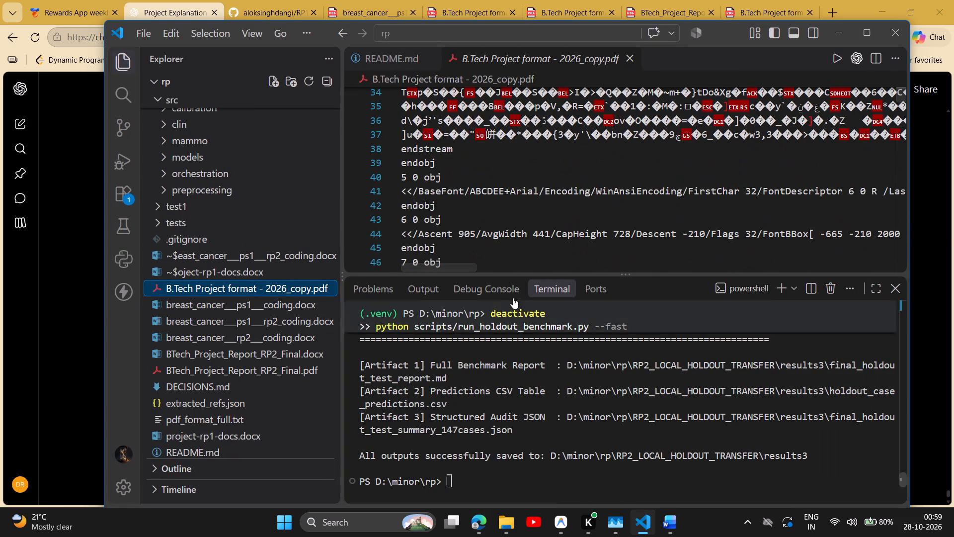
scroll(513, 298, down, 3)
scroll(515, 253, down, 14)
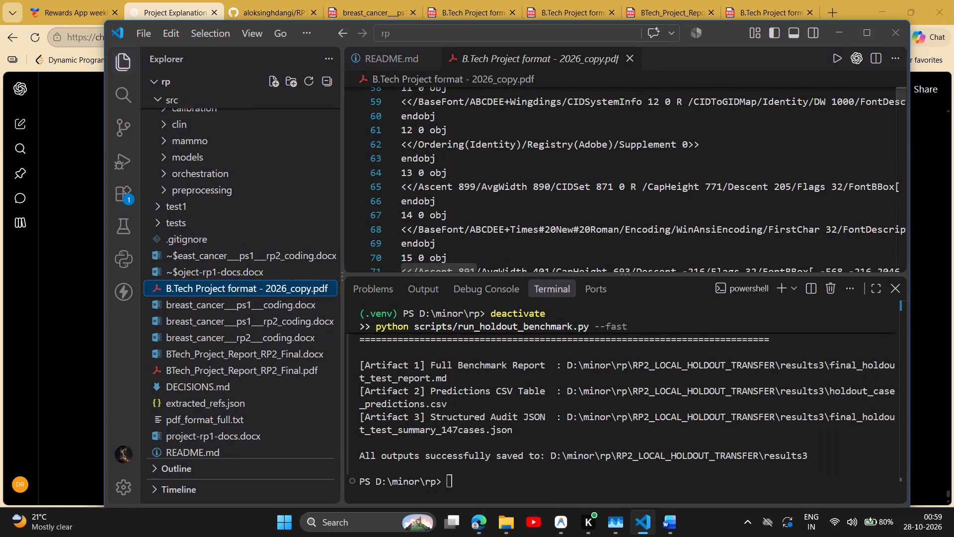
scroll(476, 481, down, 1)
click(476, 481)
scroll(504, 426, up, 4)
scroll(536, 175, up, 1)
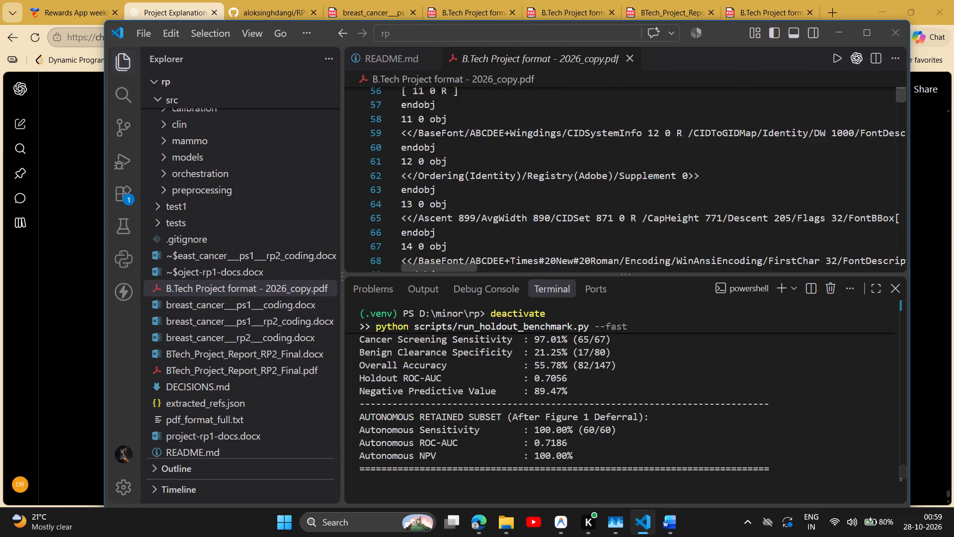
scroll(536, 175, up, 1)
Open extracted_refs.json from the rp project and look through its list of references.
scroll(287, 295, down, 3)
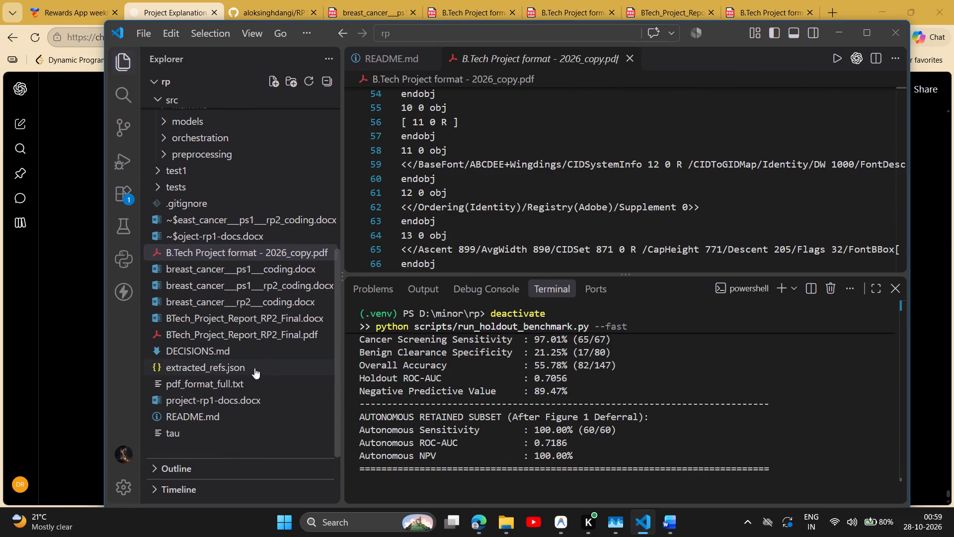
click(253, 374)
scroll(523, 193, down, 3)
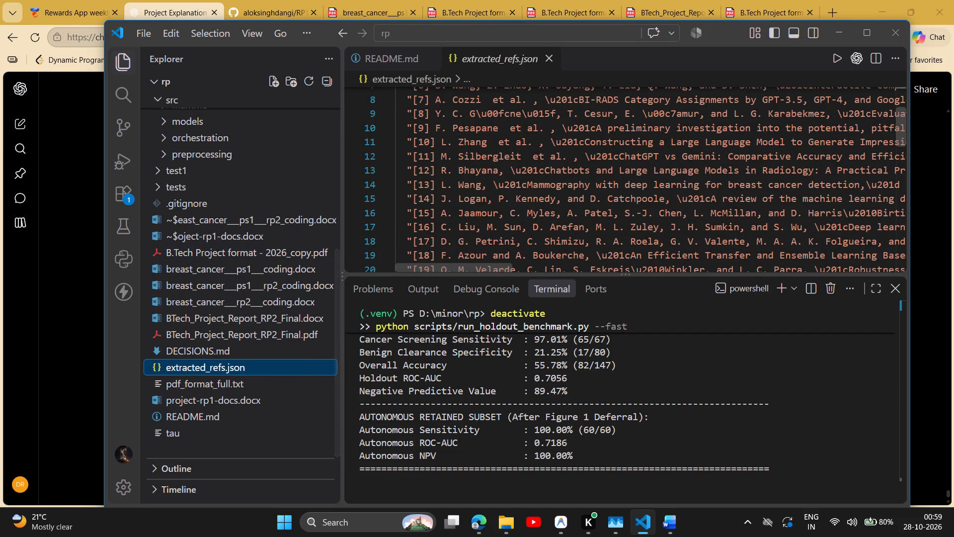
scroll(532, 184, down, 6)
scroll(532, 184, down, 19)
scroll(524, 192, up, 3)
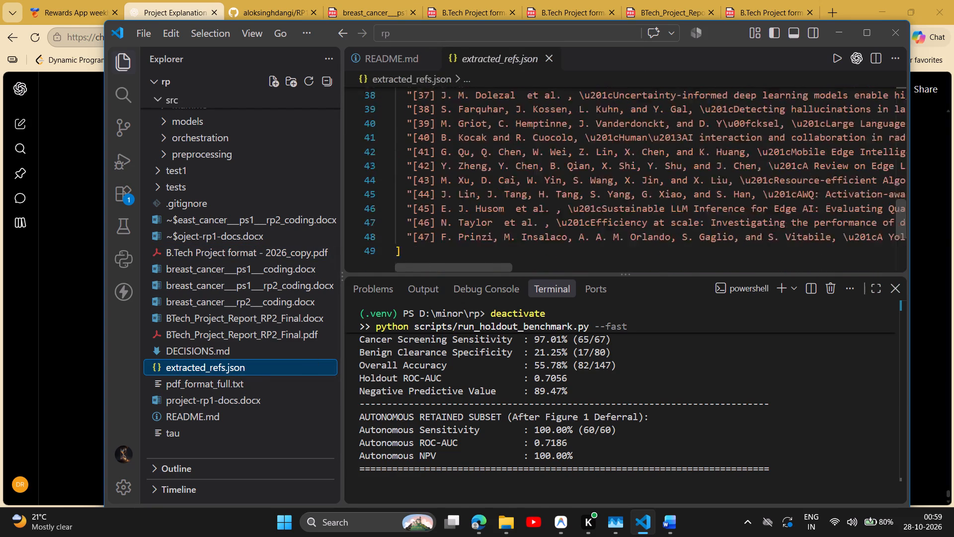
scroll(520, 187, up, 20)
scroll(520, 187, up, 5)
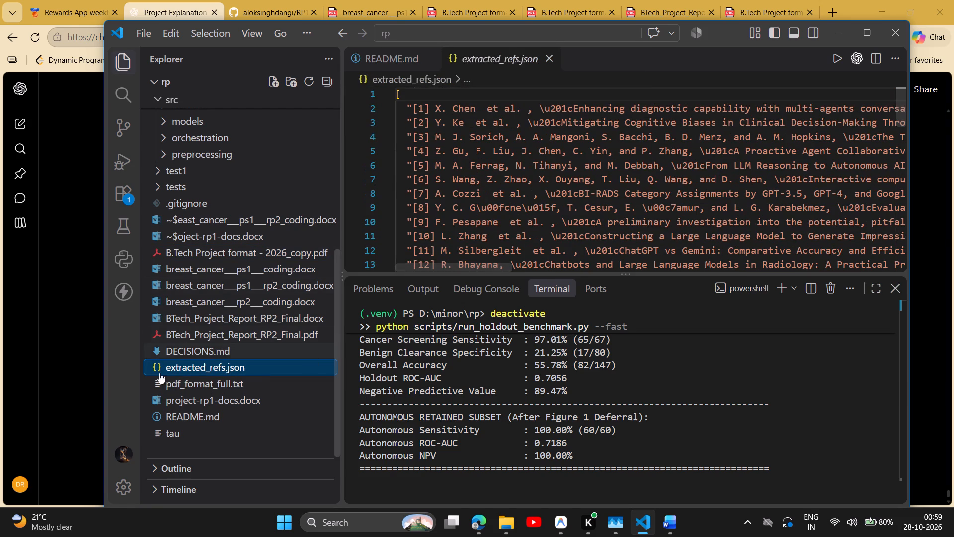
Open pdf_format_full.txt from the rp project and read its formatting rules and sample pages through to the acknowledgement.
click(192, 378)
scroll(523, 189, down, 5)
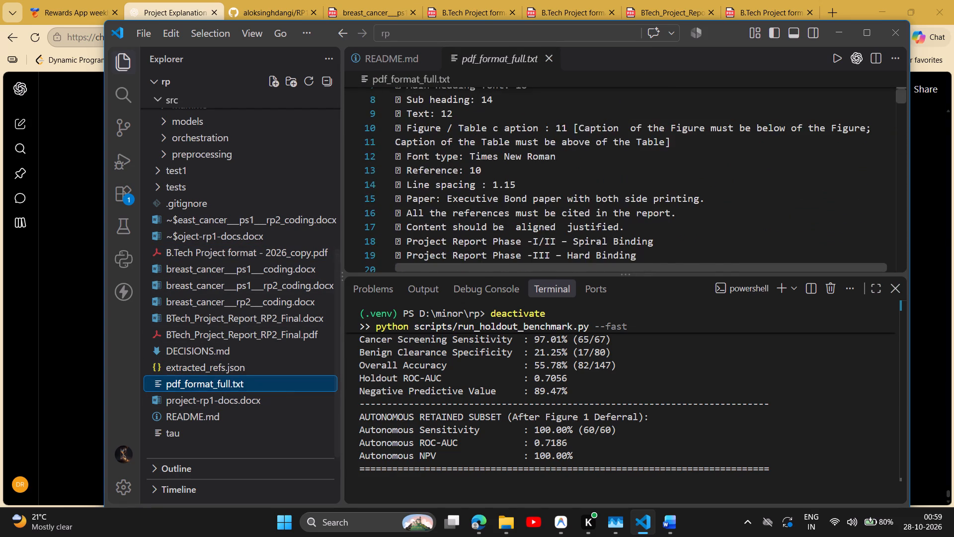
scroll(525, 180, down, 20)
scroll(513, 185, down, 4)
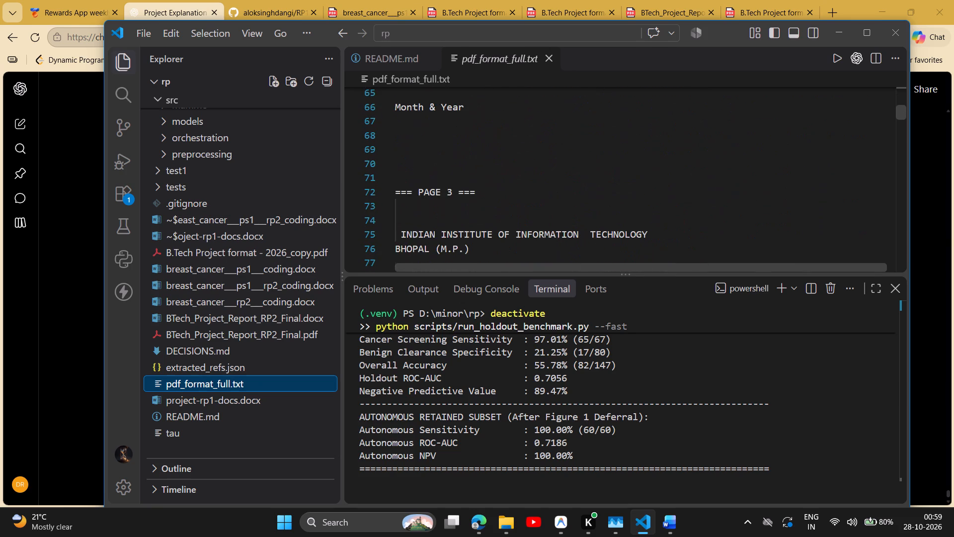
scroll(513, 186, down, 9)
scroll(479, 210, down, 11)
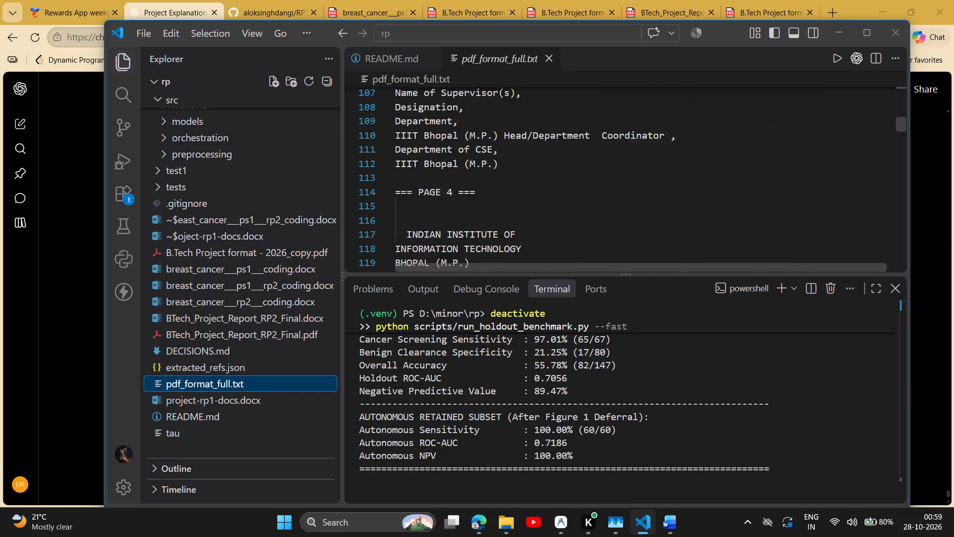
scroll(476, 221, down, 10)
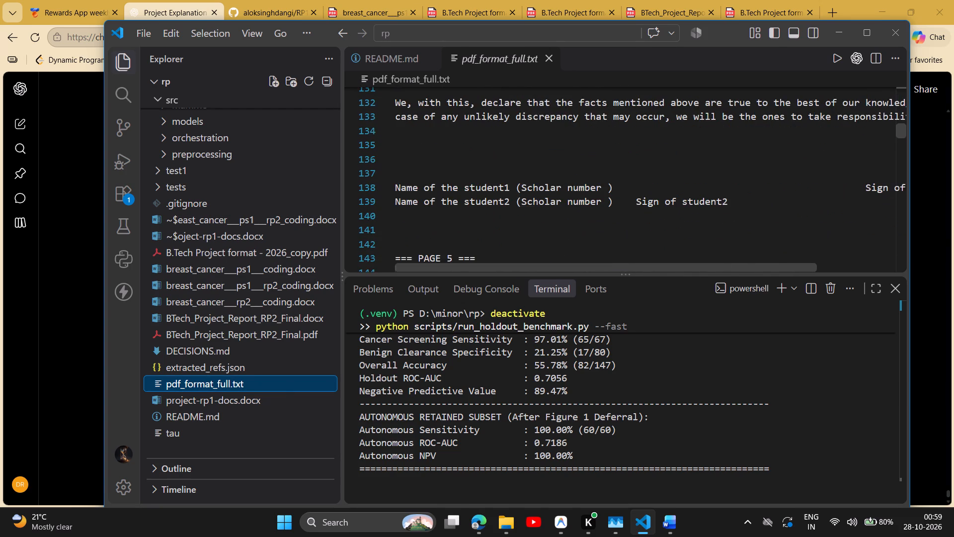
scroll(476, 221, down, 3)
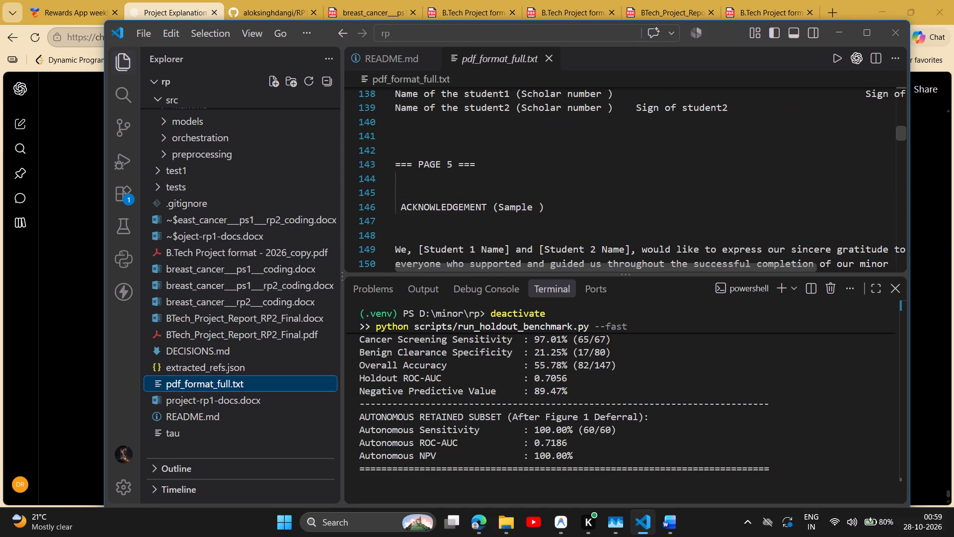
scroll(478, 219, down, 3)
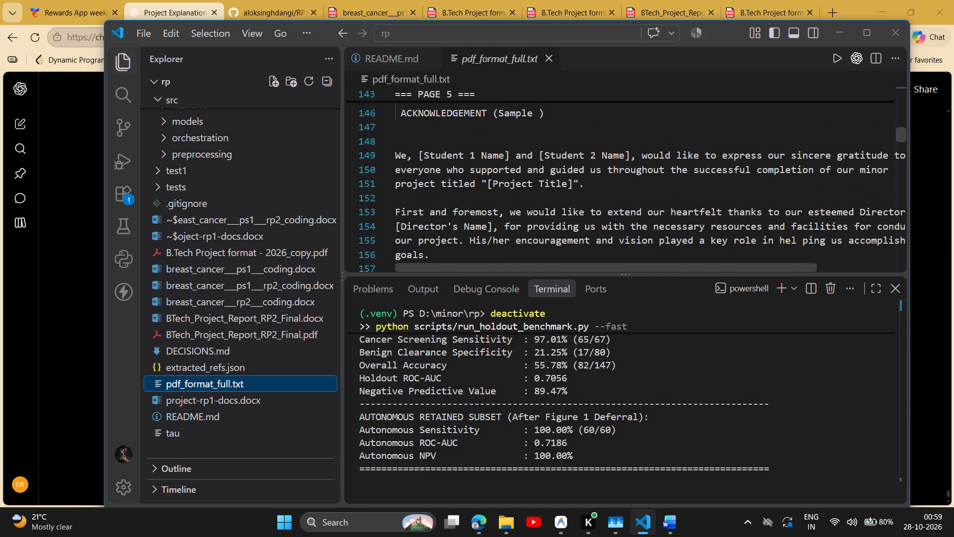
scroll(480, 219, down, 1)
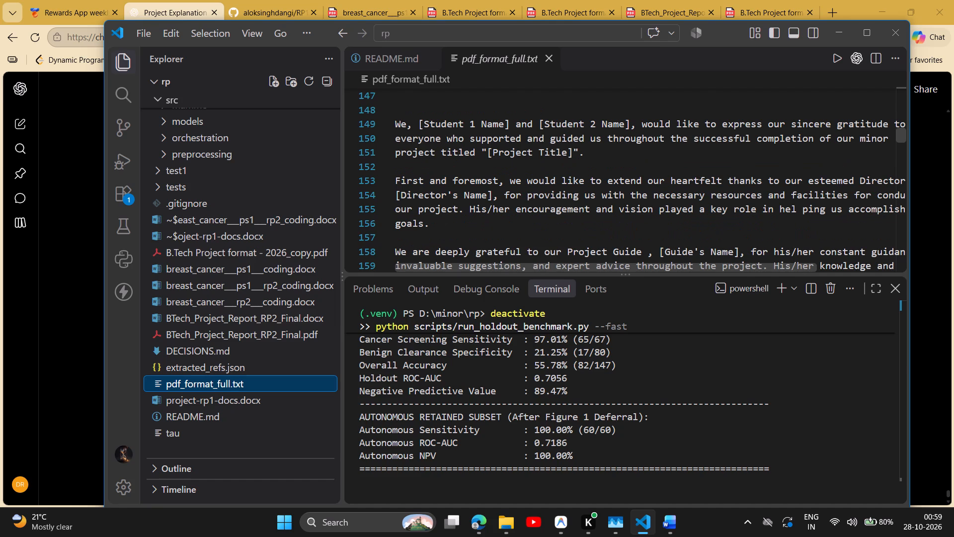
scroll(480, 219, down, 1)
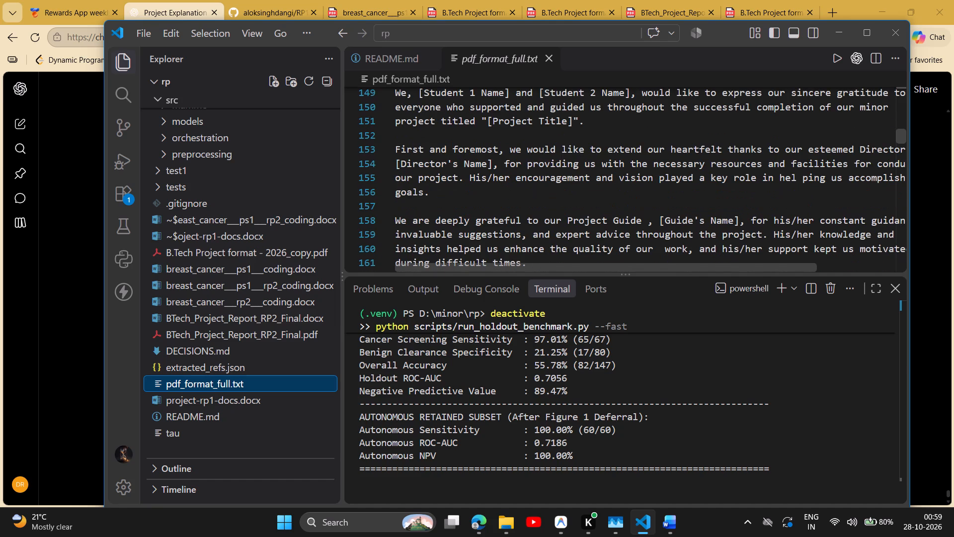
scroll(480, 219, down, 1)
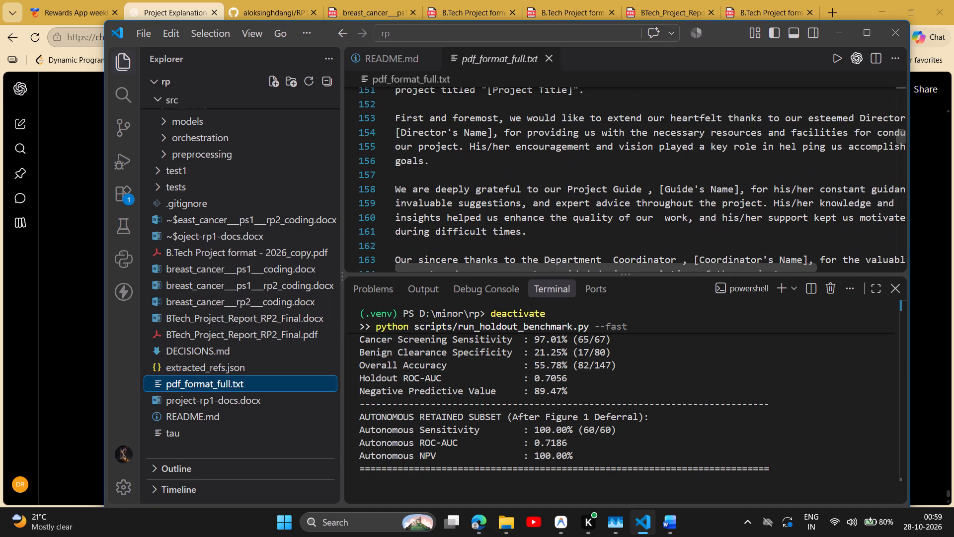
scroll(480, 219, down, 2)
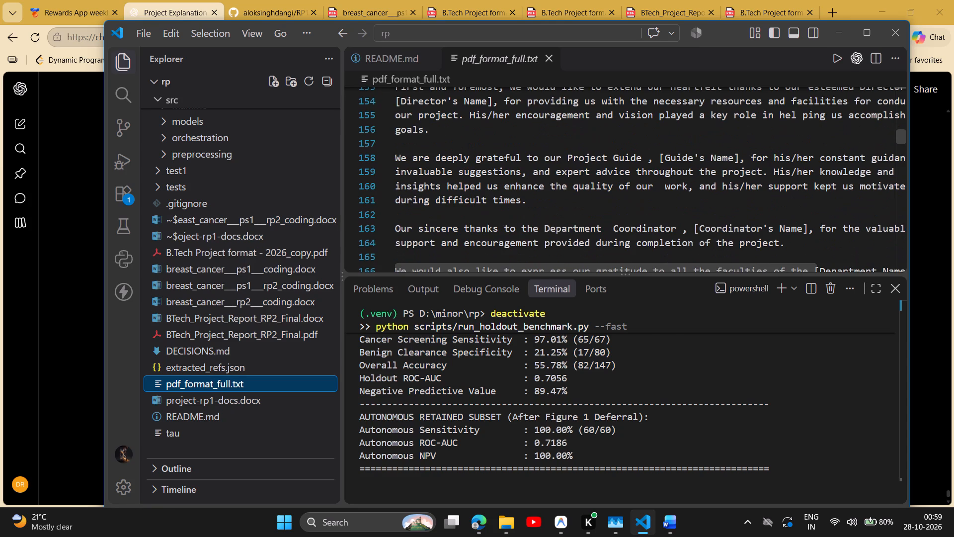
scroll(480, 219, down, 2)
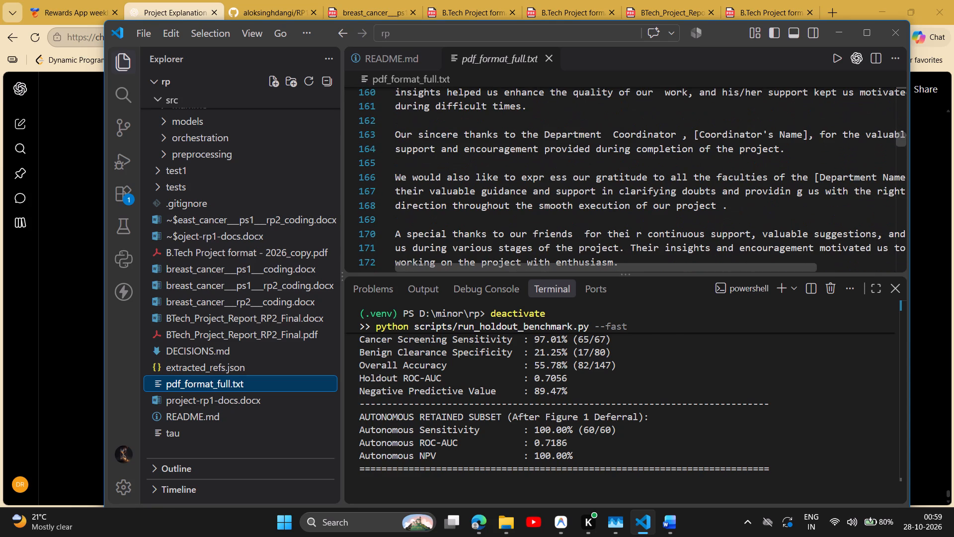
scroll(480, 219, up, 1)
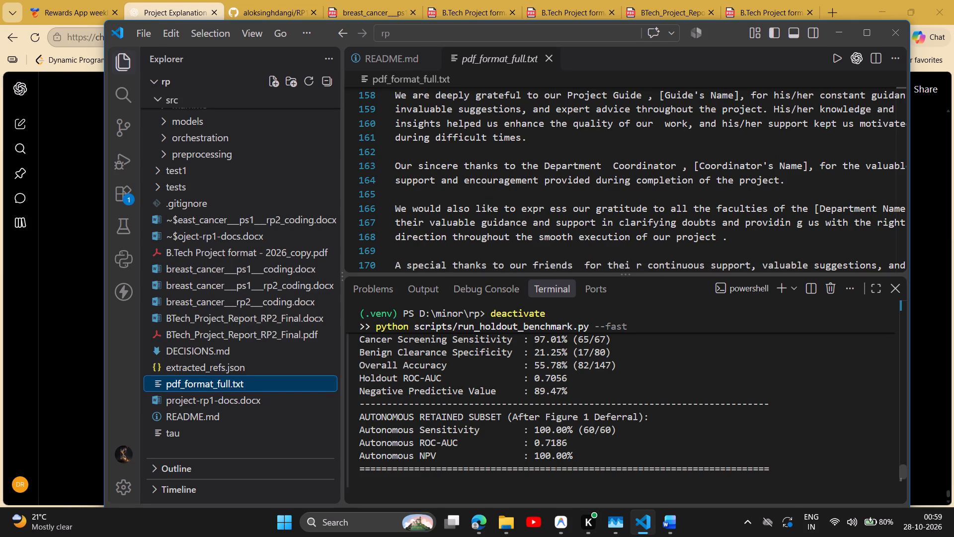
scroll(590, 481, up, 1)
scroll(544, 453, up, 2)
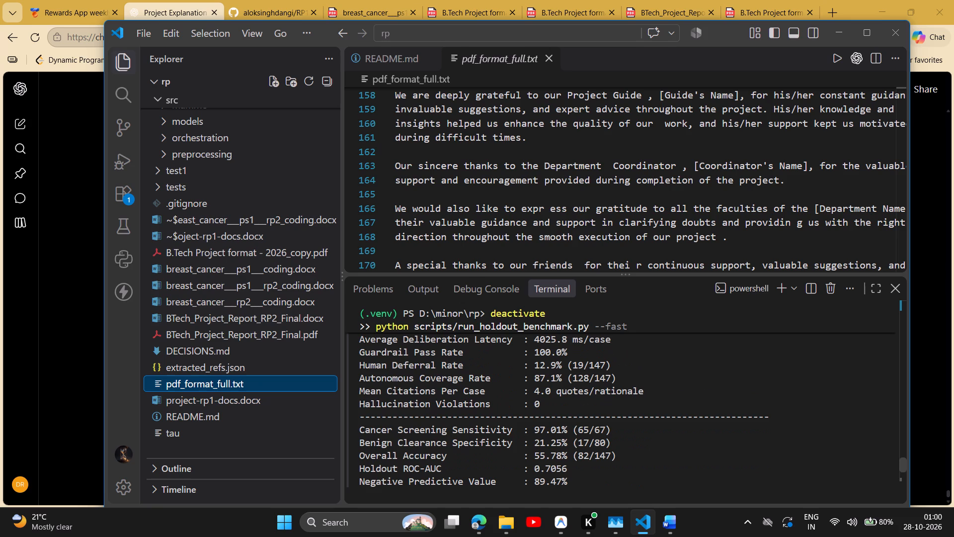
scroll(539, 466, up, 1)
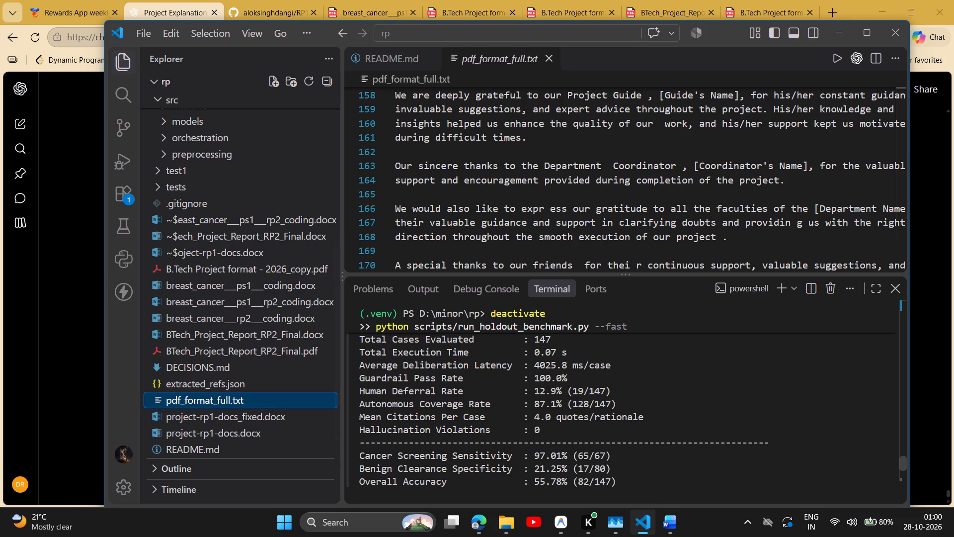
scroll(510, 377, up, 3)
scroll(221, 327, up, 2)
scroll(305, 355, down, 4)
scroll(526, 214, down, 5)
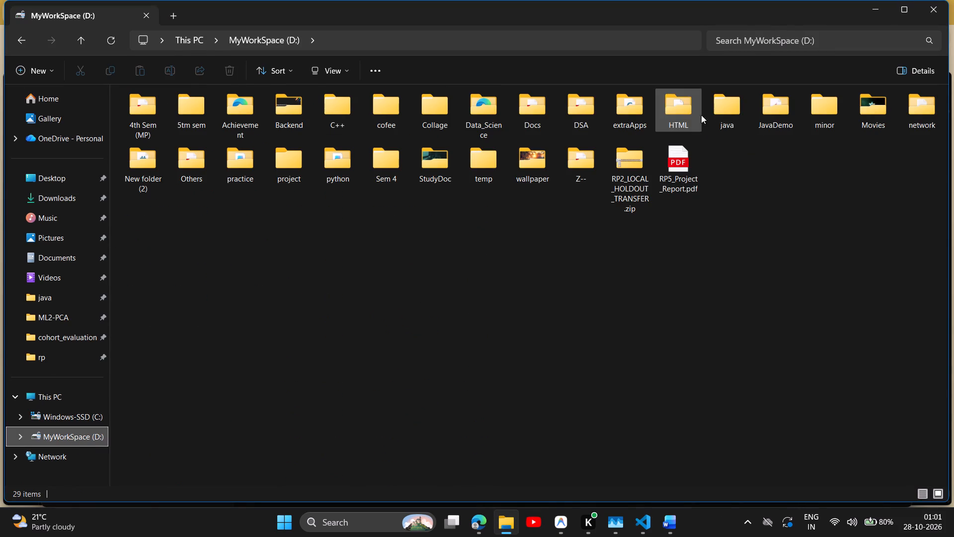
double_click(814, 112)
double_click(246, 118)
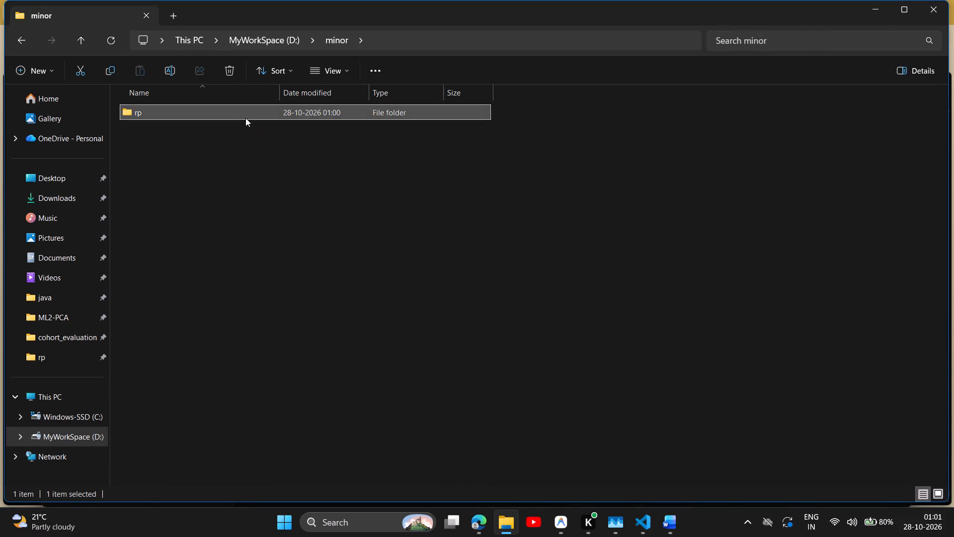
scroll(315, 271, down, 6)
scroll(288, 430, down, 4)
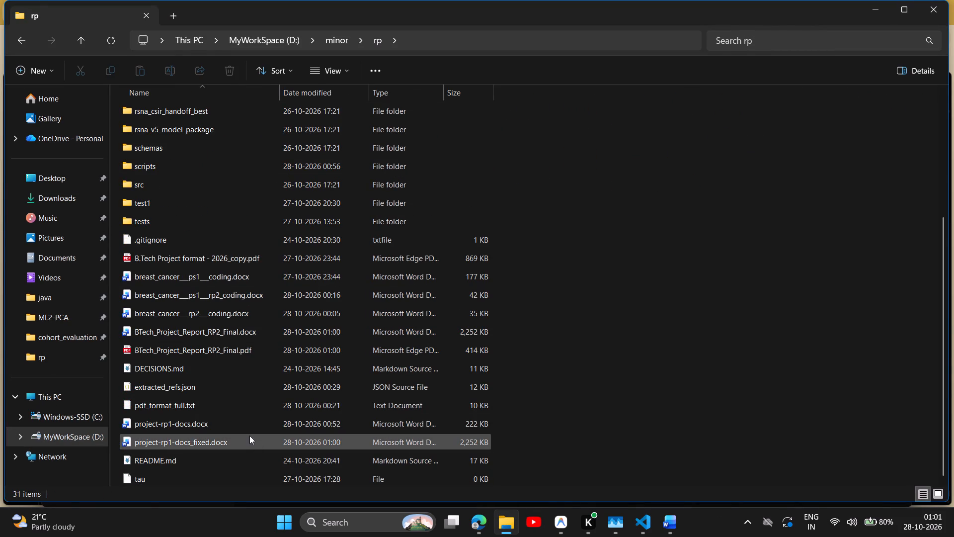
double_click(242, 439)
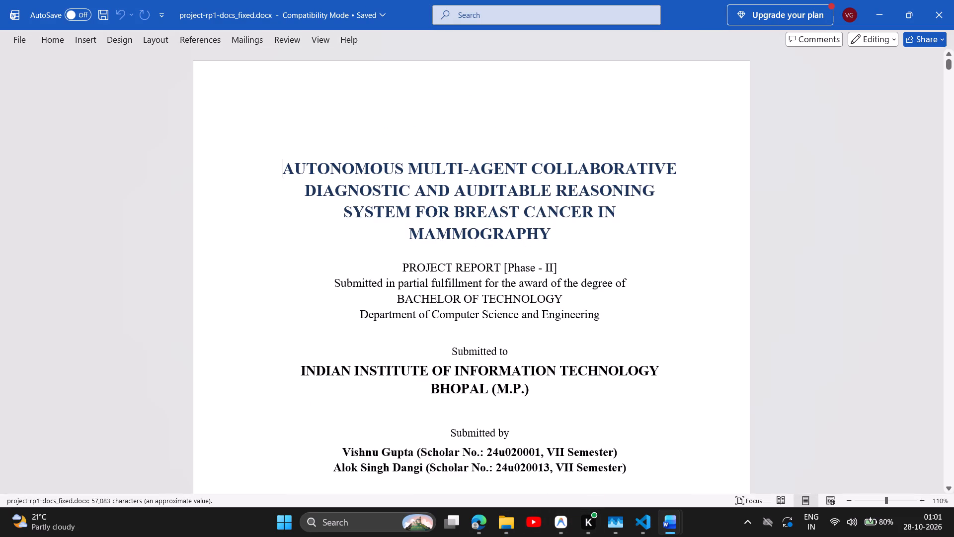
Review the title page and certificate page of the corrected report, checking their layout and signature blocks.
scroll(477, 231, down, 3)
scroll(486, 281, down, 2)
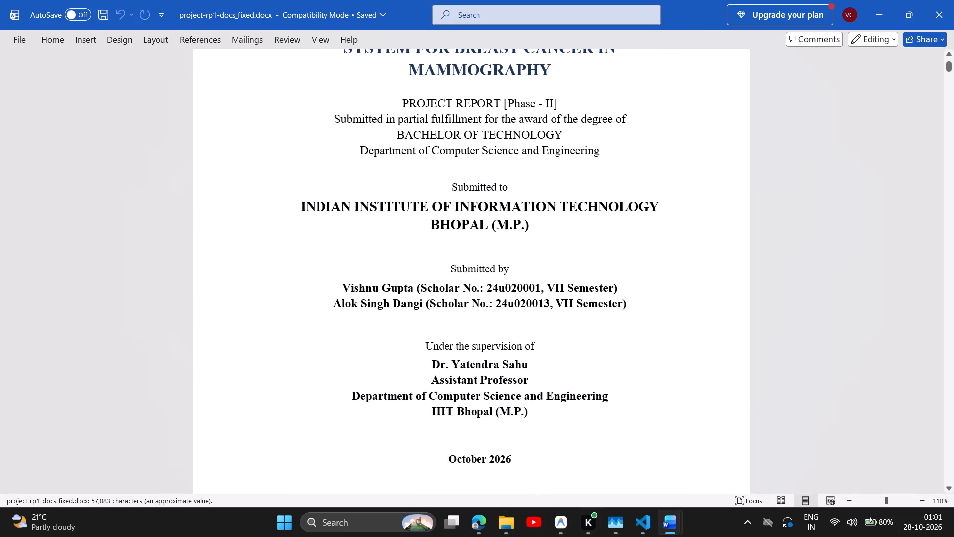
scroll(509, 260, down, 5)
scroll(470, 299, down, 11)
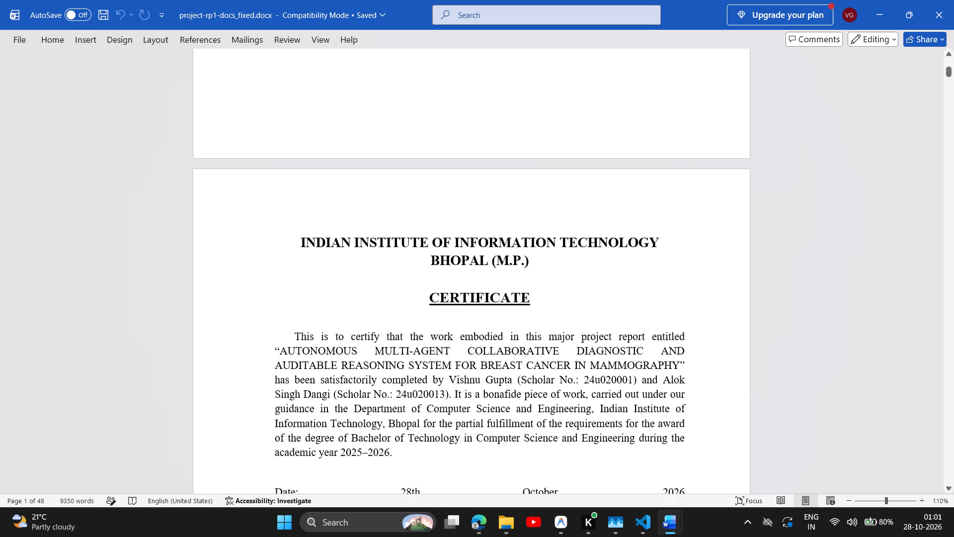
scroll(466, 315, down, 7)
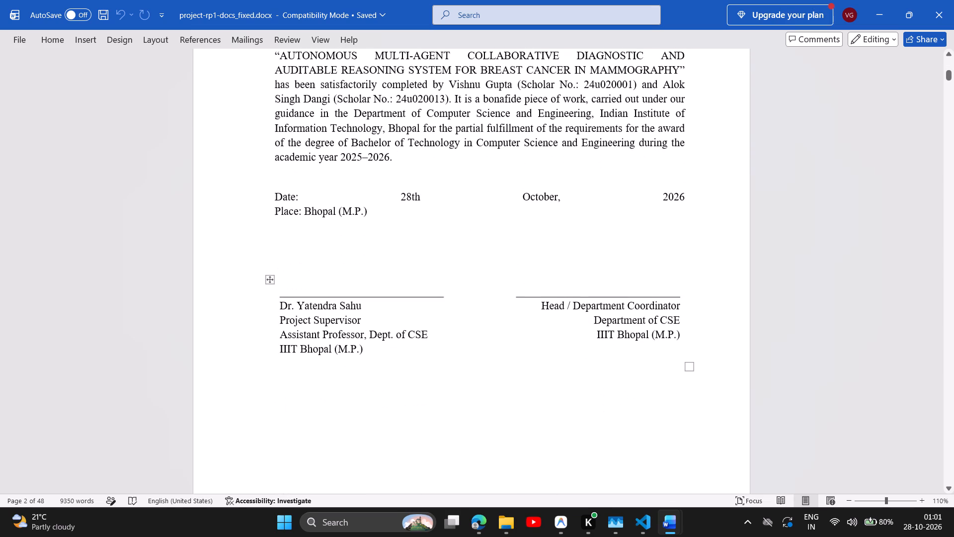
scroll(519, 248, down, 8)
scroll(516, 258, up, 12)
scroll(516, 258, down, 14)
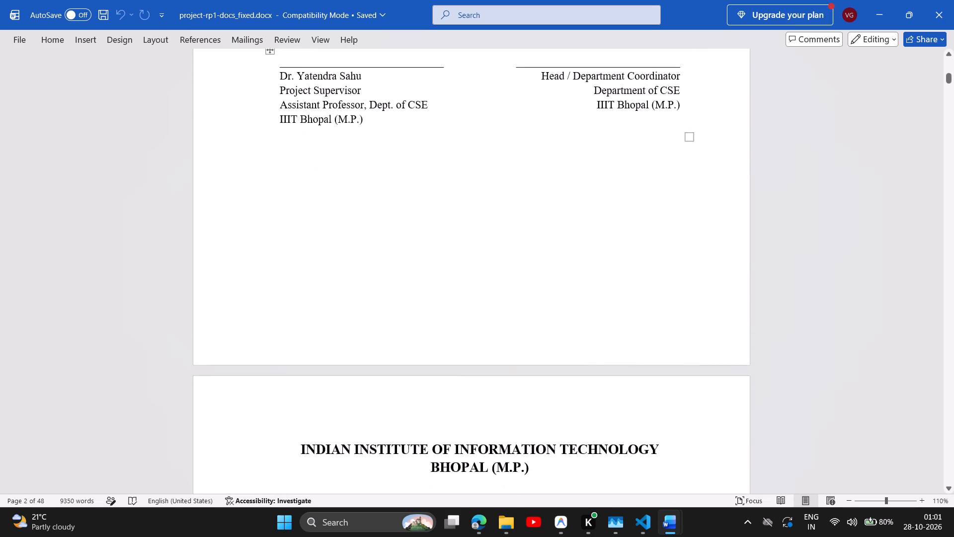
Review the declaration, acknowledgement and Area of Work pages for text layout and spacing.
scroll(516, 258, down, 14)
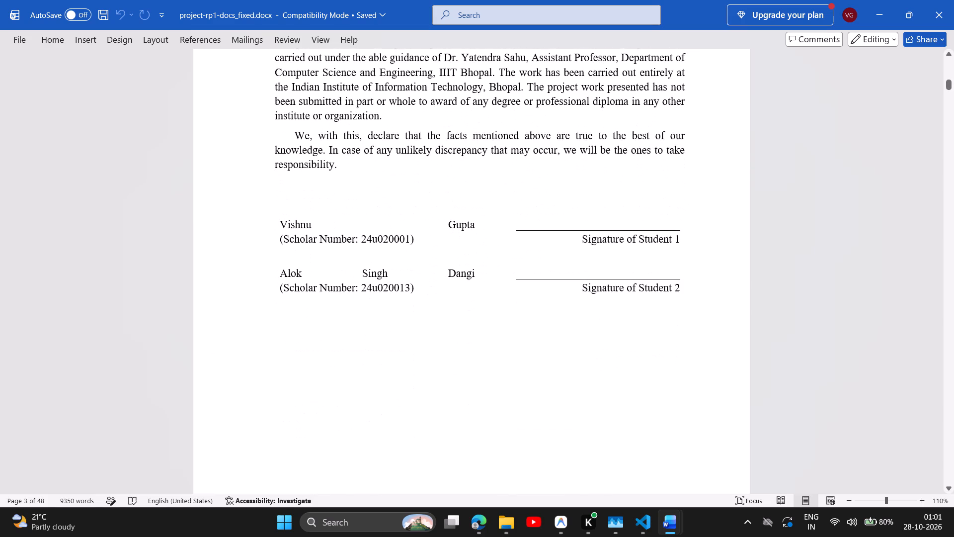
scroll(457, 226, down, 7)
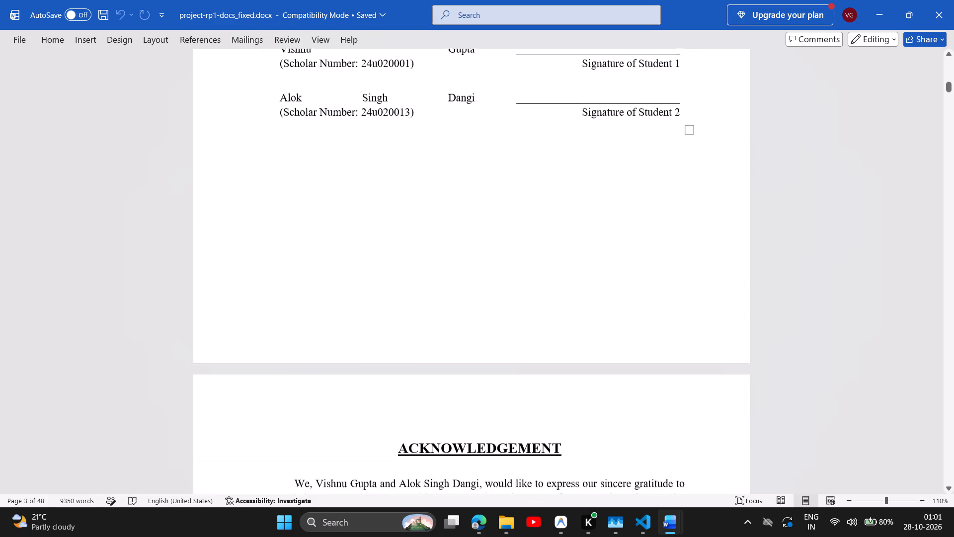
scroll(453, 242, down, 20)
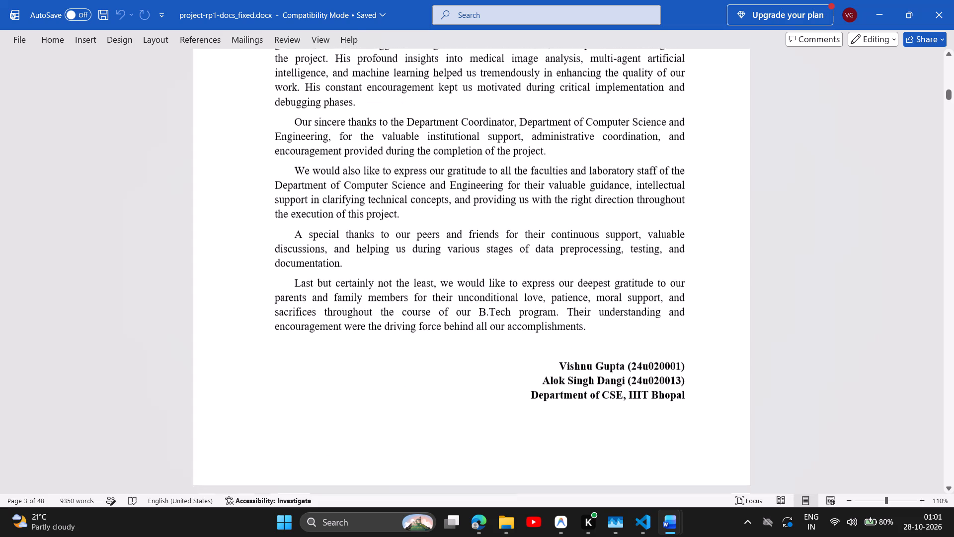
scroll(453, 244, down, 6)
scroll(453, 244, down, 20)
scroll(453, 244, down, 2)
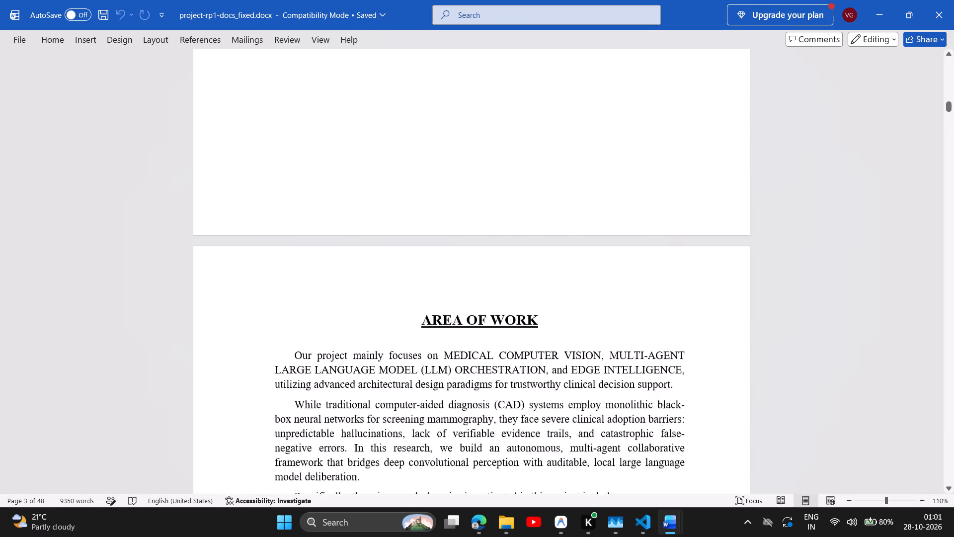
scroll(453, 244, down, 15)
Check the formatting of the table of contents, list of figures and list of tables.
scroll(453, 244, down, 11)
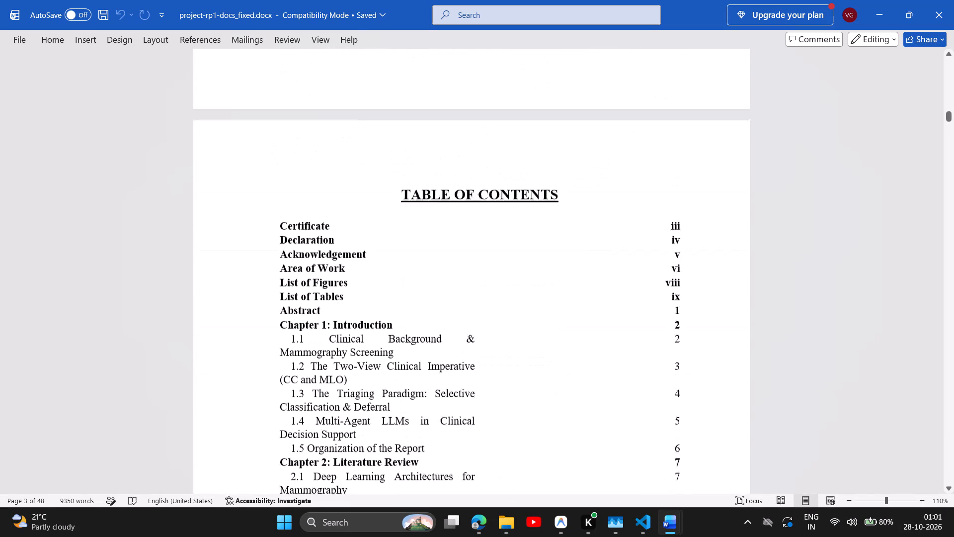
scroll(453, 244, down, 9)
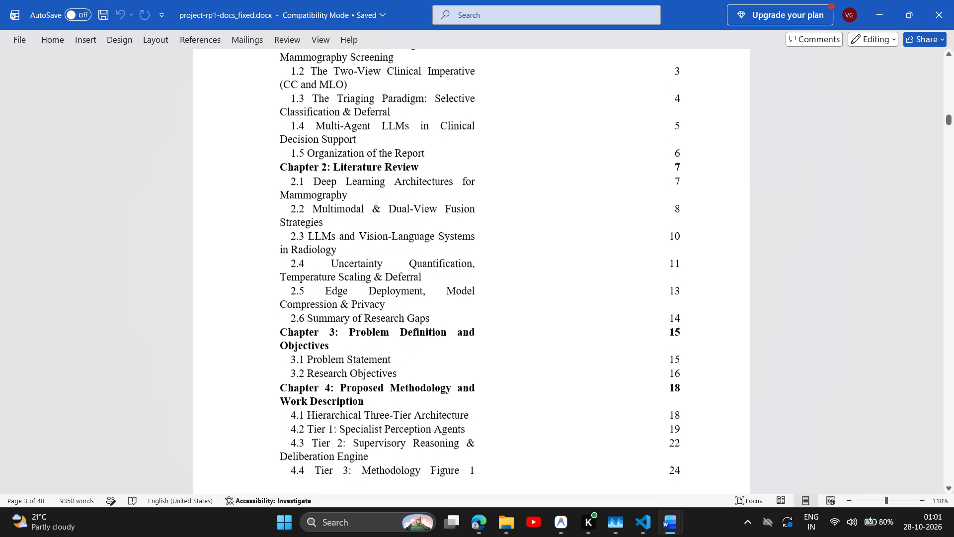
scroll(453, 244, down, 6)
scroll(453, 244, down, 20)
scroll(453, 244, down, 3)
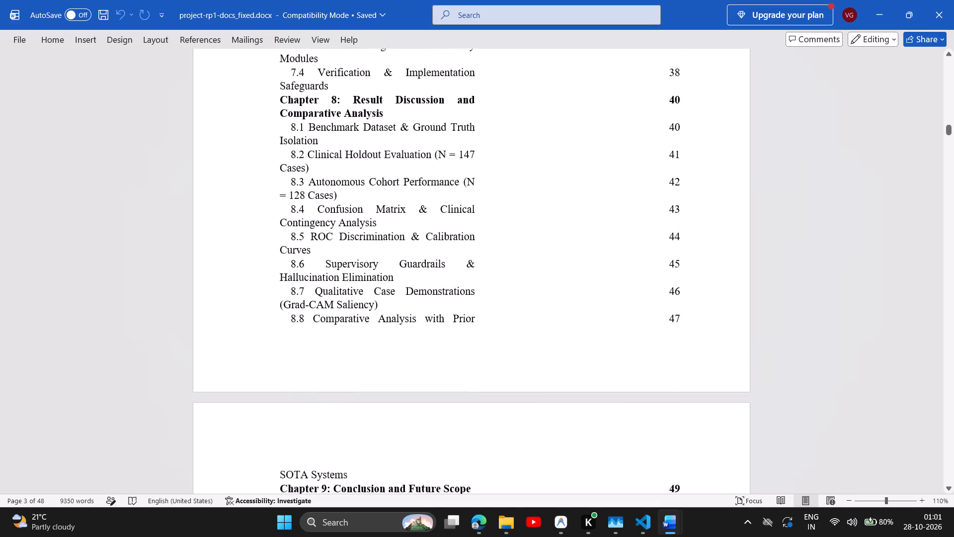
scroll(453, 244, down, 7)
scroll(453, 244, down, 20)
scroll(453, 244, down, 2)
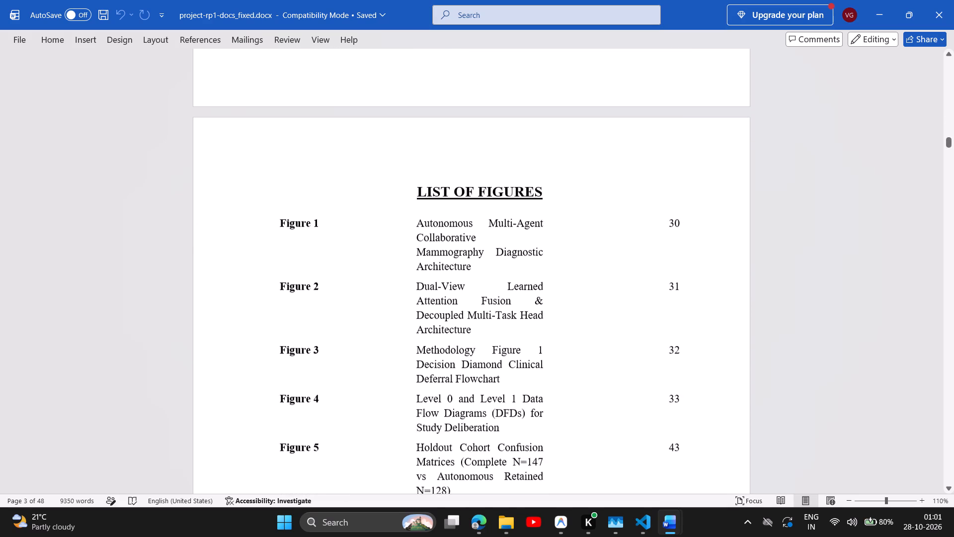
scroll(453, 244, down, 14)
scroll(453, 244, down, 19)
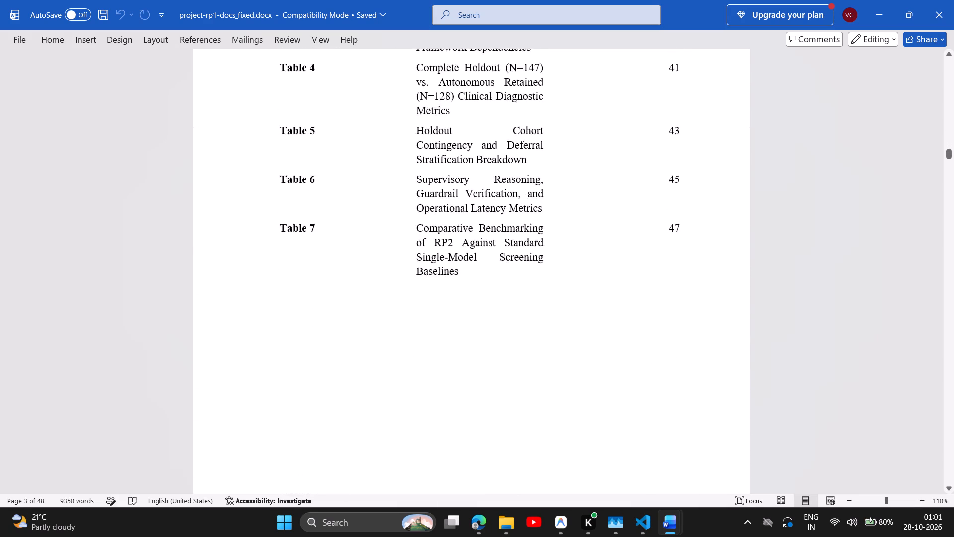
Skim the abstract and Chapters 1 to 3, including the literature comparison table and research objectives.
scroll(453, 244, down, 18)
scroll(453, 244, down, 17)
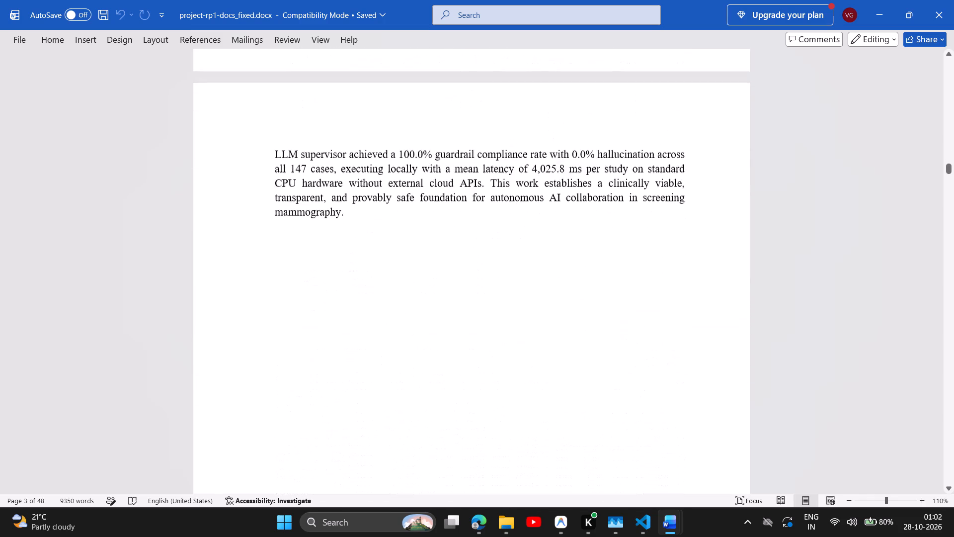
scroll(453, 244, down, 20)
scroll(453, 244, down, 16)
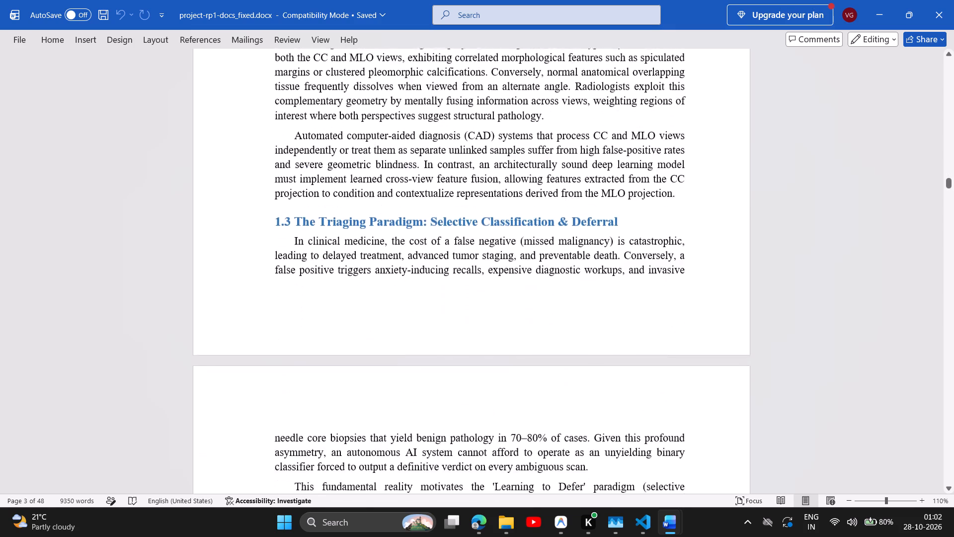
scroll(453, 244, down, 15)
scroll(453, 244, down, 15)
scroll(453, 248, down, 9)
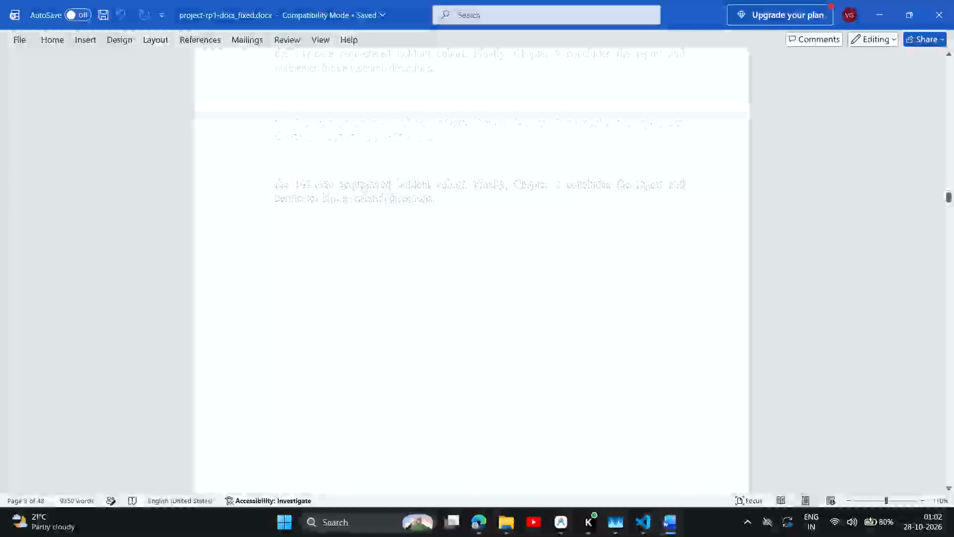
scroll(453, 248, down, 14)
scroll(453, 248, down, 8)
scroll(453, 248, down, 16)
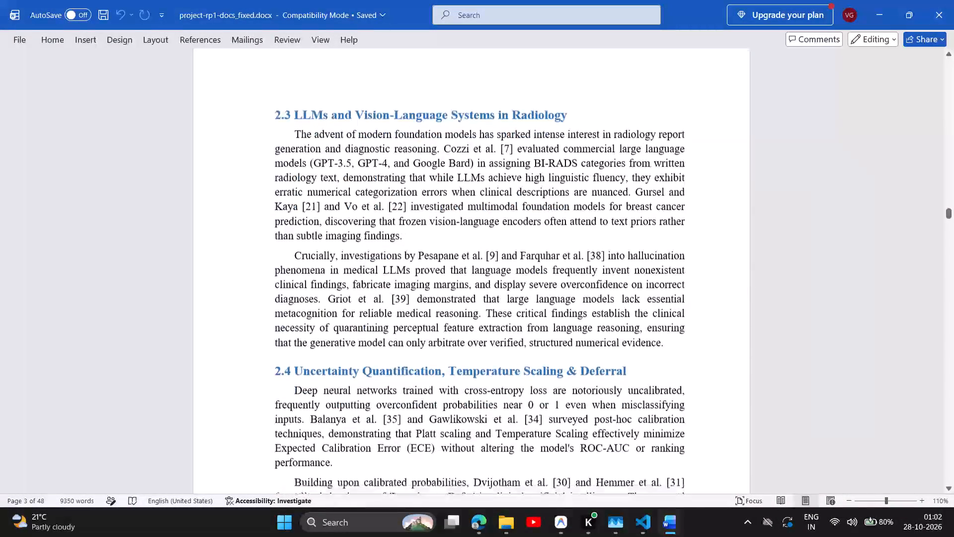
scroll(453, 248, down, 20)
scroll(453, 248, down, 19)
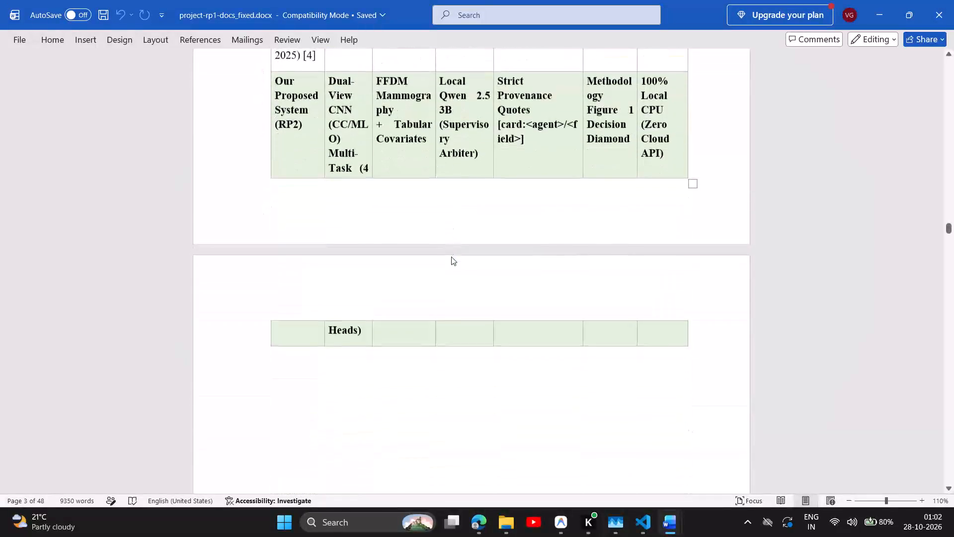
scroll(451, 257, down, 20)
scroll(451, 257, down, 18)
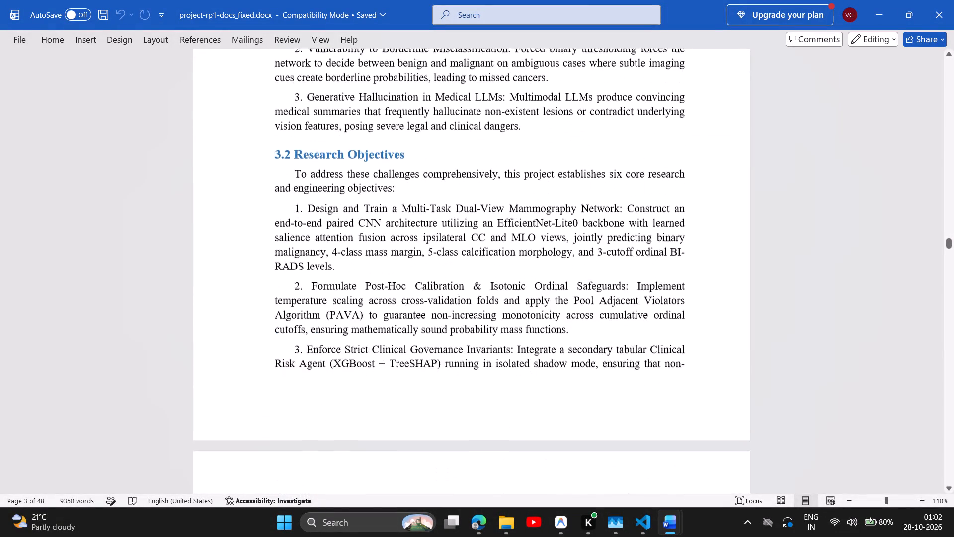
Skim Chapter 4 on the proposed methodology, covering the three-tier architecture, the task head table and the Decision Diamond rules.
scroll(451, 257, down, 17)
scroll(451, 257, down, 15)
scroll(451, 257, down, 6)
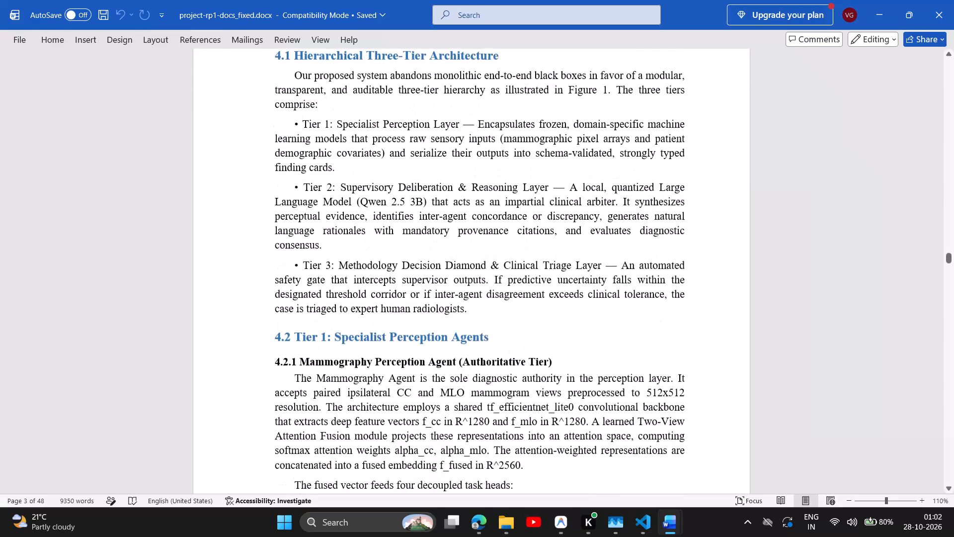
scroll(451, 257, down, 18)
scroll(451, 257, down, 8)
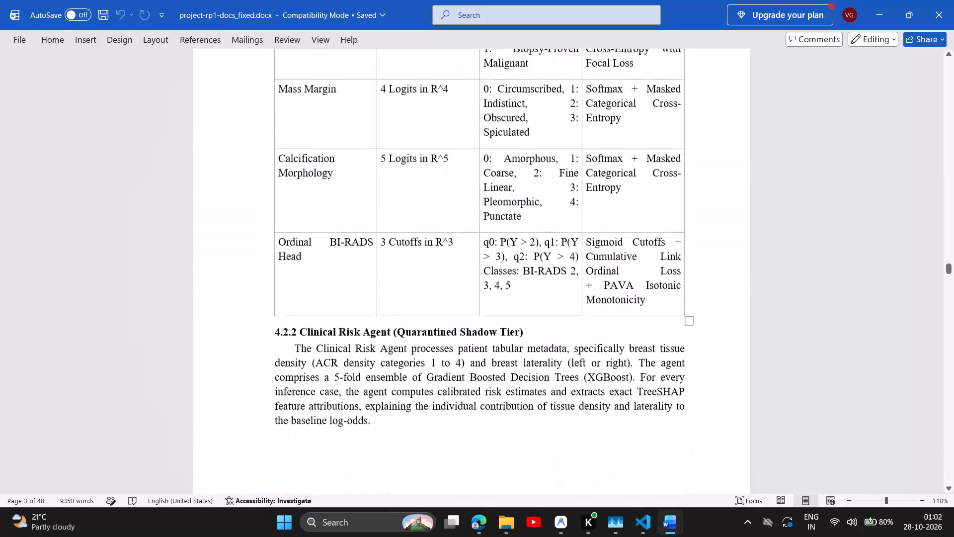
scroll(451, 257, down, 19)
scroll(451, 257, down, 10)
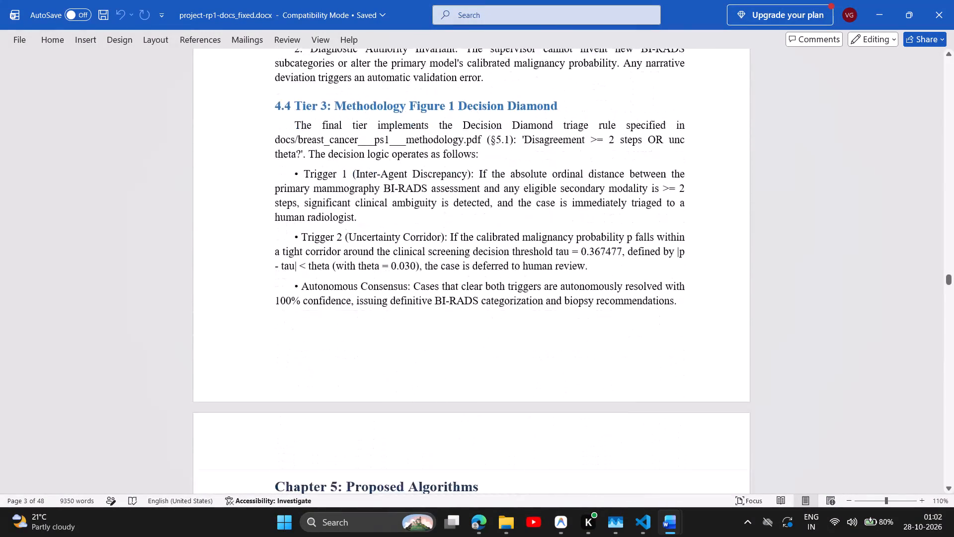
Examine the formatting of the three algorithm blocks in Chapter 5, going back over Algorithms 1 and 2.
scroll(451, 257, down, 18)
scroll(451, 257, down, 14)
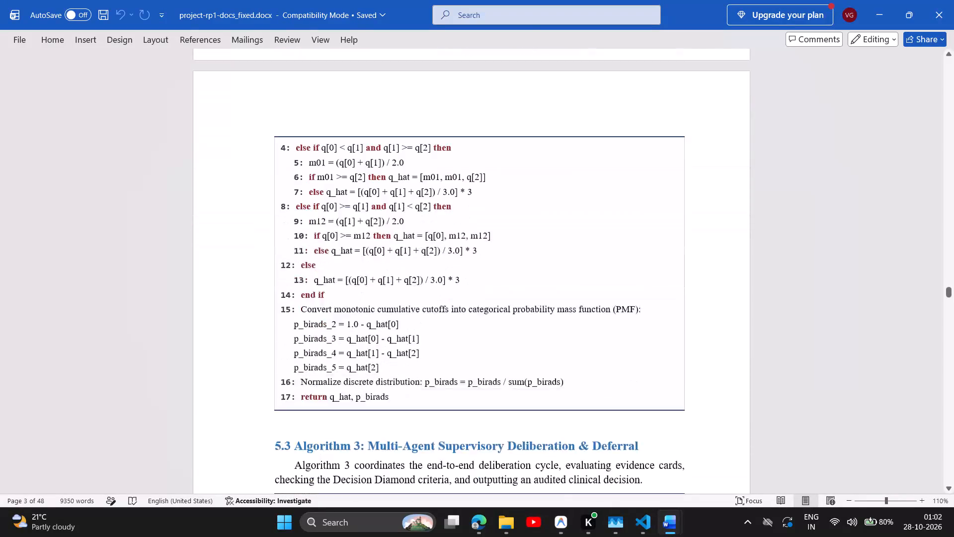
scroll(451, 257, down, 8)
scroll(451, 257, up, 5)
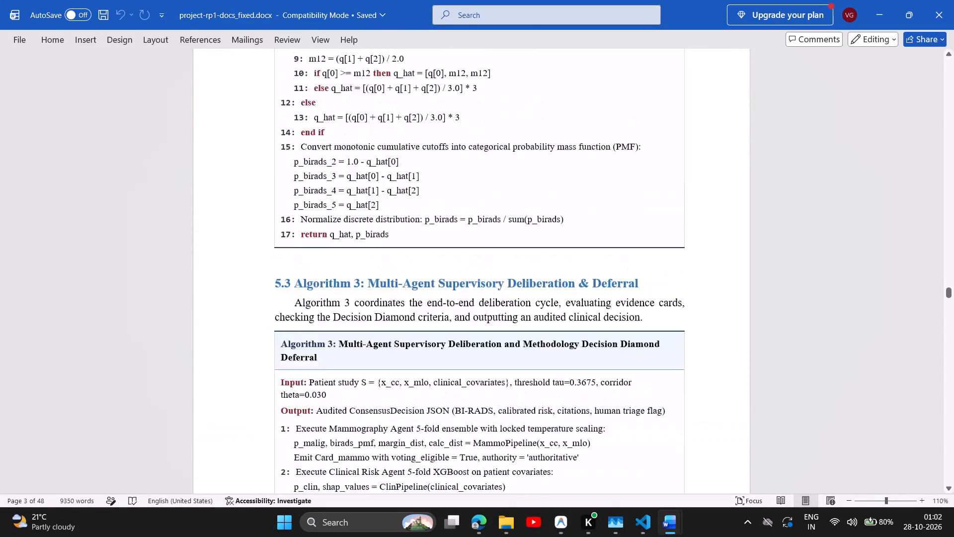
scroll(451, 257, up, 20)
scroll(451, 257, up, 7)
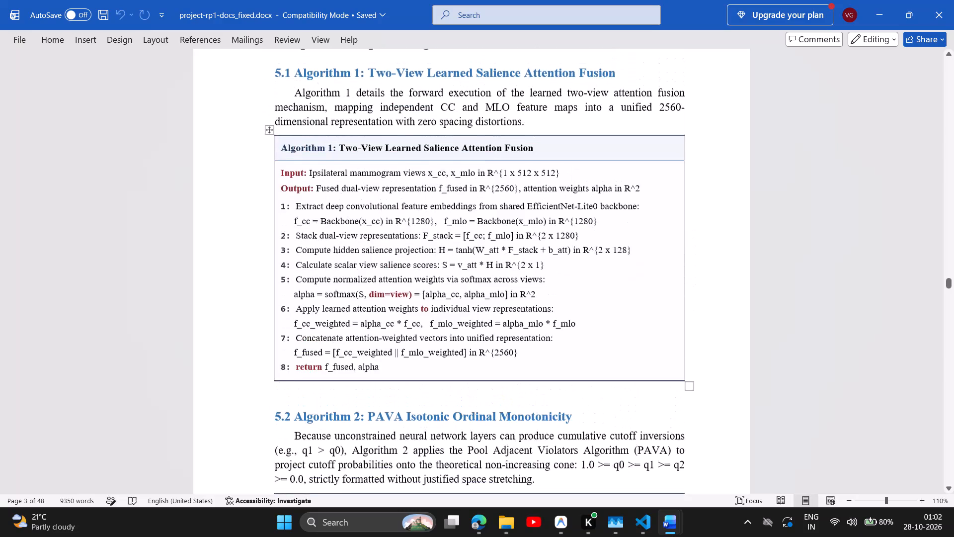
scroll(451, 257, up, 6)
scroll(451, 257, down, 15)
scroll(451, 257, down, 6)
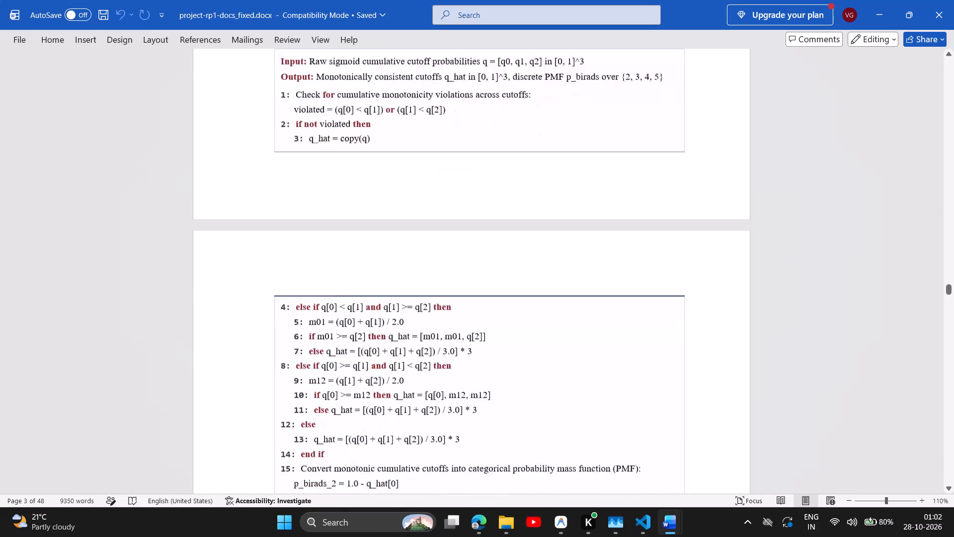
scroll(451, 257, down, 16)
scroll(451, 257, down, 15)
scroll(451, 257, down, 7)
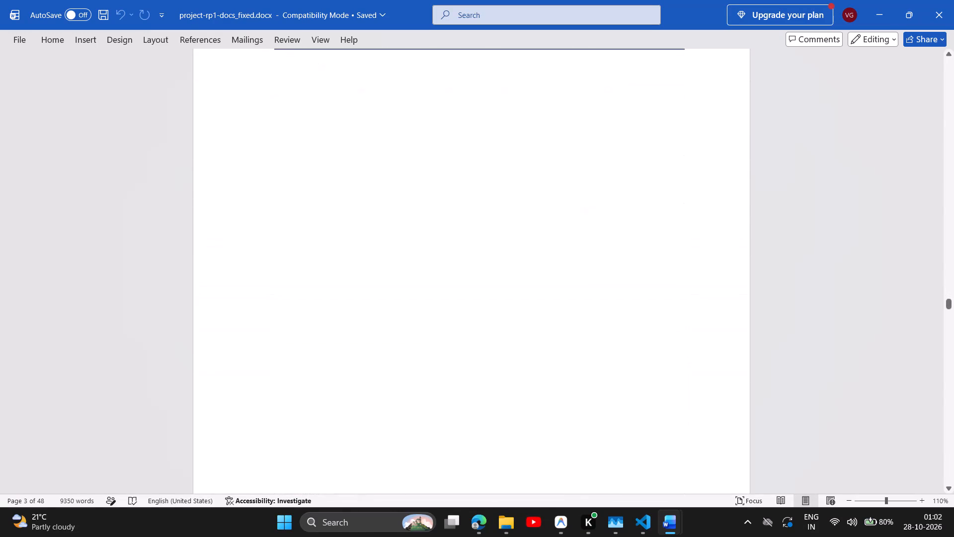
Examine the Chapter 6 block diagram, fusion pipeline, triage flowchart and data flow diagram section through to the start of Chapter 7.
scroll(451, 257, down, 14)
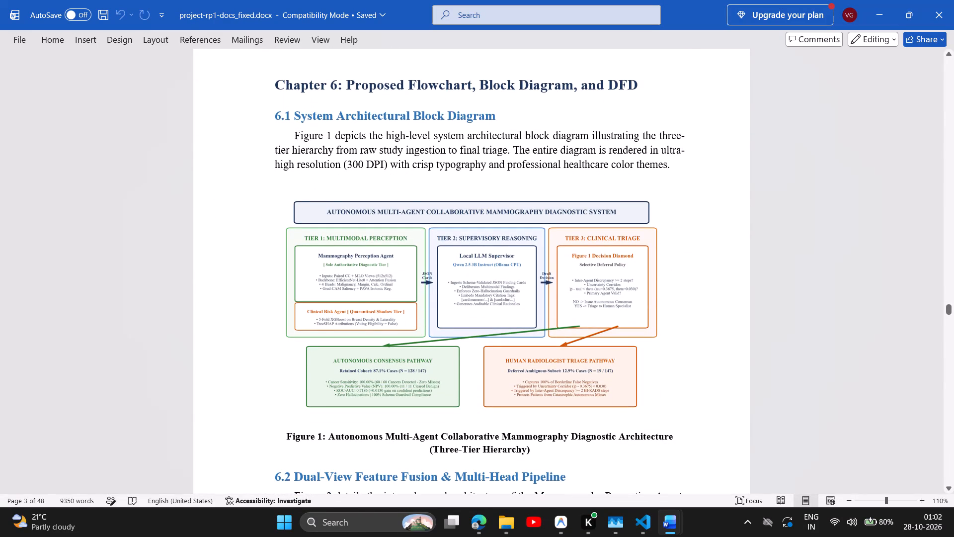
scroll(481, 280, down, 10)
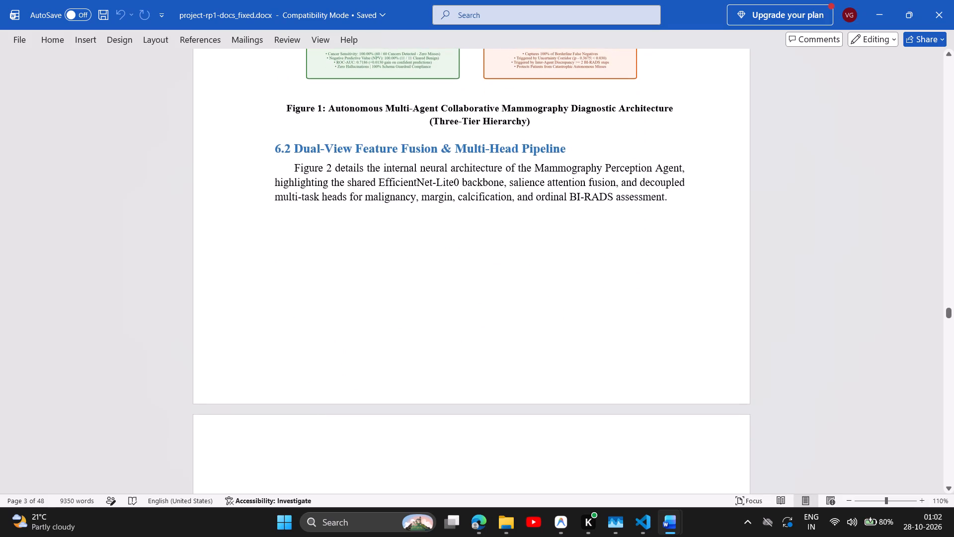
scroll(449, 230, up, 6)
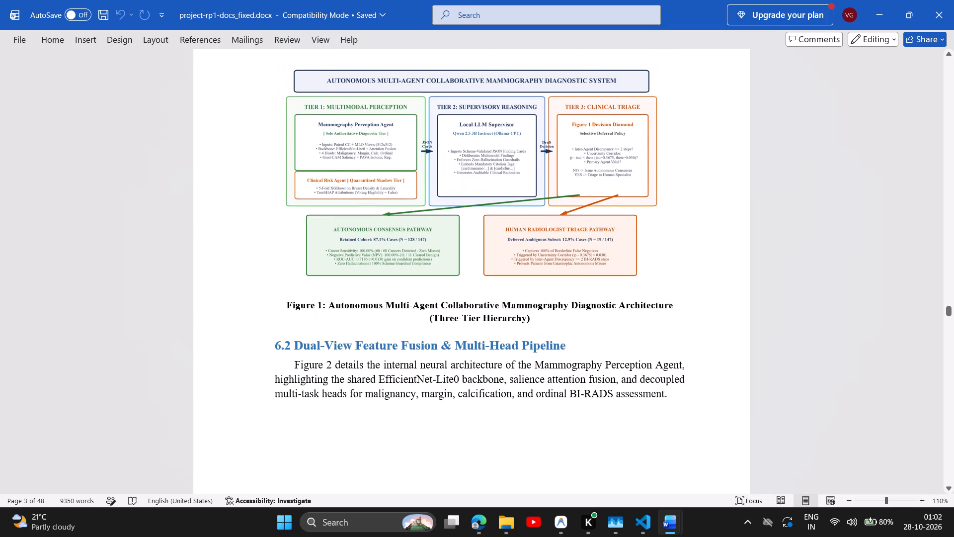
scroll(449, 230, up, 3)
scroll(449, 227, down, 18)
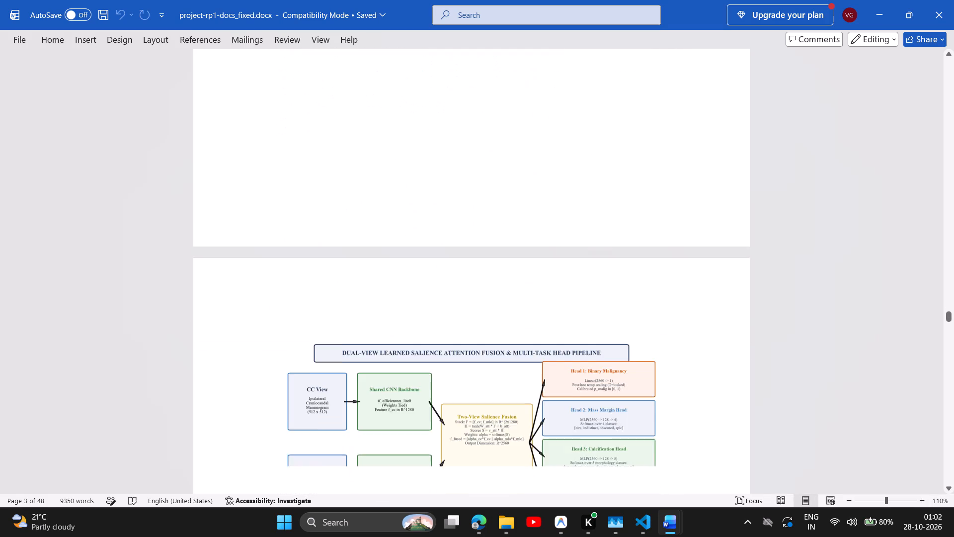
scroll(446, 247, down, 6)
scroll(446, 247, up, 5)
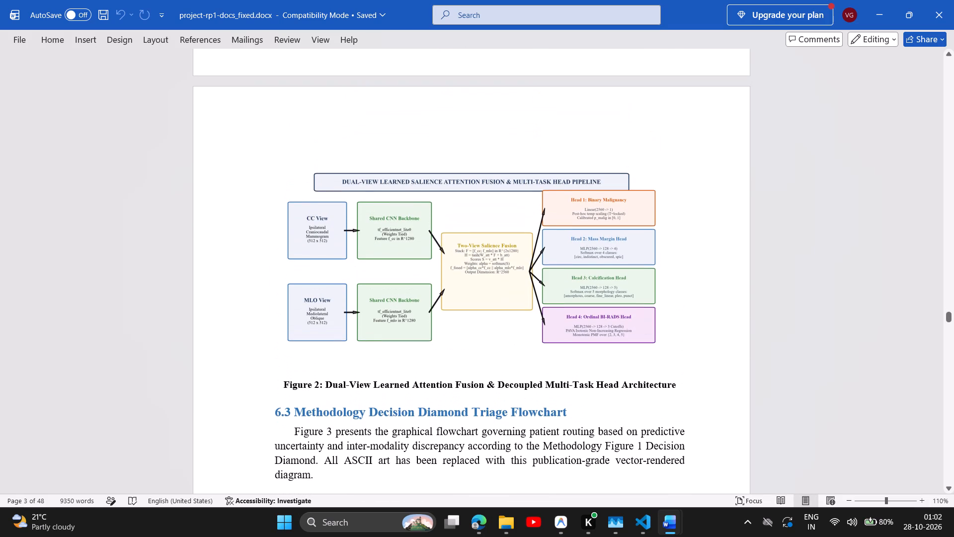
scroll(482, 270, down, 17)
scroll(480, 276, down, 5)
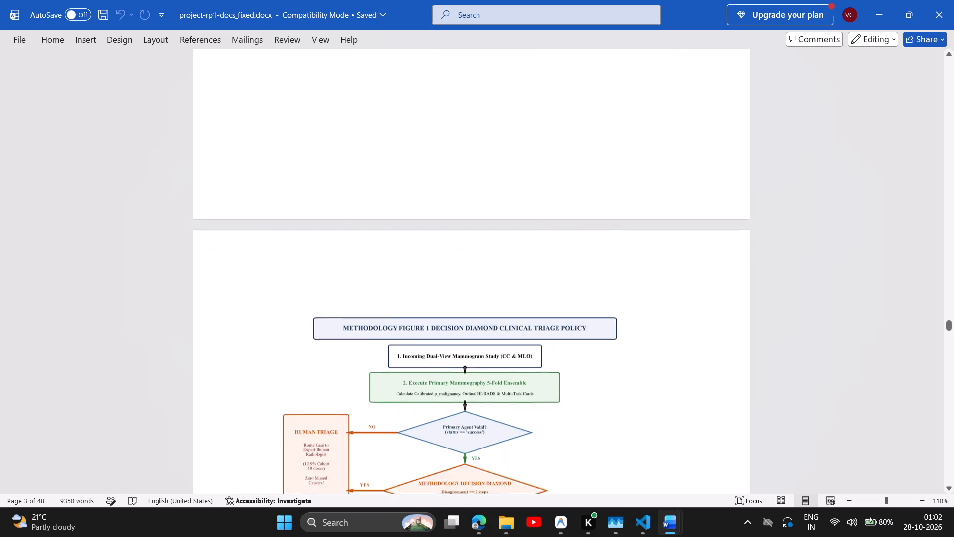
scroll(478, 279, down, 12)
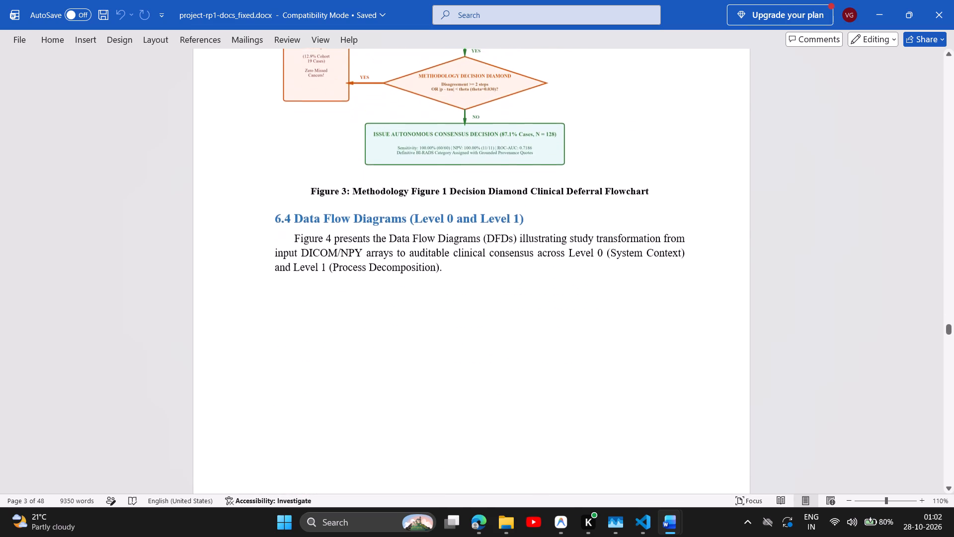
scroll(477, 268, down, 15)
scroll(477, 273, down, 13)
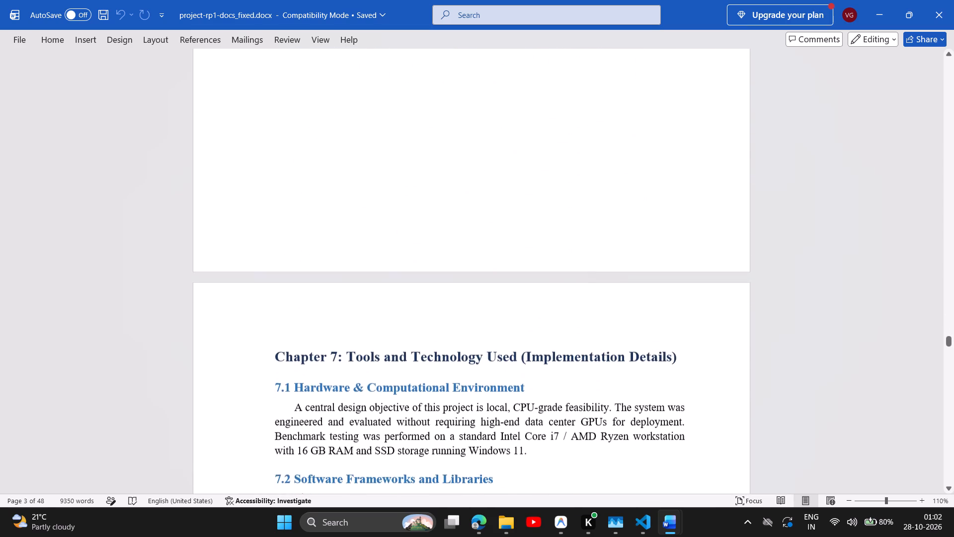
Skim Chapter 7 on tools and technology and the opening of Chapter 8 with its clinical diagnostic metrics table in the corrected report.
scroll(477, 279, down, 13)
scroll(477, 279, up, 18)
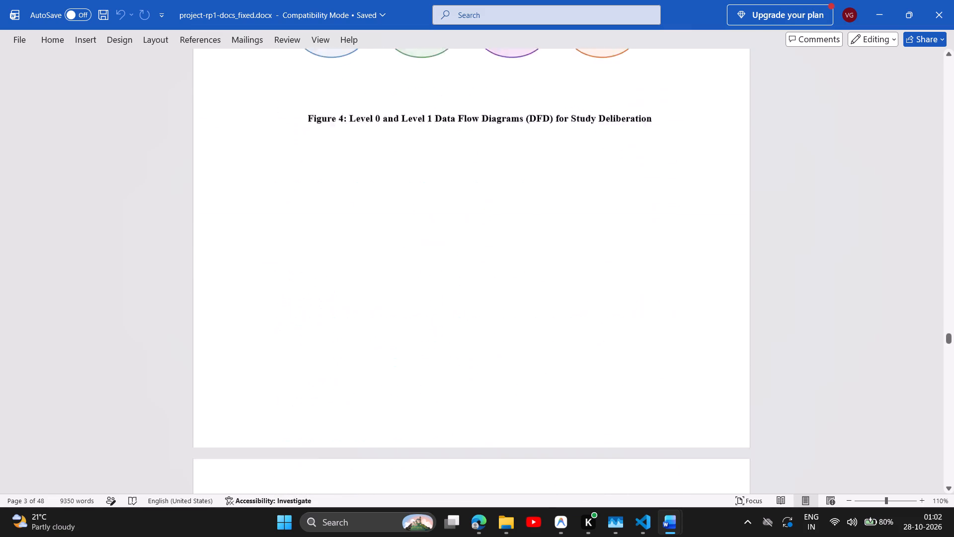
scroll(477, 279, up, 6)
scroll(477, 279, down, 8)
scroll(477, 279, down, 15)
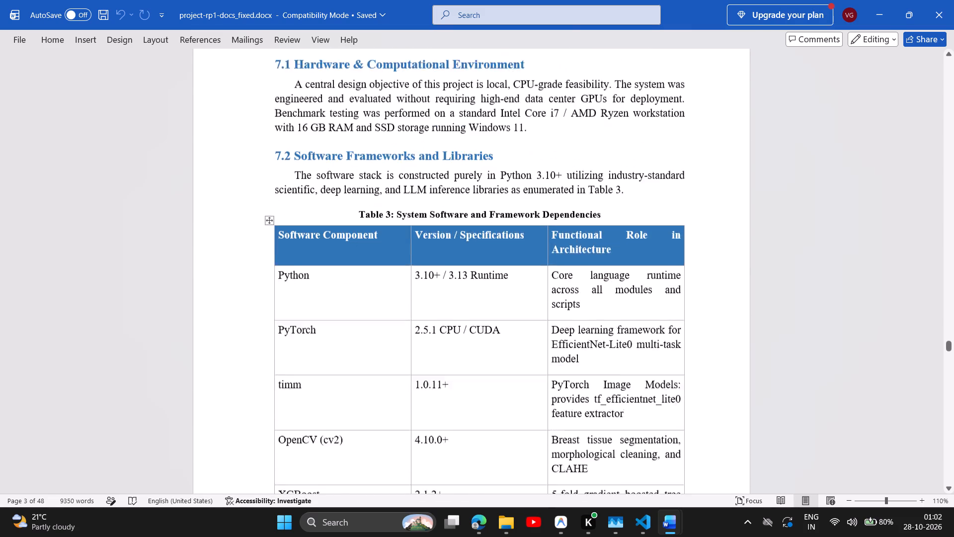
scroll(475, 283, down, 16)
scroll(465, 291, down, 19)
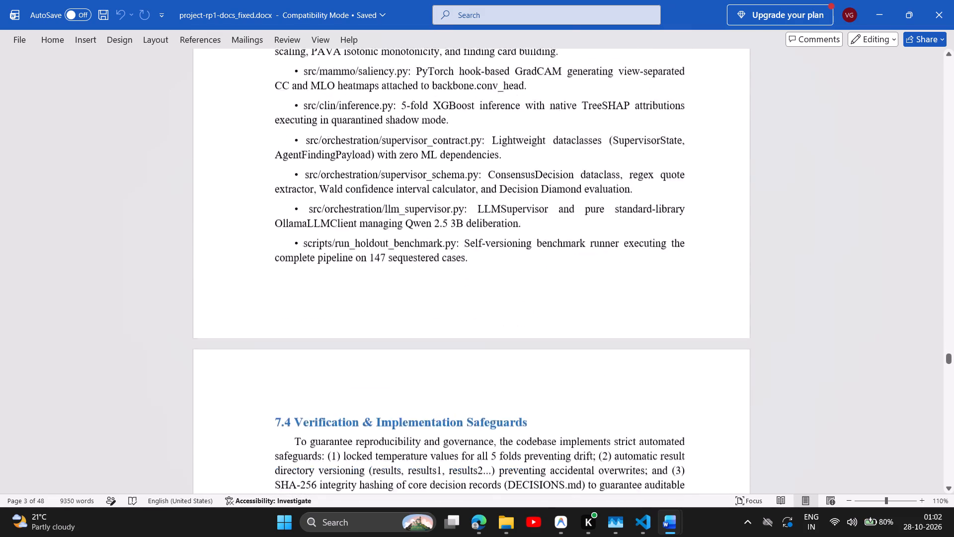
scroll(452, 300, down, 15)
scroll(444, 304, down, 14)
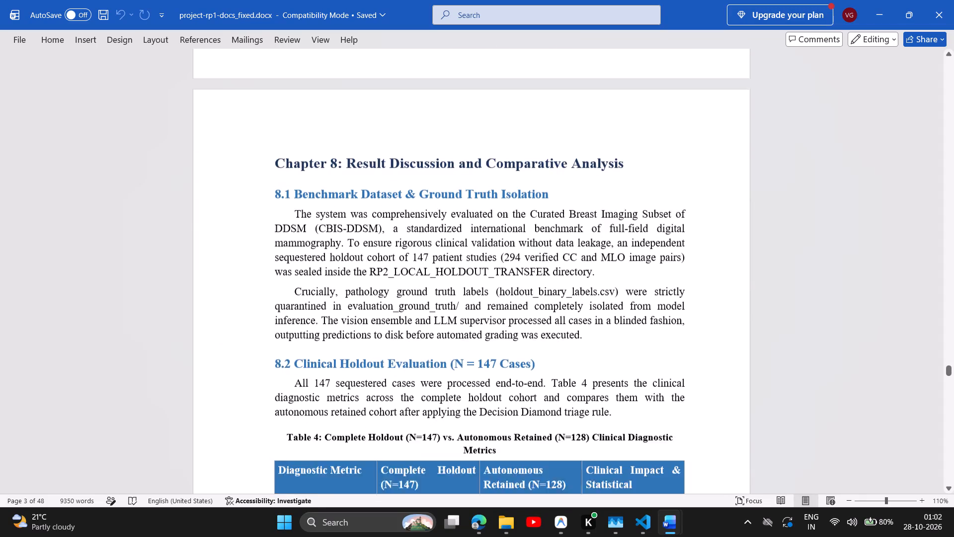
scroll(440, 321, down, 13)
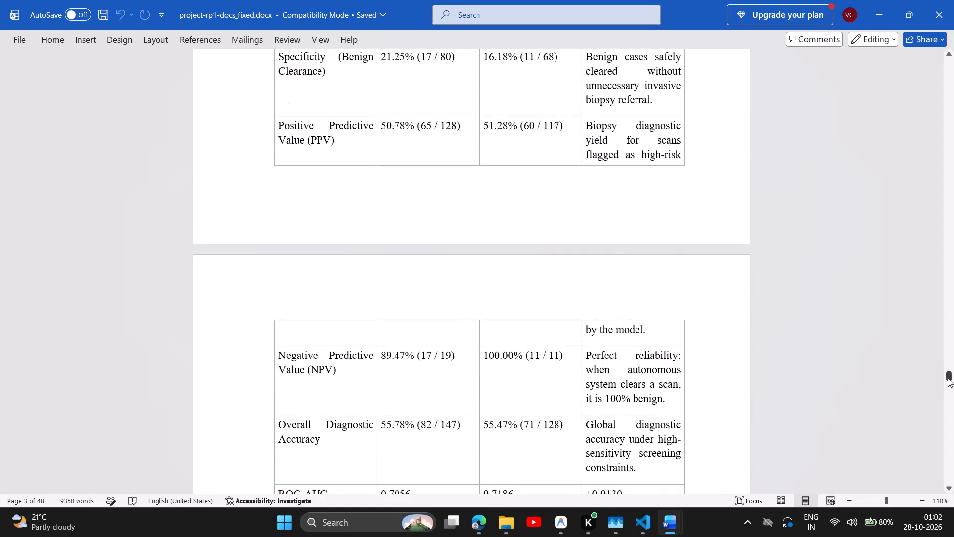
click(943, 379)
click(870, 11)
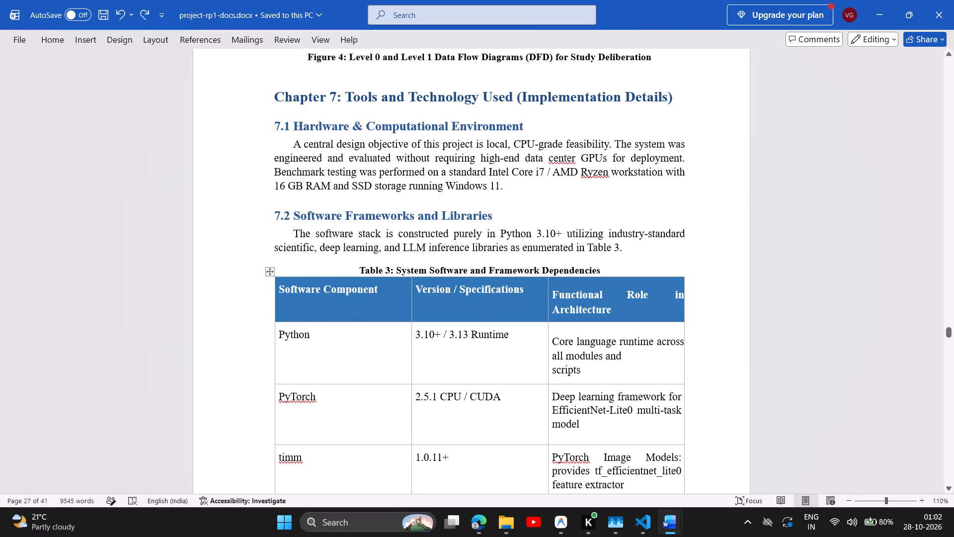
scroll(473, 225, up, 9)
scroll(770, 72, up, 1)
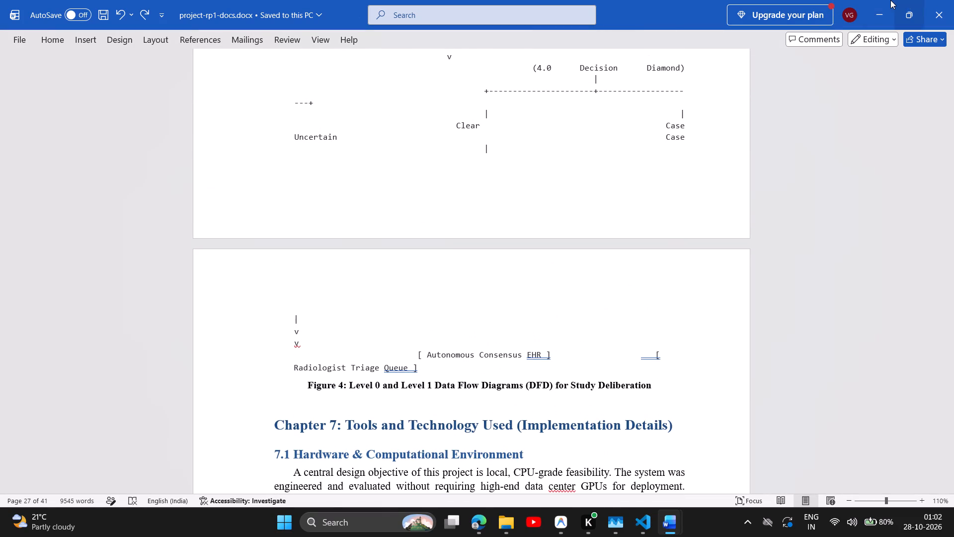
click(885, 0)
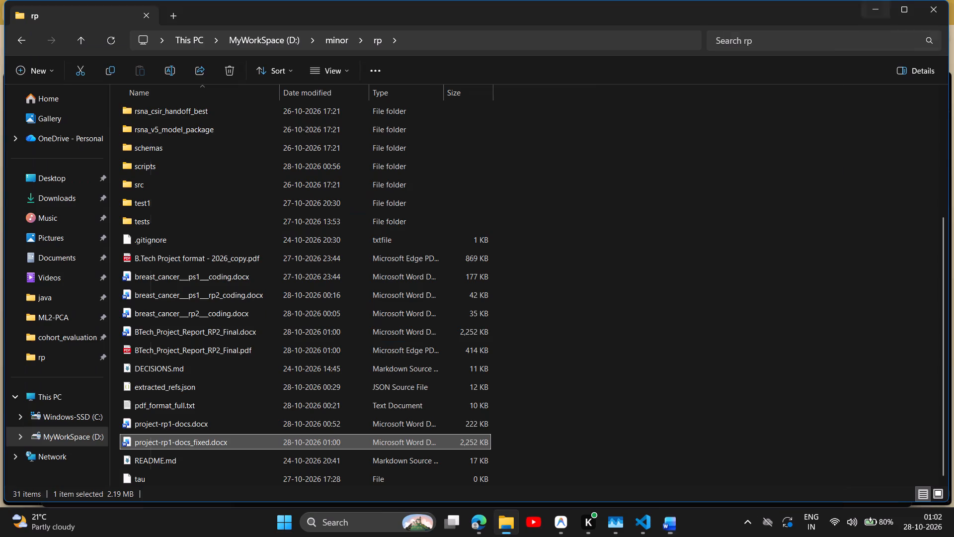
click(284, 417)
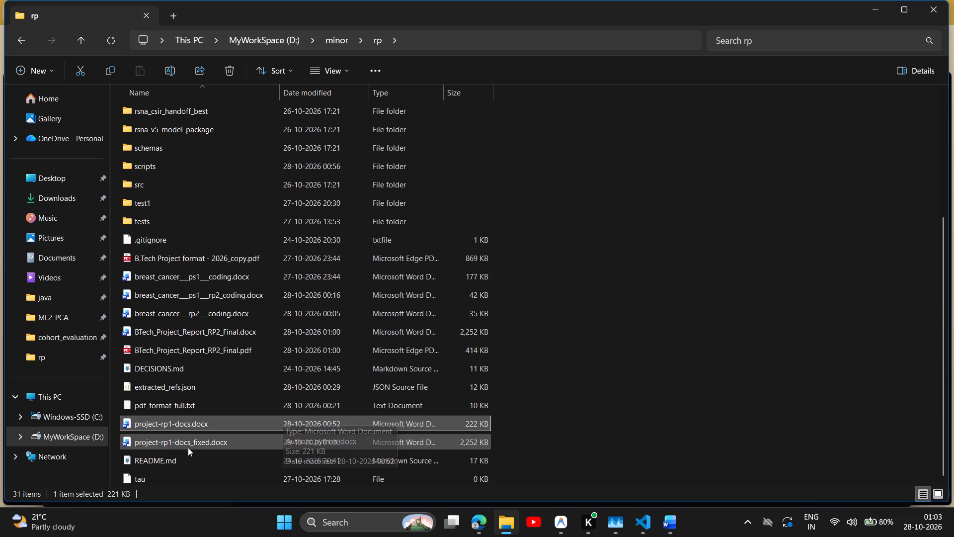
key(F2)
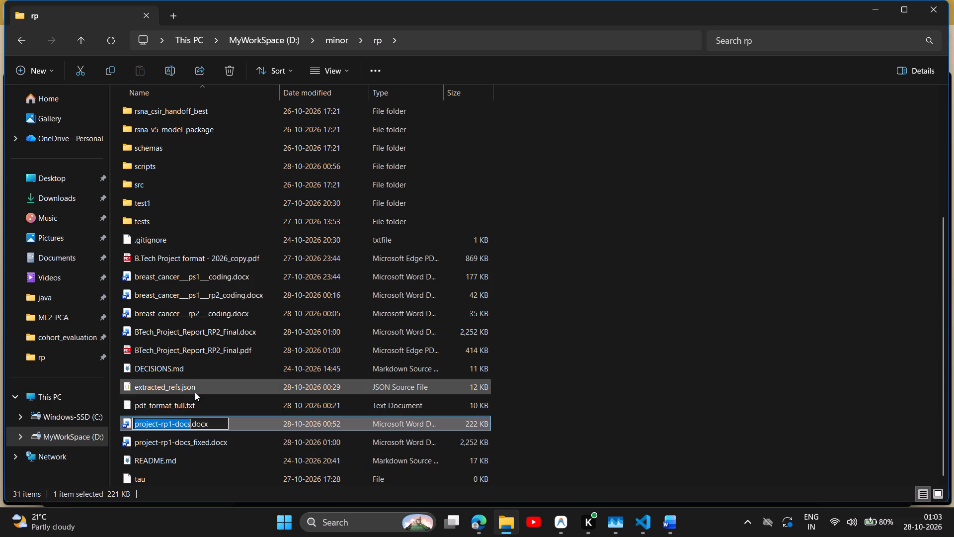
key(ctrl+c)
click(705, 345)
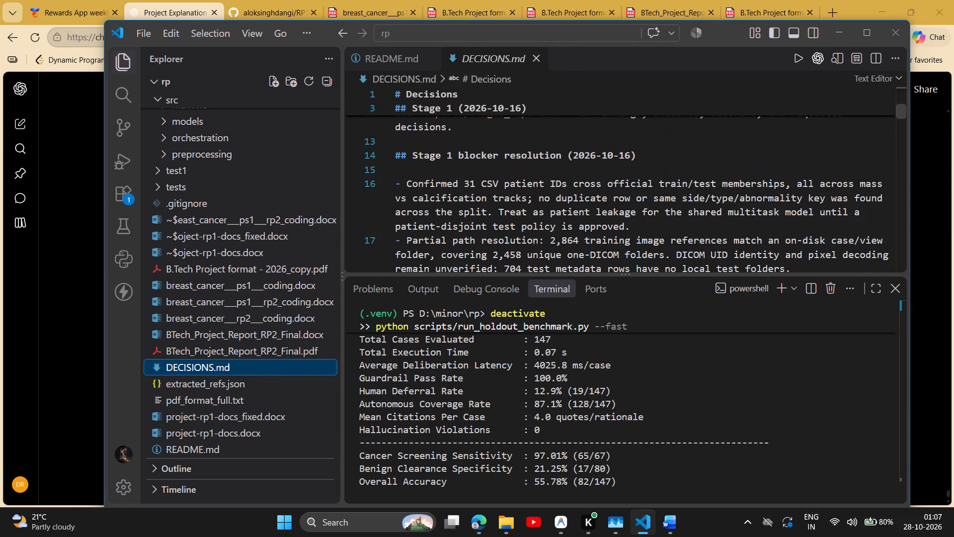
scroll(501, 213, down, 17)
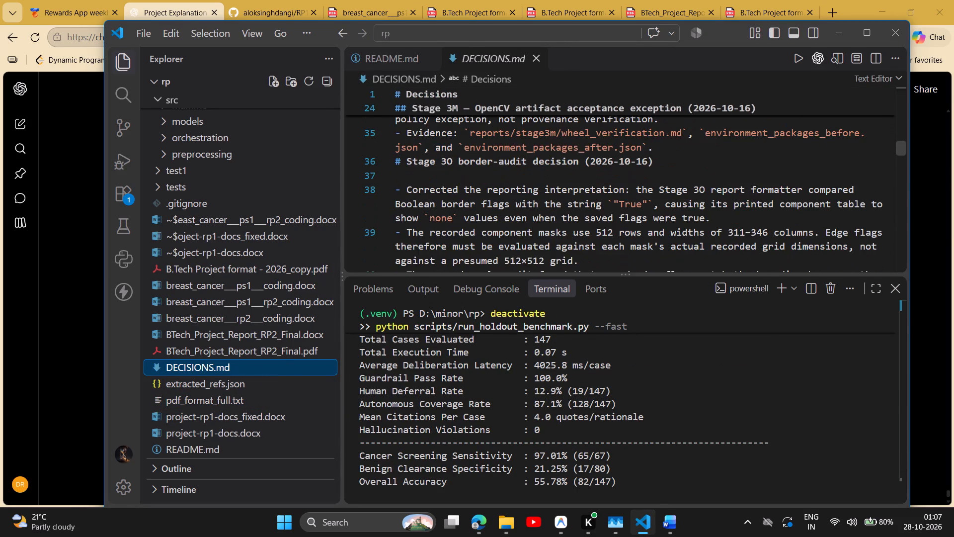
Read the Stage 3O border-audit decision, the manual 20-component overlay review and the recorded user approvals in DECISIONS.md.
scroll(501, 213, down, 6)
scroll(501, 213, up, 3)
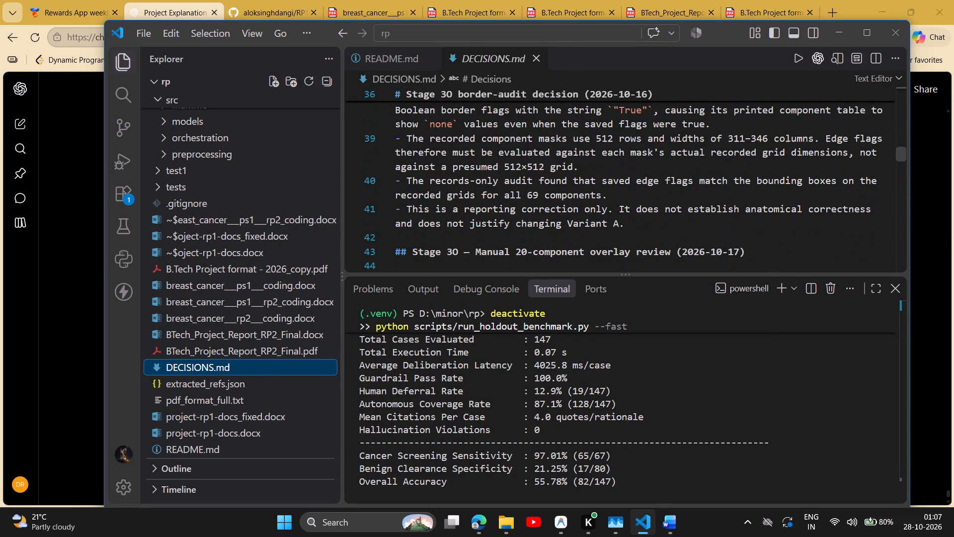
scroll(501, 213, down, 9)
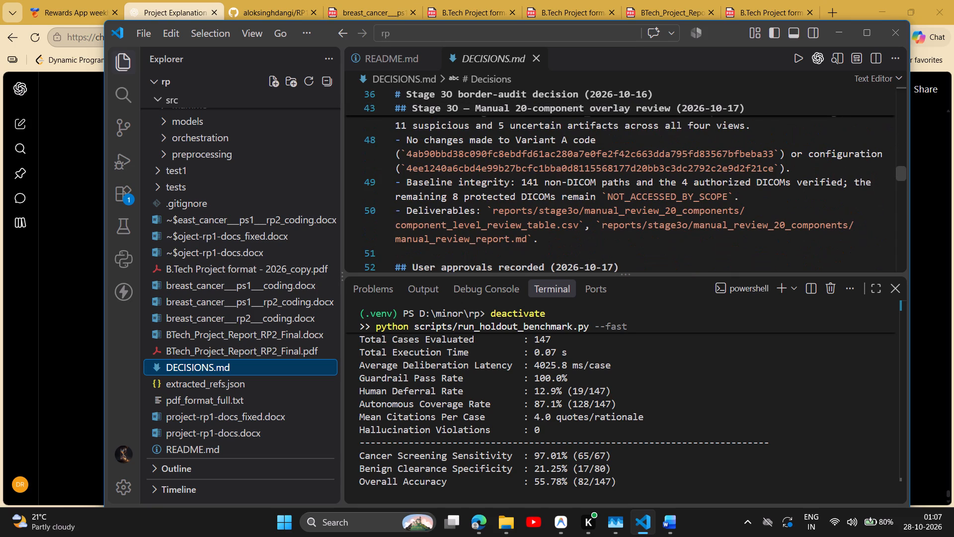
scroll(501, 213, down, 5)
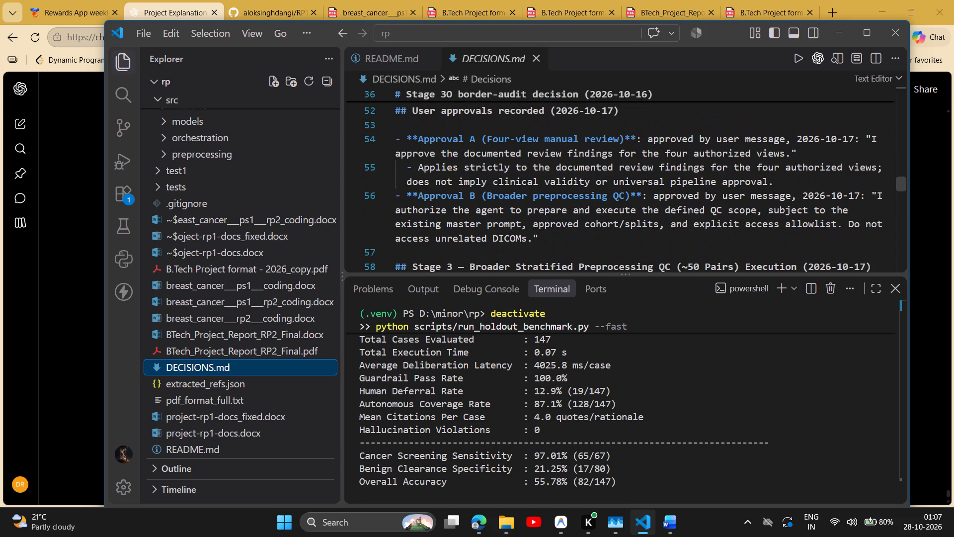
Read the Stage 3 Broader Stratified Preprocessing QC execution entry in DECISIONS.md.
scroll(501, 213, down, 3)
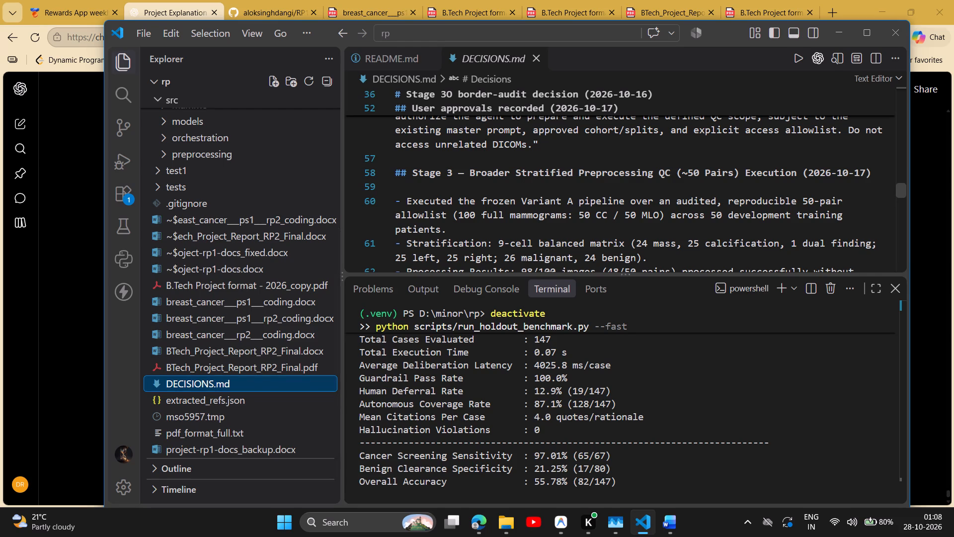
scroll(501, 213, up, 1)
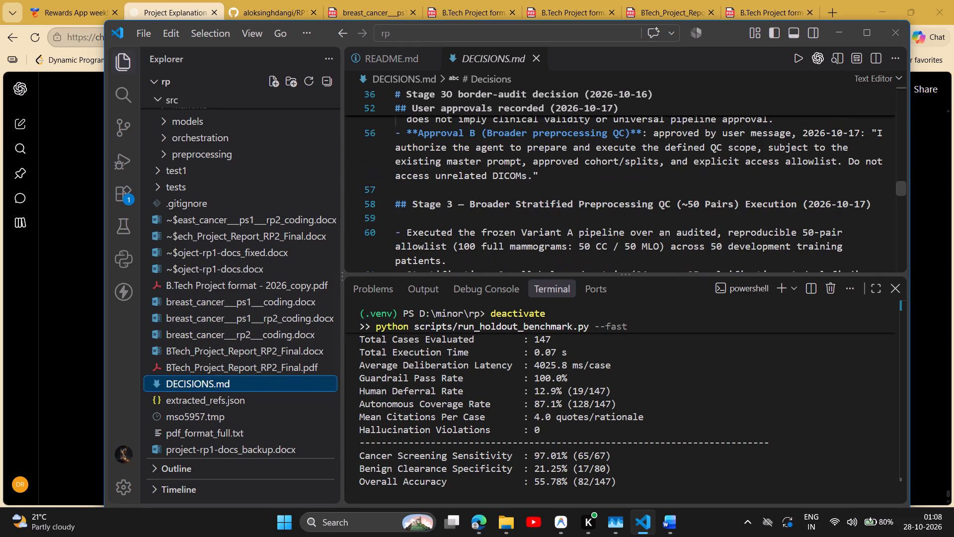
scroll(501, 213, down, 5)
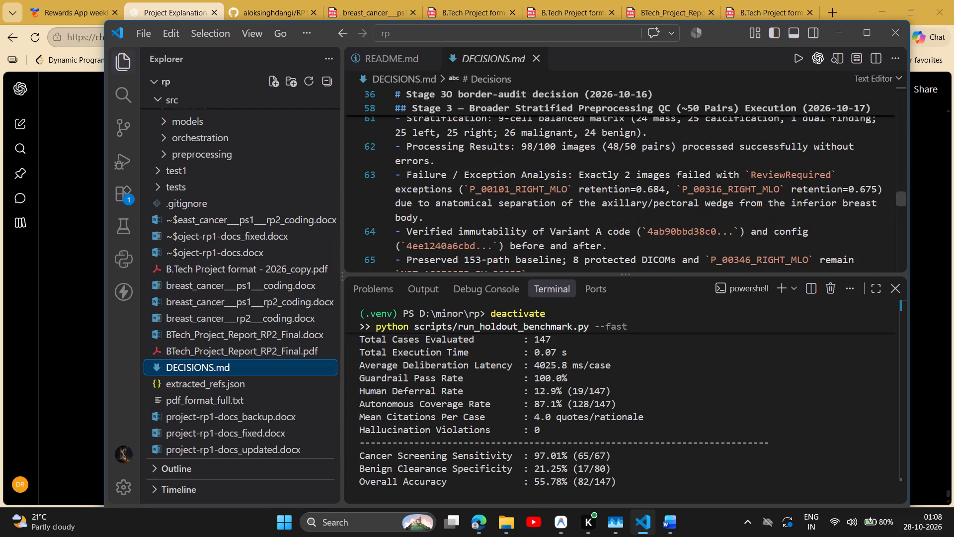
scroll(492, 208, down, 1)
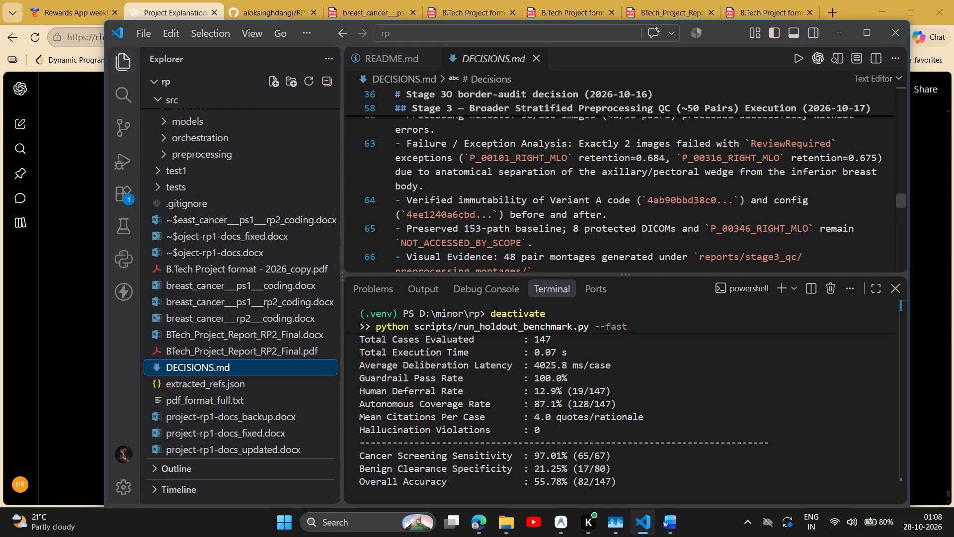
scroll(445, 221, down, 1)
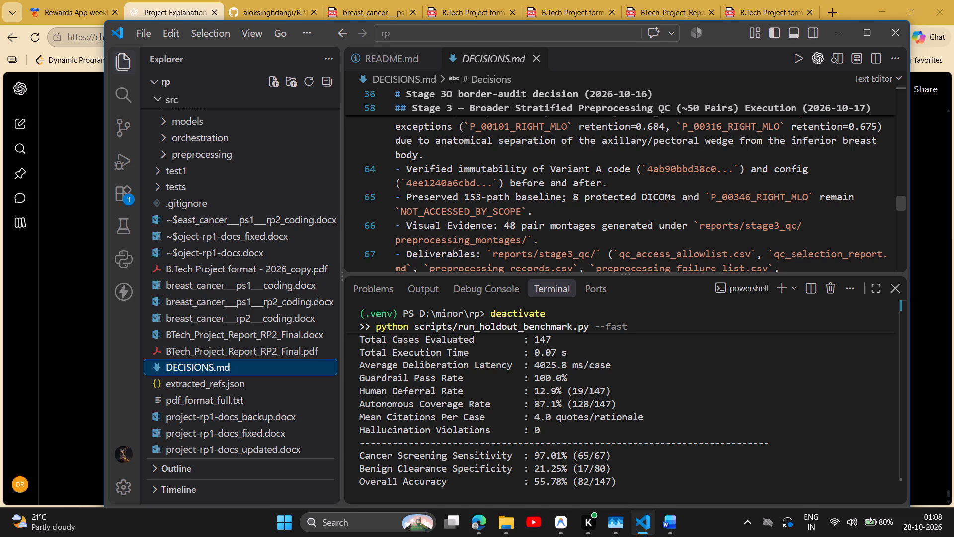
scroll(445, 221, down, 5)
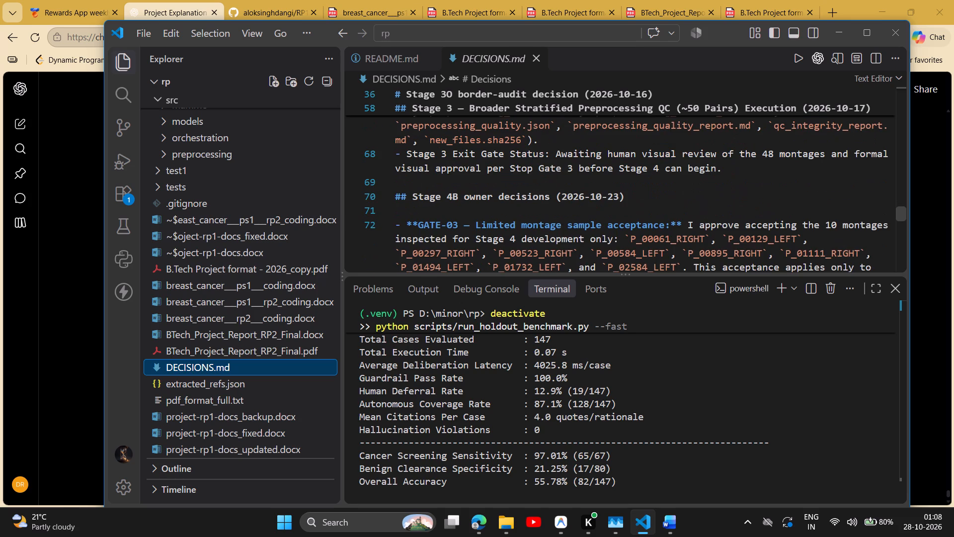
Read the Stage 4B owner decisions and the Stage C3.5 Clin Agent governance decisions through the end of DECISIONS.md.
scroll(445, 221, down, 1)
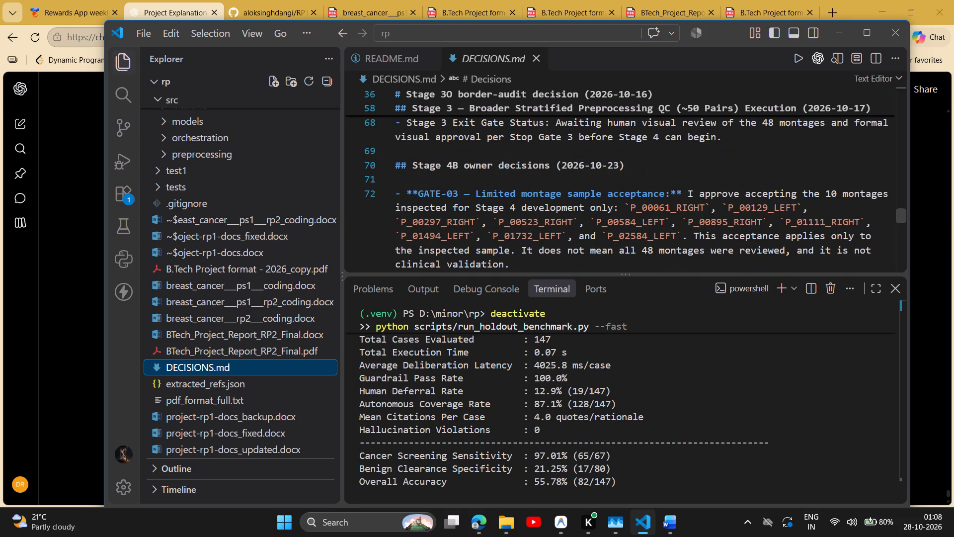
scroll(445, 221, down, 8)
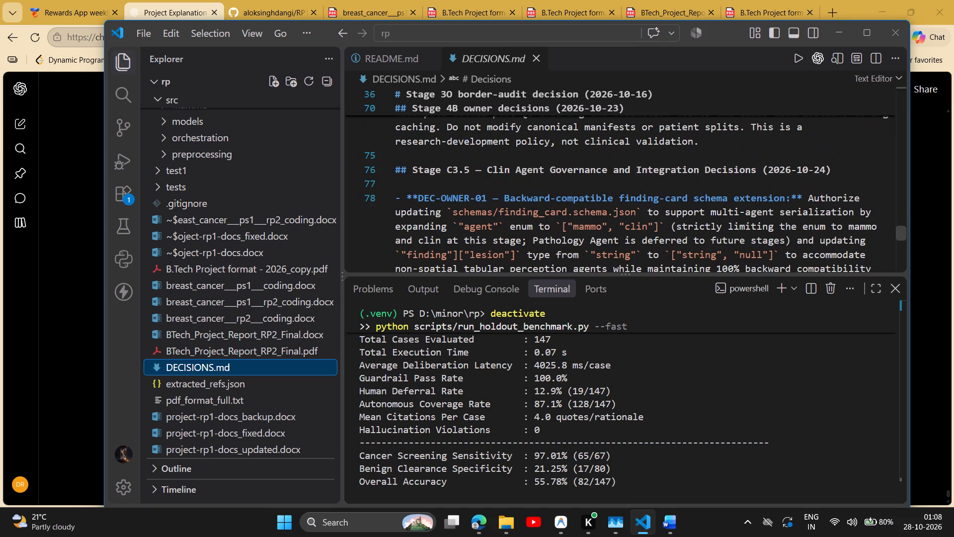
scroll(445, 221, down, 5)
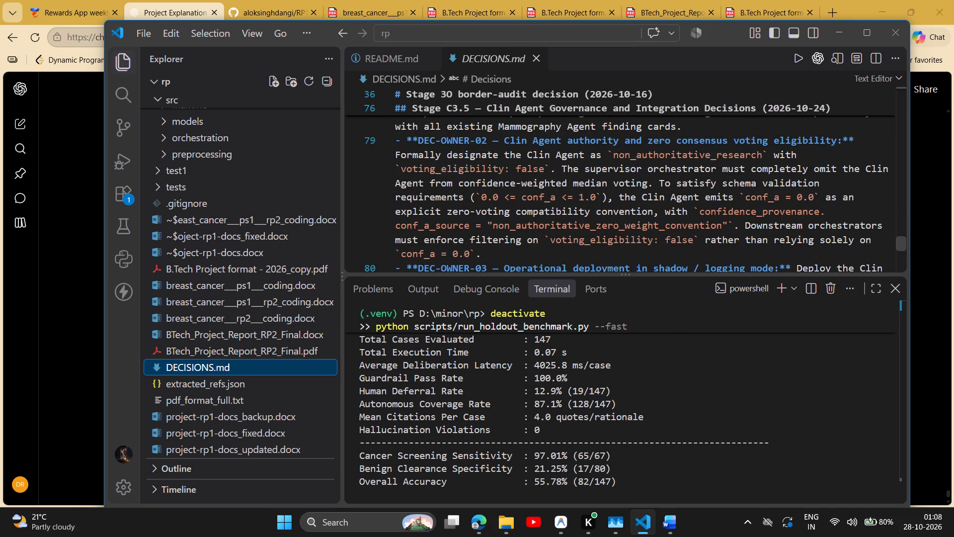
scroll(442, 221, down, 4)
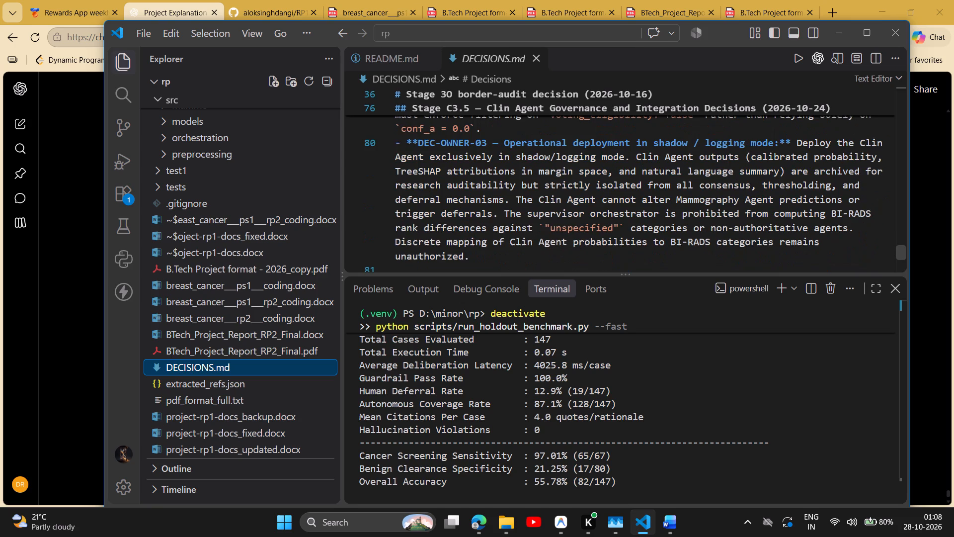
scroll(442, 221, down, 5)
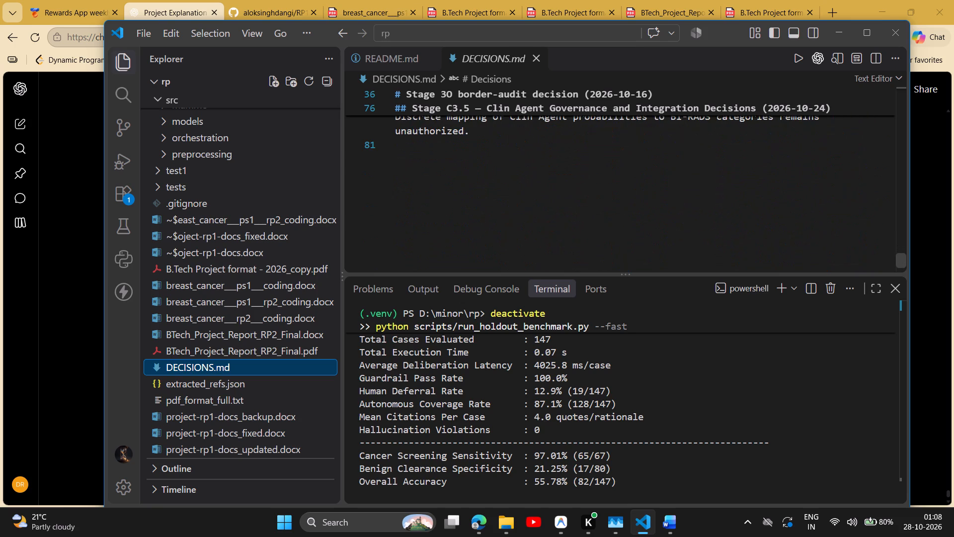
Review the Stage C3.5 decisions DEC-OWNER-01 to DEC-OWNER-03 in DECISIONS.md again.
scroll(442, 221, up, 3)
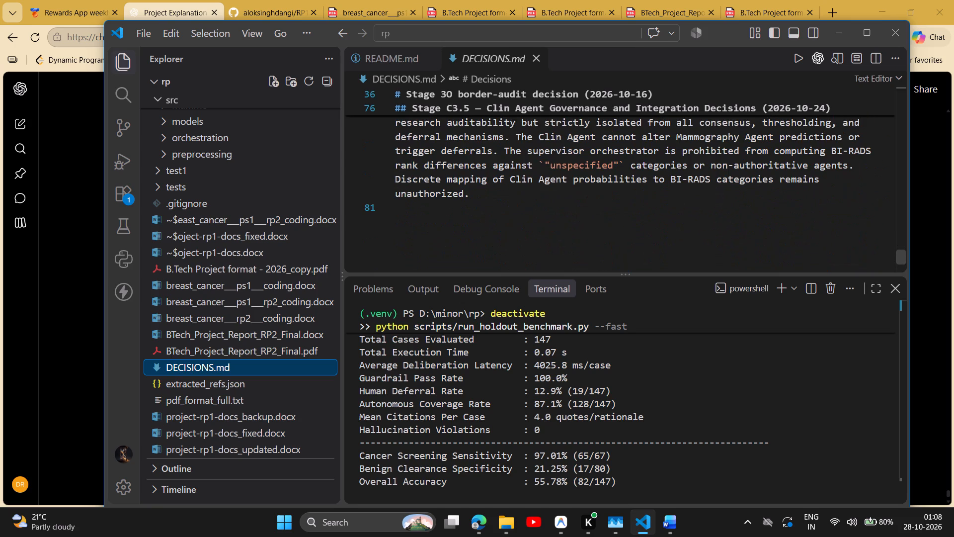
scroll(442, 221, up, 5)
scroll(479, 236, up, 2)
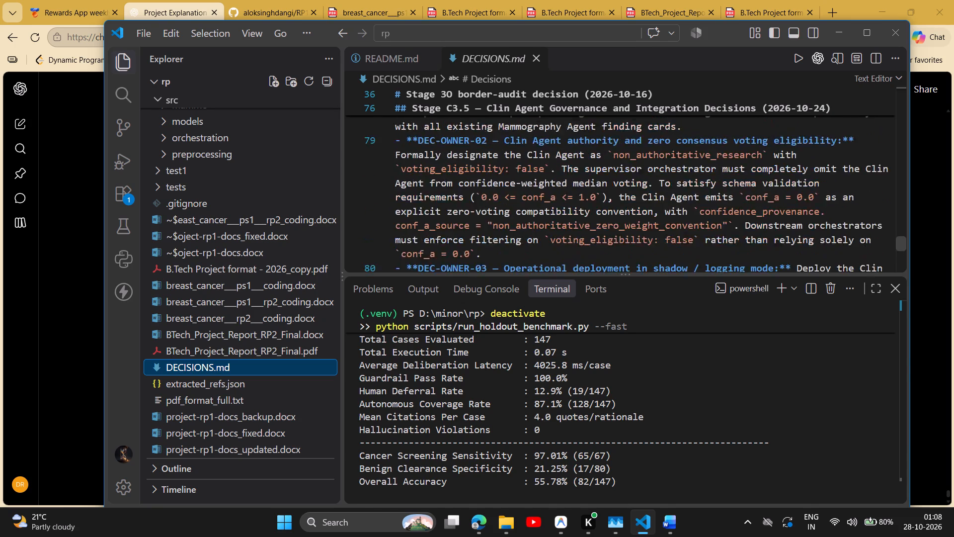
scroll(484, 245, up, 4)
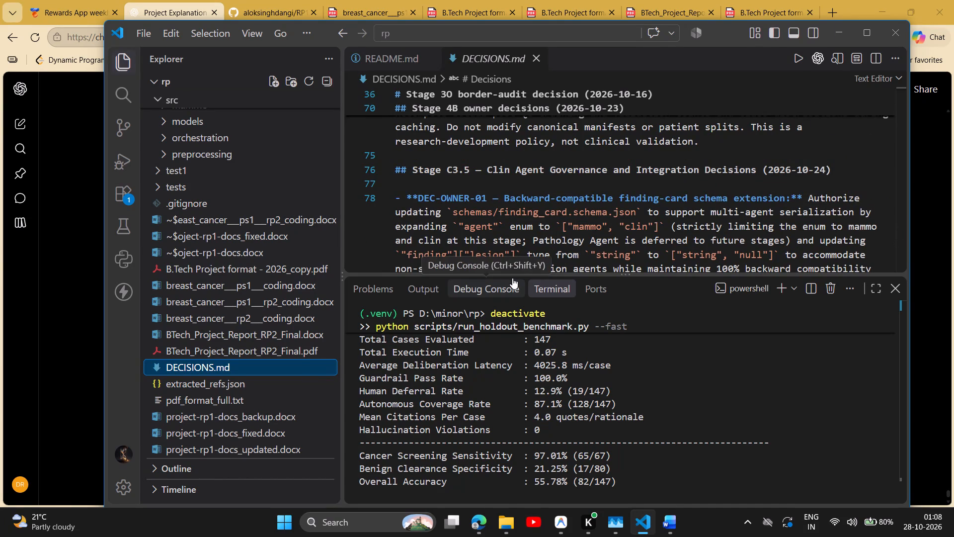
scroll(509, 278, up, 4)
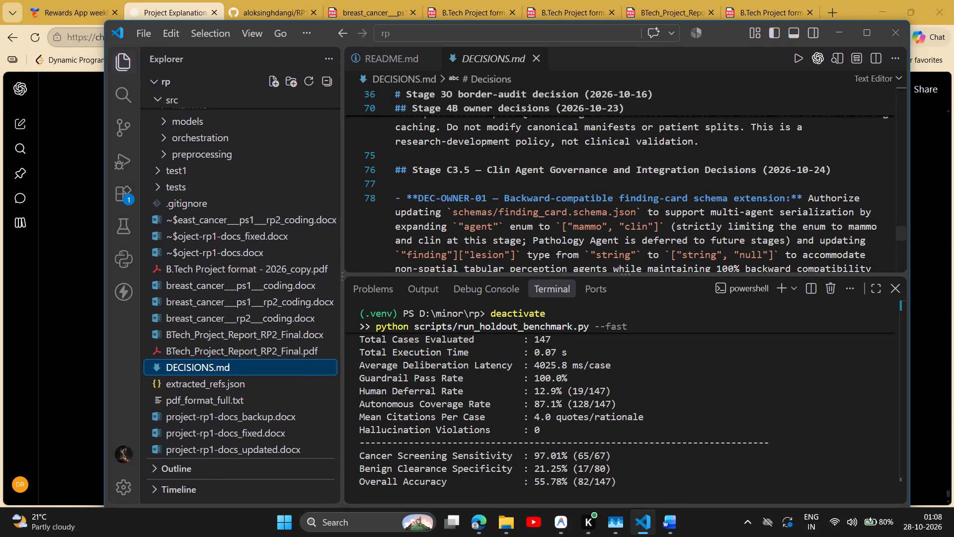
drag(512, 271, 509, 280)
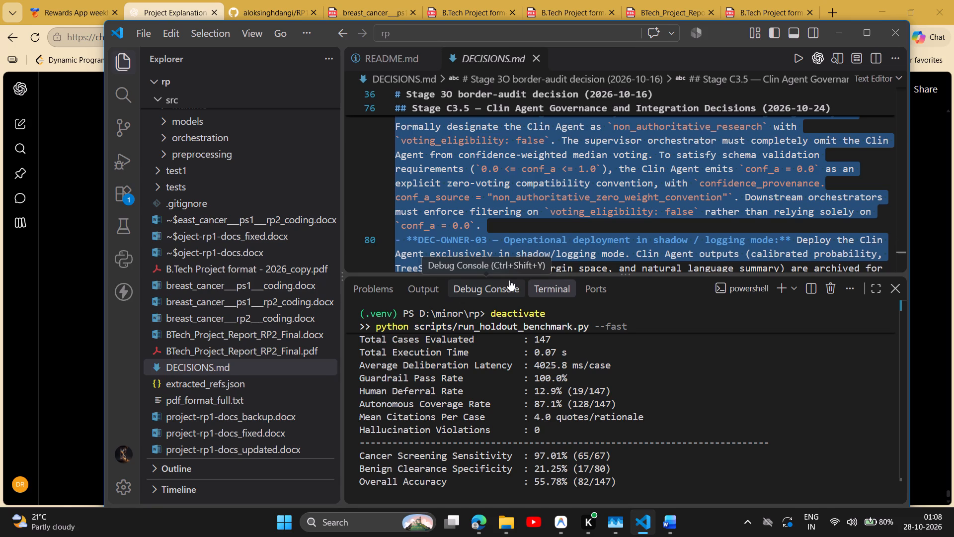
scroll(509, 280, up, 7)
click(531, 236)
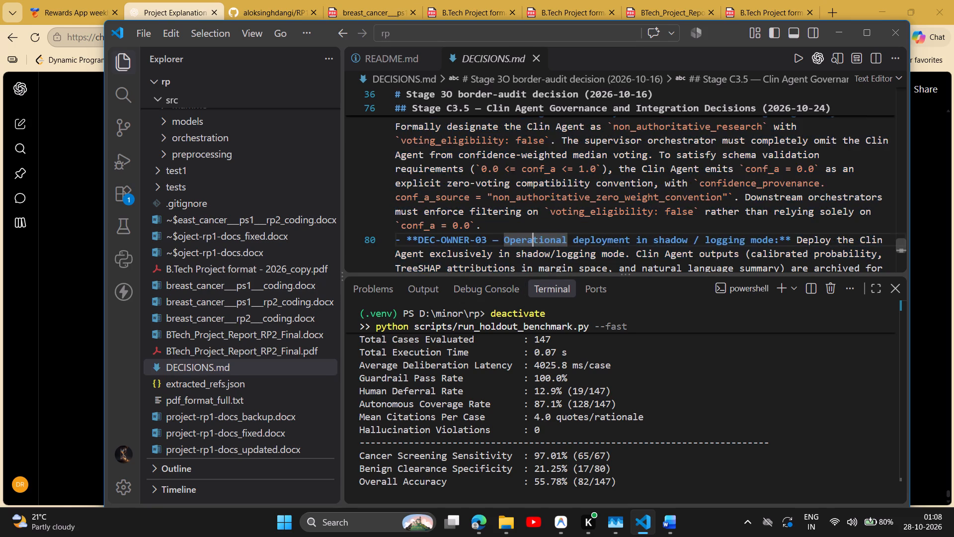
scroll(513, 229, down, 7)
scroll(502, 232, up, 3)
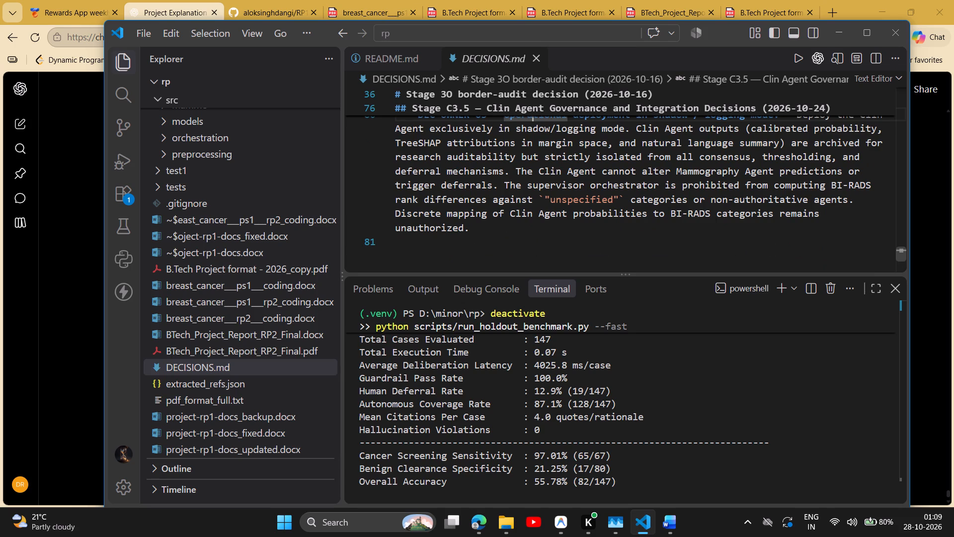
click(479, 250)
scroll(479, 250, up, 2)
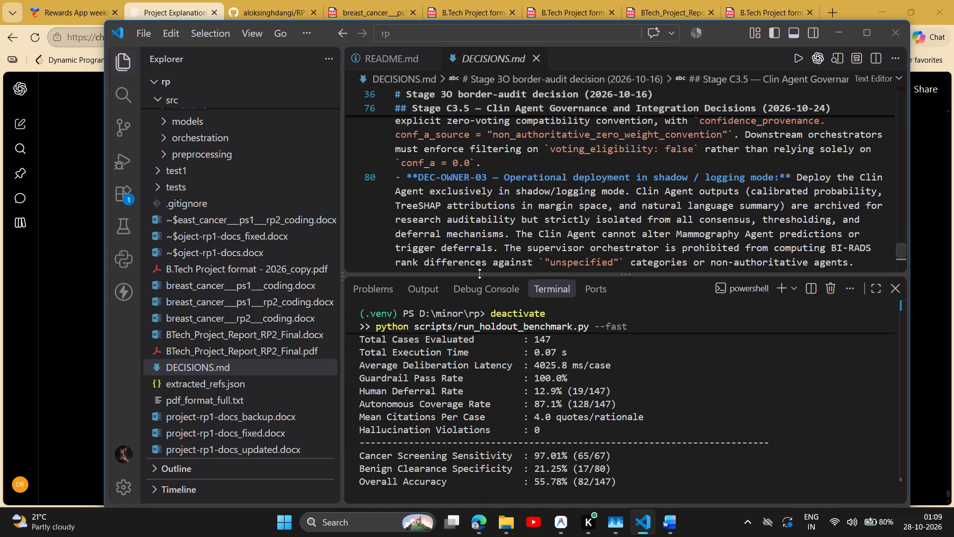
Enlarge the DECISIONS.md editor area slightly by reducing the terminal's height.
drag(479, 273, 482, 294)
scroll(482, 273, down, 2)
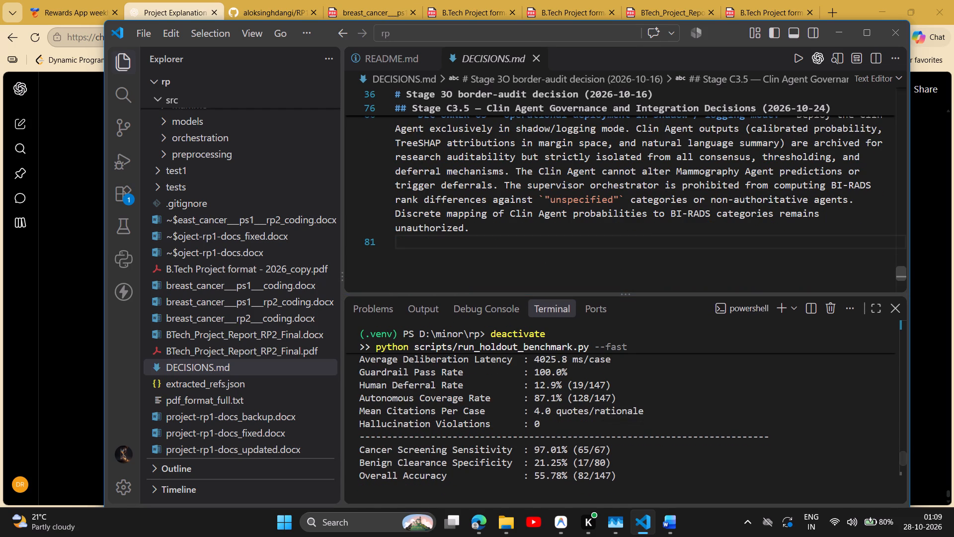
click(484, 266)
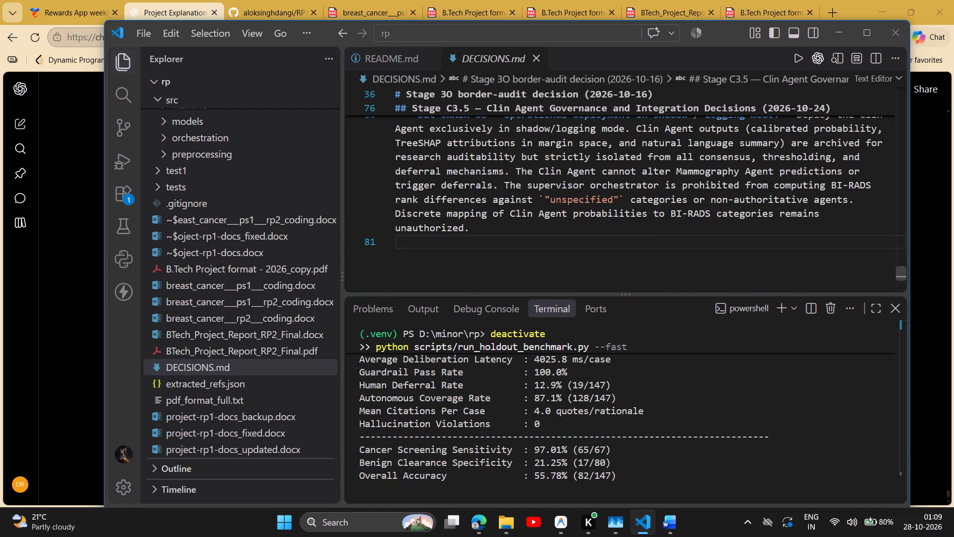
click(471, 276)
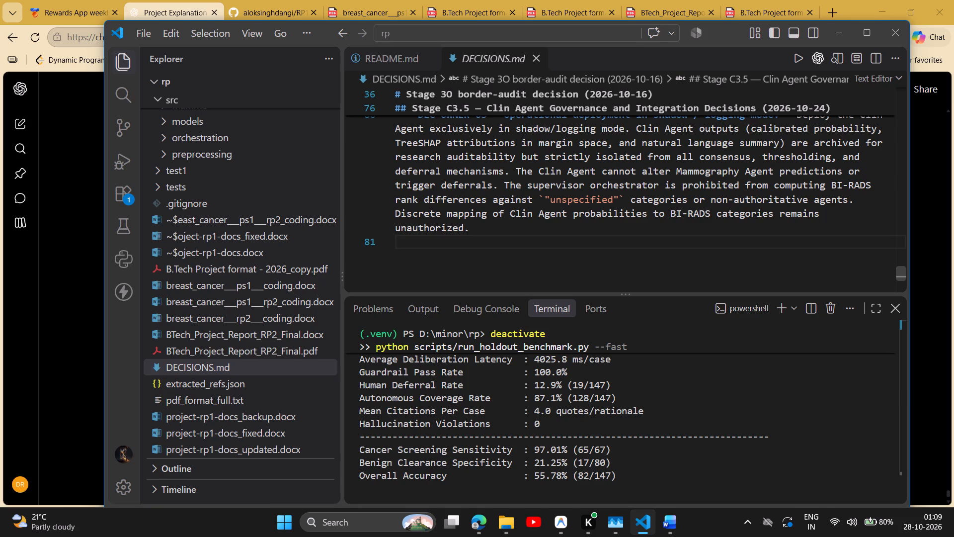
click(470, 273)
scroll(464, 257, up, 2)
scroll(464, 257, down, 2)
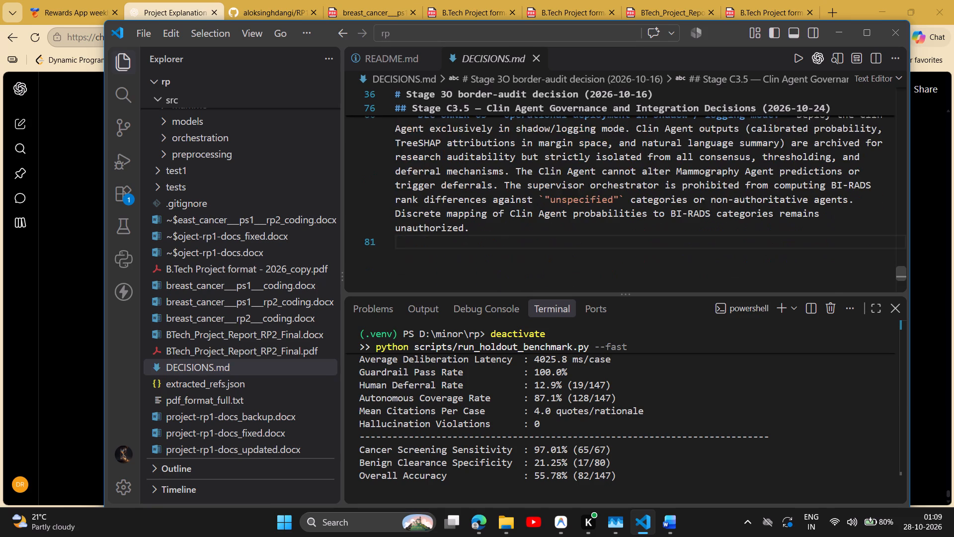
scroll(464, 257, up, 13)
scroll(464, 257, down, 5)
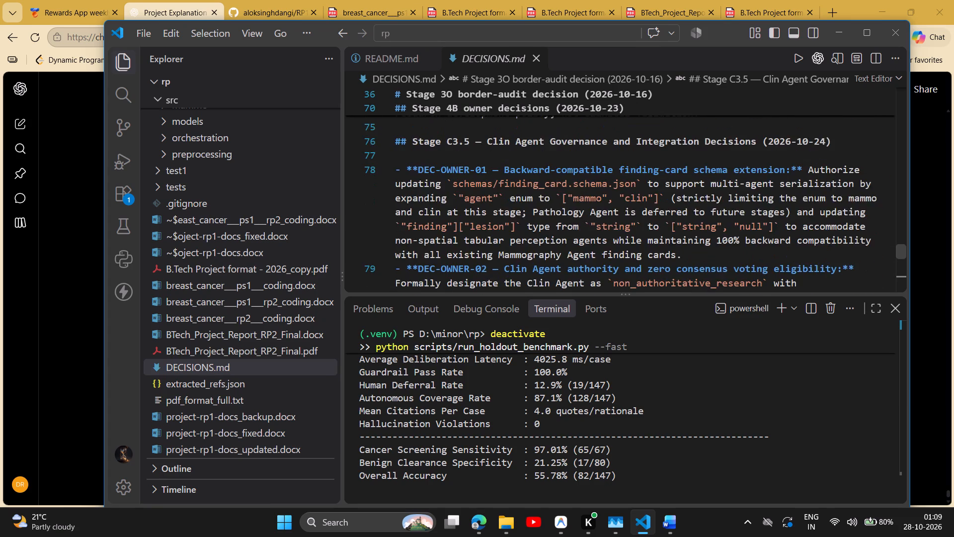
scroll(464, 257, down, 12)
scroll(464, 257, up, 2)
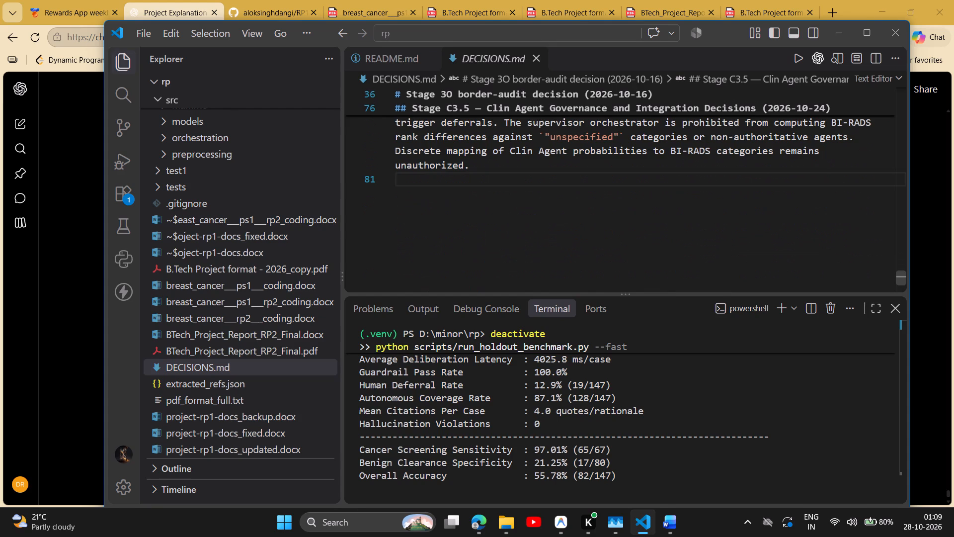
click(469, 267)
click(913, 199)
click(924, 197)
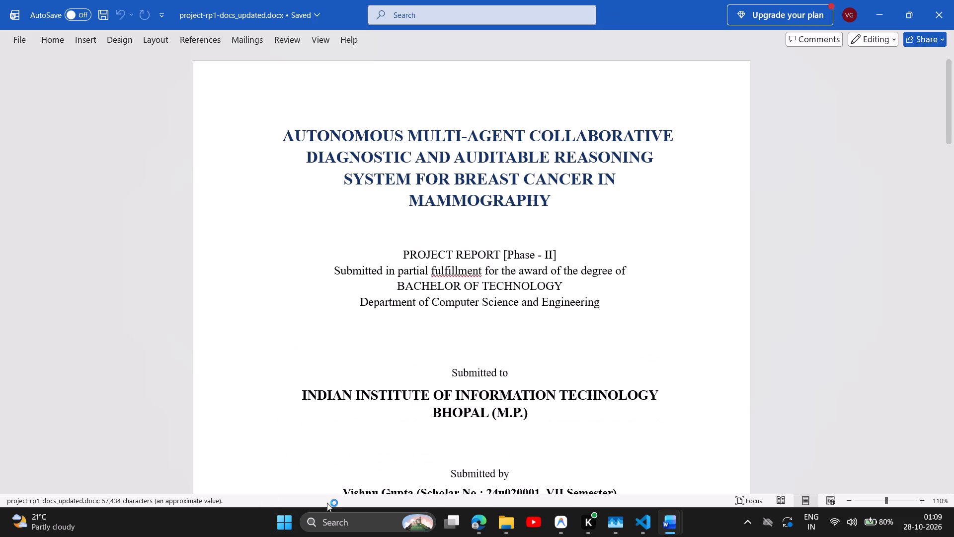
Review the merged report's title page, certificate, declaration and acknowledgement.
scroll(534, 232, down, 7)
scroll(499, 263, down, 2)
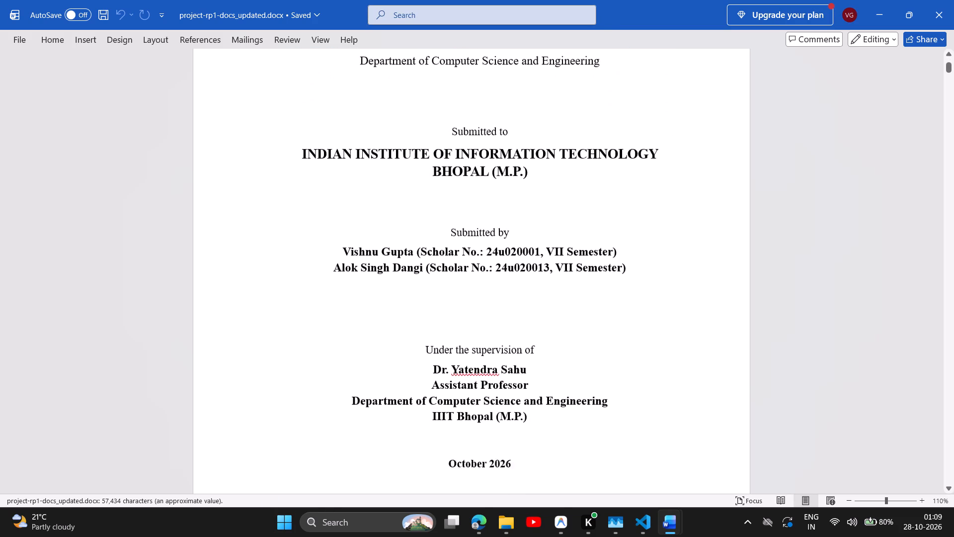
scroll(496, 266, down, 19)
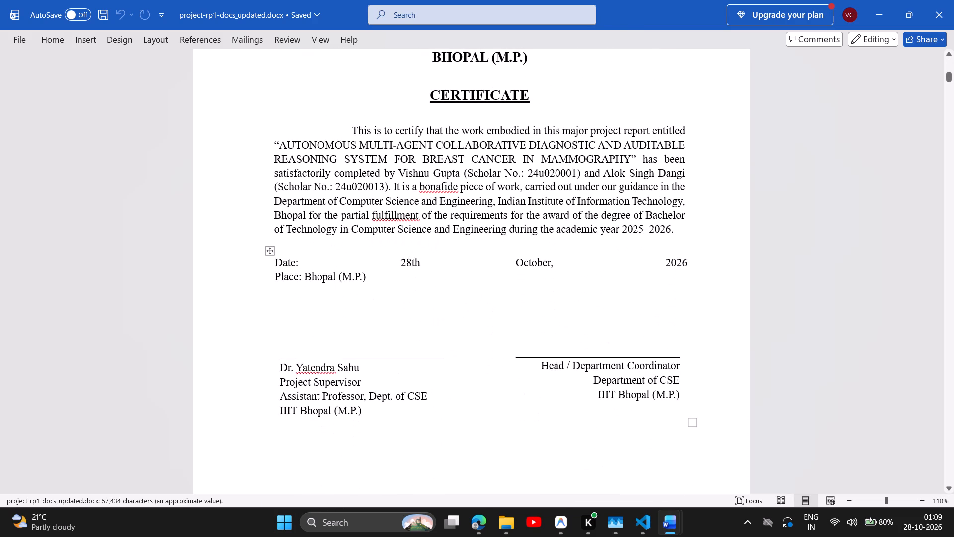
scroll(483, 307, down, 7)
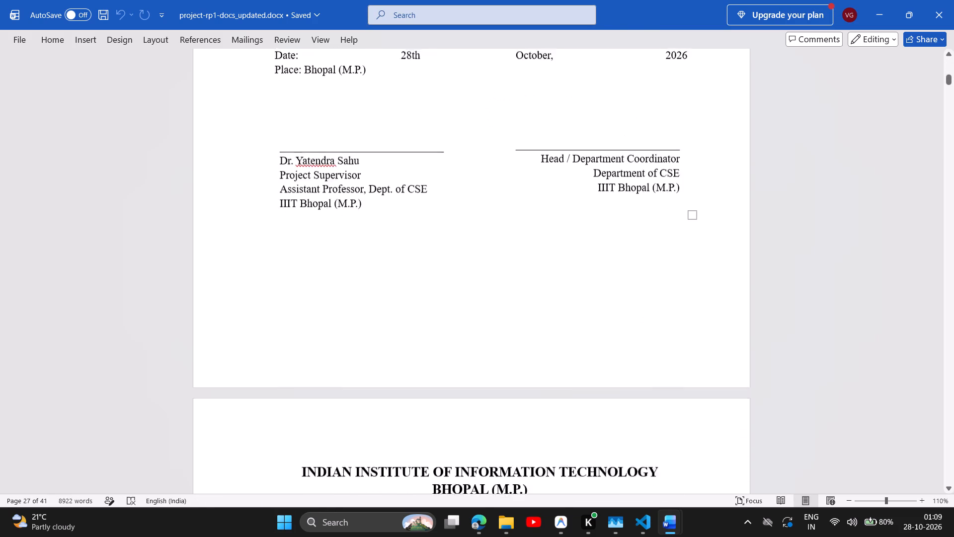
scroll(484, 298, down, 14)
scroll(471, 309, down, 15)
scroll(470, 316, down, 13)
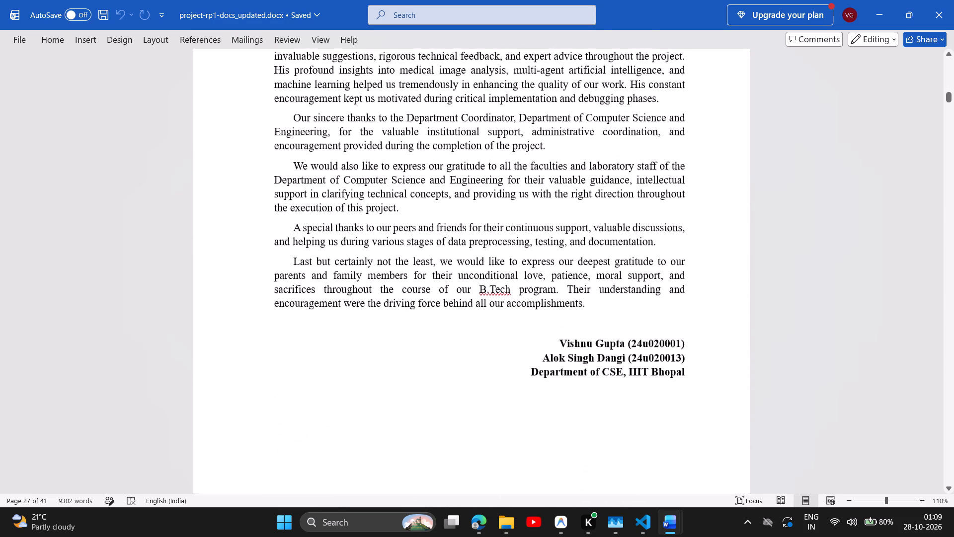
Review the Area of Work page, Table of Contents, List of Figures and list of tables in the merged report.
scroll(468, 319, down, 20)
scroll(468, 319, down, 6)
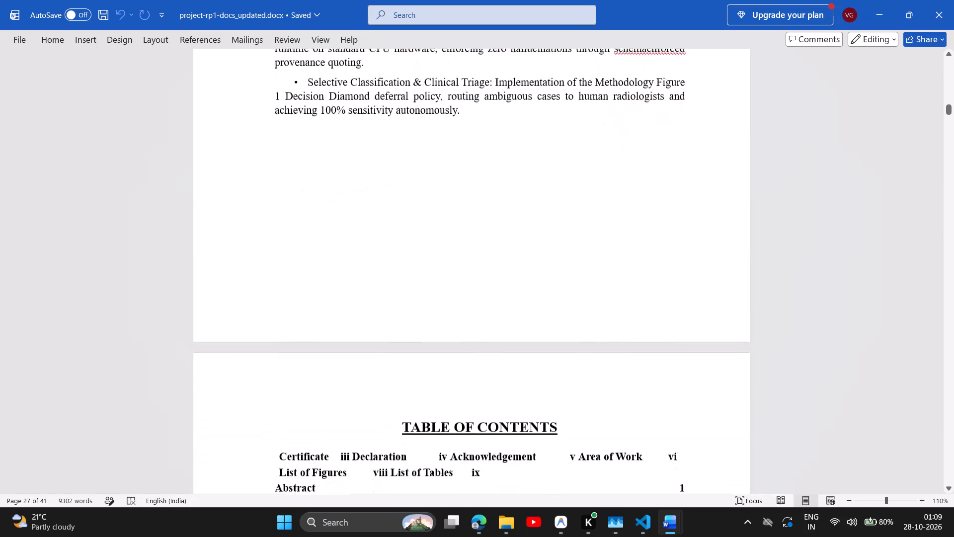
scroll(467, 328, up, 17)
scroll(467, 328, down, 17)
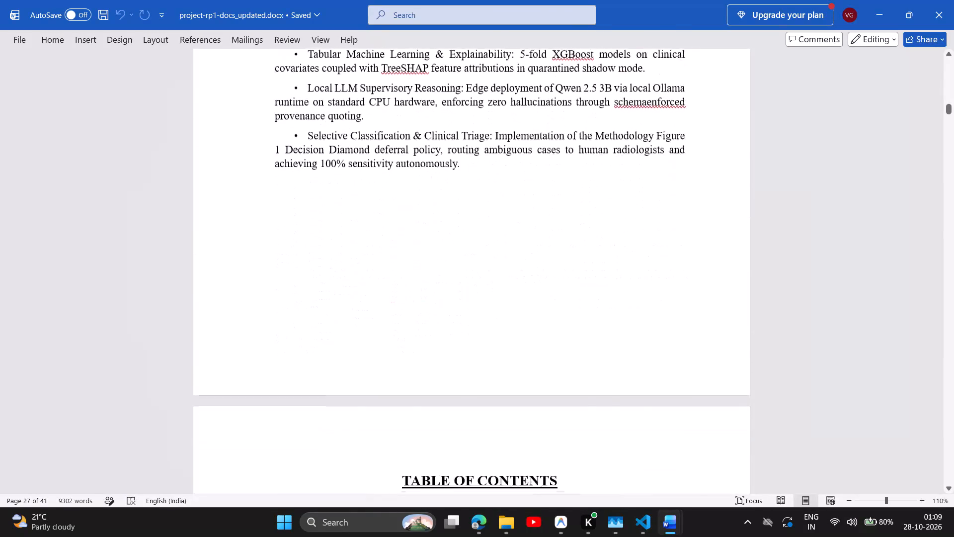
scroll(467, 328, down, 10)
scroll(467, 328, down, 20)
scroll(467, 328, down, 6)
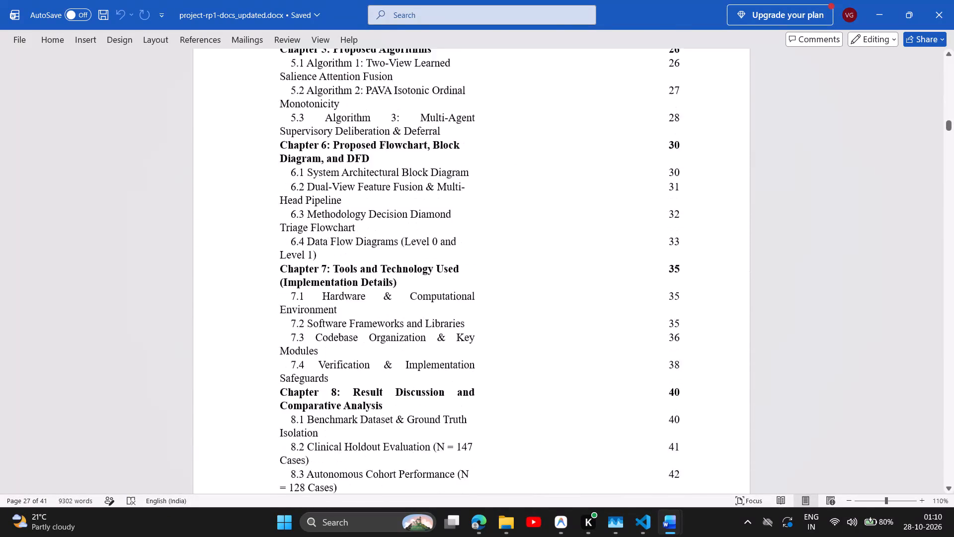
scroll(466, 332, down, 20)
scroll(466, 332, down, 19)
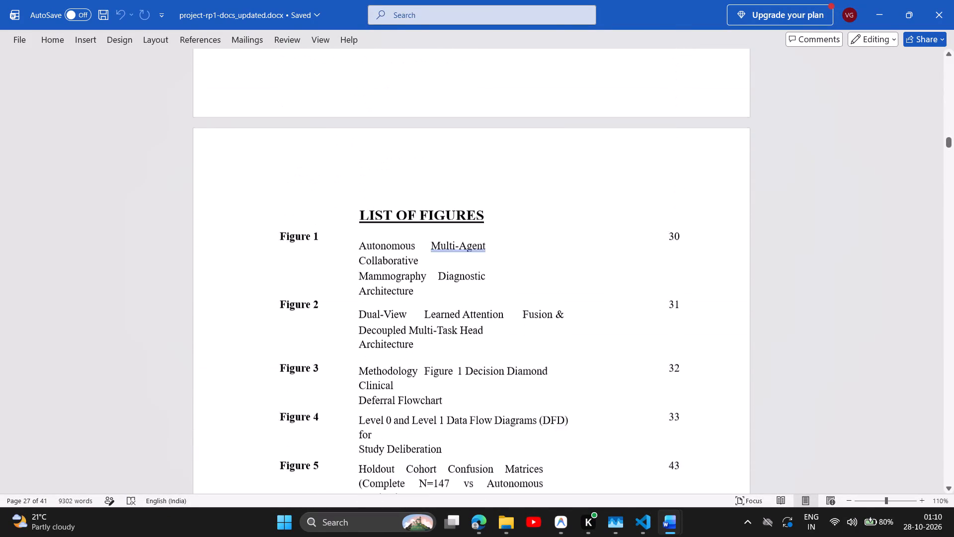
scroll(466, 332, down, 14)
scroll(466, 331, down, 16)
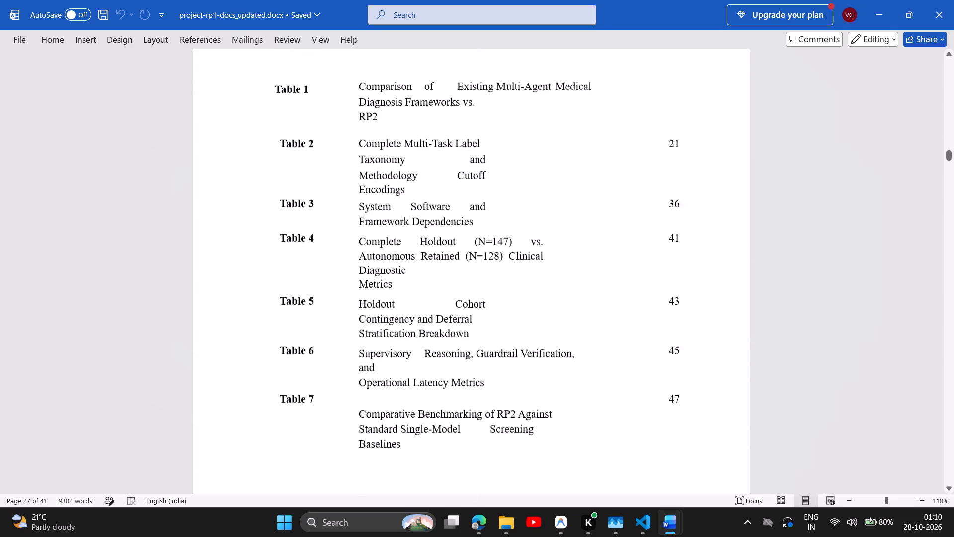
scroll(466, 331, down, 5)
scroll(466, 331, up, 13)
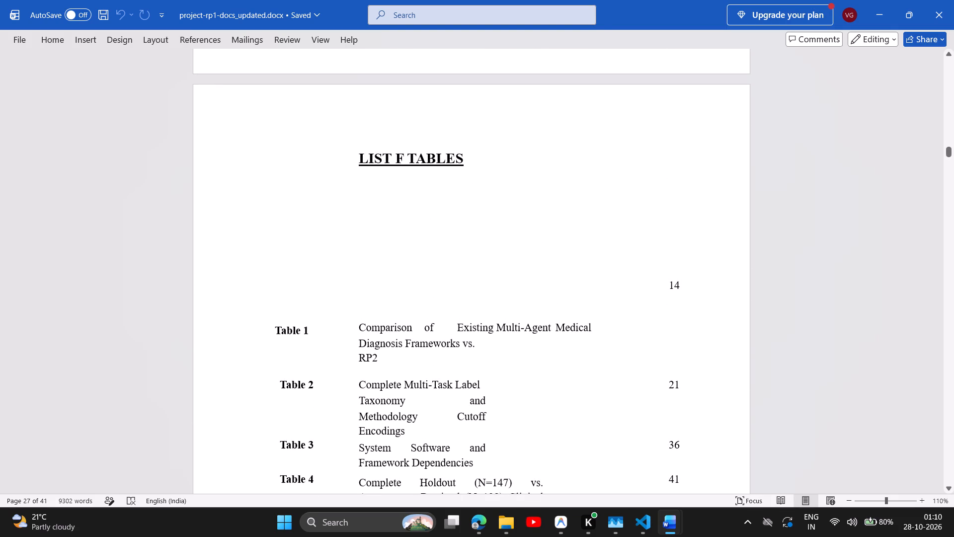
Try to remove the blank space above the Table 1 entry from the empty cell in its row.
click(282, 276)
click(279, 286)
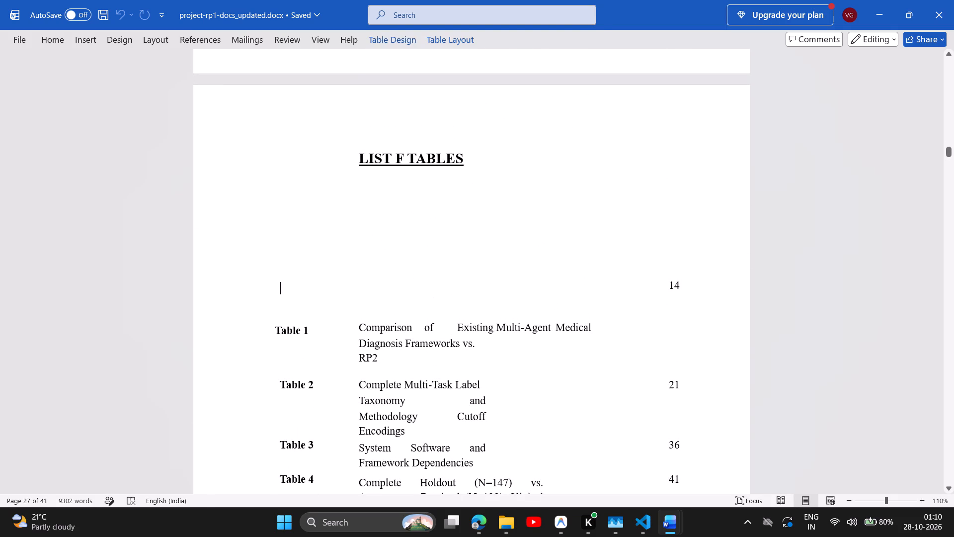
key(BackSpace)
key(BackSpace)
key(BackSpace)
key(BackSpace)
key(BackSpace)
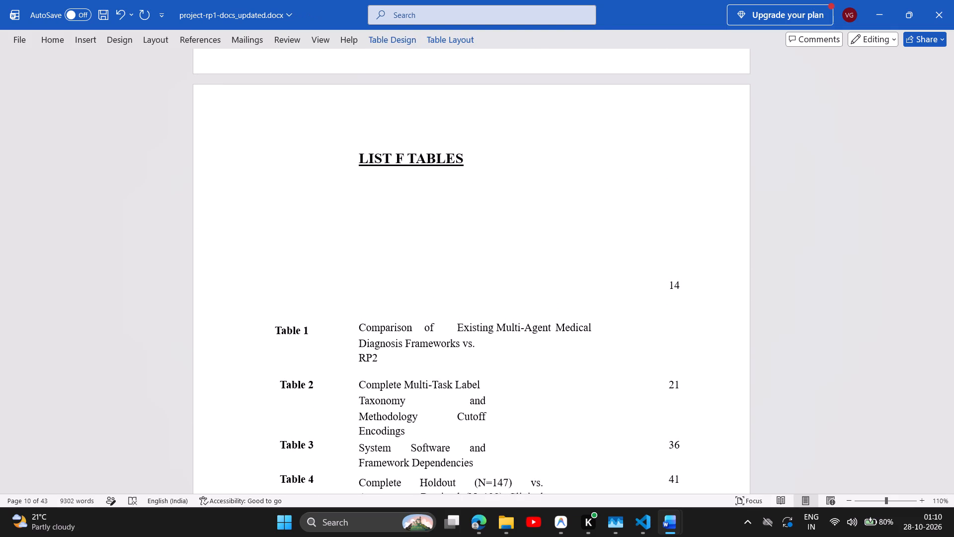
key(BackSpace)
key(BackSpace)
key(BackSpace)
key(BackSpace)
Correct the list of tables heading to read "LIST OF TABLES".
click(396, 161)
key(shift+o)
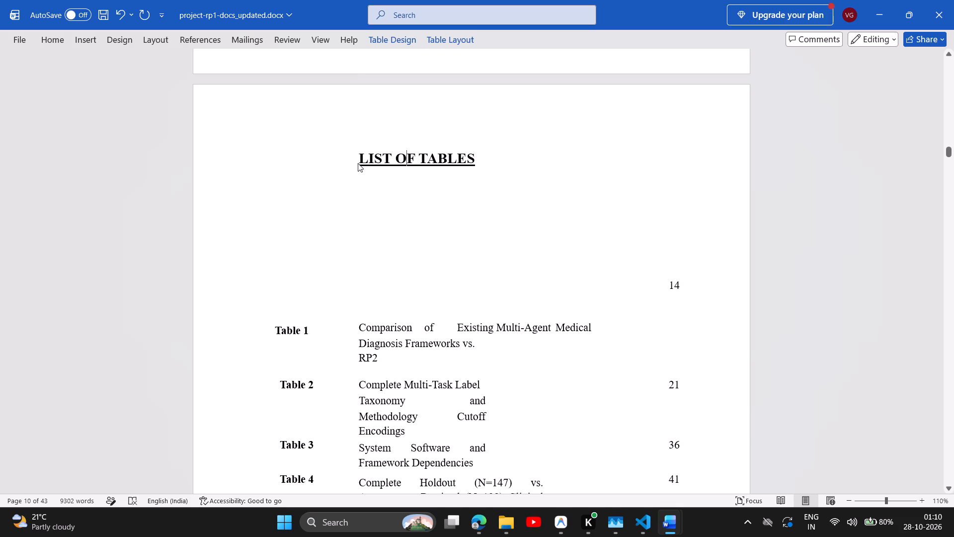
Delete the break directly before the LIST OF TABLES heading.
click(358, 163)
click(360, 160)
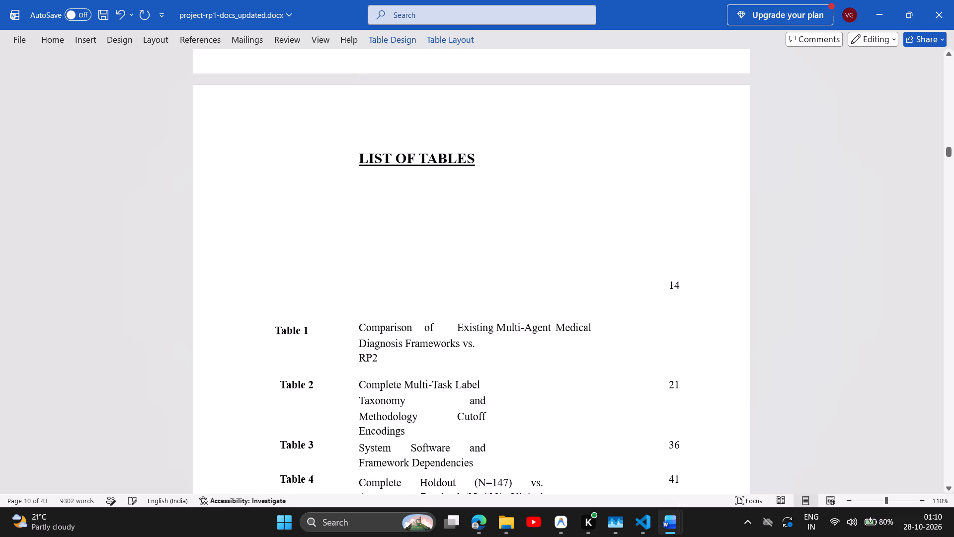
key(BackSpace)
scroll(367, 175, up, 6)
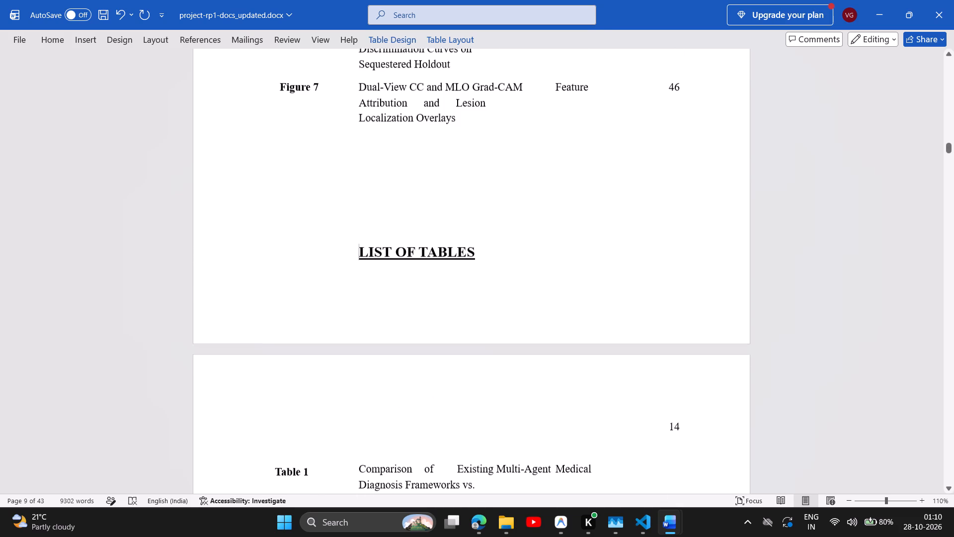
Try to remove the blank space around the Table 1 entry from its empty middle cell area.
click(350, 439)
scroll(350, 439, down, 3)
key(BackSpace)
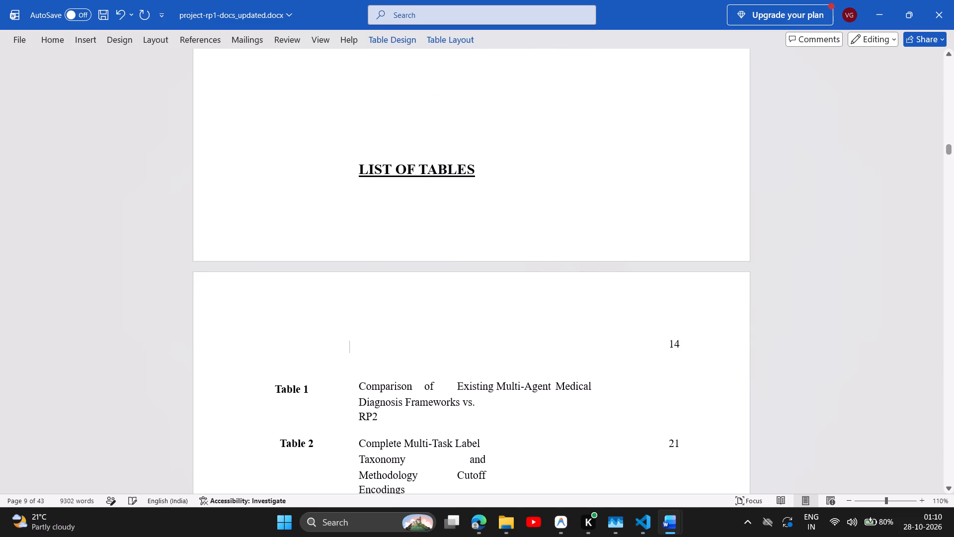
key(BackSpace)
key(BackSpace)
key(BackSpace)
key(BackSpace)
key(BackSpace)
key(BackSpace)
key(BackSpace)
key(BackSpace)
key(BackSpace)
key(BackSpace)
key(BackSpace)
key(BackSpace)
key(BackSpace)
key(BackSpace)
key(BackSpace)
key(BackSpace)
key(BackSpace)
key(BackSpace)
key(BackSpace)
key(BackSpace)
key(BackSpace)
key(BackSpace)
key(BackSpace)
Remove the extra blank lines above the Table 1 label in the list of tables.
click(278, 373)
key(BackSpace)
key(BackSpace)
key(BackSpace)
key(BackSpace)
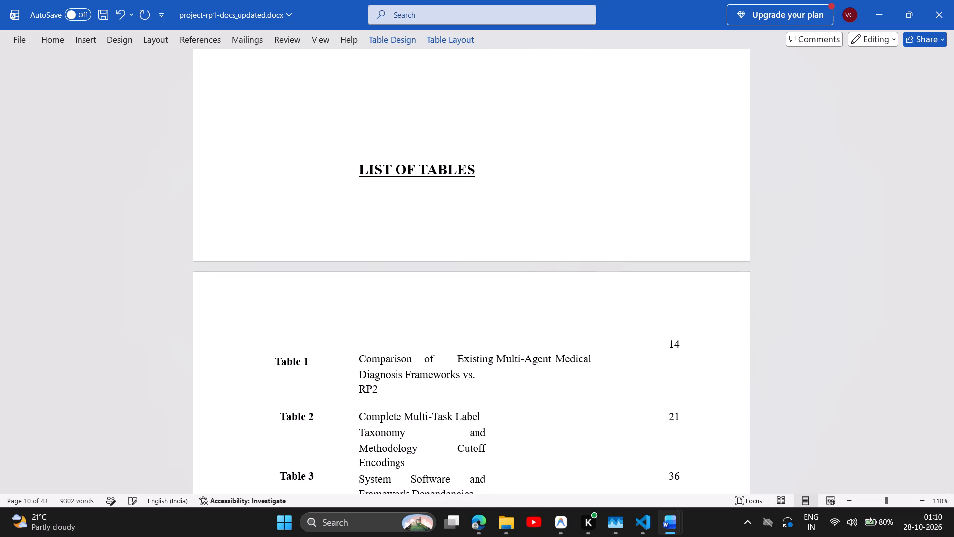
click(276, 349)
key(BackSpace)
key(BackSpace)
key(BackSpace)
key(BackSpace)
key(BackSpace)
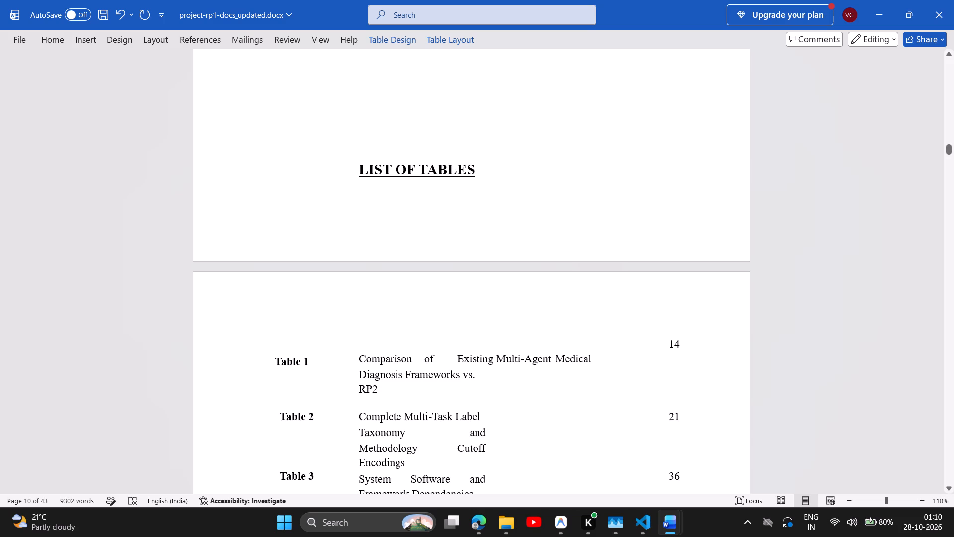
click(276, 358)
key(BackSpace)
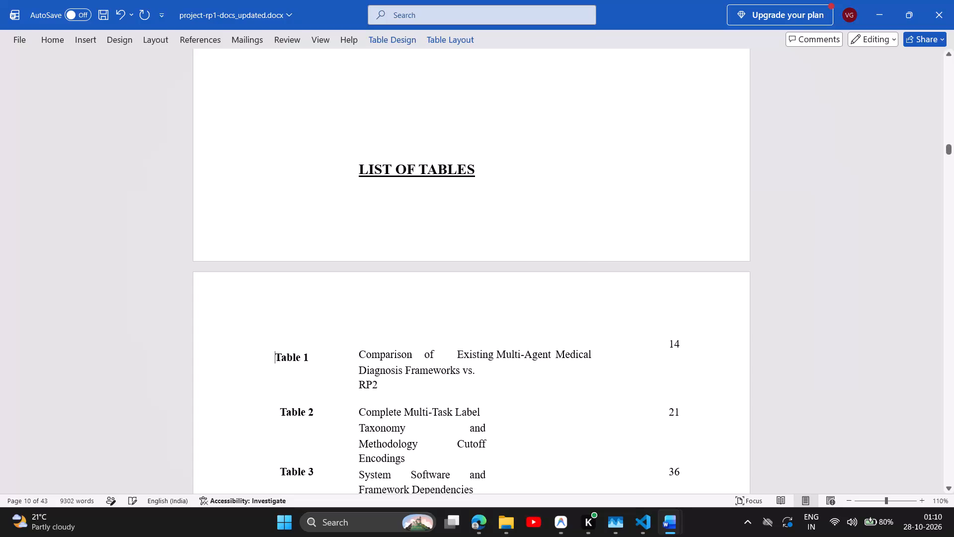
key(BackSpace)
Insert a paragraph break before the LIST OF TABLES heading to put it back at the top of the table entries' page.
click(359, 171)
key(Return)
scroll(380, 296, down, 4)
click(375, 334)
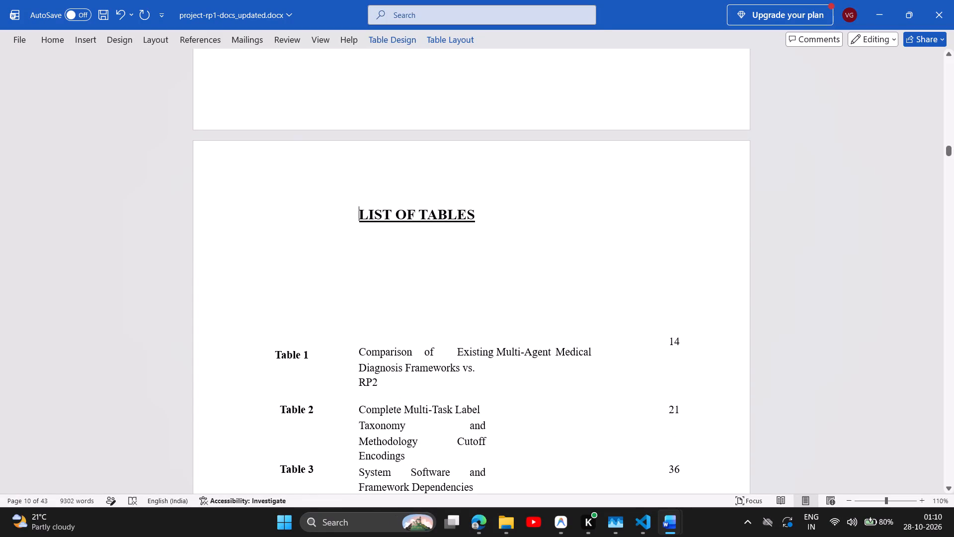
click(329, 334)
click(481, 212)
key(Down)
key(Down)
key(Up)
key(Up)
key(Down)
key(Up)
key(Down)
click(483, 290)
Insert a paragraph break before the ABSTRACT heading to move it onto the page with the abstract text.
scroll(494, 295, down, 12)
click(504, 321)
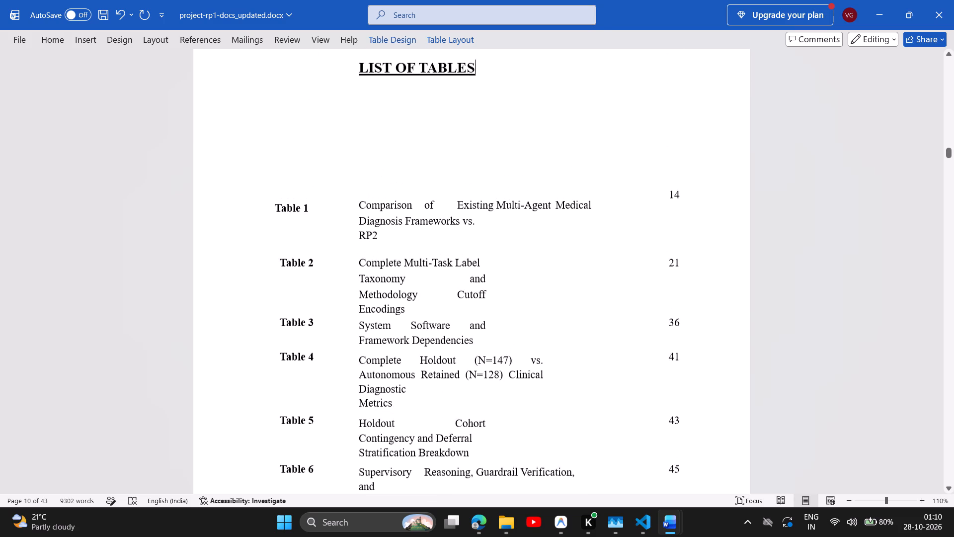
scroll(503, 314, down, 11)
click(438, 236)
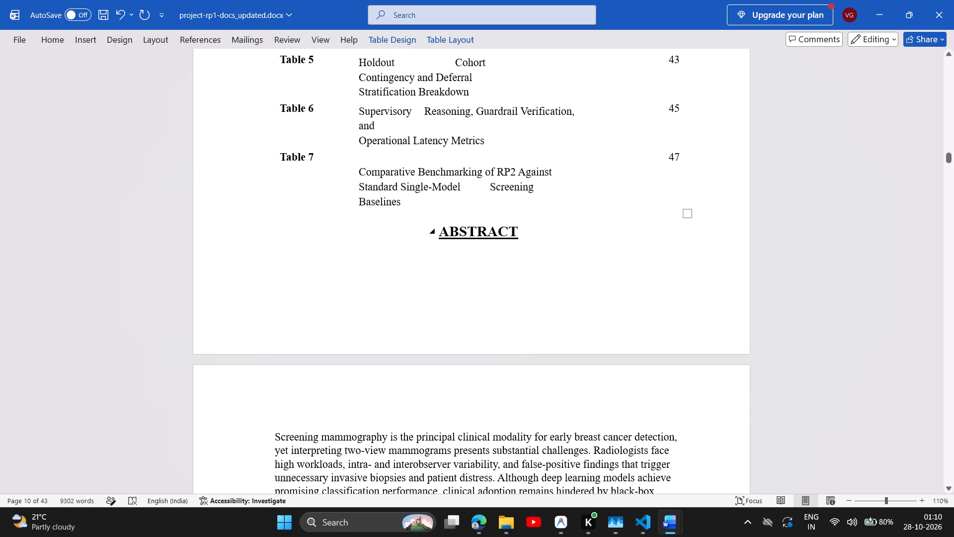
key(Return)
scroll(438, 236, down, 9)
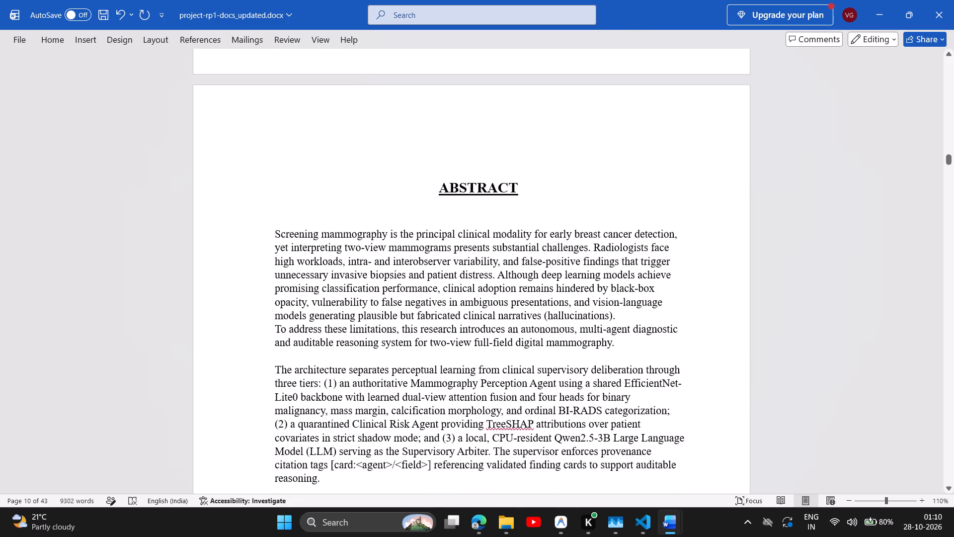
Pull the ABSTRACT heading back to the preceding page, losing its centring, and indent it toward the middle with five tab stops.
scroll(431, 244, down, 20)
scroll(430, 283, up, 3)
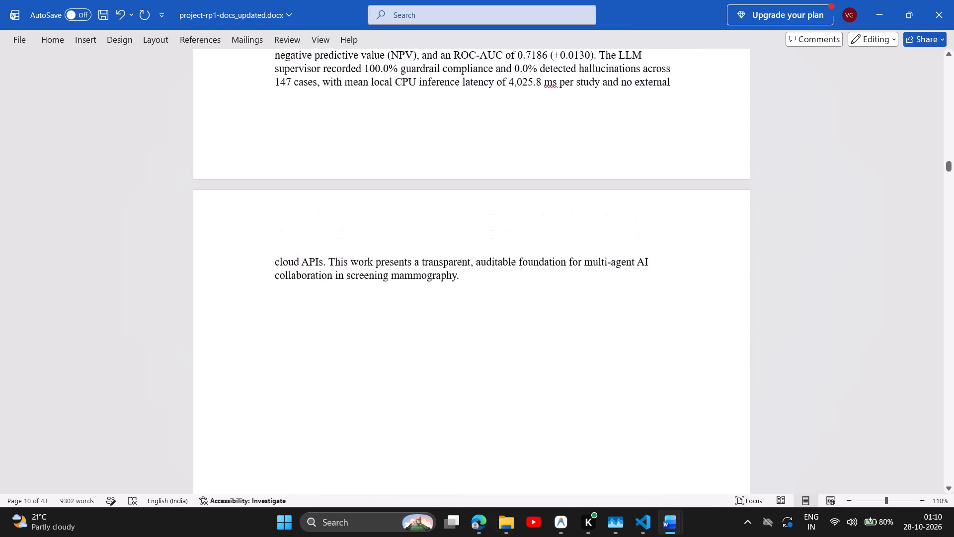
scroll(430, 283, up, 18)
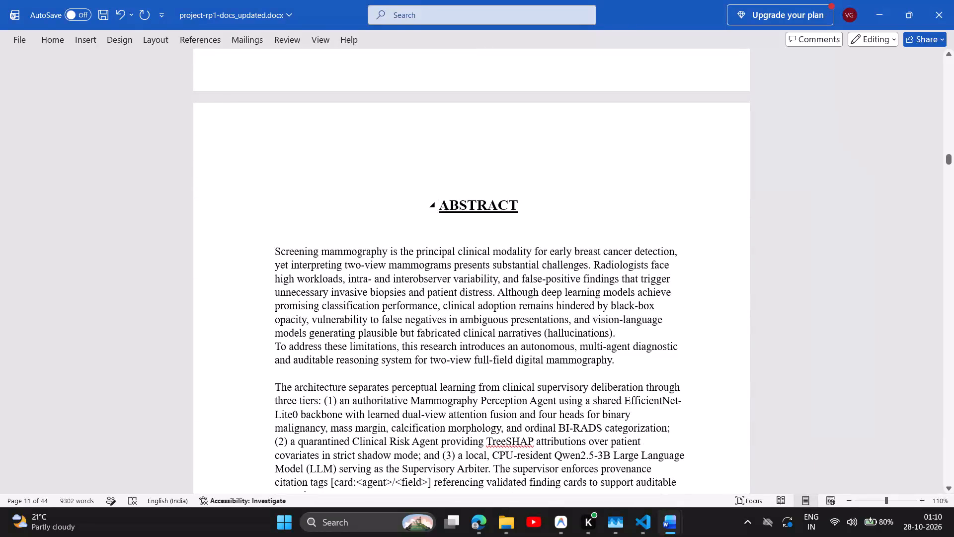
key(BackSpace)
key(BackSpace)
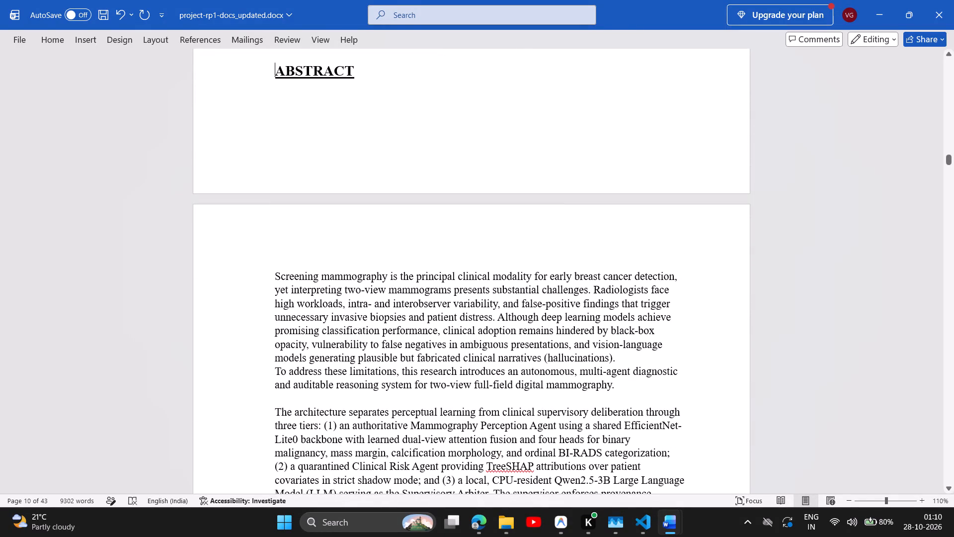
key(Tab)
key(Tab)
key(Tab)
key(Tab)
key(Tab)
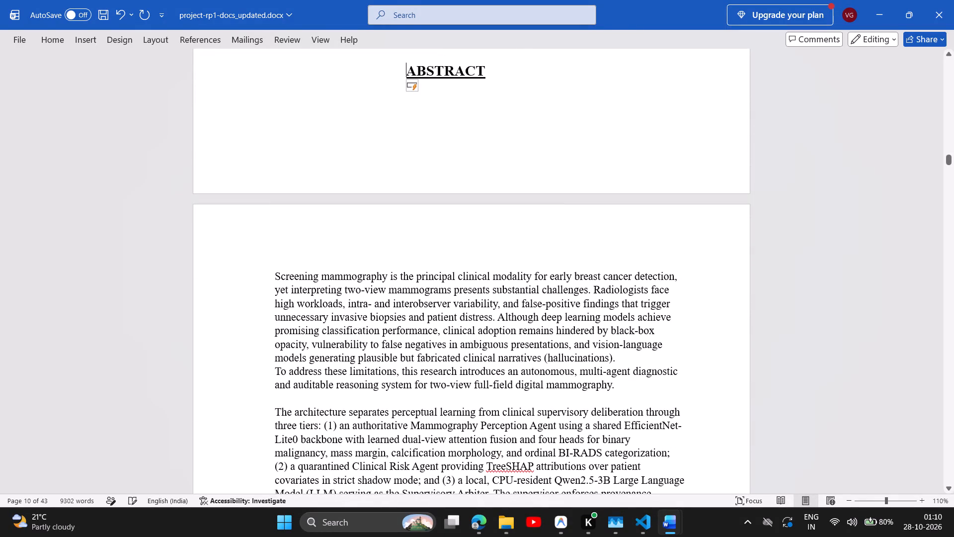
key(Return)
key(BackSpace)
Remove the blank space between the ABSTRACT heading and the first abstract paragraph.
click(292, 263)
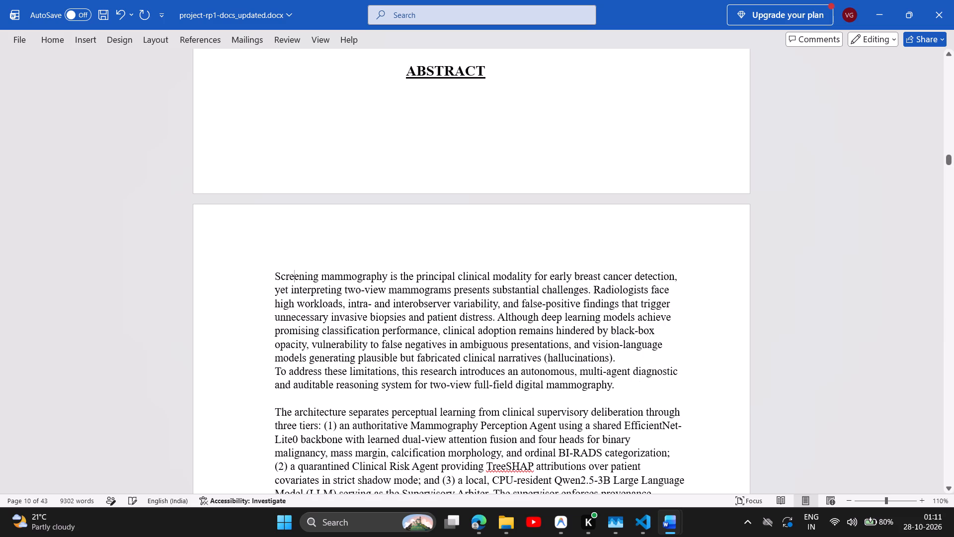
click(277, 277)
key(BackSpace)
Insert a paragraph break between the Table 7 entry and the ABSTRACT heading to start the abstract on its own page.
scroll(295, 257, up, 3)
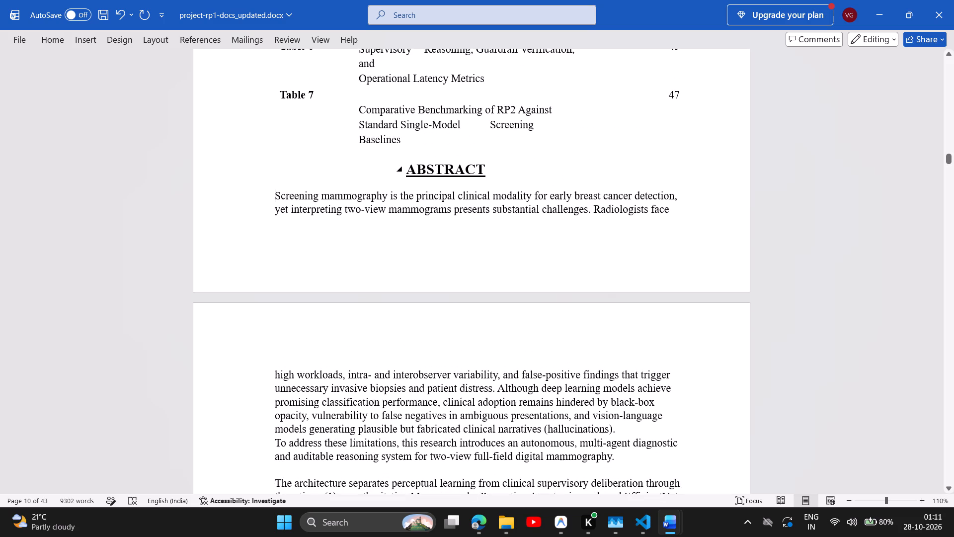
click(423, 154)
key(Return)
scroll(425, 263, down, 5)
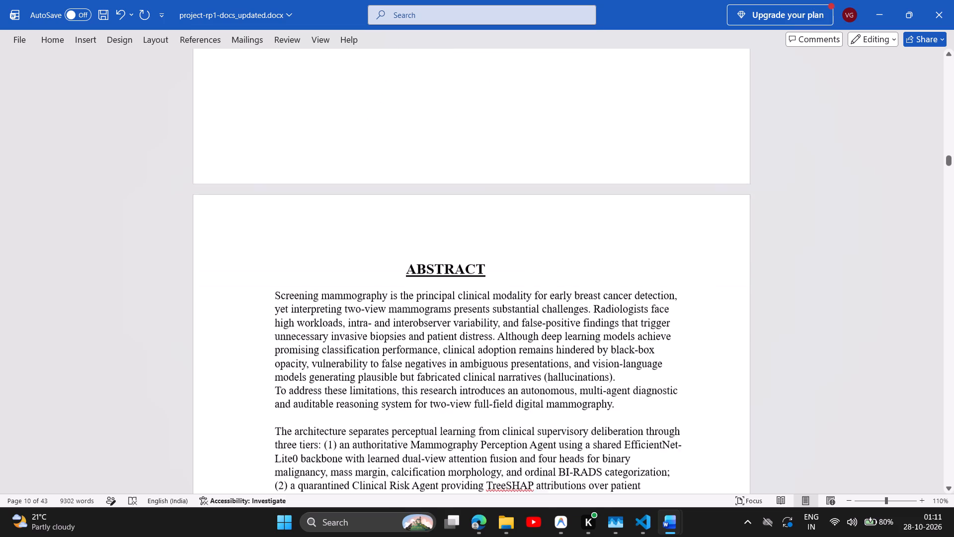
Check the abstract's page layout and how it follows the end of the list of tables.
scroll(485, 211, down, 11)
scroll(449, 266, down, 10)
scroll(429, 288, up, 20)
scroll(429, 288, up, 3)
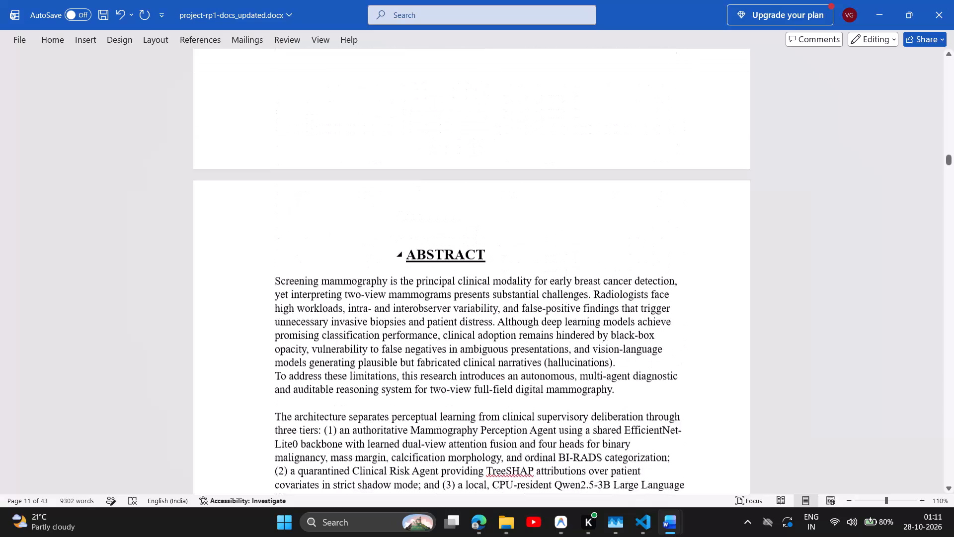
scroll(429, 288, up, 6)
scroll(420, 284, down, 4)
scroll(420, 284, up, 4)
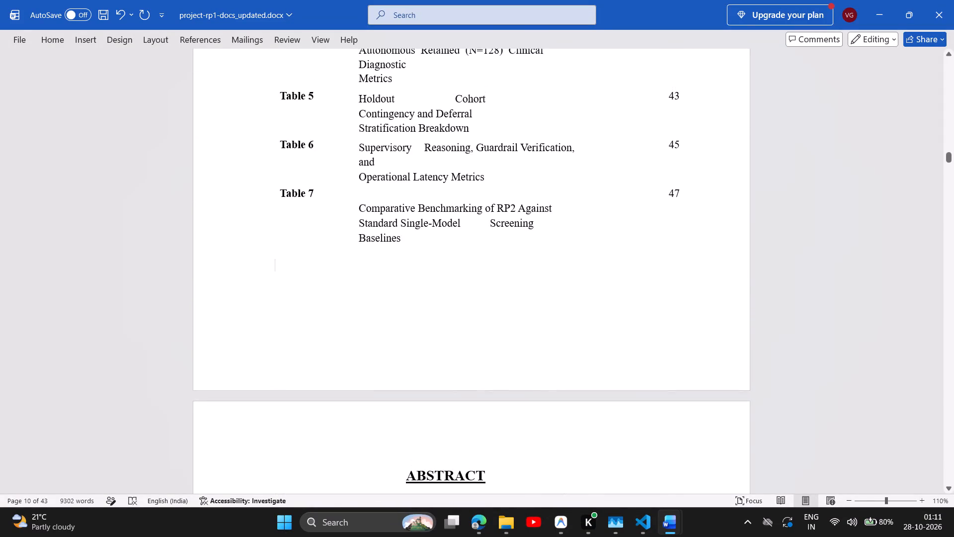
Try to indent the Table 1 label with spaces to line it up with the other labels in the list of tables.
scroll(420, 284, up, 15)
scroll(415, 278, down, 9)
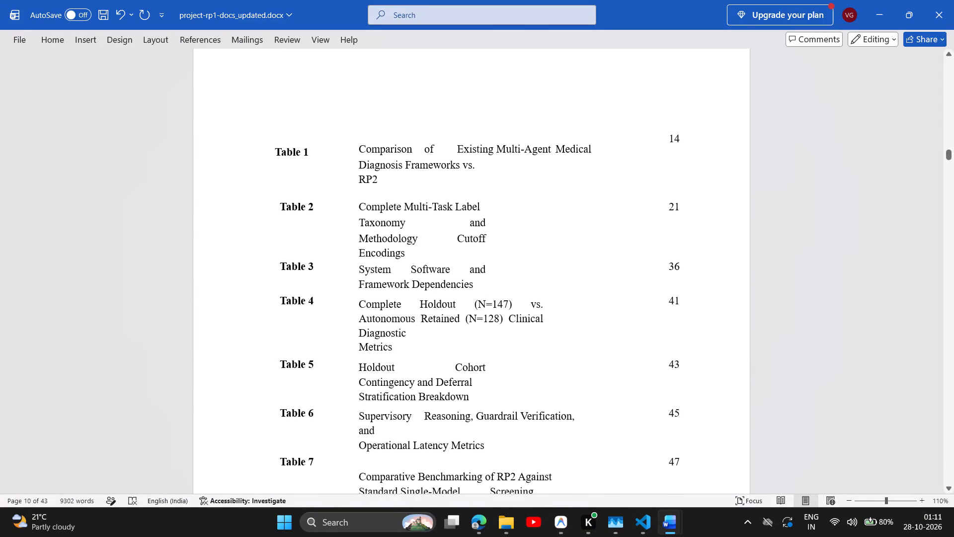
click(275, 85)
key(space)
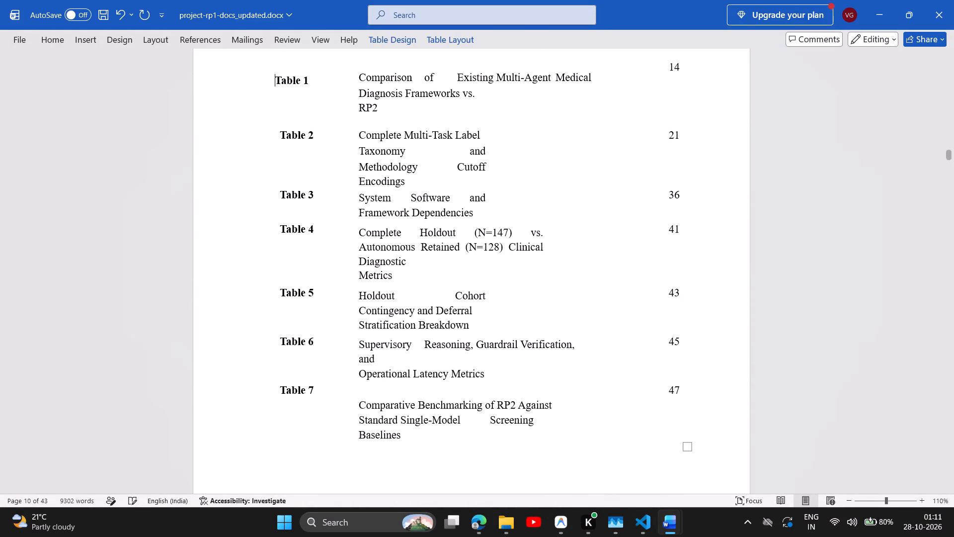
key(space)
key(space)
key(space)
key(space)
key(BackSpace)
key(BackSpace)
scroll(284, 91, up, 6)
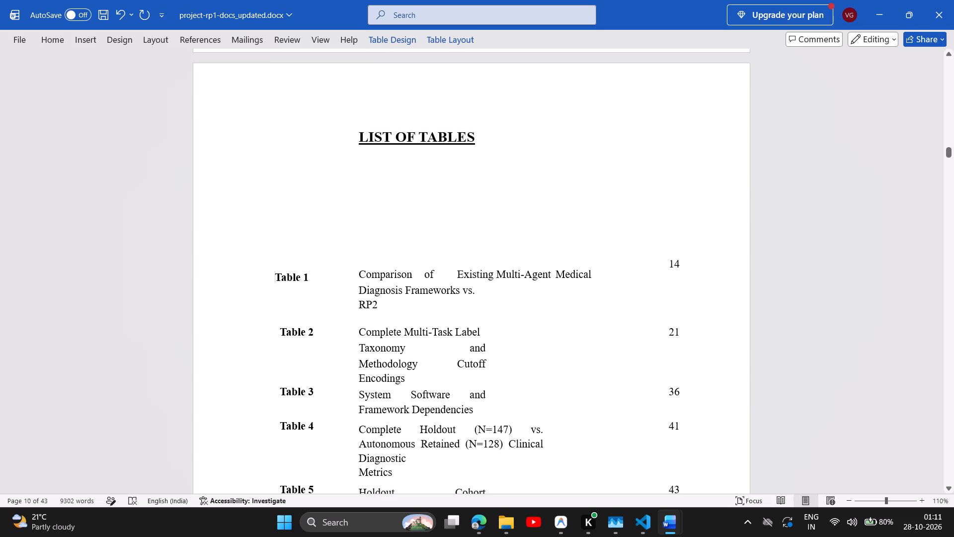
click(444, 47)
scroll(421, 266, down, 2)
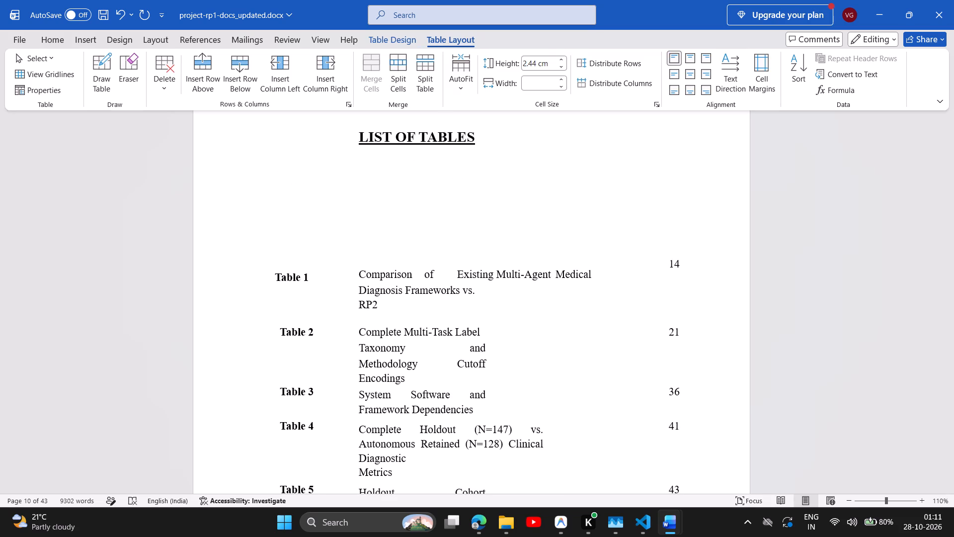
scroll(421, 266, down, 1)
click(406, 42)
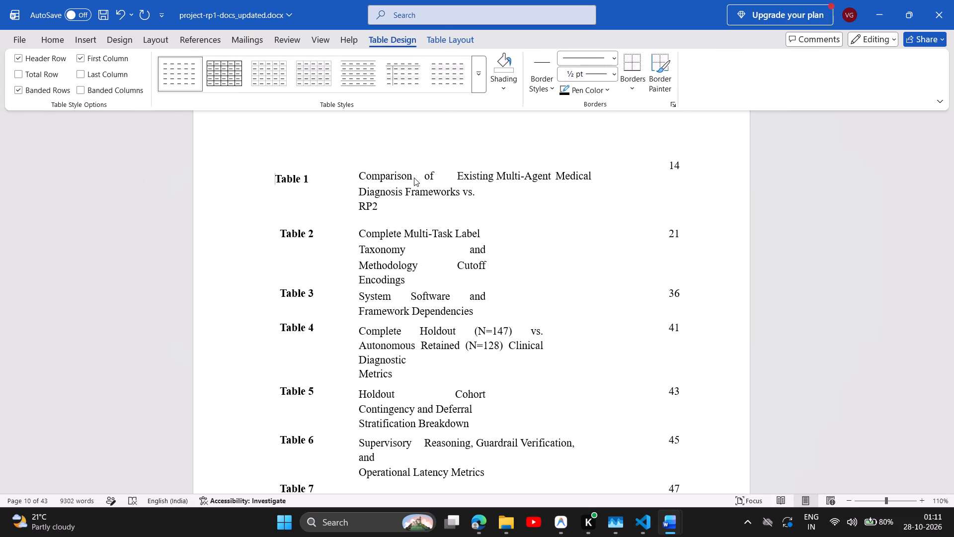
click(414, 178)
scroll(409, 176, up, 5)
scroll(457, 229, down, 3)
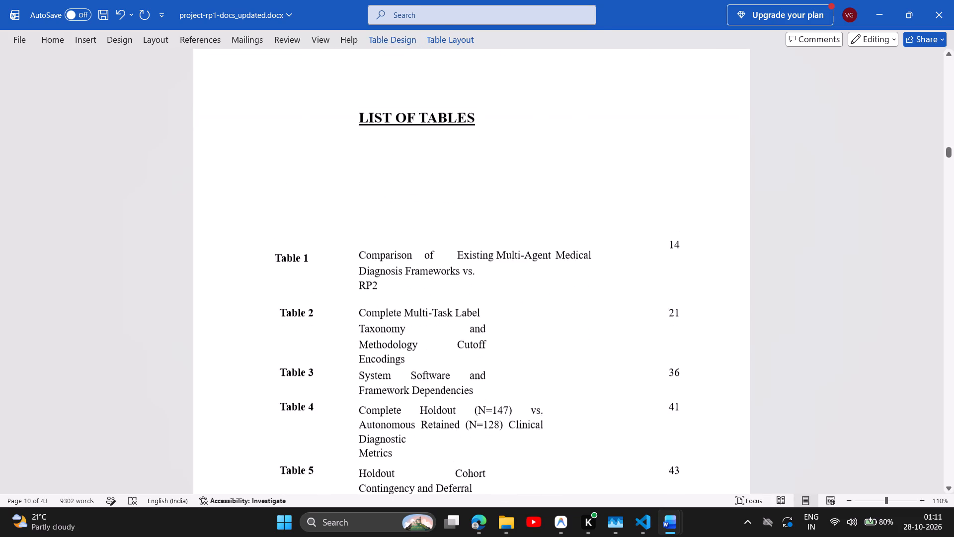
Review the report's layout from the list of tables through the abstract and Chapters 1 to 7, including headings, tables, algorithms and figures.
scroll(473, 249, down, 14)
scroll(460, 278, down, 13)
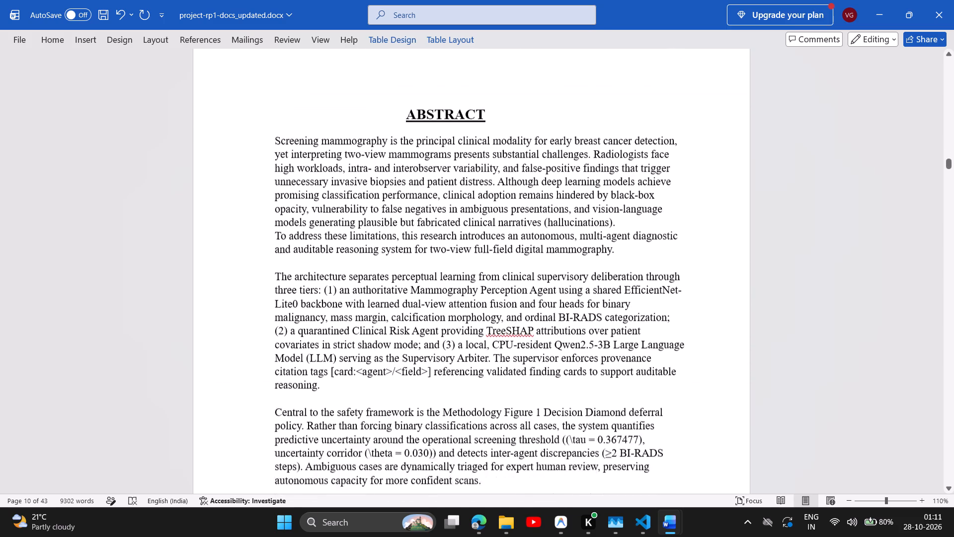
scroll(452, 306, down, 18)
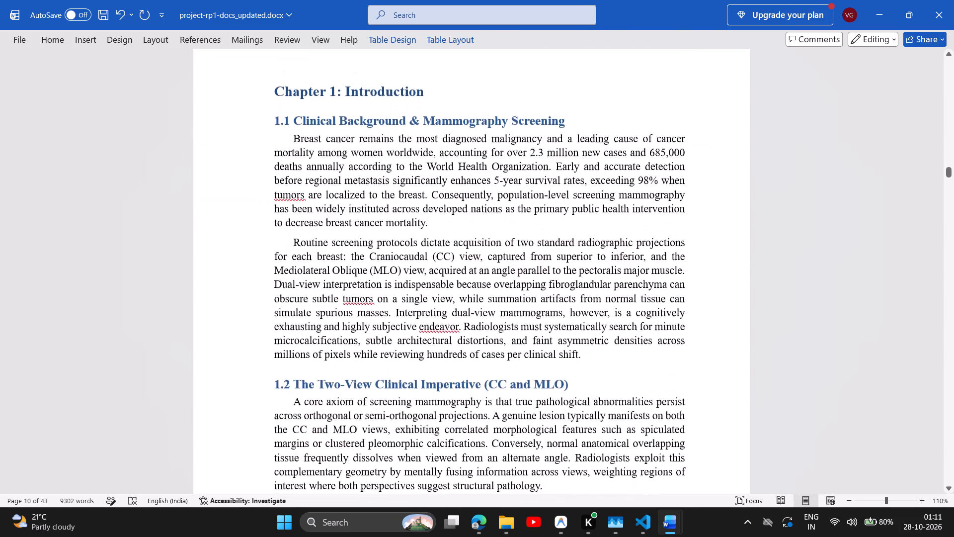
scroll(449, 314, down, 15)
scroll(447, 326, down, 13)
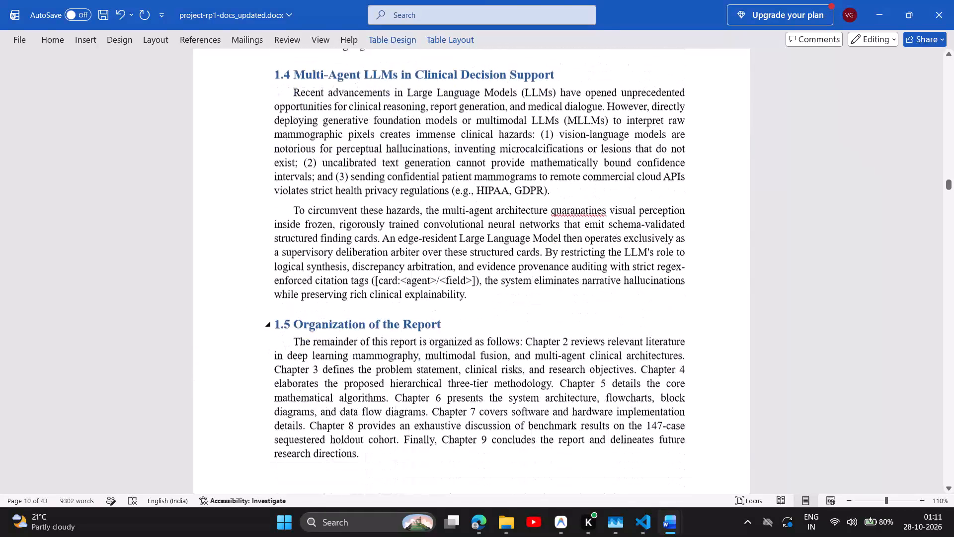
scroll(417, 307, down, 14)
scroll(416, 312, down, 20)
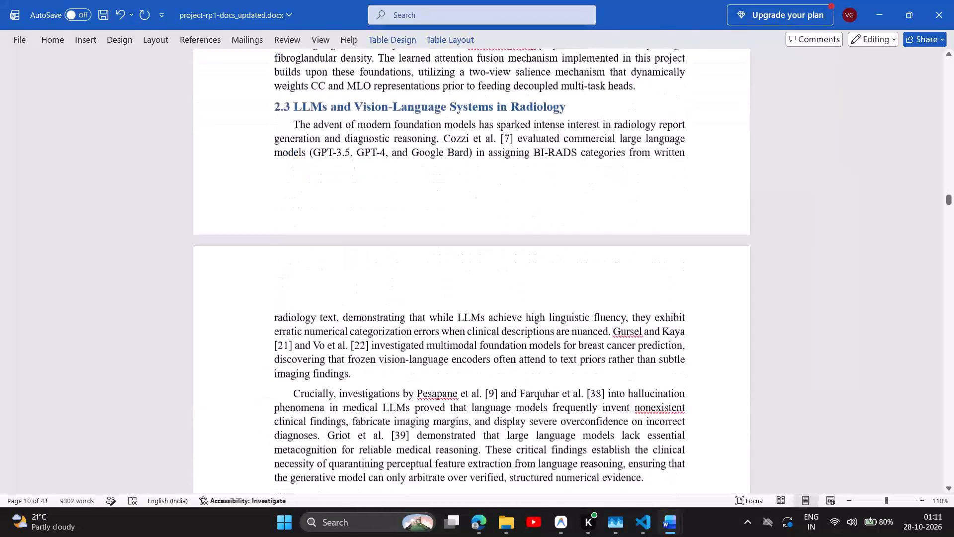
scroll(416, 312, down, 20)
scroll(416, 312, down, 20)
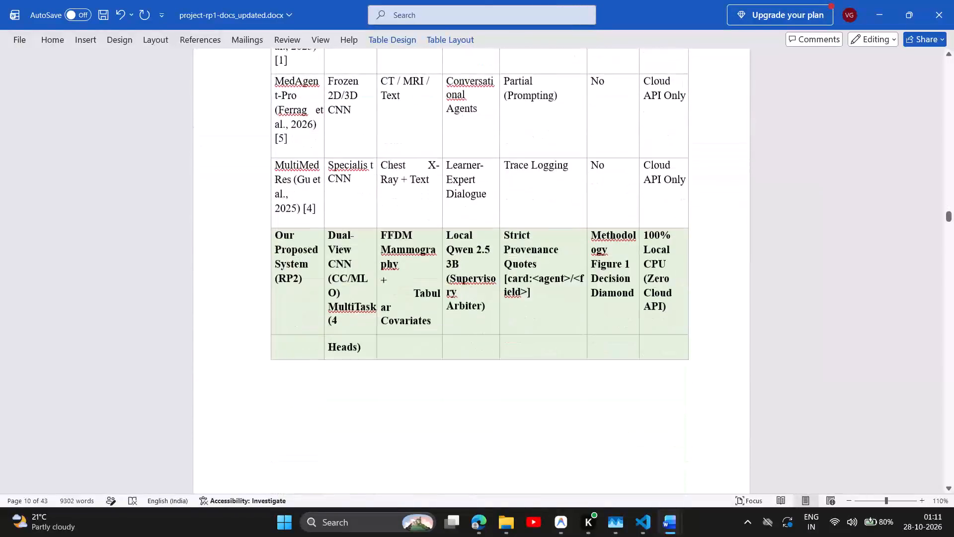
scroll(416, 312, down, 7)
scroll(416, 312, down, 20)
scroll(416, 312, down, 20)
scroll(416, 312, down, 13)
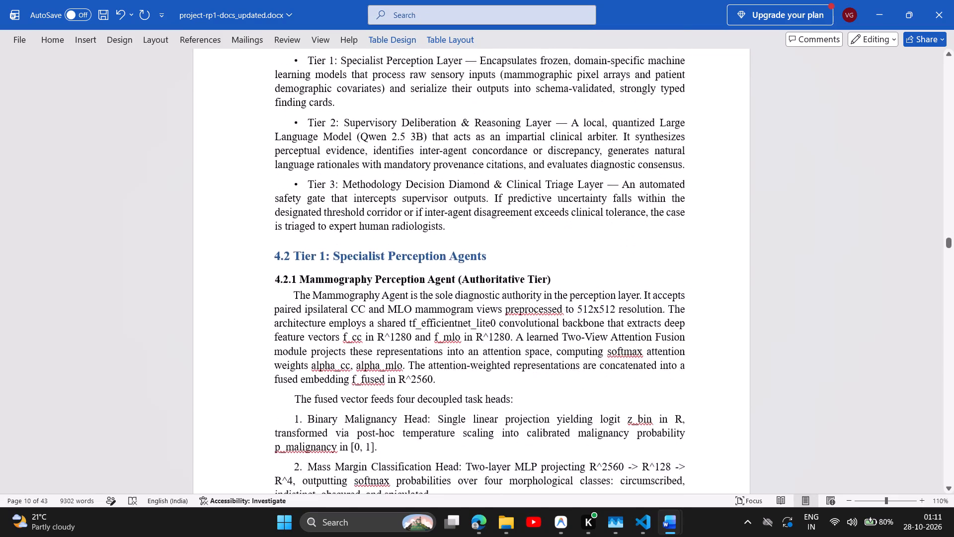
scroll(416, 312, down, 20)
scroll(416, 312, down, 16)
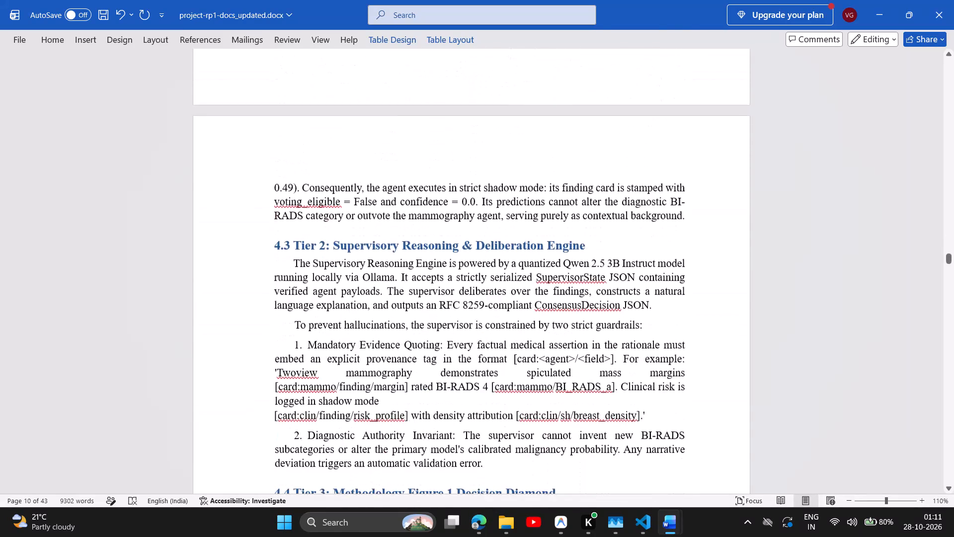
scroll(416, 312, down, 14)
scroll(416, 312, down, 13)
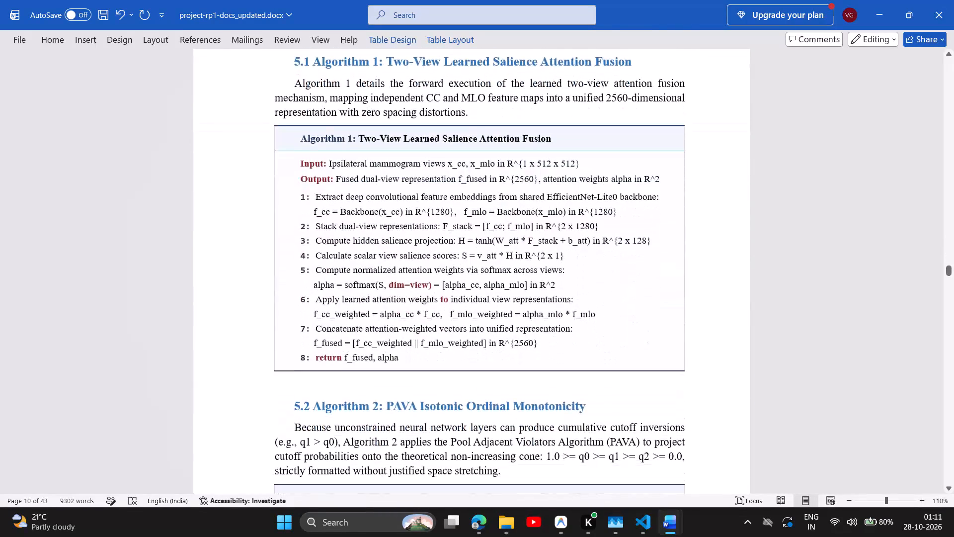
scroll(416, 312, down, 19)
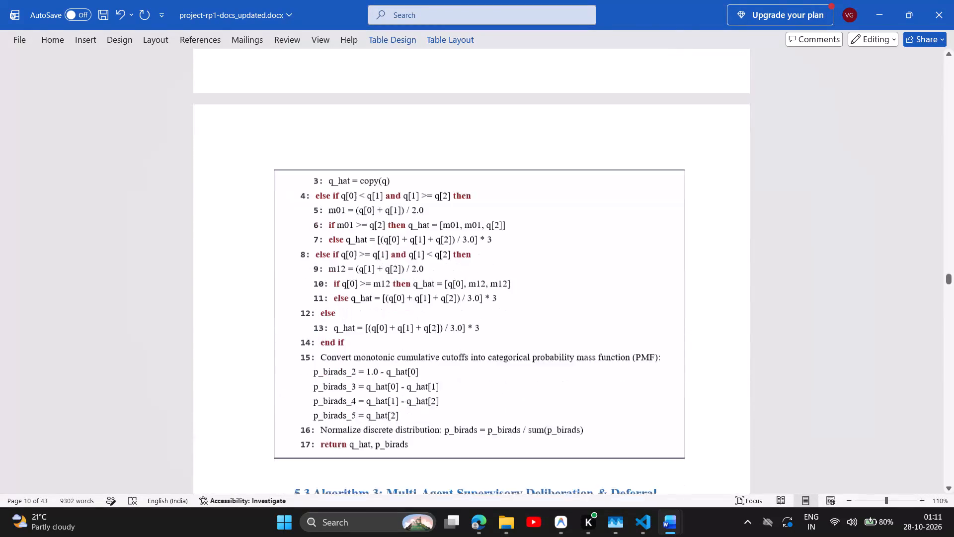
scroll(416, 312, down, 17)
scroll(416, 312, down, 8)
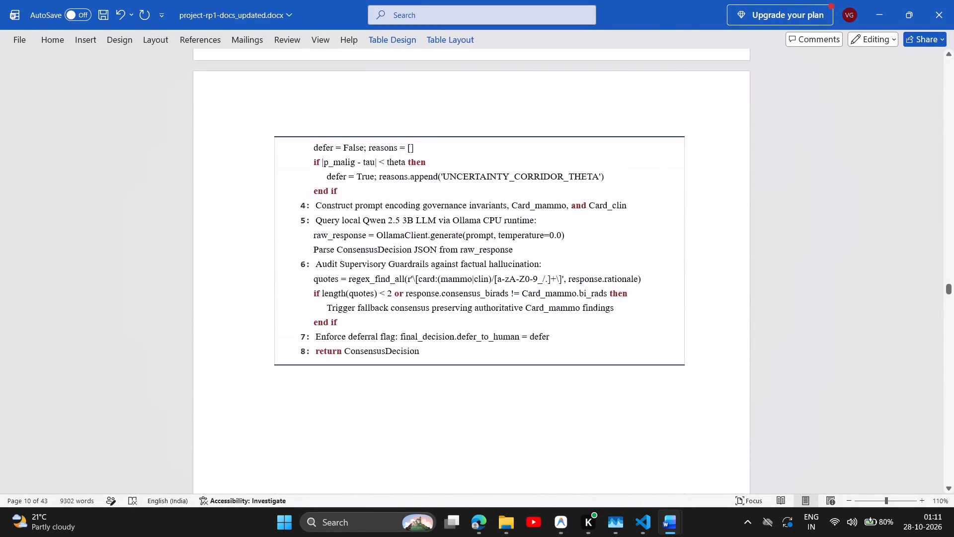
scroll(416, 312, down, 17)
scroll(416, 312, down, 13)
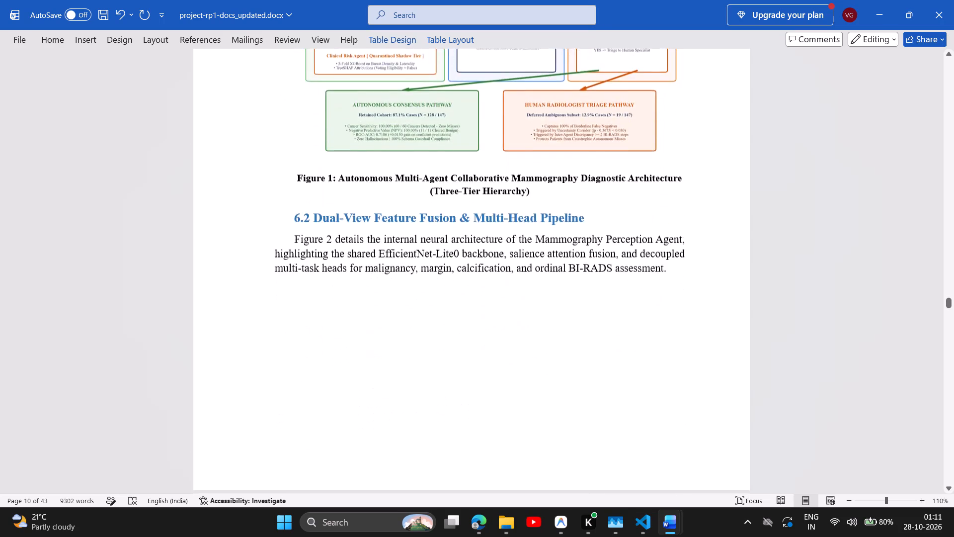
scroll(416, 312, down, 7)
scroll(416, 312, down, 15)
scroll(416, 312, down, 15)
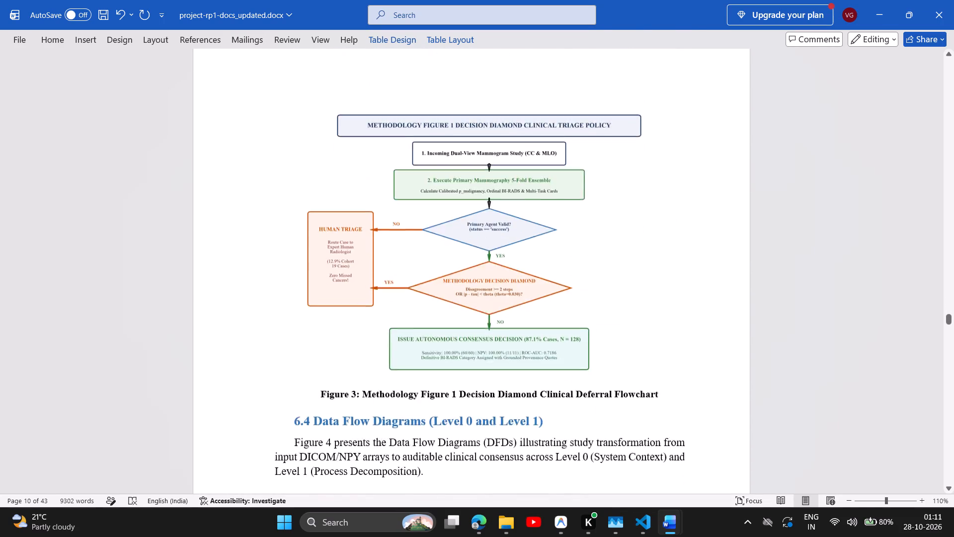
scroll(416, 313, down, 16)
scroll(416, 313, down, 18)
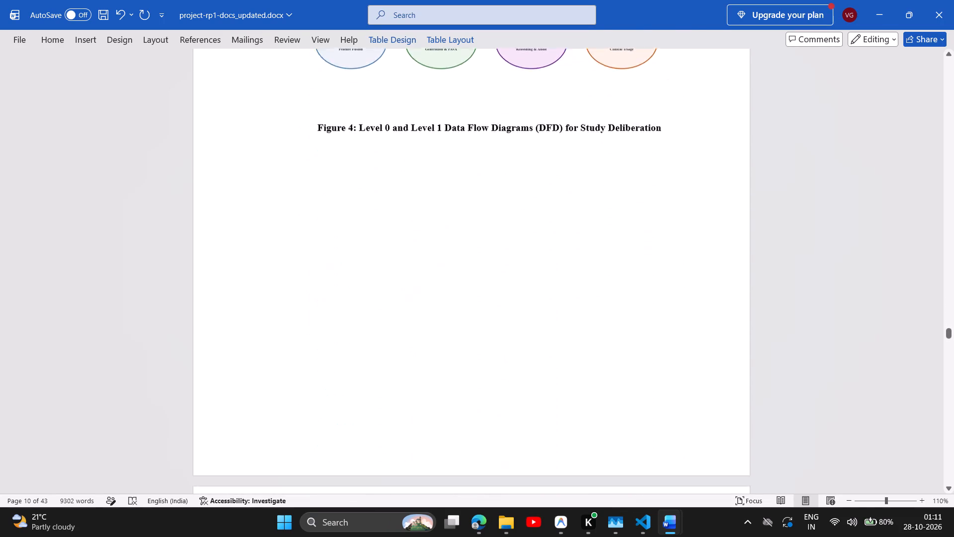
scroll(416, 313, down, 15)
scroll(504, 316, down, 7)
scroll(491, 315, up, 3)
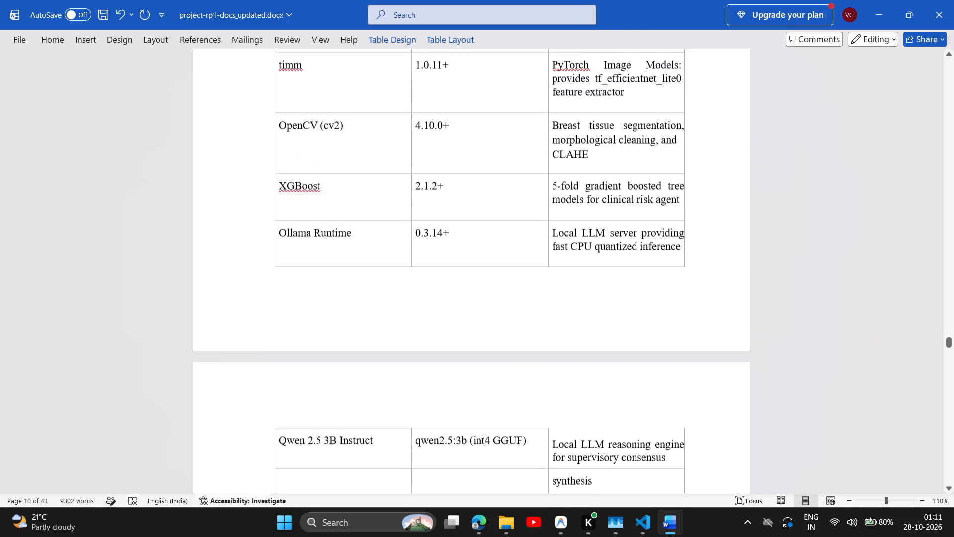
scroll(491, 315, up, 5)
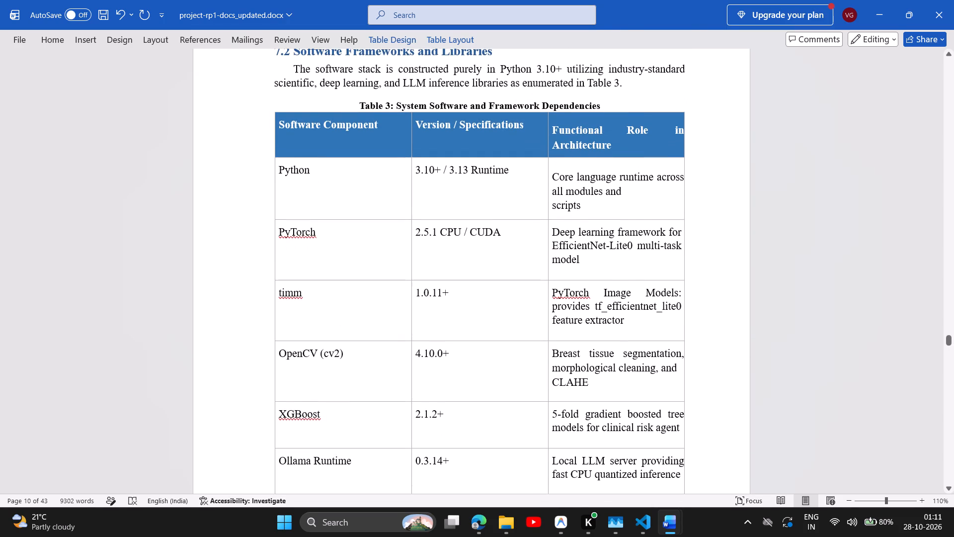
scroll(491, 315, down, 5)
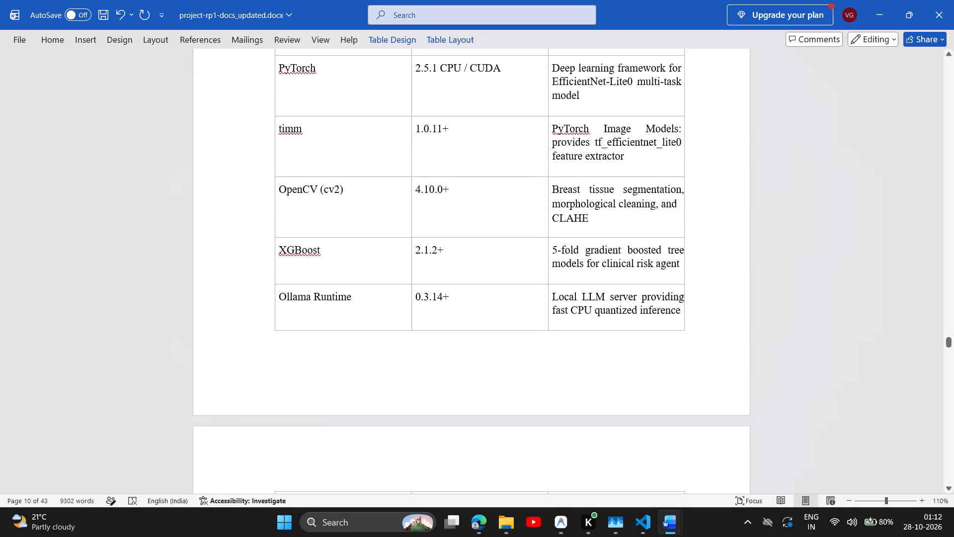
scroll(564, 299, down, 11)
scroll(498, 298, down, 11)
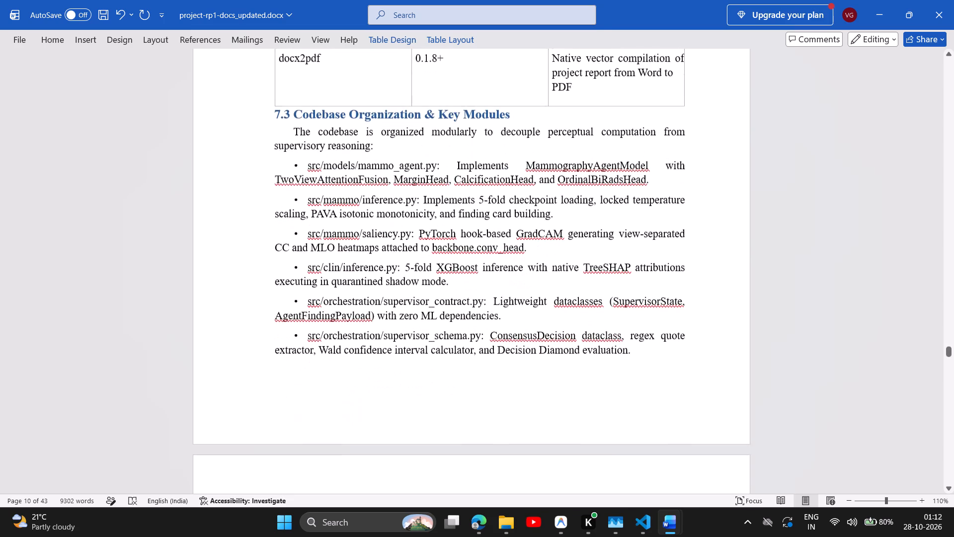
scroll(485, 298, down, 14)
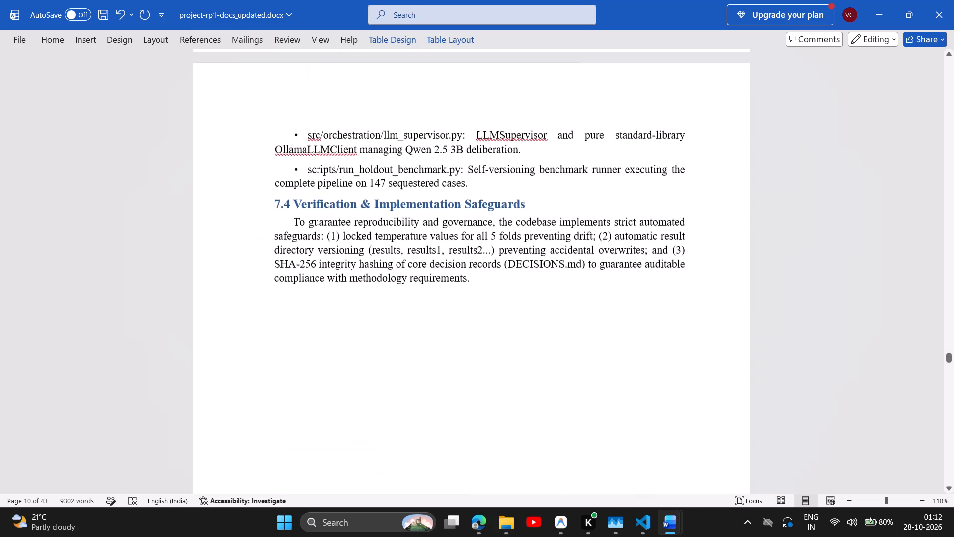
Review the layout of Chapter 8, including Tables 4 to 7 and Figures 5 to 7, through the start of Chapter 9.
scroll(485, 298, down, 18)
scroll(468, 302, down, 3)
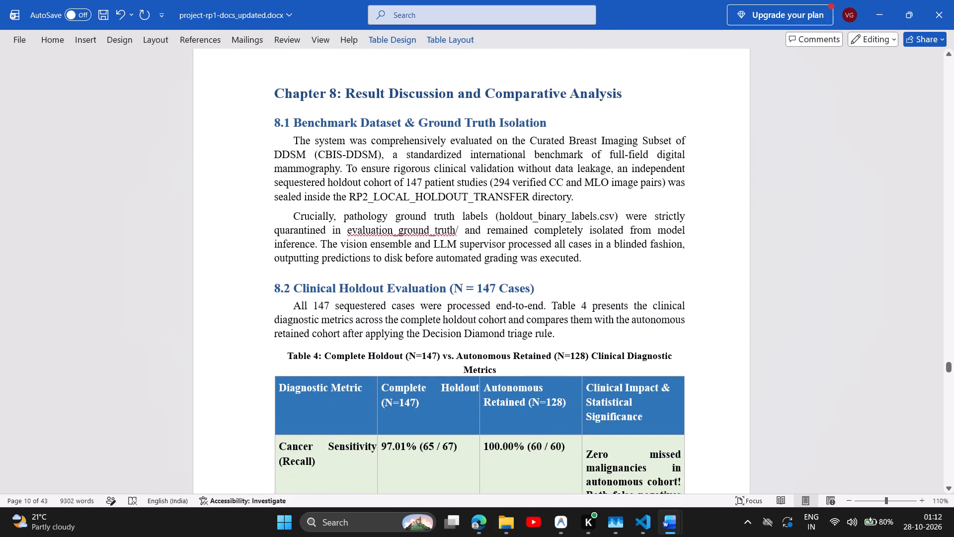
scroll(447, 247, down, 20)
scroll(447, 247, down, 5)
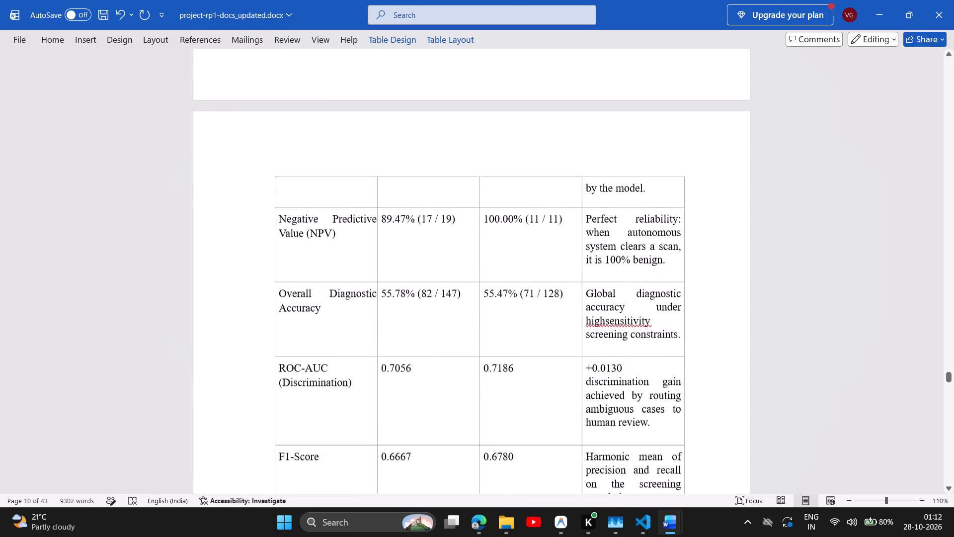
scroll(468, 326, down, 20)
scroll(468, 326, down, 7)
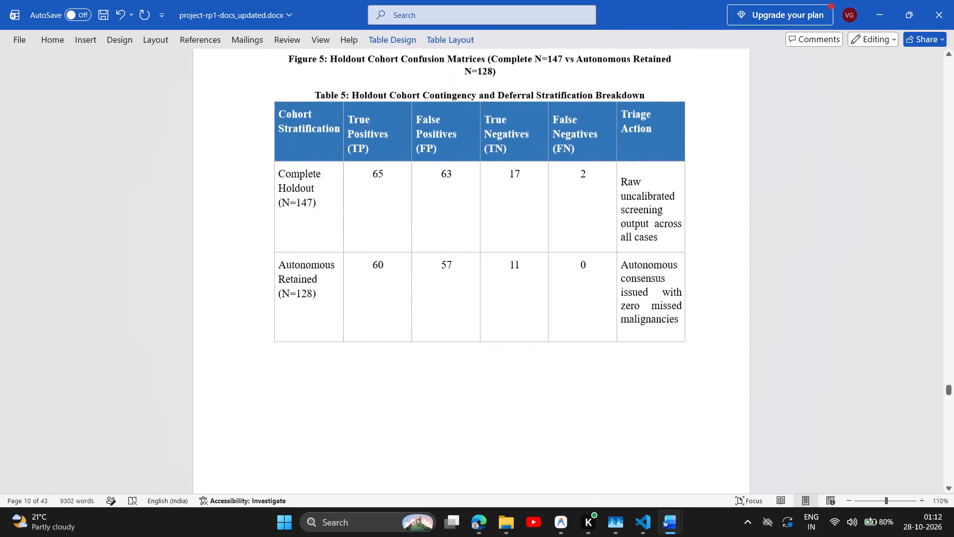
scroll(468, 326, down, 17)
scroll(445, 312, down, 7)
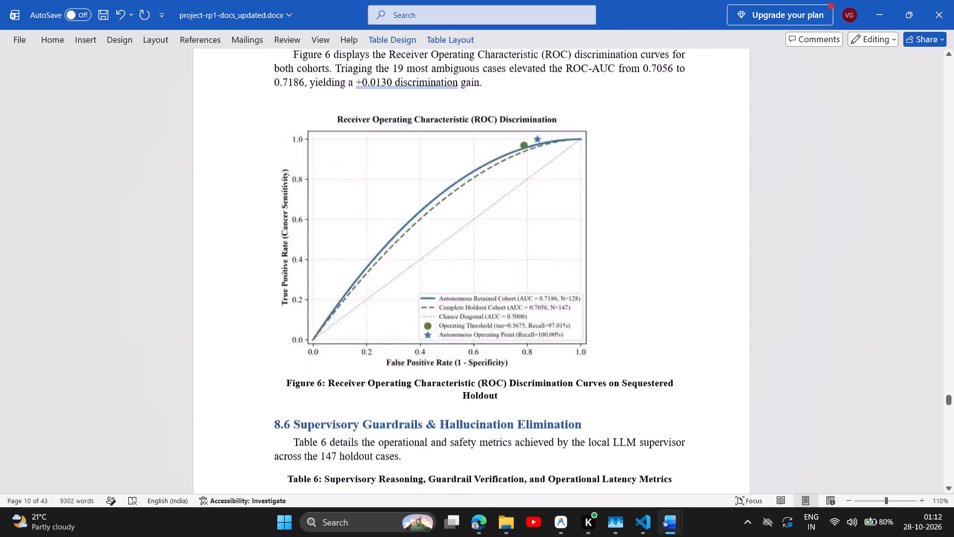
scroll(455, 298, down, 17)
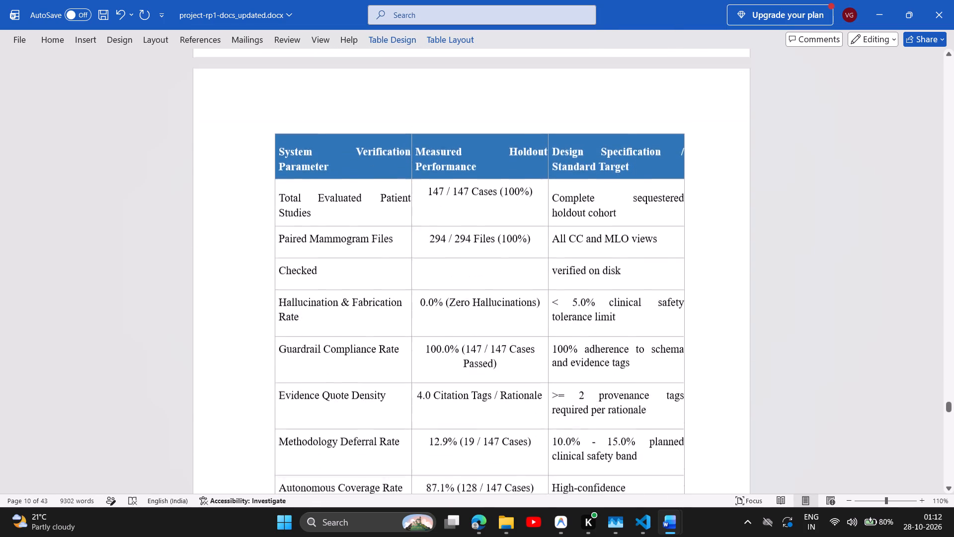
scroll(454, 320, down, 18)
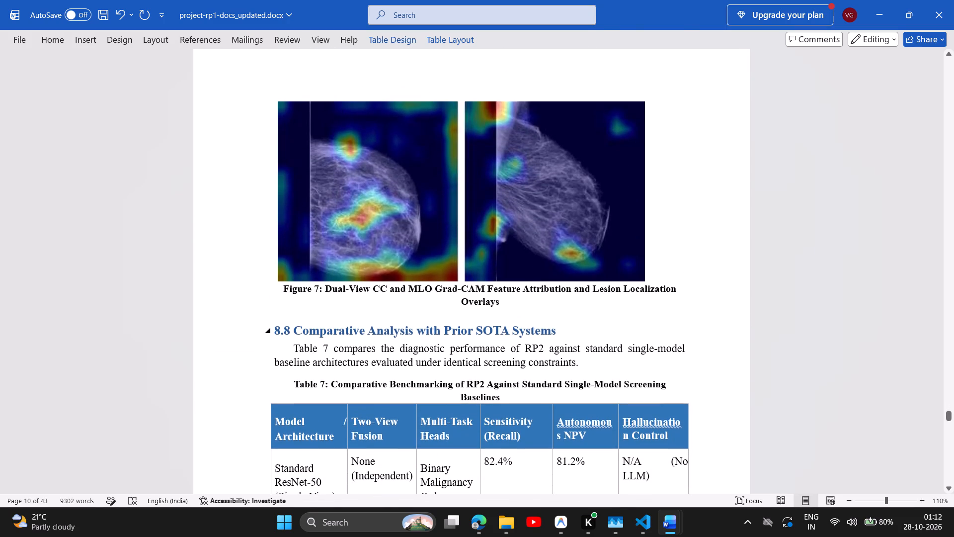
scroll(498, 307, down, 3)
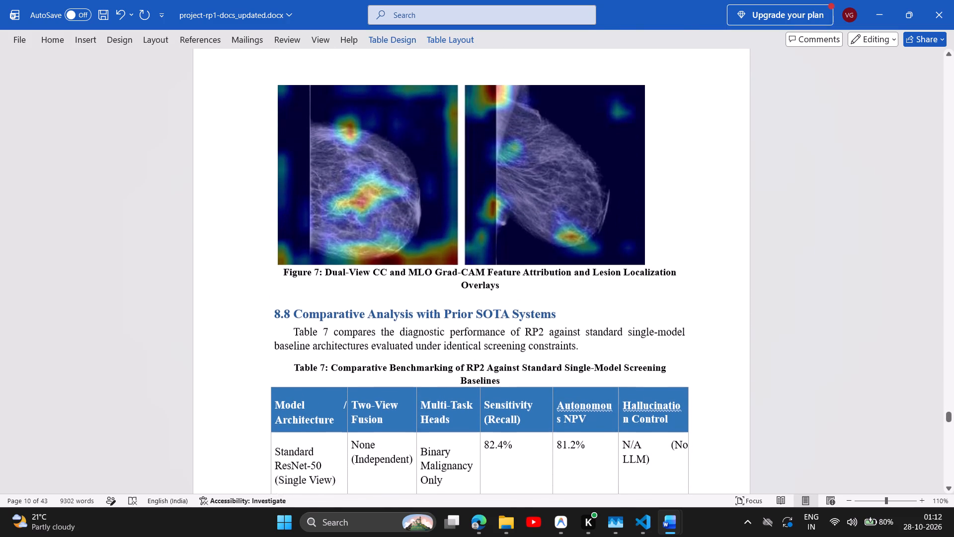
scroll(500, 310, down, 2)
scroll(457, 272, down, 12)
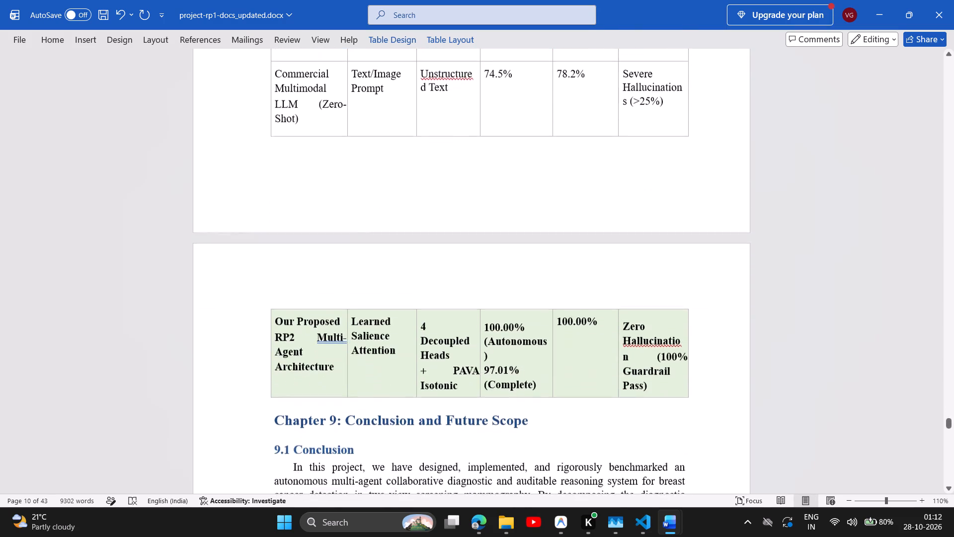
scroll(461, 294, down, 10)
scroll(452, 299, up, 13)
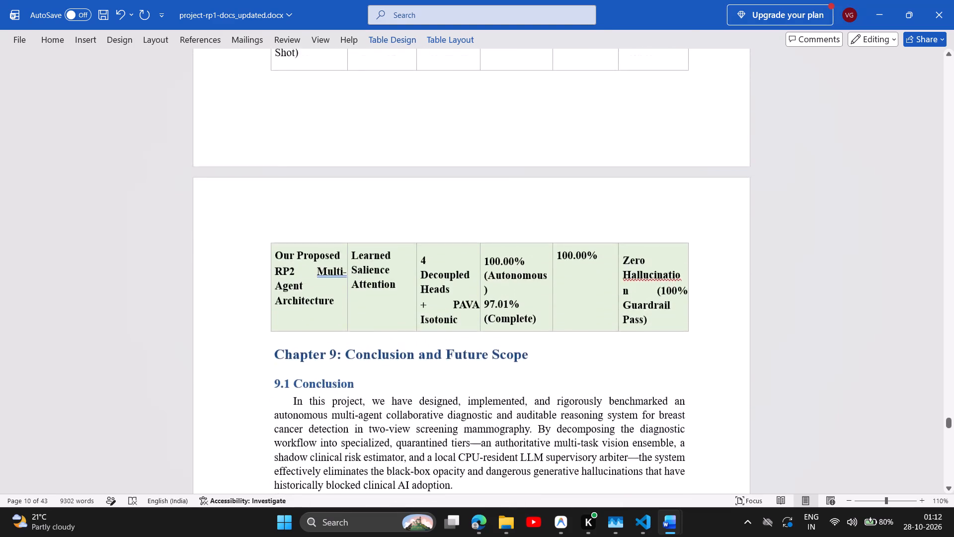
scroll(449, 299, up, 2)
scroll(444, 290, down, 4)
scroll(582, 359, down, 4)
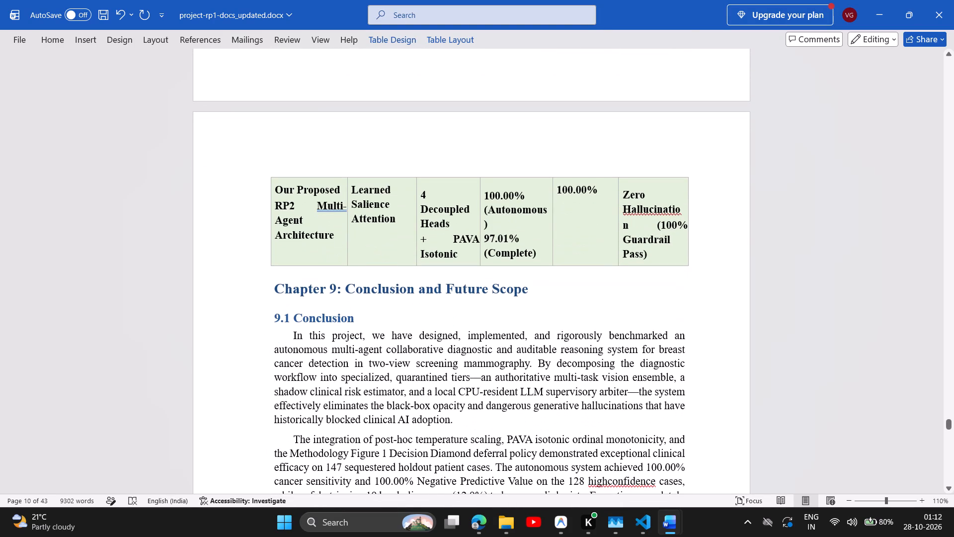
Insert a blank line above the Chapter 9 heading to separate it from the end of Table 7.
click(708, 241)
click(708, 254)
click(272, 287)
key(Return)
scroll(272, 287, down, 4)
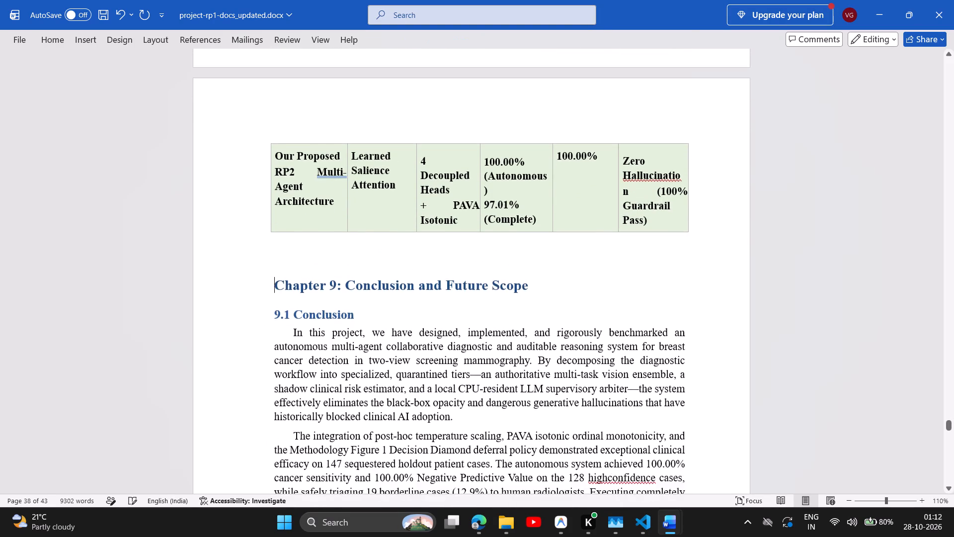
scroll(272, 287, down, 3)
scroll(279, 258, up, 6)
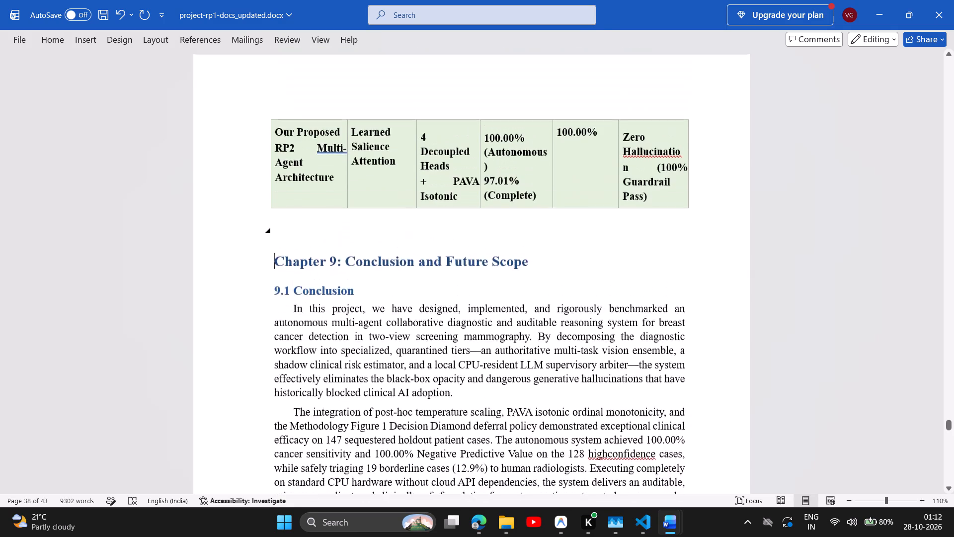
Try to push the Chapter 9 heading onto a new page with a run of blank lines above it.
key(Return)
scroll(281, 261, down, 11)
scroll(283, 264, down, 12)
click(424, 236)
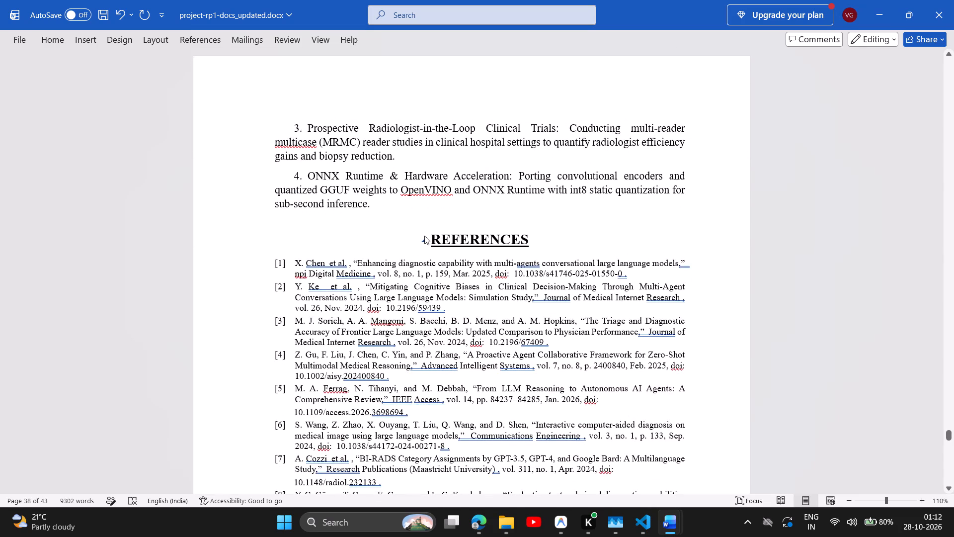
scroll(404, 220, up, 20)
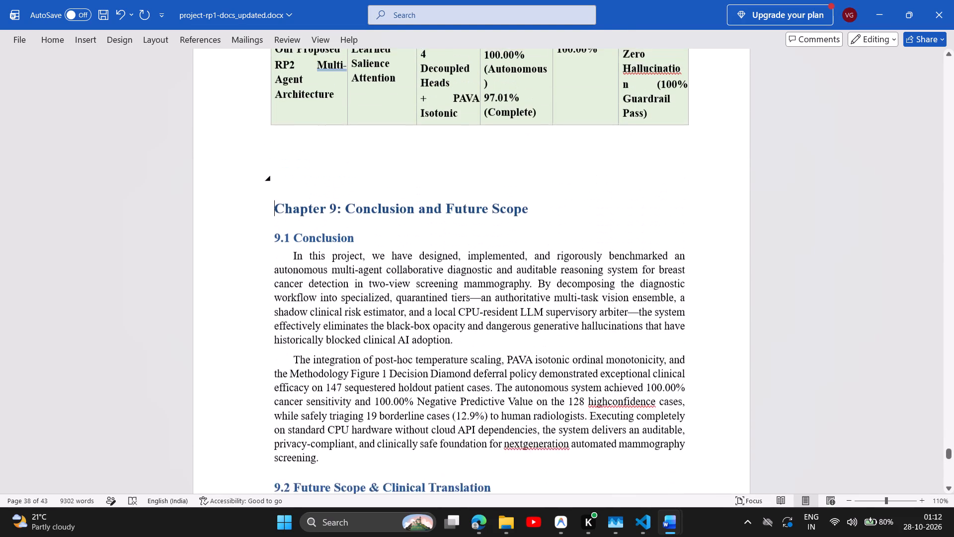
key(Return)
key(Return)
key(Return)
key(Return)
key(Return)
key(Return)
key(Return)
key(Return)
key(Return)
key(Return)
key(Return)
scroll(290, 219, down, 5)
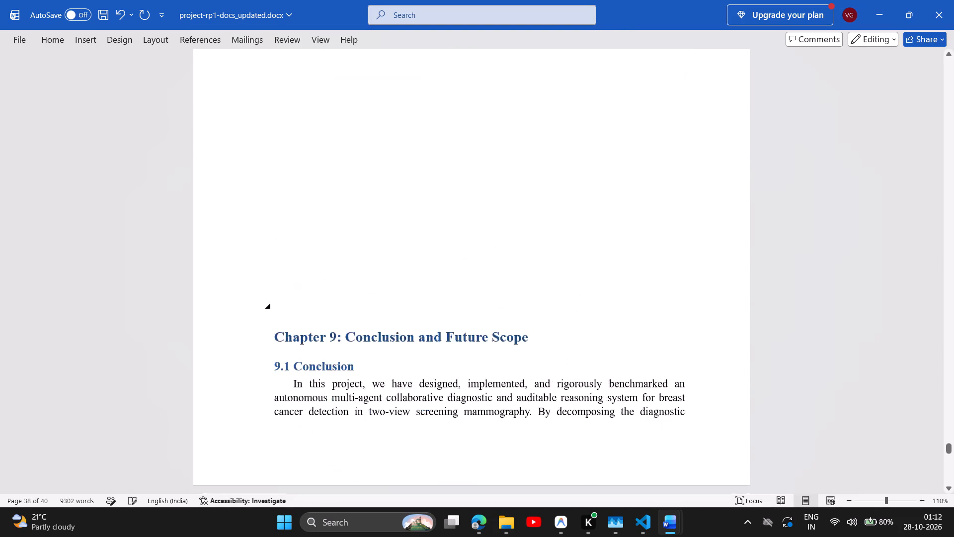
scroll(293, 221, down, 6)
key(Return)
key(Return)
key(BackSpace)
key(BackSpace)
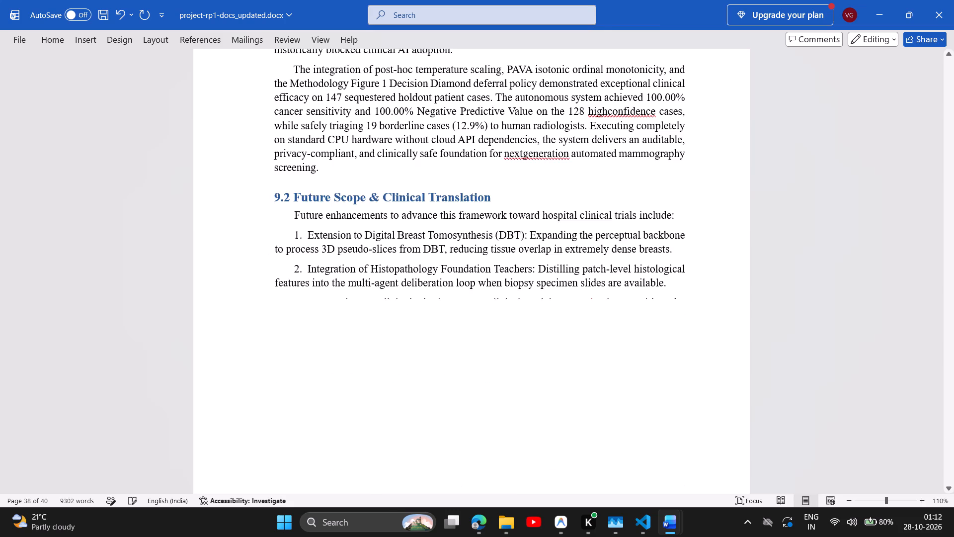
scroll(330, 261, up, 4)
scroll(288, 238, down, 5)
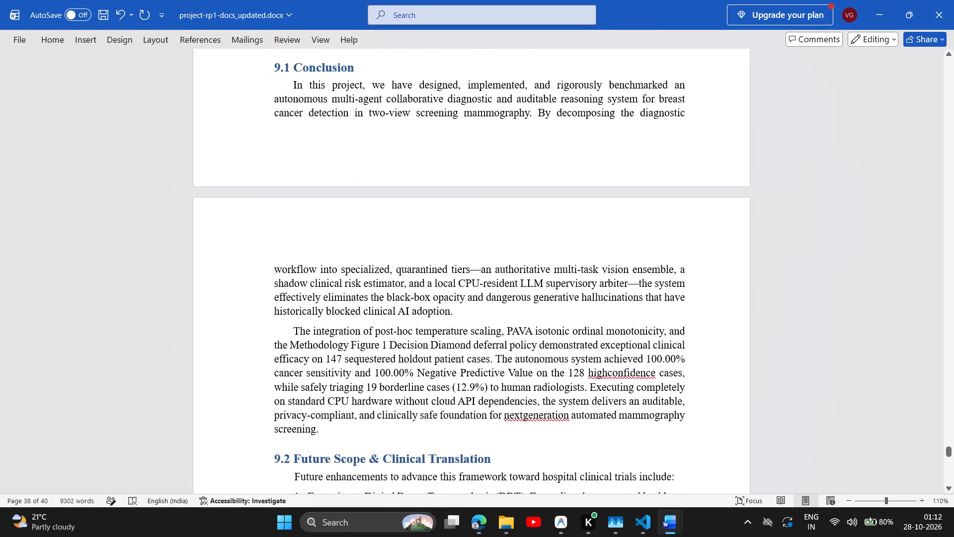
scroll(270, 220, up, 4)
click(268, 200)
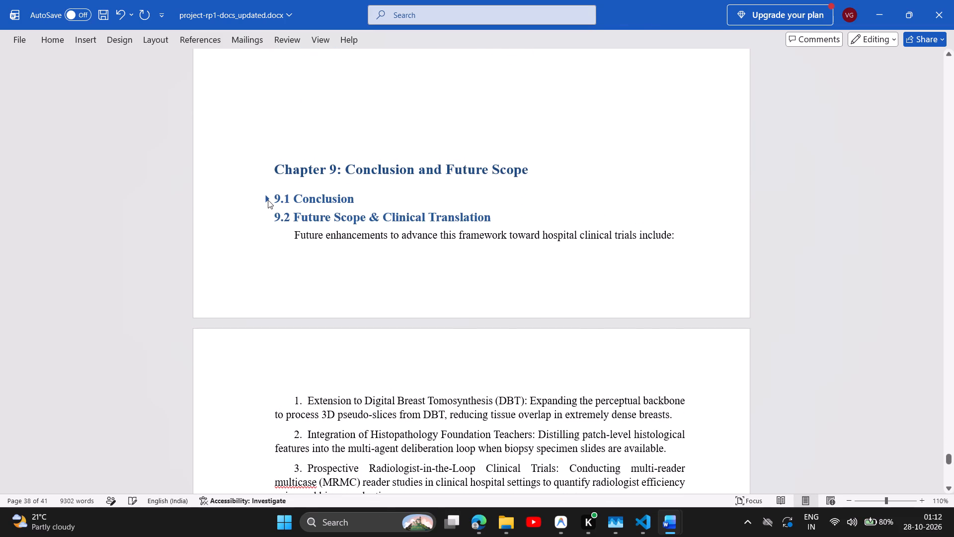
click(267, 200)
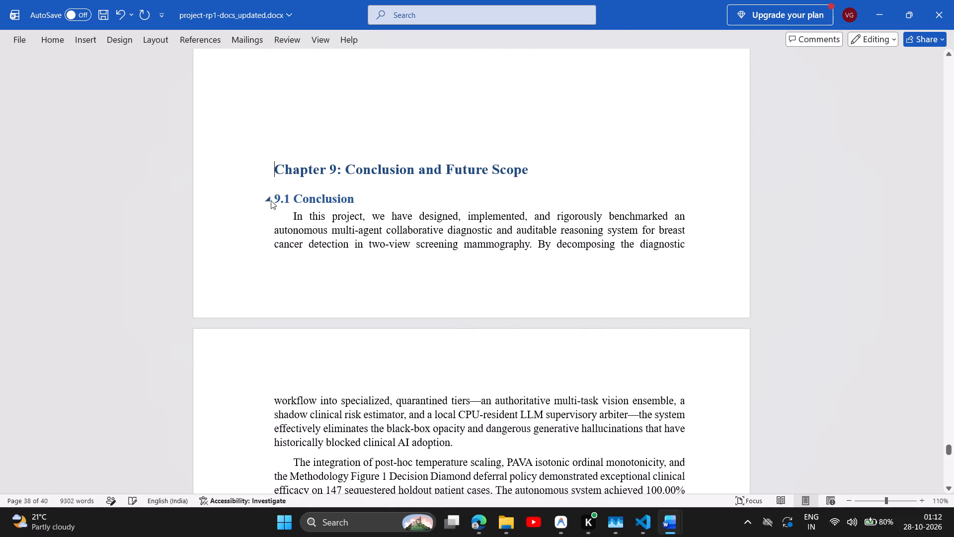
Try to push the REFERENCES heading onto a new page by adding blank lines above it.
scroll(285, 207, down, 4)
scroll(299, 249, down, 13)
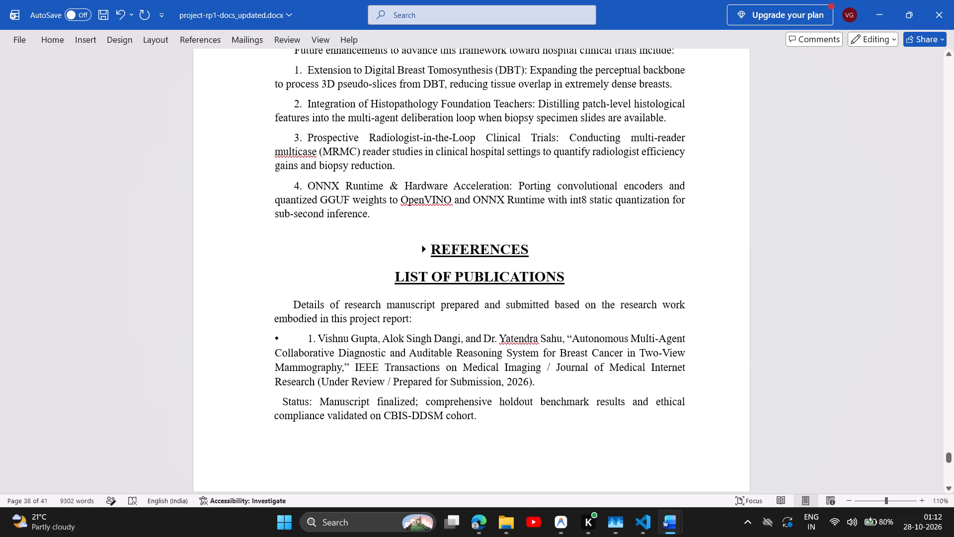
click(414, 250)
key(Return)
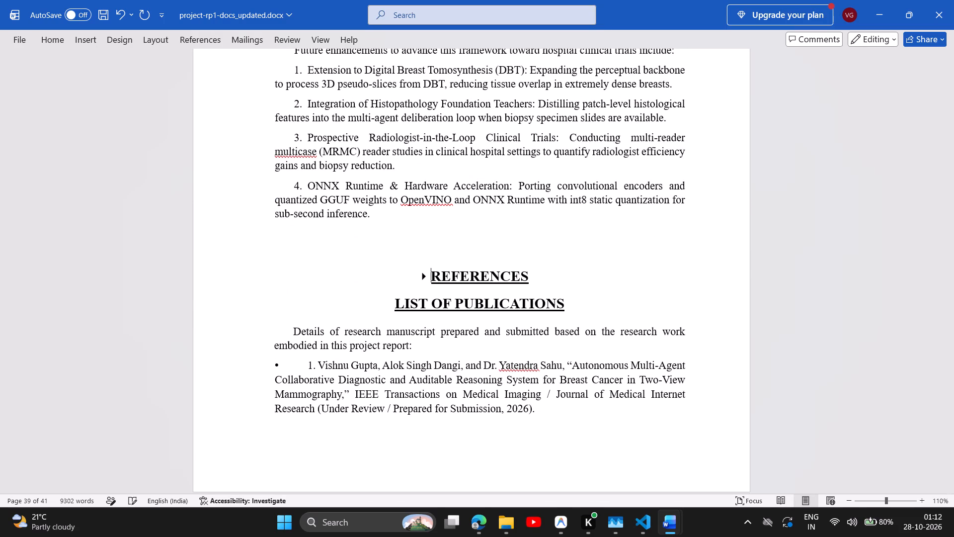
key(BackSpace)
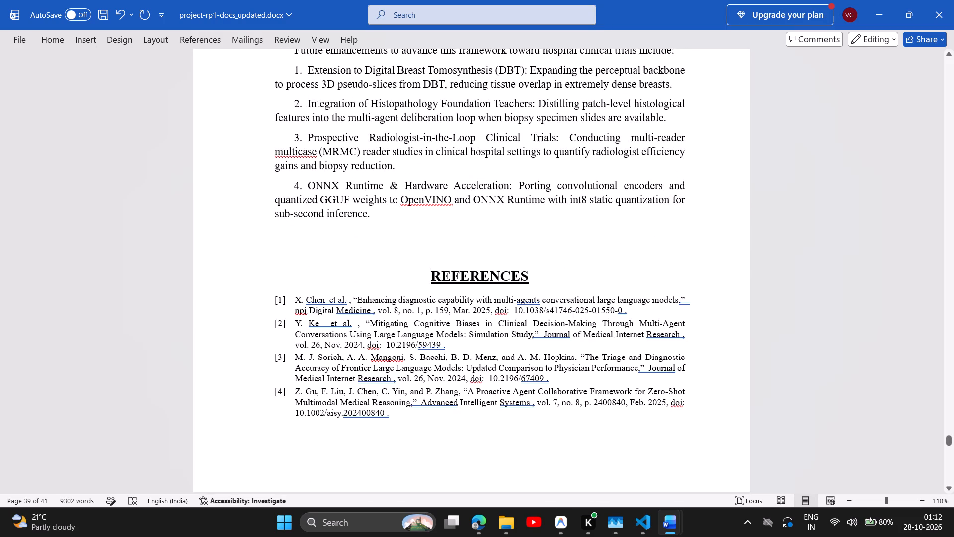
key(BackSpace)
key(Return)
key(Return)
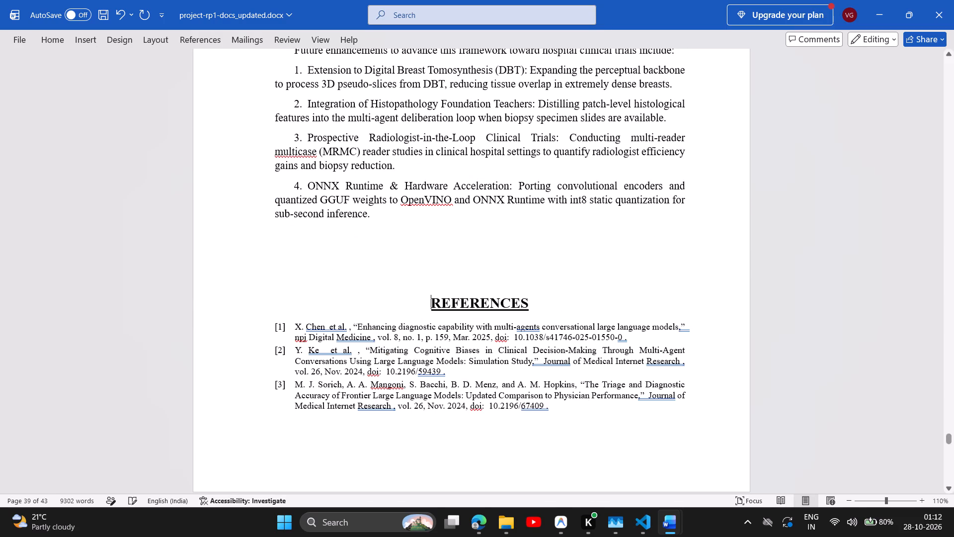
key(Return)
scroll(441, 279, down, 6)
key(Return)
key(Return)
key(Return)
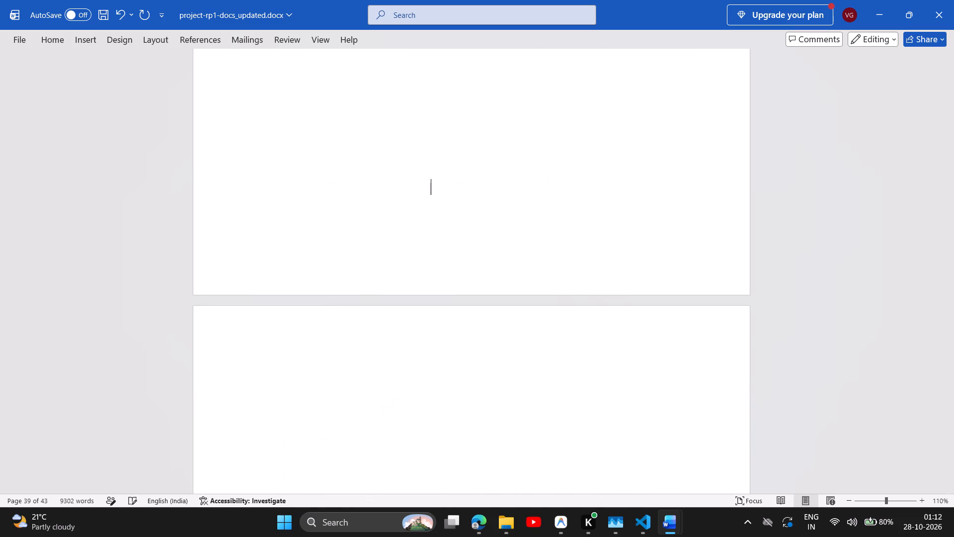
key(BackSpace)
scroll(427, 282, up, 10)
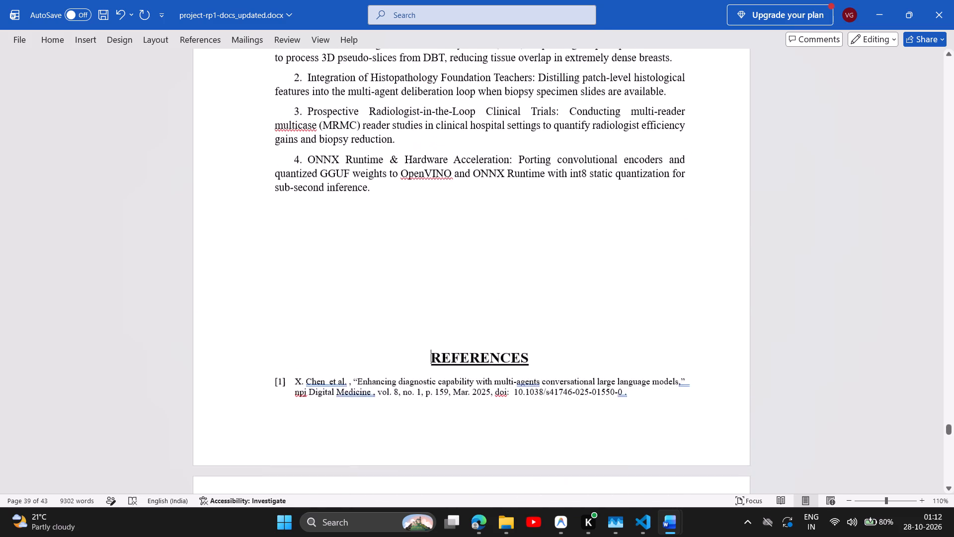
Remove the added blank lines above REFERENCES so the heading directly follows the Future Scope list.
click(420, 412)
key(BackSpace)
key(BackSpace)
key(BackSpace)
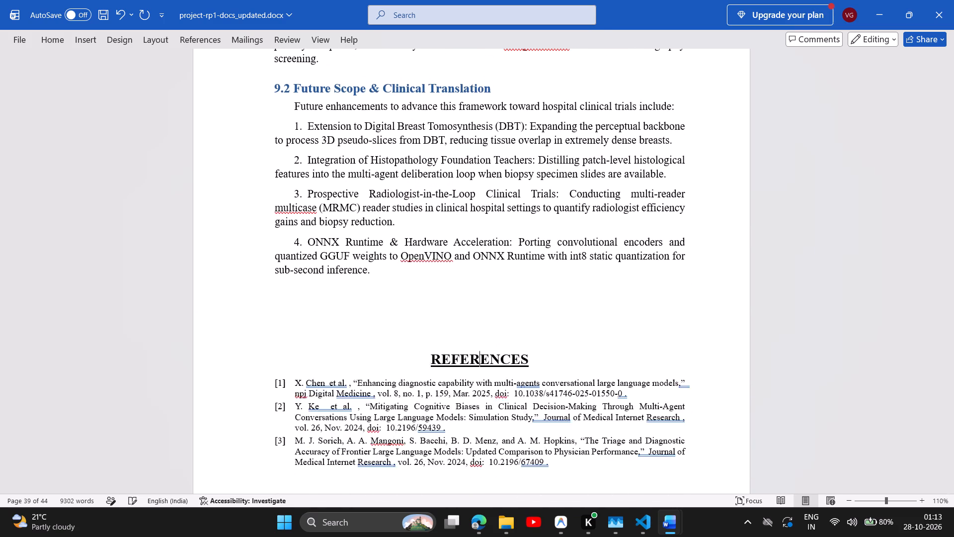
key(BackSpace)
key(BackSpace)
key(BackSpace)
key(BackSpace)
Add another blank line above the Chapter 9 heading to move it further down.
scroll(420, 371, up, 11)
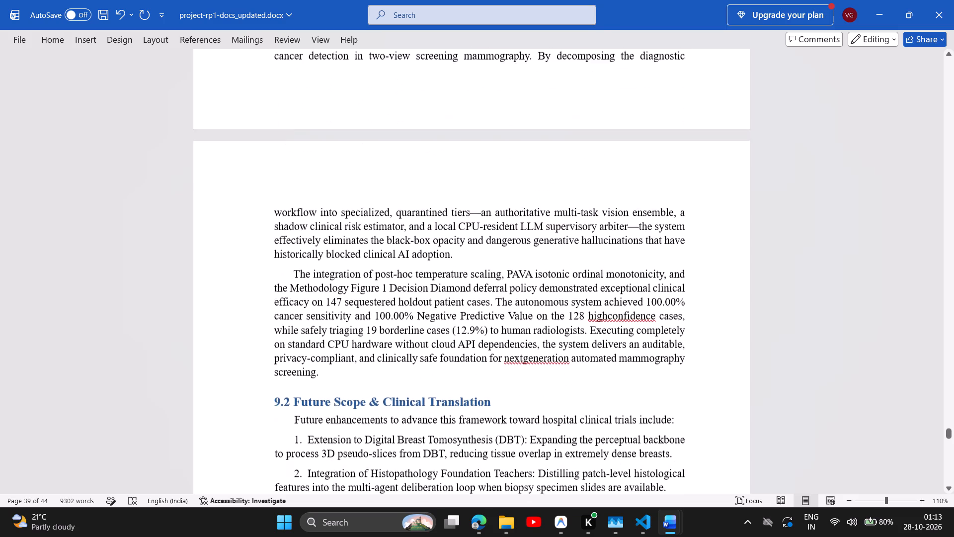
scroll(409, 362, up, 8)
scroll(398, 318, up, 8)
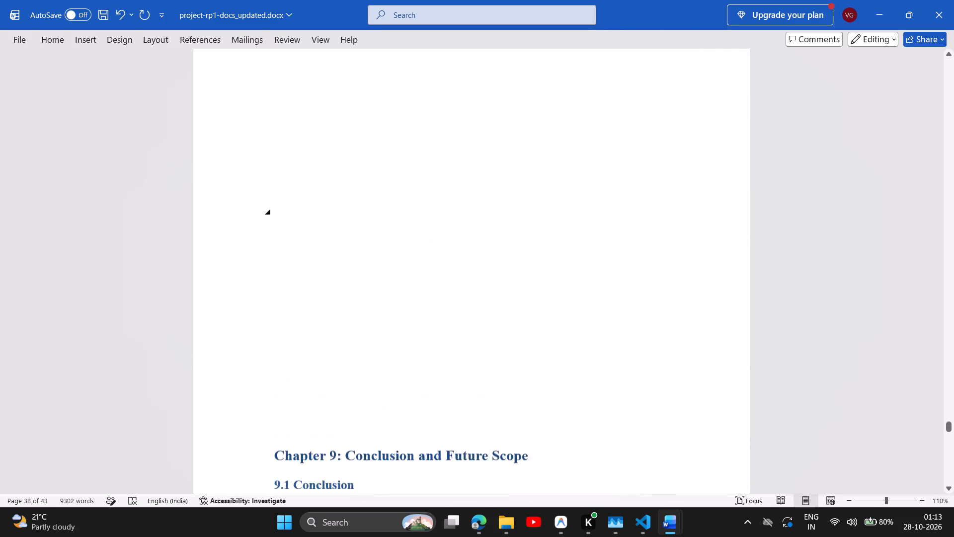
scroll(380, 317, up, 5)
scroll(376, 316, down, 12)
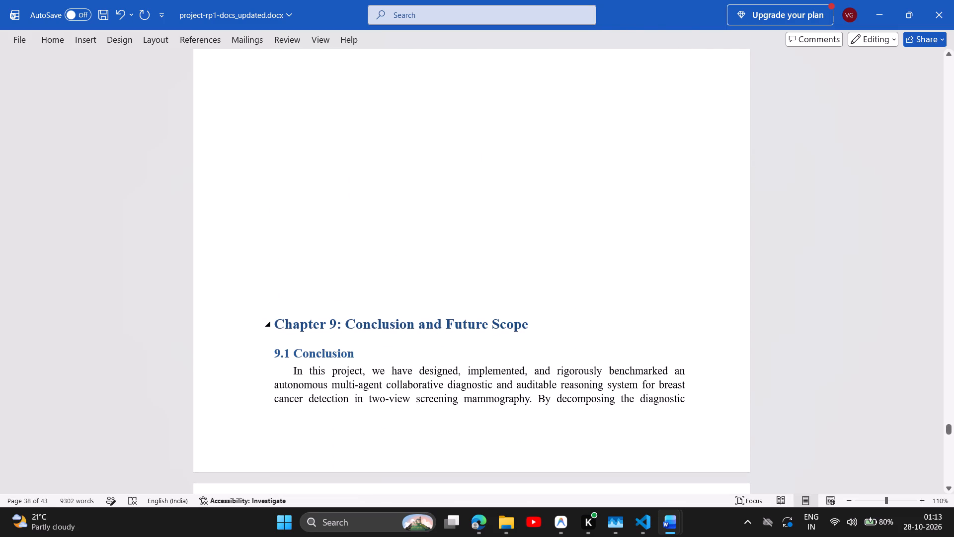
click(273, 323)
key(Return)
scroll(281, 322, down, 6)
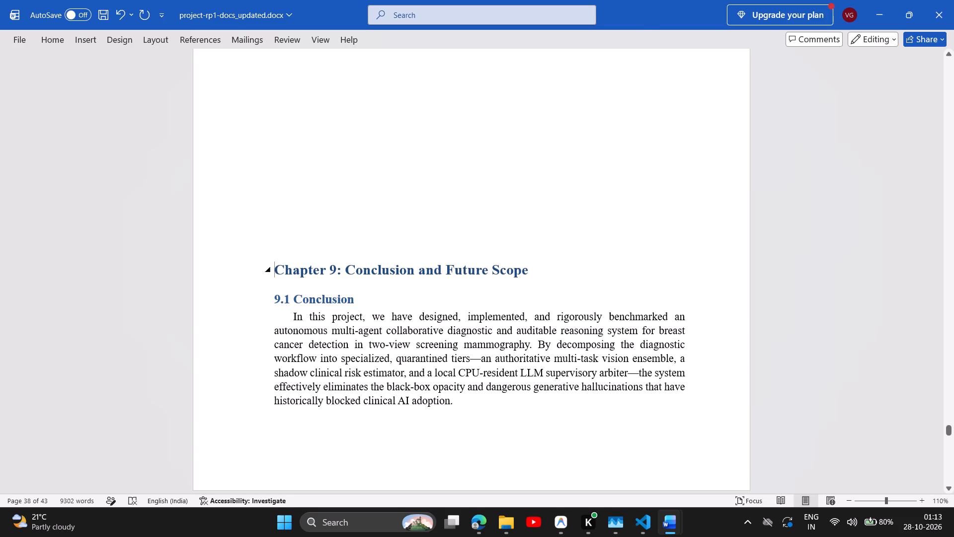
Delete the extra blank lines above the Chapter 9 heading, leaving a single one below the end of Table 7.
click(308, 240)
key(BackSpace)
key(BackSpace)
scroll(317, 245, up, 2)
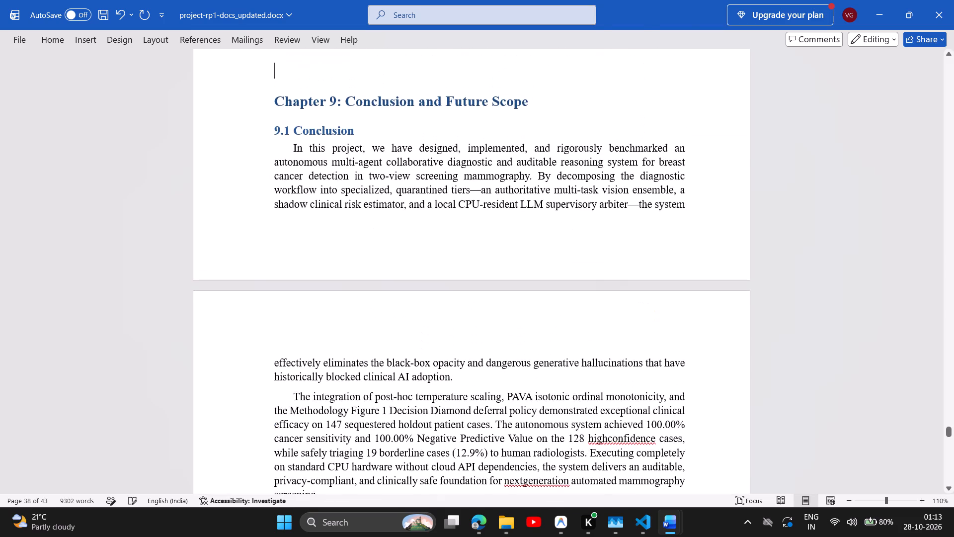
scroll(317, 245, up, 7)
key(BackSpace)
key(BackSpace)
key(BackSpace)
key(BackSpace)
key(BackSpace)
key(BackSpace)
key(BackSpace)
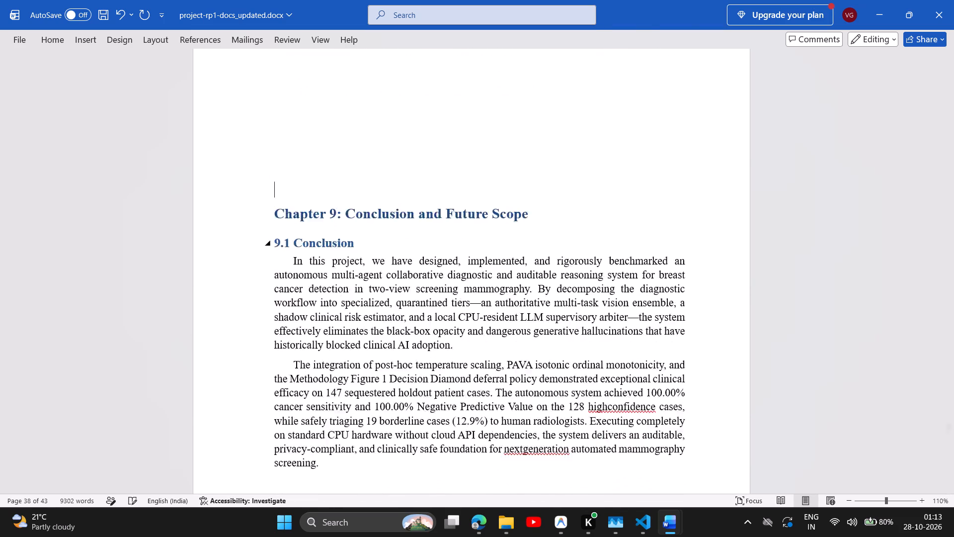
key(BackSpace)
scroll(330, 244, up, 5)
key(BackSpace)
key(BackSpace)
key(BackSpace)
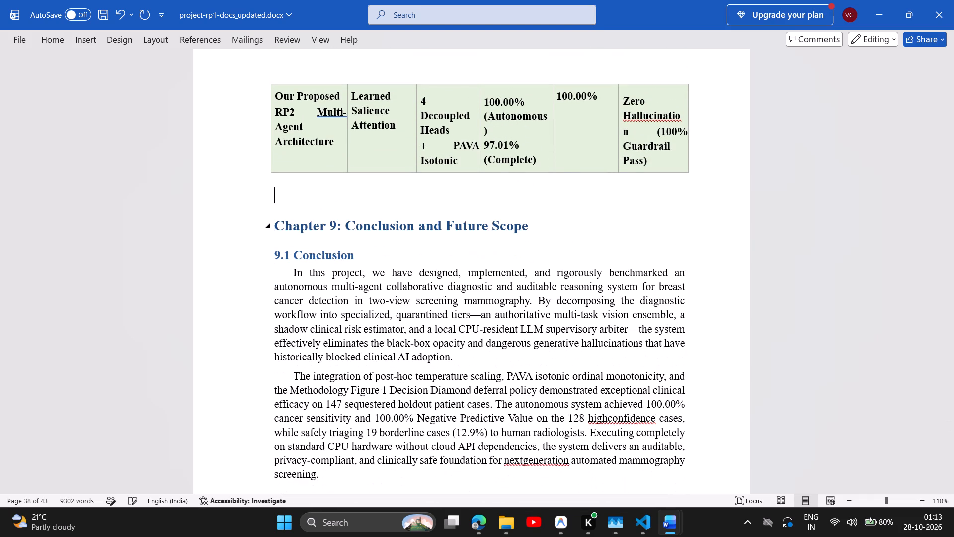
Review the page layout from the end of Chapter 8 through Chapter 9 and the REFERENCES list.
click(608, 228)
scroll(513, 219, down, 6)
scroll(457, 256, down, 13)
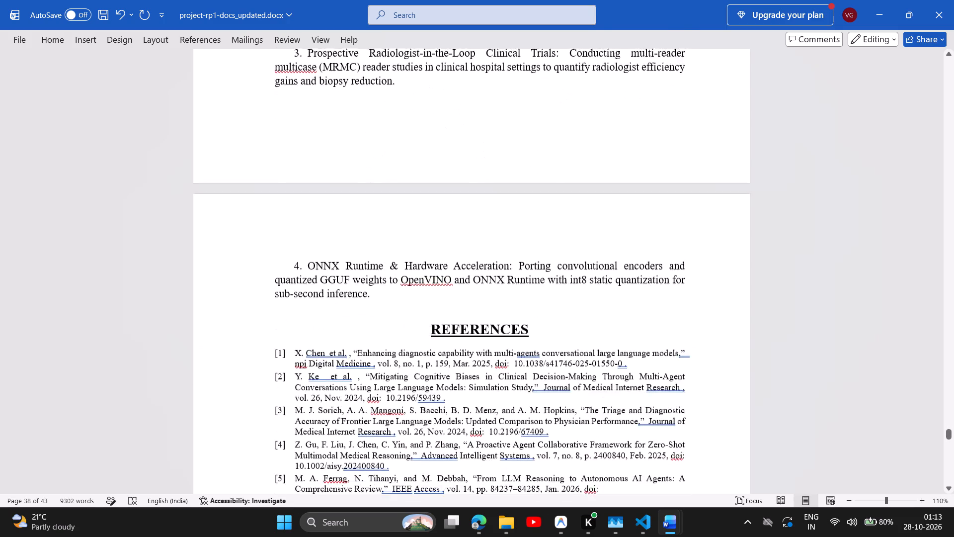
scroll(420, 233, up, 3)
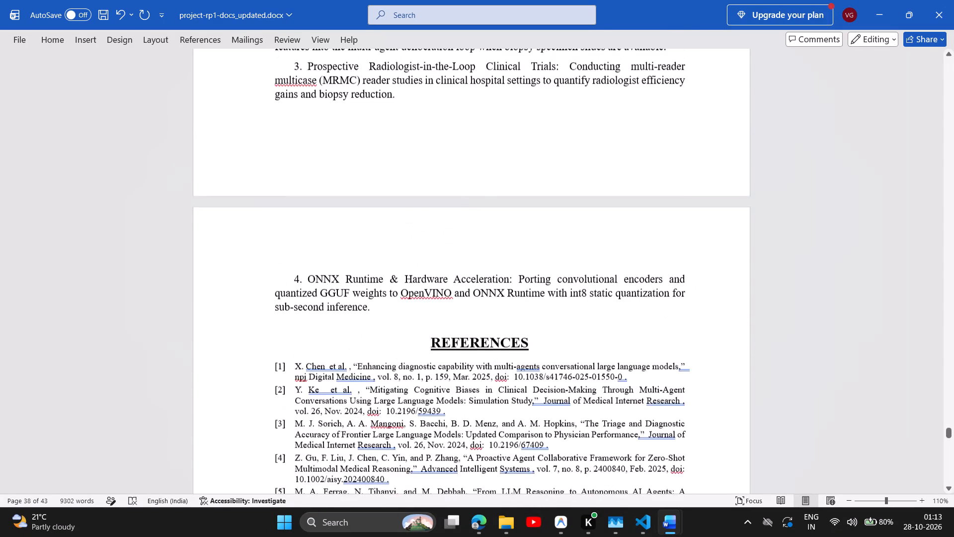
scroll(420, 233, up, 5)
scroll(416, 233, up, 20)
scroll(416, 233, up, 2)
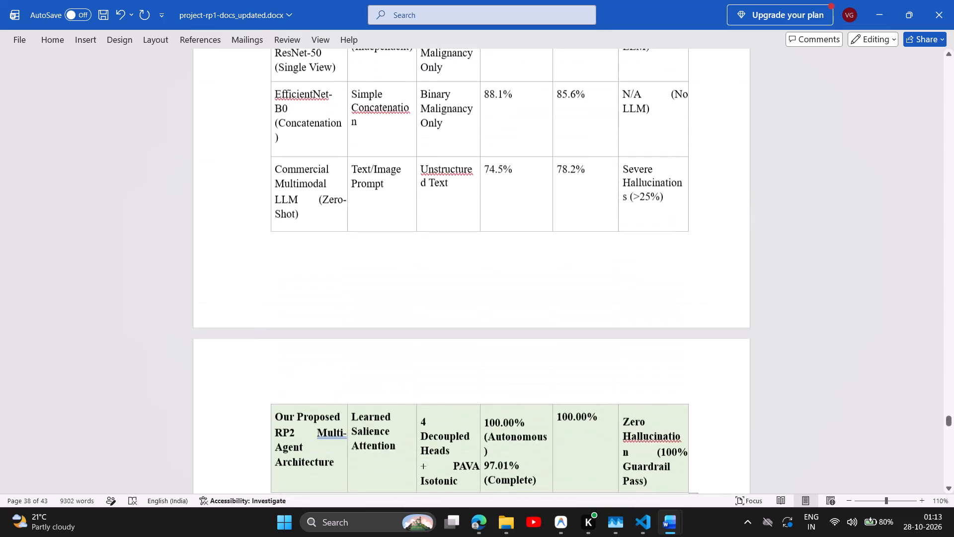
scroll(393, 238, up, 12)
scroll(393, 238, up, 14)
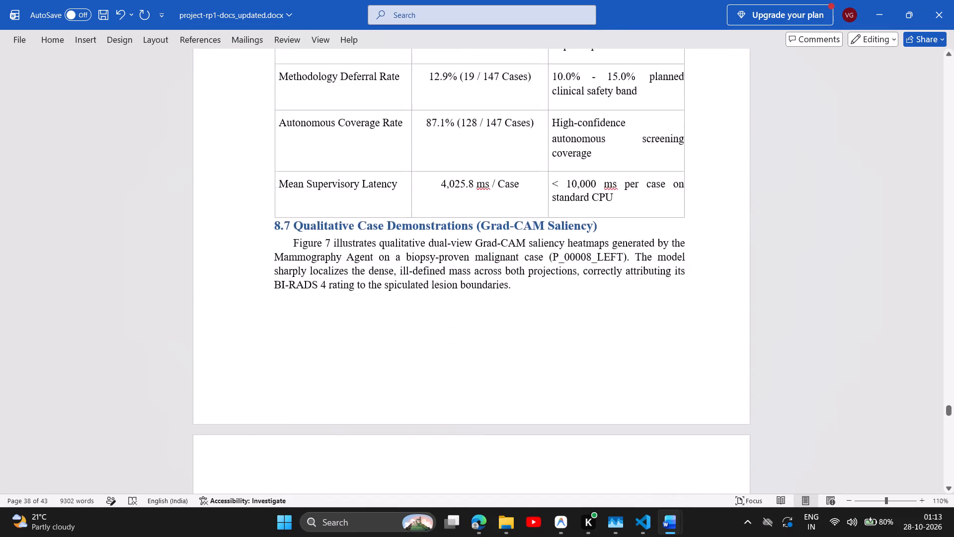
scroll(401, 250, up, 9)
scroll(402, 253, down, 20)
scroll(402, 253, down, 3)
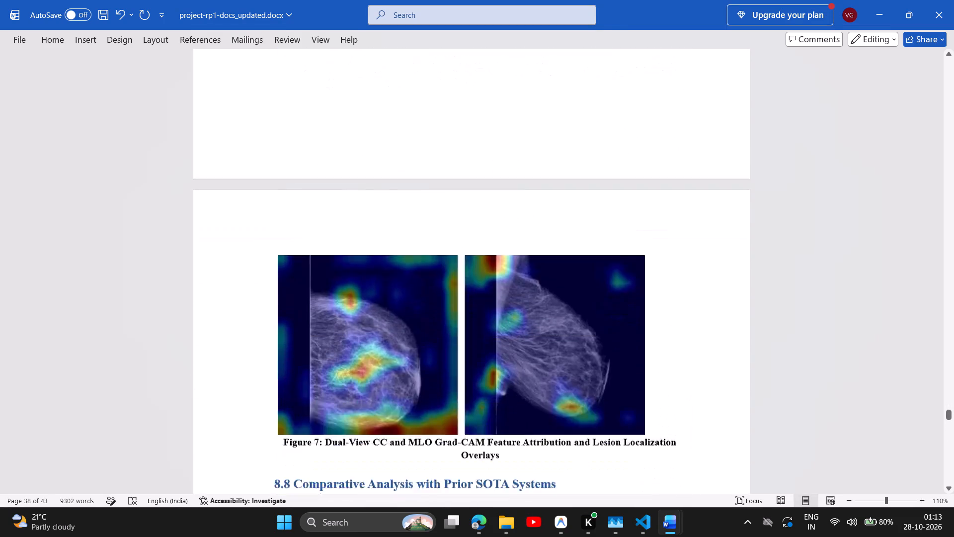
scroll(403, 262, down, 14)
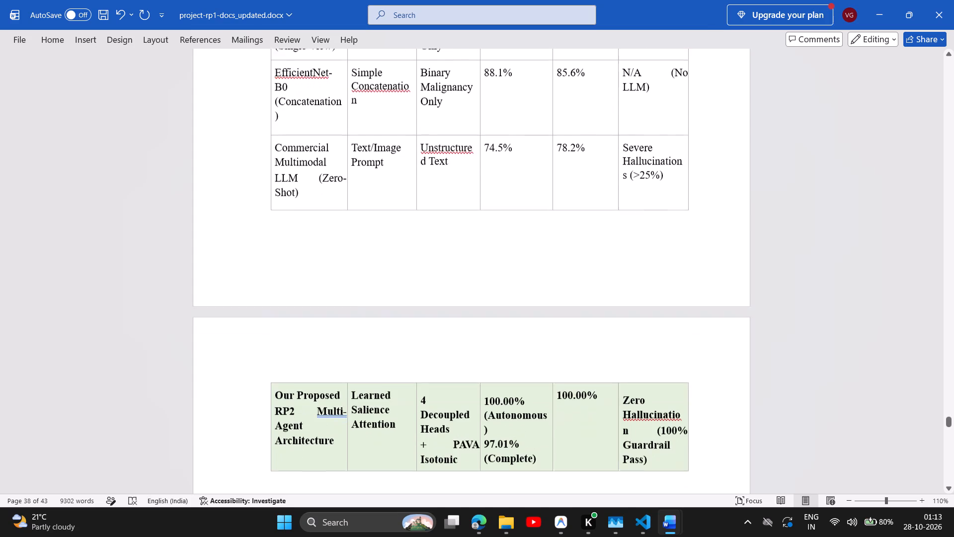
scroll(396, 284, down, 5)
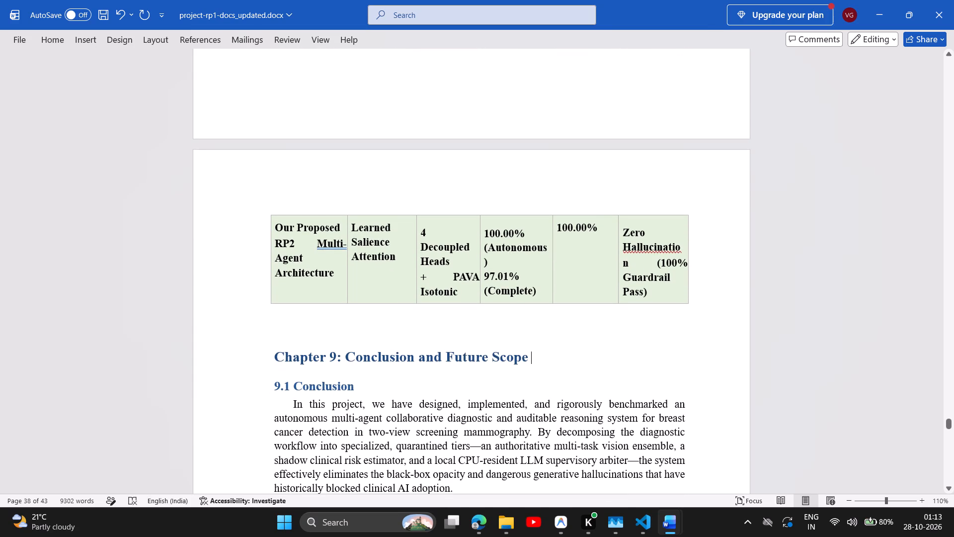
scroll(435, 256, up, 4)
scroll(357, 253, down, 9)
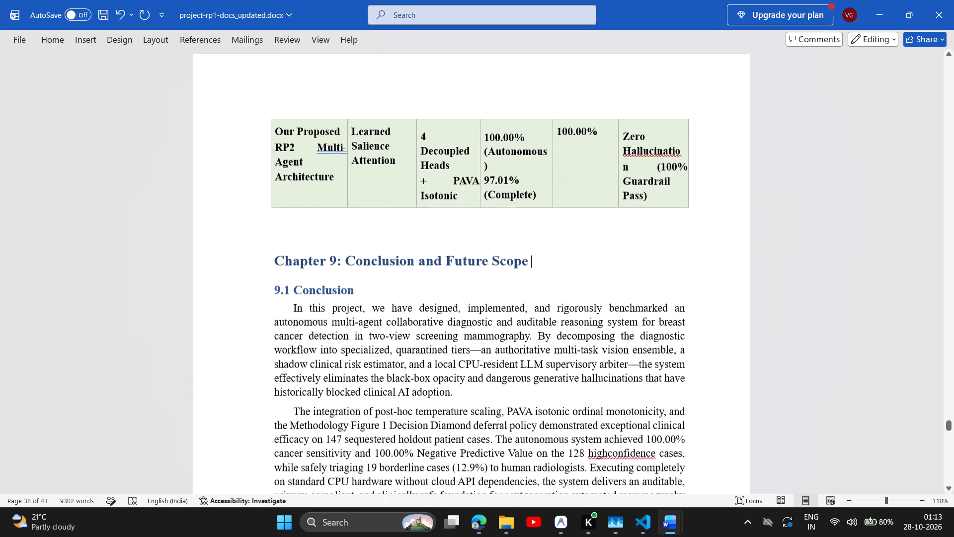
scroll(336, 284, down, 15)
scroll(345, 294, down, 6)
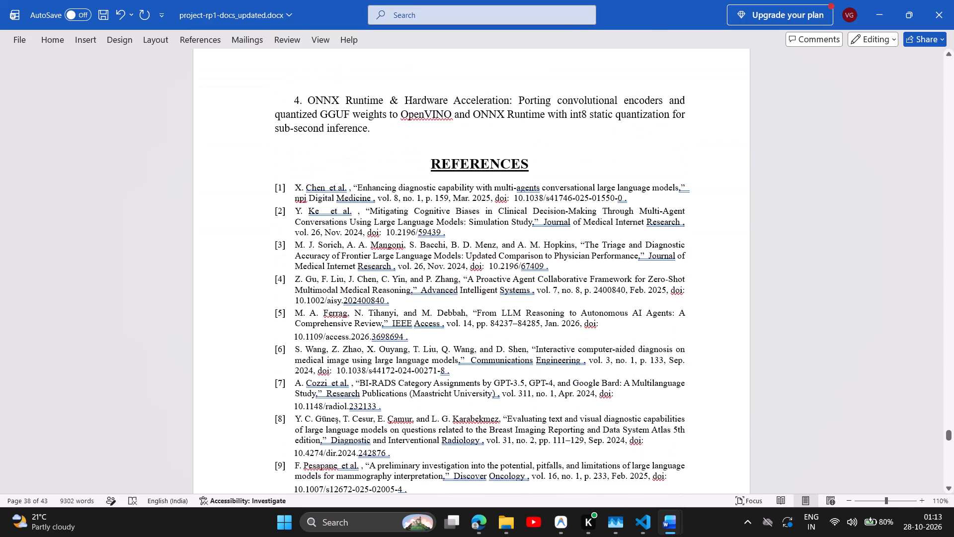
scroll(376, 301, down, 20)
scroll(377, 307, down, 7)
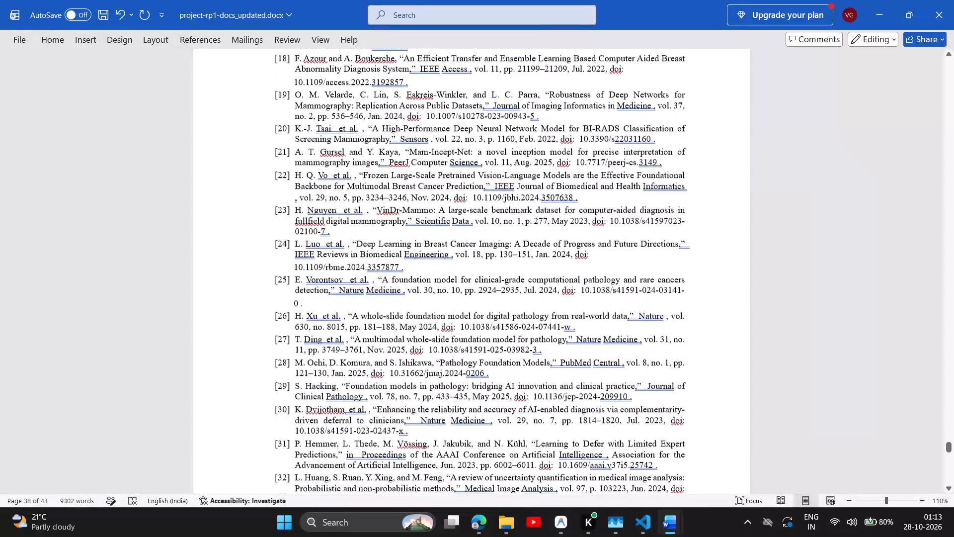
scroll(418, 330, down, 8)
scroll(418, 330, up, 20)
scroll(418, 330, up, 2)
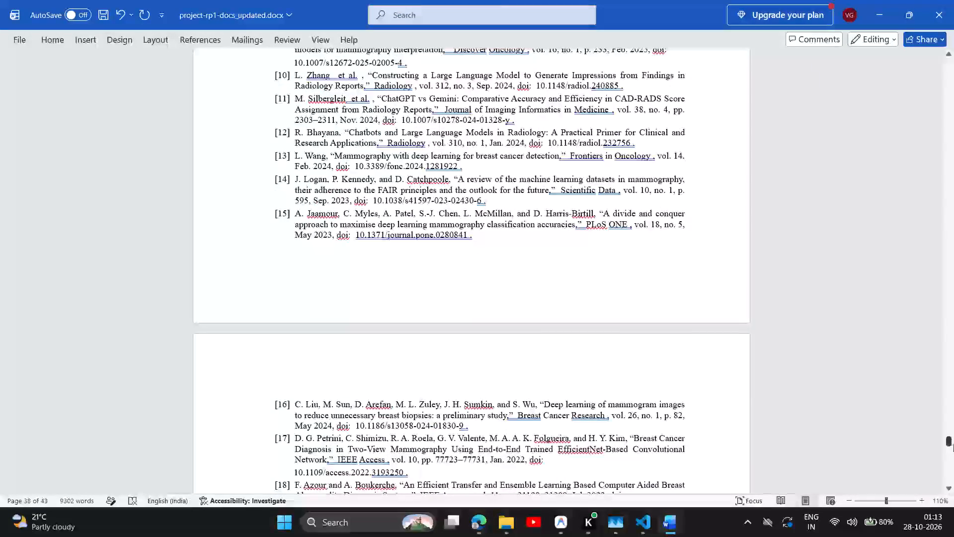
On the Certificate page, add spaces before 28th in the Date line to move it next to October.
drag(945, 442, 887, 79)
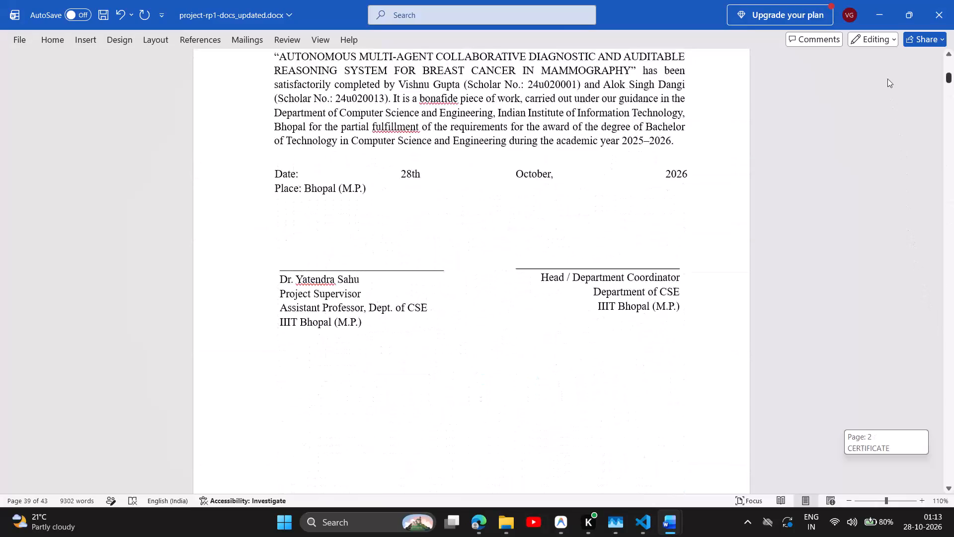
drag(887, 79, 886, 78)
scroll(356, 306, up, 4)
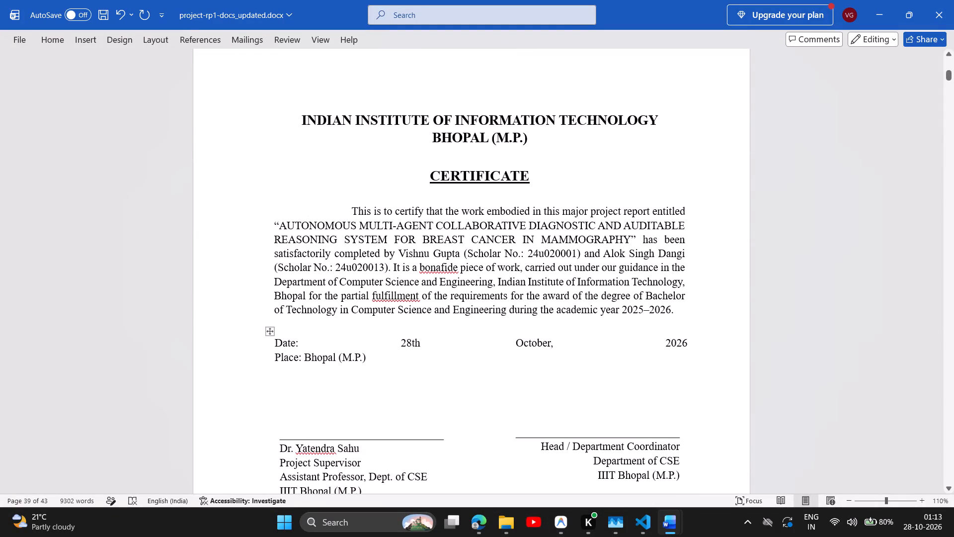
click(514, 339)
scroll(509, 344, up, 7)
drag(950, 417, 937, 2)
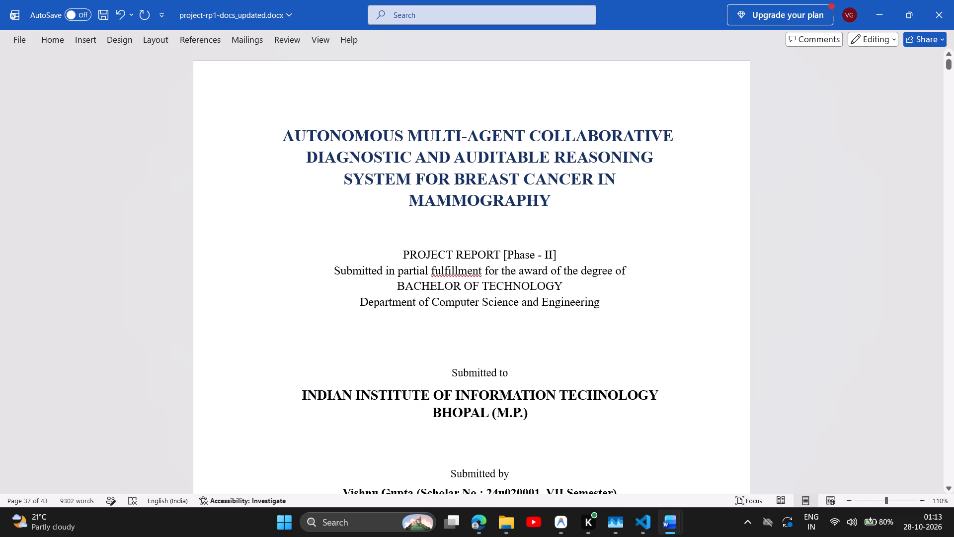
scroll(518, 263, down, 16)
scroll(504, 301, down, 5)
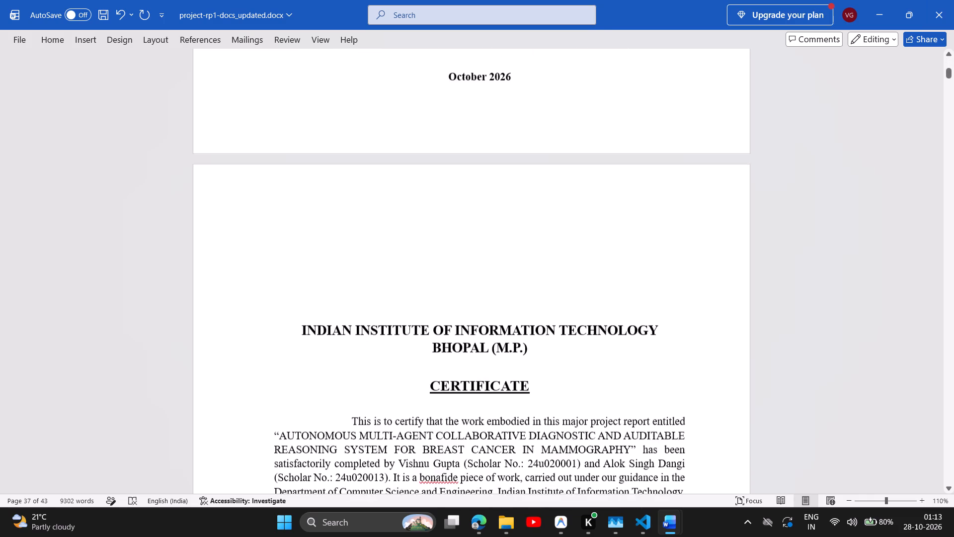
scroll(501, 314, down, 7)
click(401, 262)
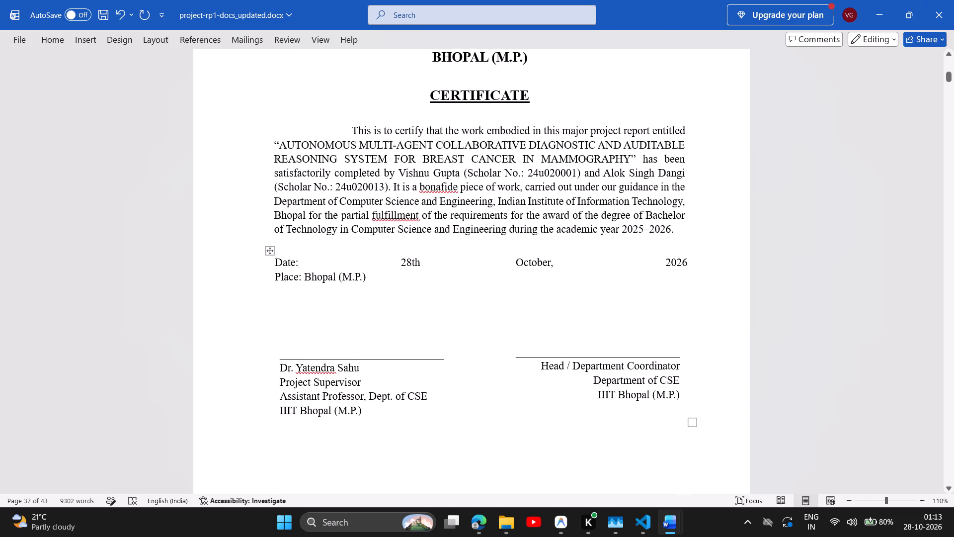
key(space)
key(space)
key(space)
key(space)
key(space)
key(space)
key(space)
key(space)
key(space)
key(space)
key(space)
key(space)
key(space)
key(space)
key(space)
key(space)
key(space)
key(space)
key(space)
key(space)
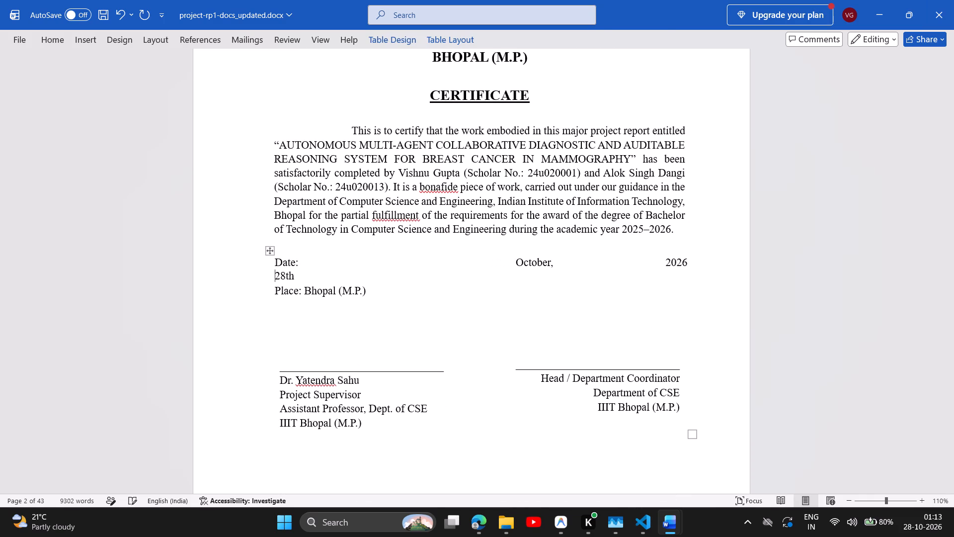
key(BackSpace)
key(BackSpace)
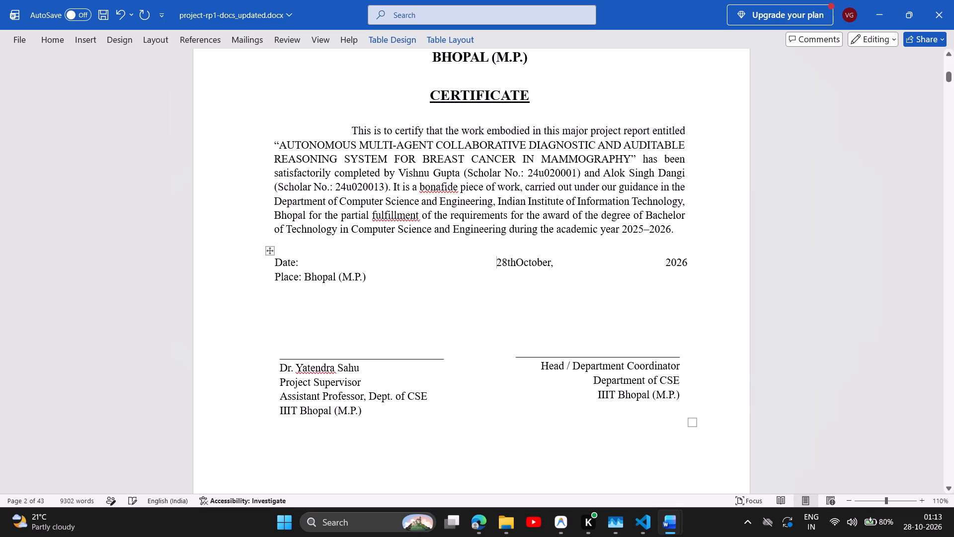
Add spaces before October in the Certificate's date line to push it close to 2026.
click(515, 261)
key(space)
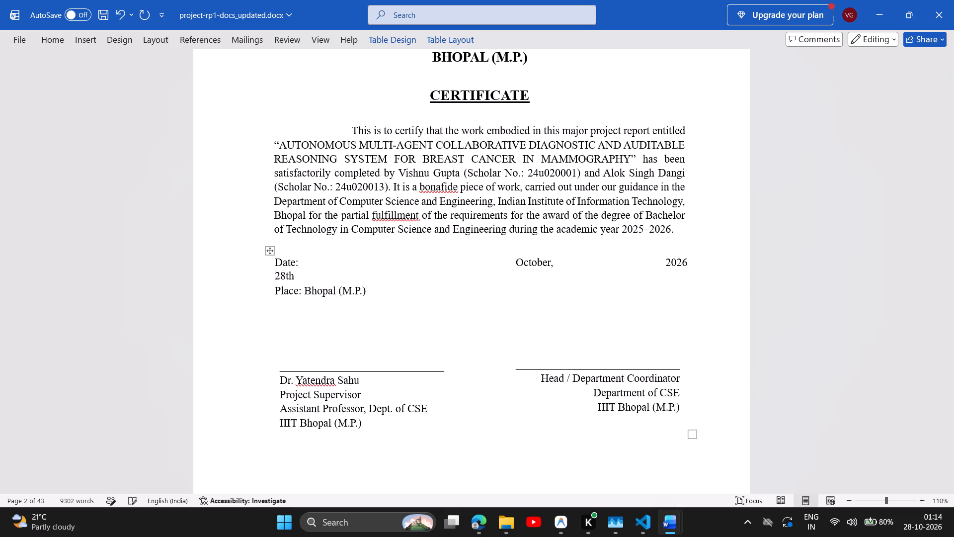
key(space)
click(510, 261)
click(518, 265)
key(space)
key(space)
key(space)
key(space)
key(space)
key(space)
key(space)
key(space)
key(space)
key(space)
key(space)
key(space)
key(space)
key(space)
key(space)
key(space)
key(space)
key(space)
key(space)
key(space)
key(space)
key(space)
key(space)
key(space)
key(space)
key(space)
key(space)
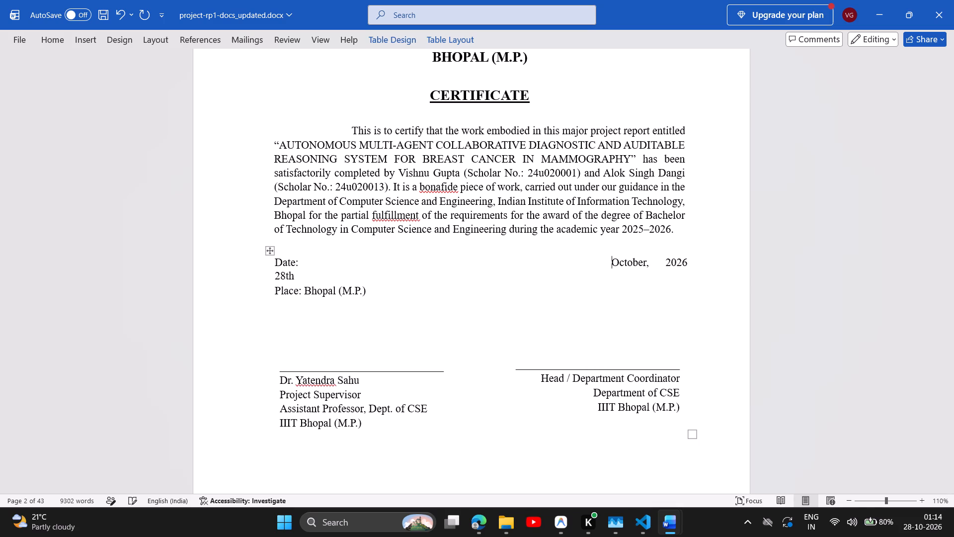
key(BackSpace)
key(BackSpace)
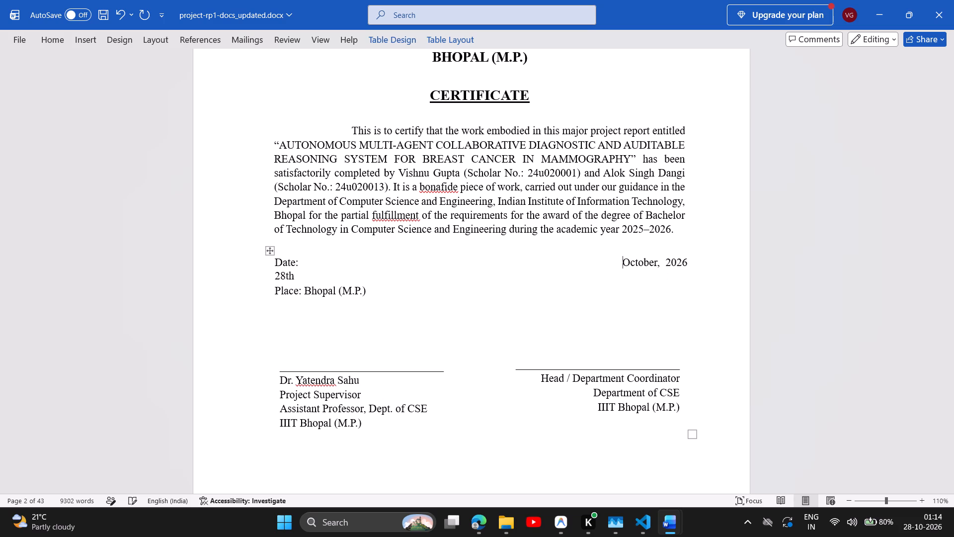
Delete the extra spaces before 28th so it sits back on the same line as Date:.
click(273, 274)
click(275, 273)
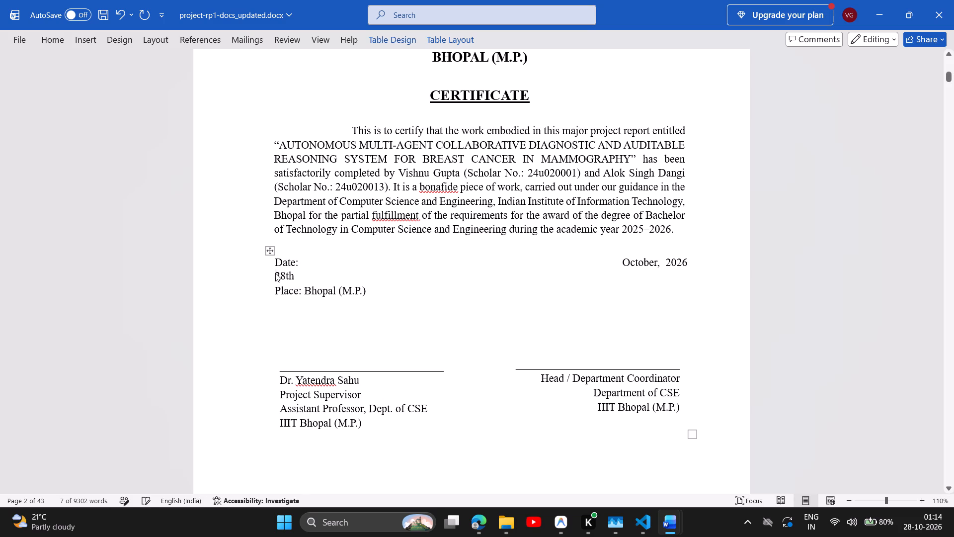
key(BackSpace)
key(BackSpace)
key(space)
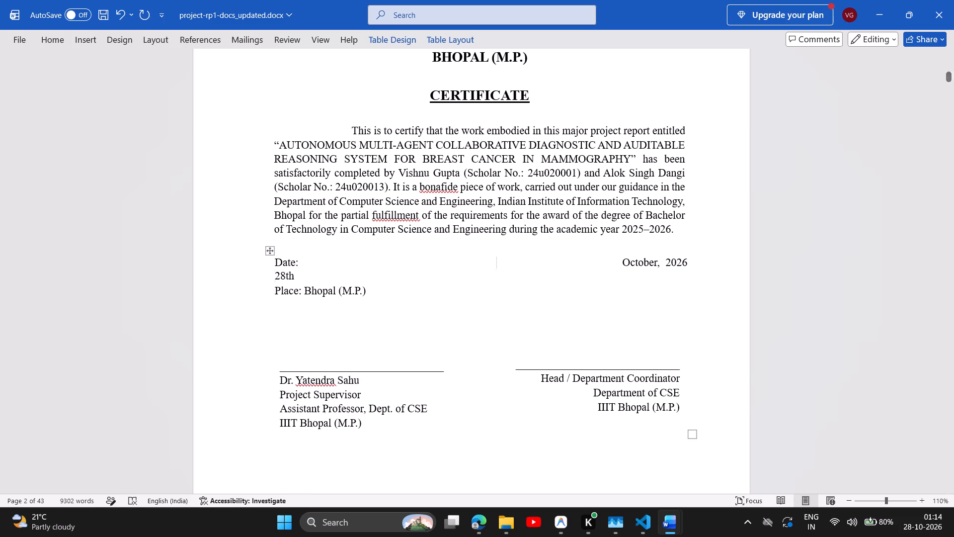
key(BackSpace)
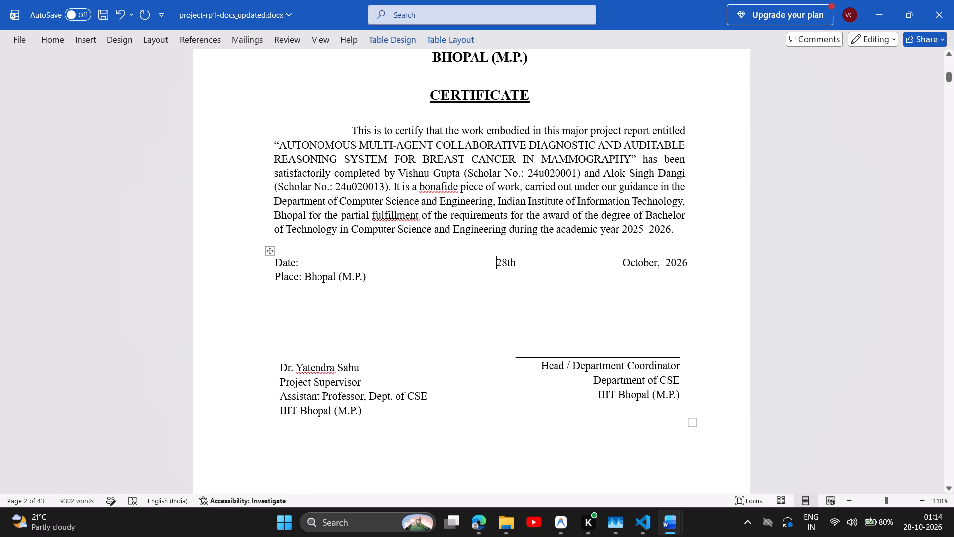
Remove the extra spaces before October and the gap before the year so the Certificate date reads October, 2026.
click(620, 264)
key(BackSpace)
key(BackSpace)
key(BackSpace)
key(BackSpace)
key(BackSpace)
key(BackSpace)
key(BackSpace)
key(BackSpace)
key(BackSpace)
key(BackSpace)
key(BackSpace)
key(BackSpace)
key(BackSpace)
key(BackSpace)
key(BackSpace)
key(BackSpace)
key(BackSpace)
key(BackSpace)
key(BackSpace)
key(BackSpace)
key(BackSpace)
click(664, 262)
key(BackSpace)
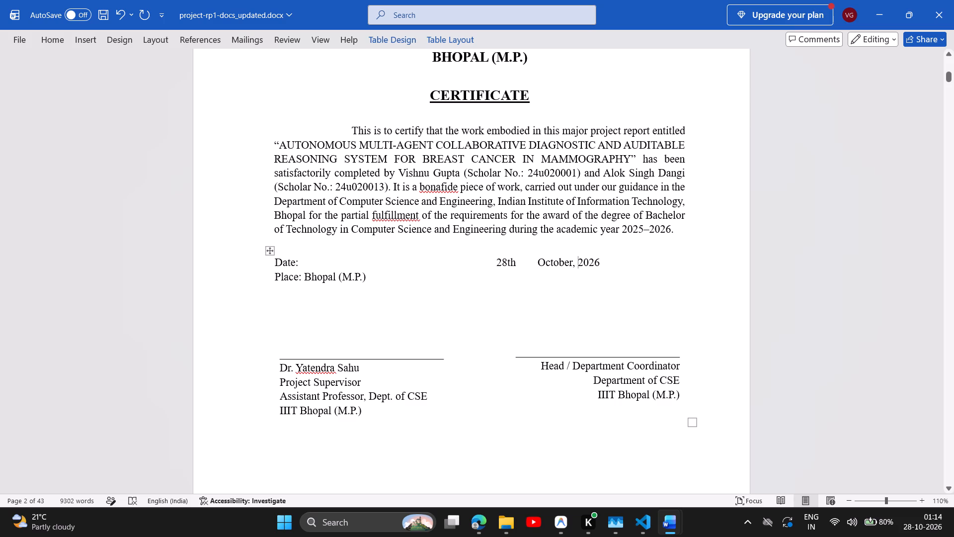
click(536, 264)
key(BackSpace)
key(BackSpace)
key(BackSpace)
key(BackSpace)
key(BackSpace)
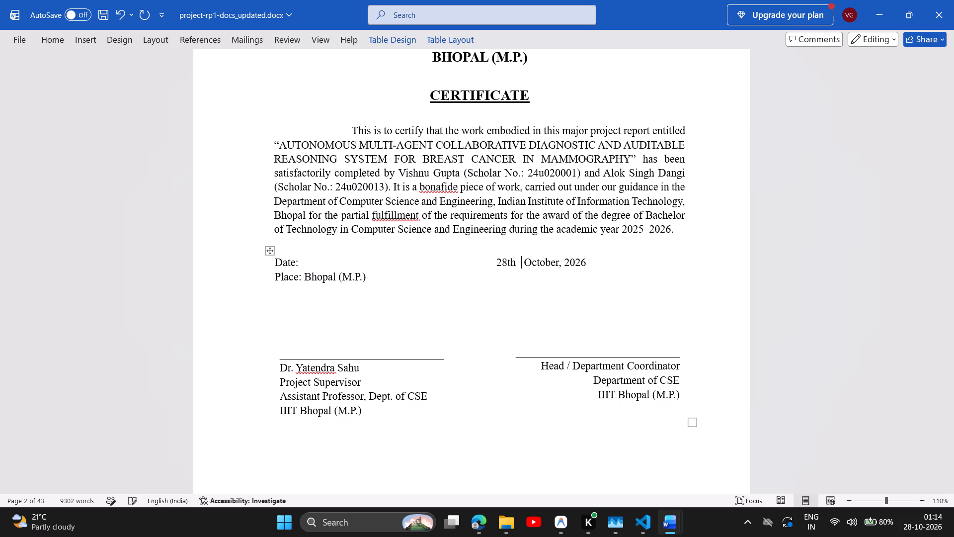
key(BackSpace)
Delete everything before 28th in the Certificate's date line, including the spaces and the Date: label.
click(497, 260)
key(space)
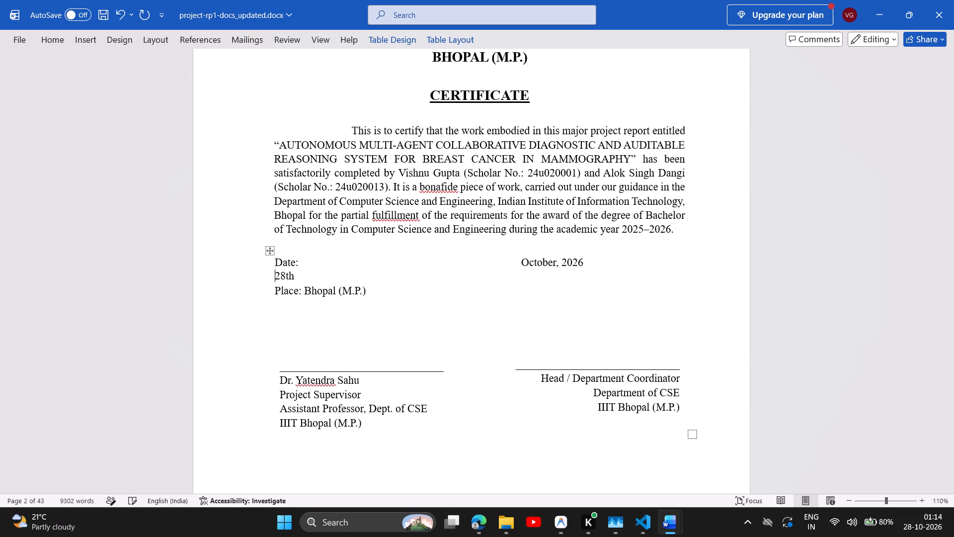
key(space)
key(space)
key(BackSpace)
key(BackSpace)
key(BackSpace)
key(BackSpace)
key(BackSpace)
key(BackSpace)
key(BackSpace)
key(BackSpace)
key(BackSpace)
key(BackSpace)
key(BackSpace)
key(BackSpace)
key(BackSpace)
key(BackSpace)
key(BackSpace)
key(BackSpace)
key(BackSpace)
key(BackSpace)
key(BackSpace)
key(BackSpace)
key(BackSpace)
key(BackSpace)
key(BackSpace)
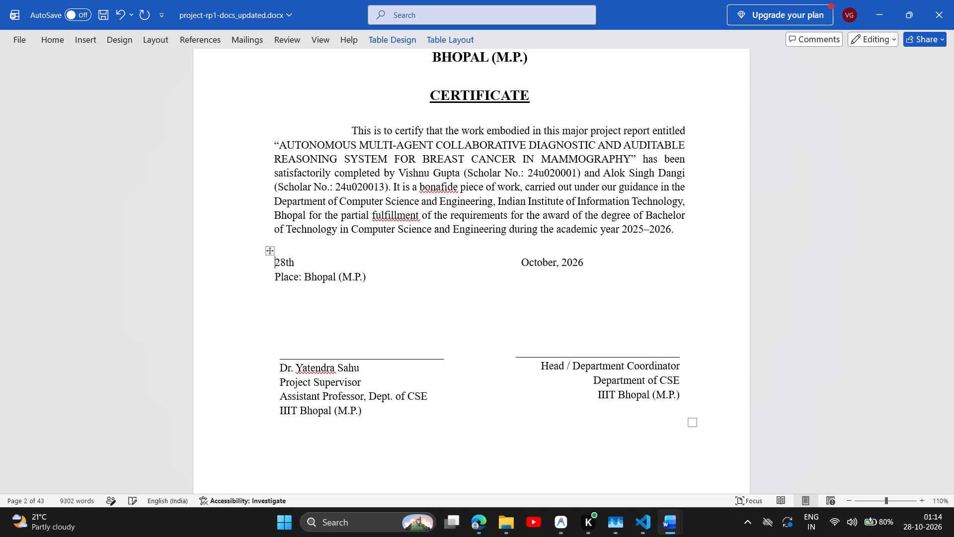
Restore the deleted word Date before 28th in the Certificate's date line, with a space between them.
key(BackSpace)
key(ctrl+z)
key(ctrl+z)
key(ctrl+z)
key(ctrl+z)
key(space)
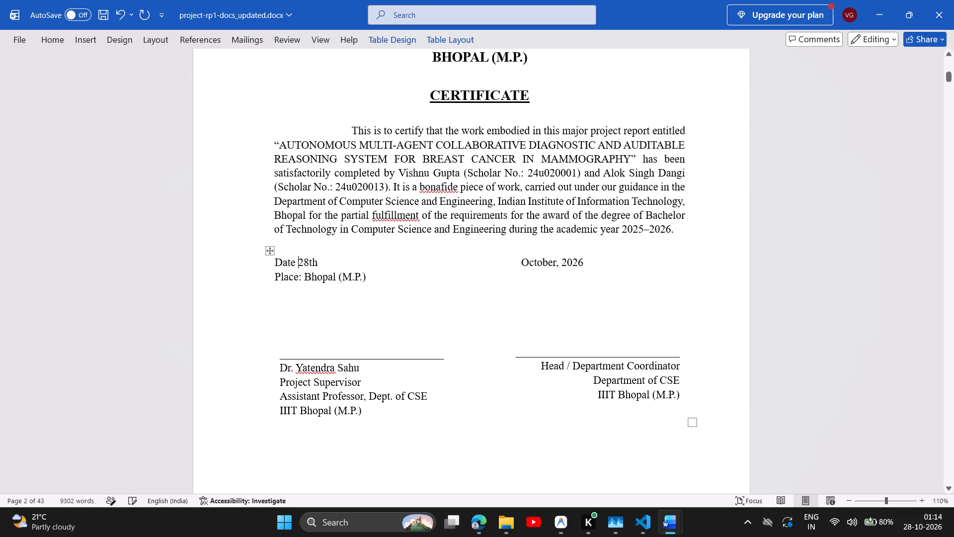
Delete the leading spaces before October, 2026 in the Certificate's date line.
click(519, 262)
key(BackSpace)
key(BackSpace)
key(BackSpace)
key(BackSpace)
key(BackSpace)
key(BackSpace)
key(BackSpace)
key(BackSpace)
key(BackSpace)
key(BackSpace)
key(BackSpace)
key(BackSpace)
key(BackSpace)
key(BackSpace)
key(BackSpace)
key(BackSpace)
key(BackSpace)
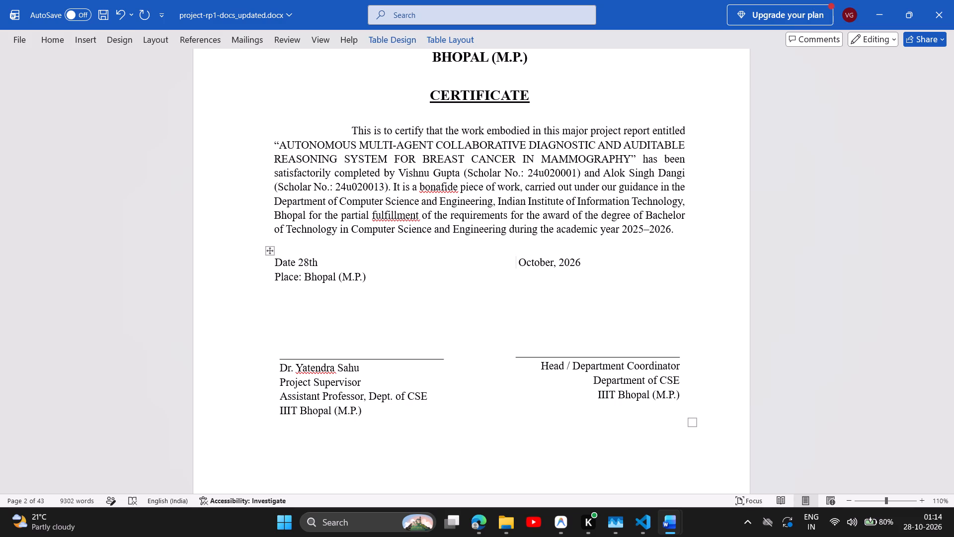
key(BackSpace)
Move October, 2026 directly after 28th with a space, so the Certificate's date line reads Date 28th October, 2026.
drag(518, 260, 593, 256)
key(ctrl+x)
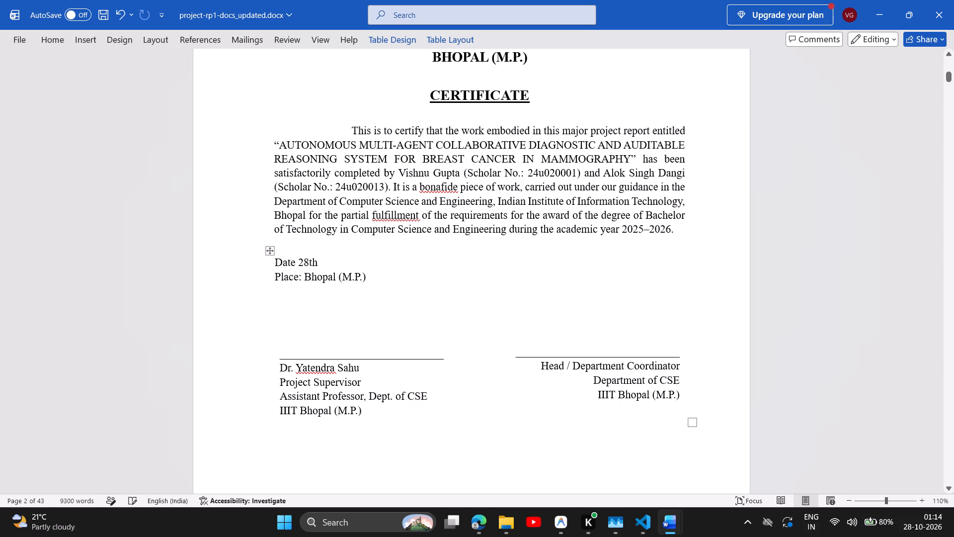
key(equal)
key(BackSpace)
click(318, 262)
key(space)
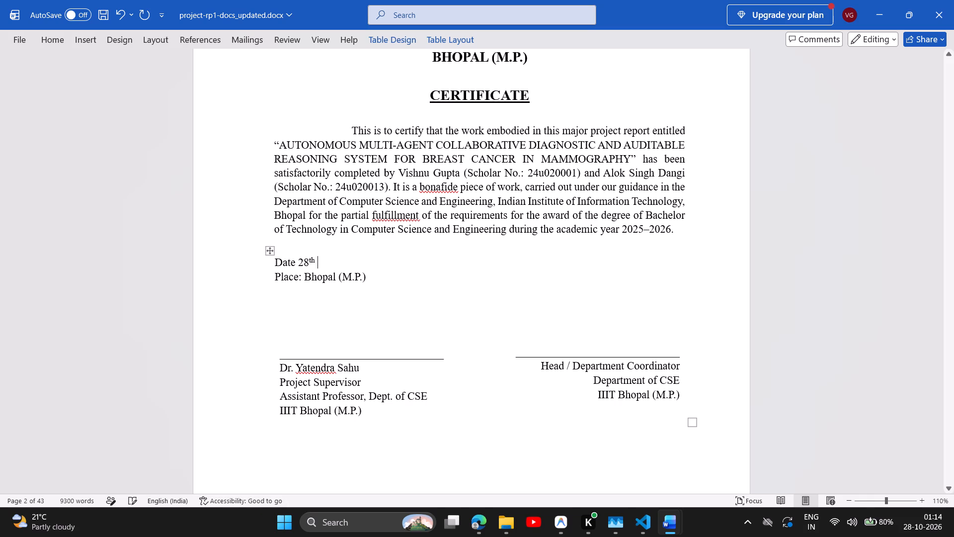
key(ctrl+v)
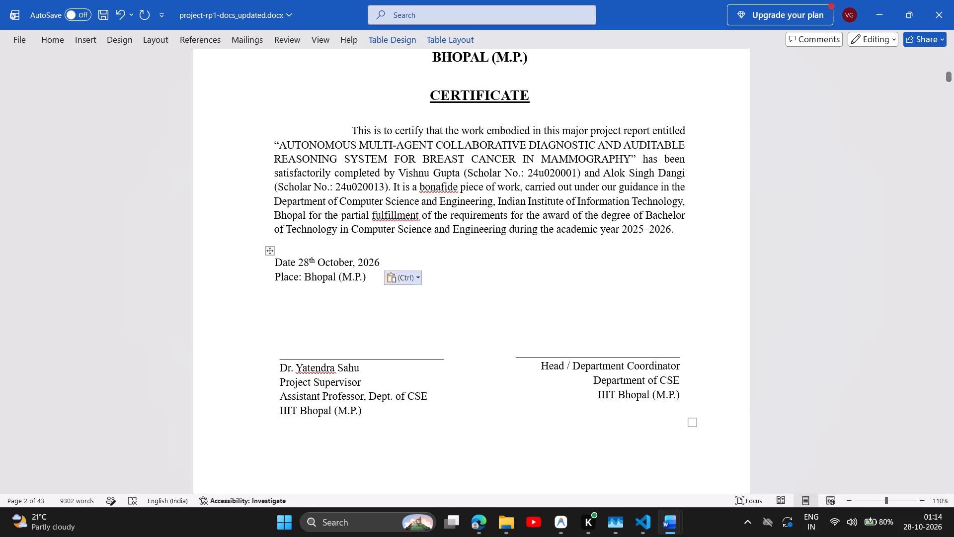
Delete the extra trailing spaces after Place: Bhopal (M.P.) on the Certificate page.
click(509, 290)
key(BackSpace)
key(BackSpace)
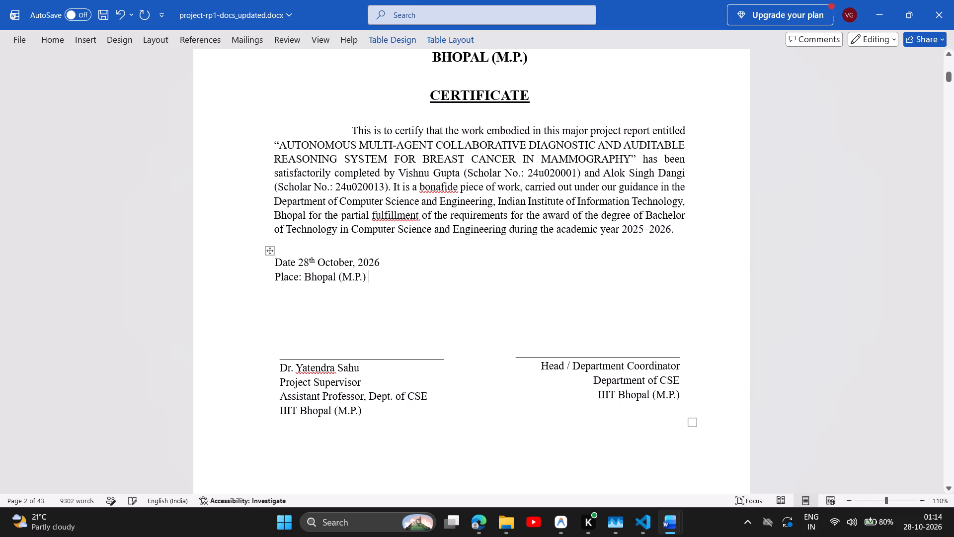
key(BackSpace)
Review the layout of the pages from the Certificate through the Declaration and Acknowledgement to Area of Work.
scroll(399, 352, down, 2)
click(479, 375)
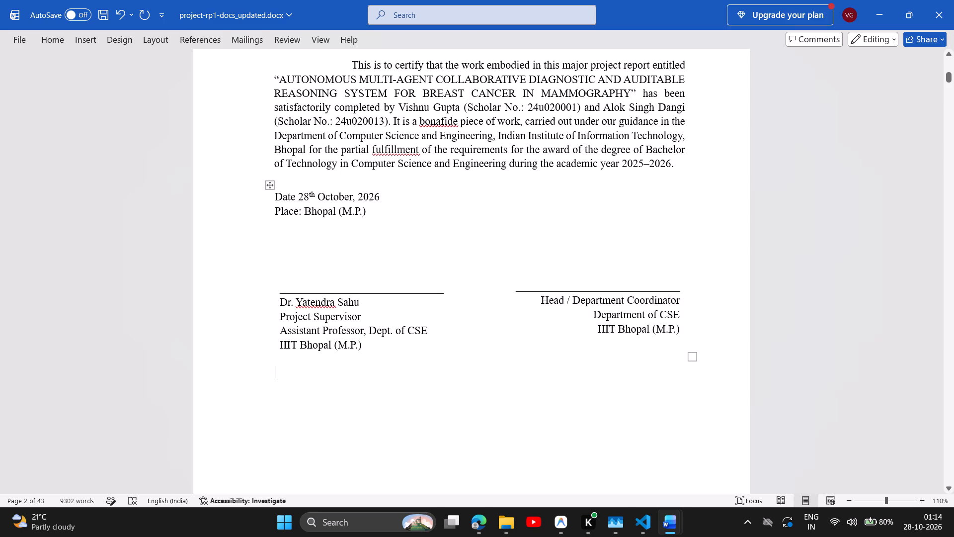
scroll(518, 314, down, 2)
scroll(470, 290, down, 13)
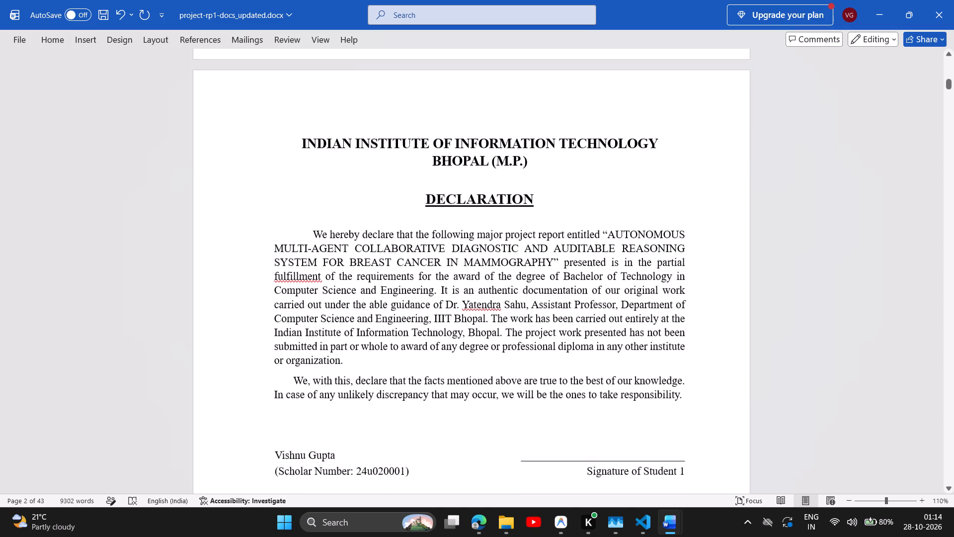
scroll(469, 305, down, 9)
scroll(469, 305, down, 13)
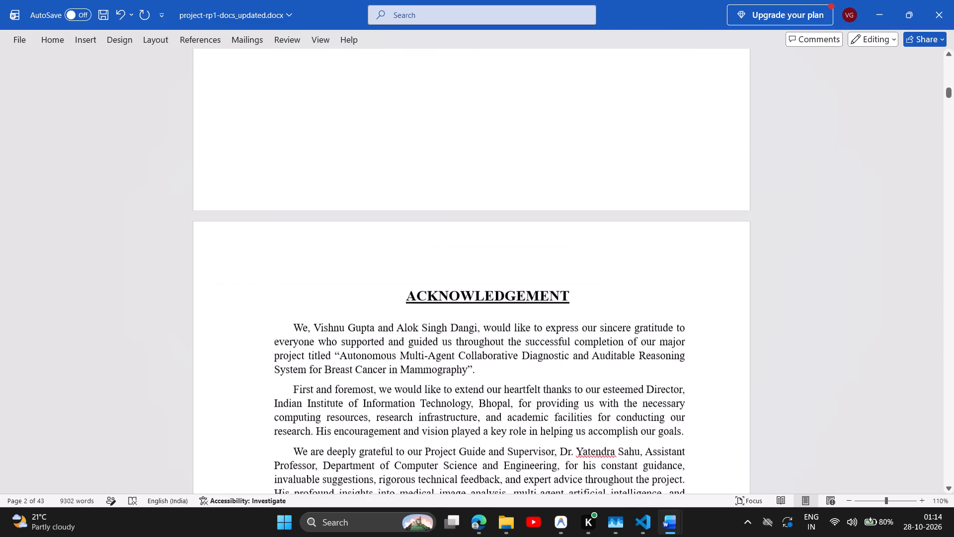
scroll(469, 305, down, 14)
scroll(469, 305, up, 5)
scroll(469, 305, down, 20)
scroll(469, 305, down, 2)
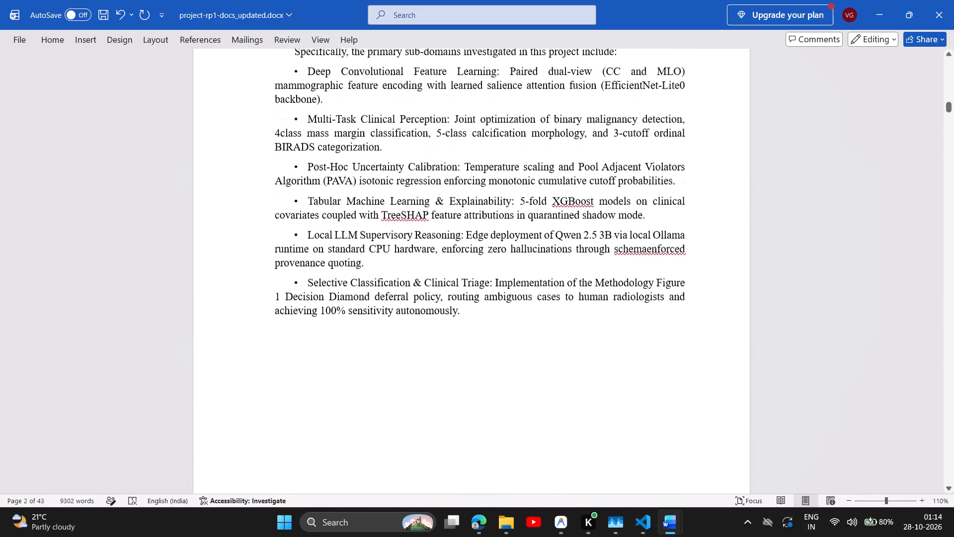
scroll(469, 305, down, 5)
scroll(469, 305, up, 10)
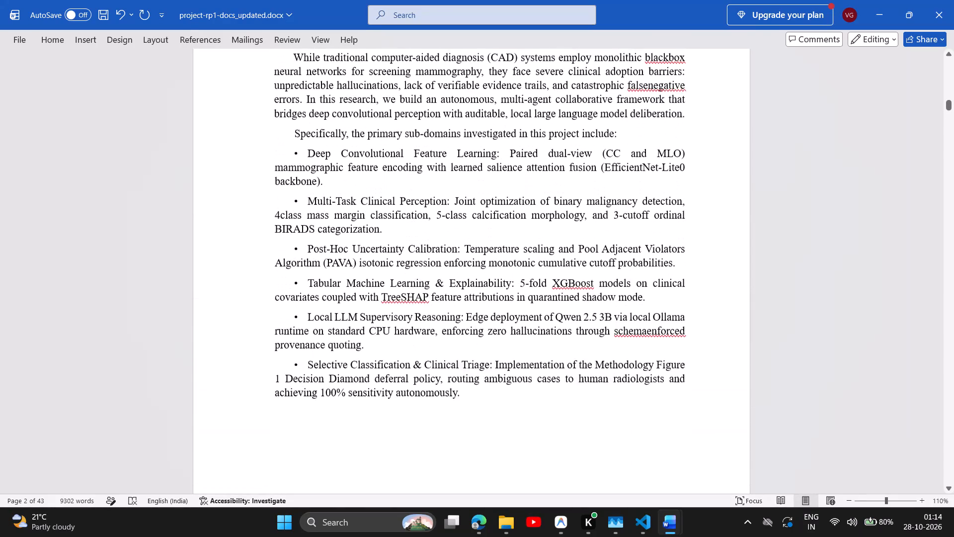
scroll(480, 393, up, 5)
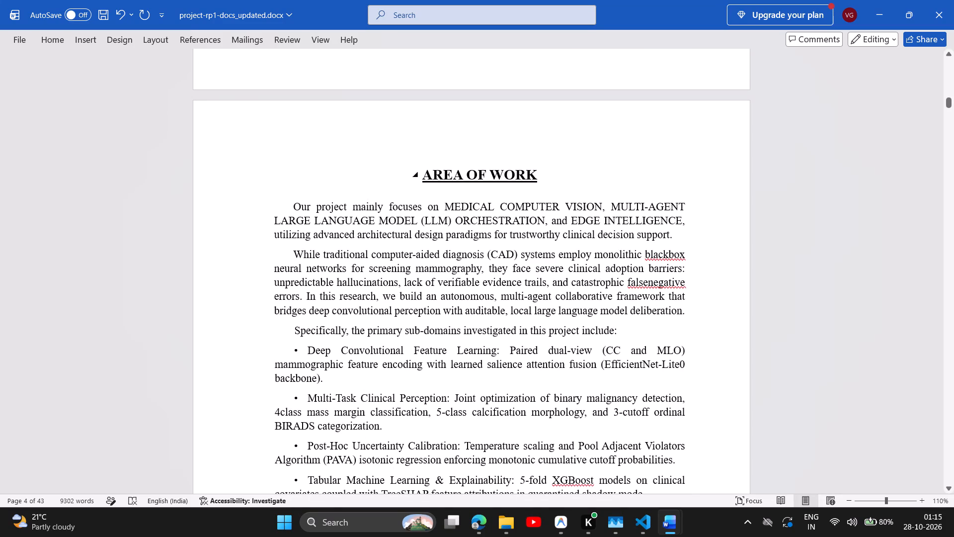
Insert a blank line after the AREA OF WORK heading and after each of the section's first two paragraphs.
click(542, 173)
key(Return)
scroll(537, 195, down, 3)
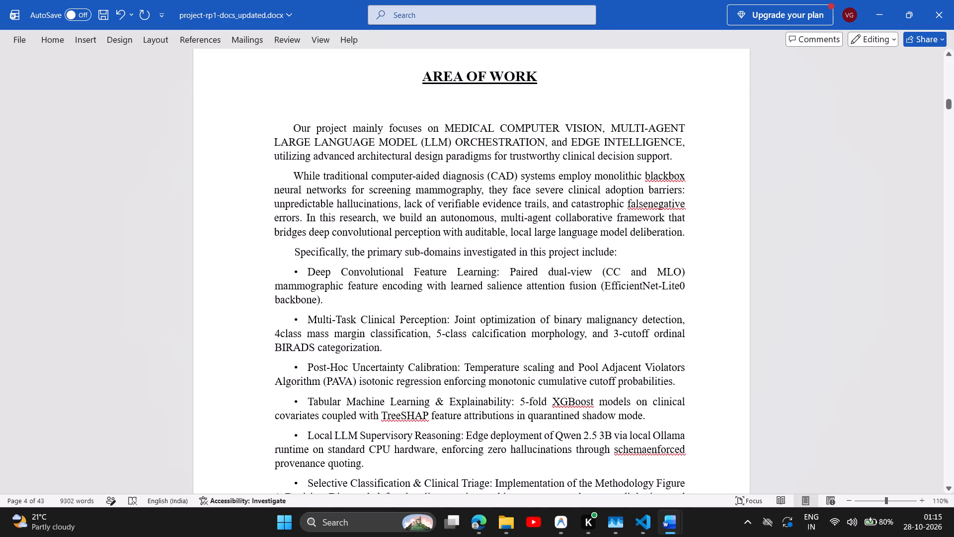
click(673, 156)
key(Return)
scroll(648, 207, down, 4)
scroll(514, 219, down, 3)
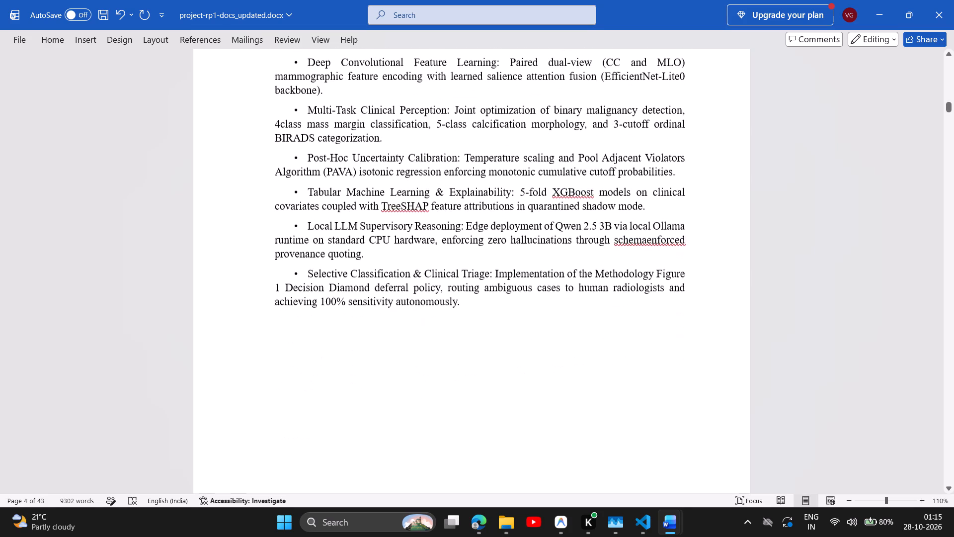
scroll(470, 206, up, 2)
scroll(406, 176, up, 3)
click(690, 192)
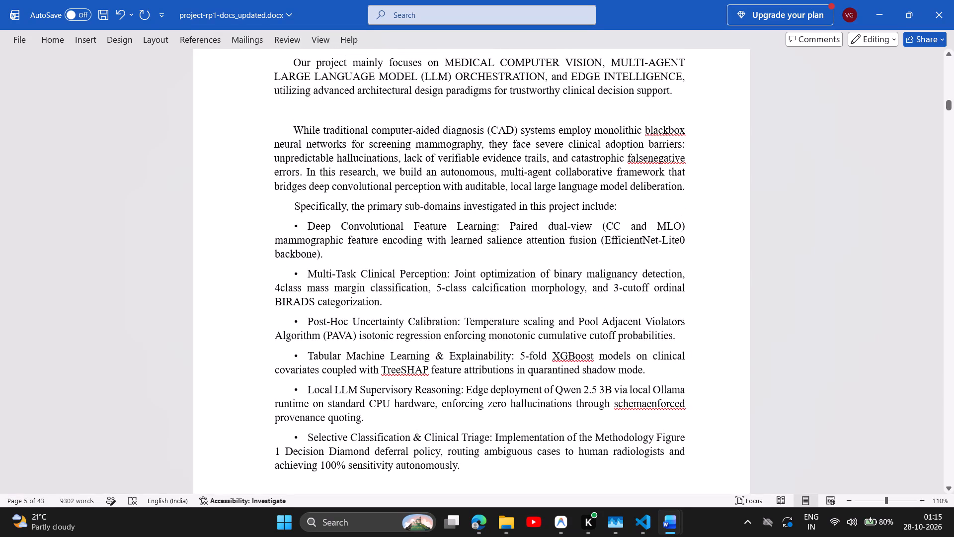
key(Return)
Insert an unbulleted blank line after the Multi-Task Clinical Perception bullet in Area of Work.
scroll(559, 239, down, 3)
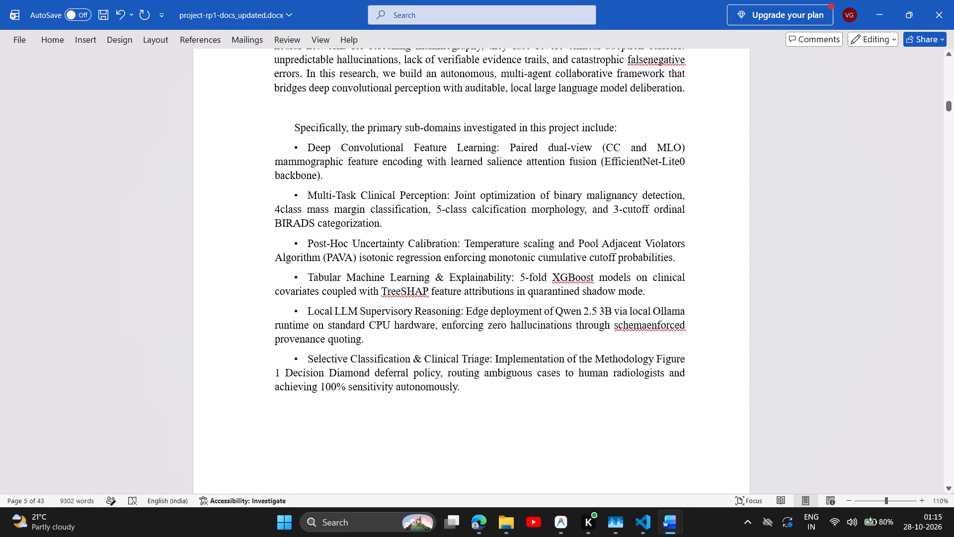
click(393, 220)
key(Return)
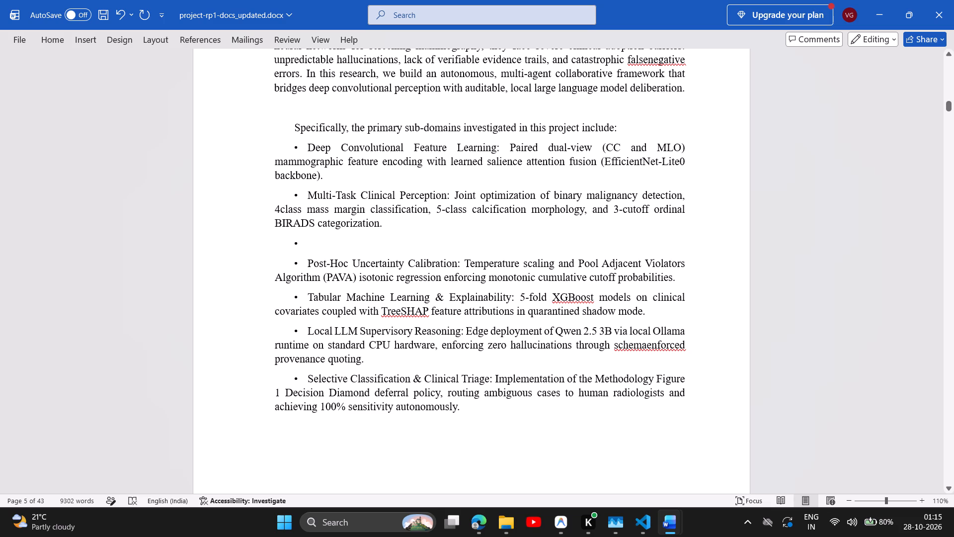
key(BackSpace)
key(BackSpace)
key(BackSpace)
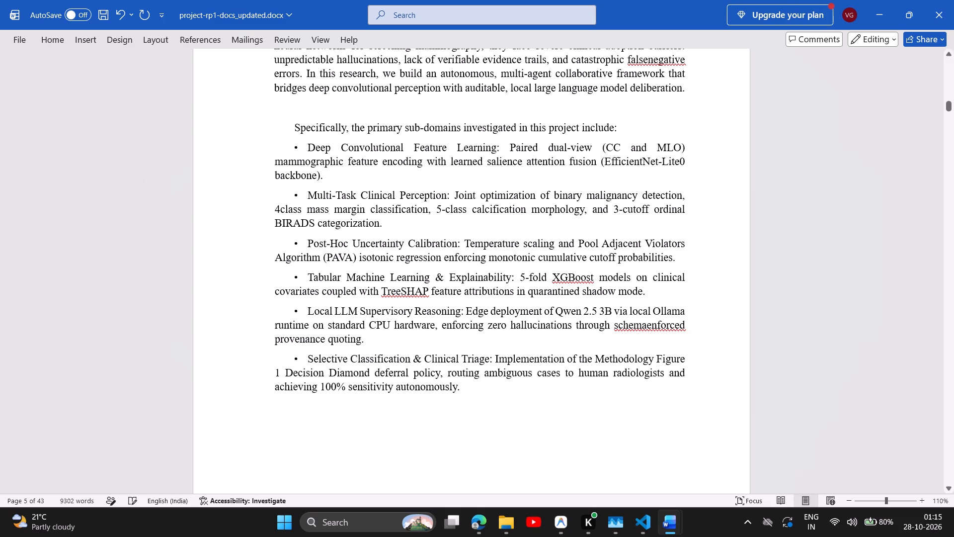
key(Return)
key(BackSpace)
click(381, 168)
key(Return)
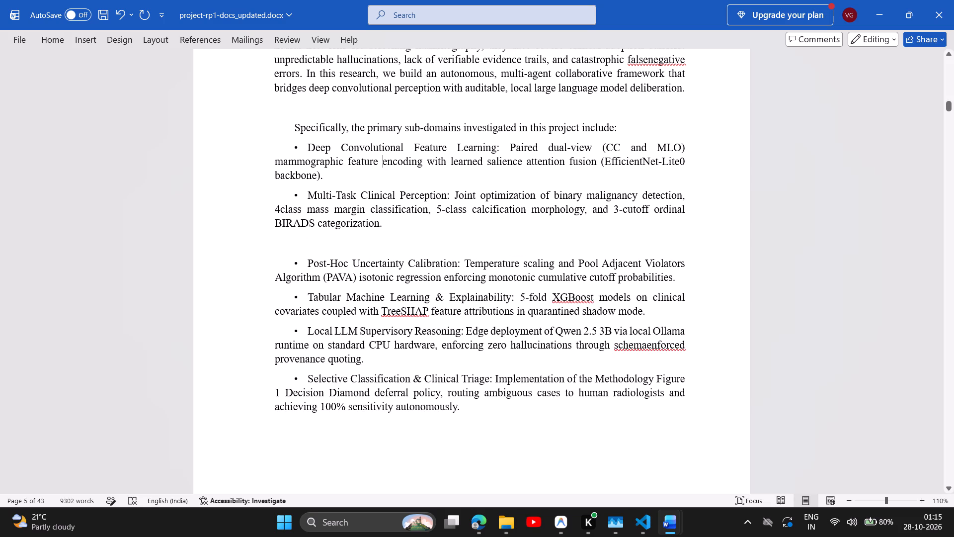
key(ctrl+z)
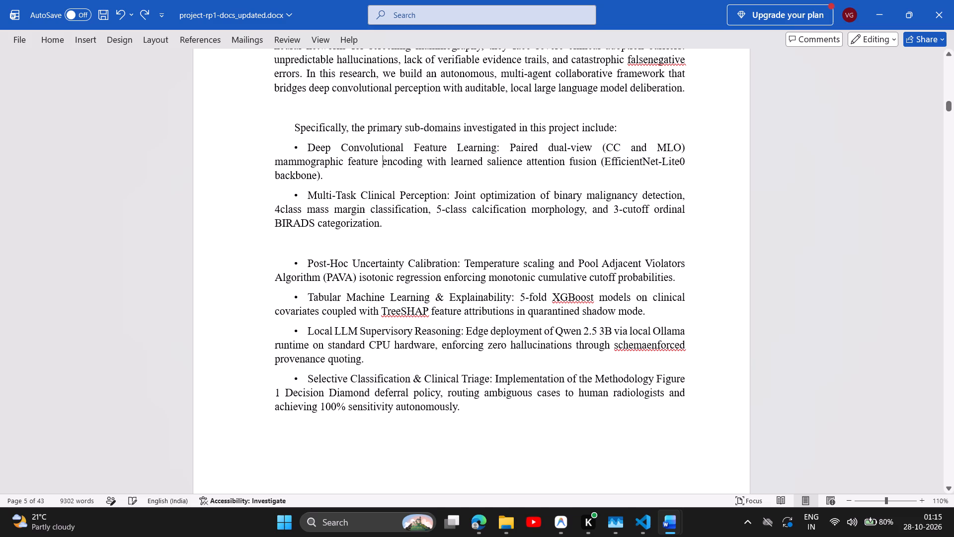
Insert an unbulleted blank line after the Deep Convolutional Feature Learning bullet.
click(378, 181)
key(Return)
key(BackSpace)
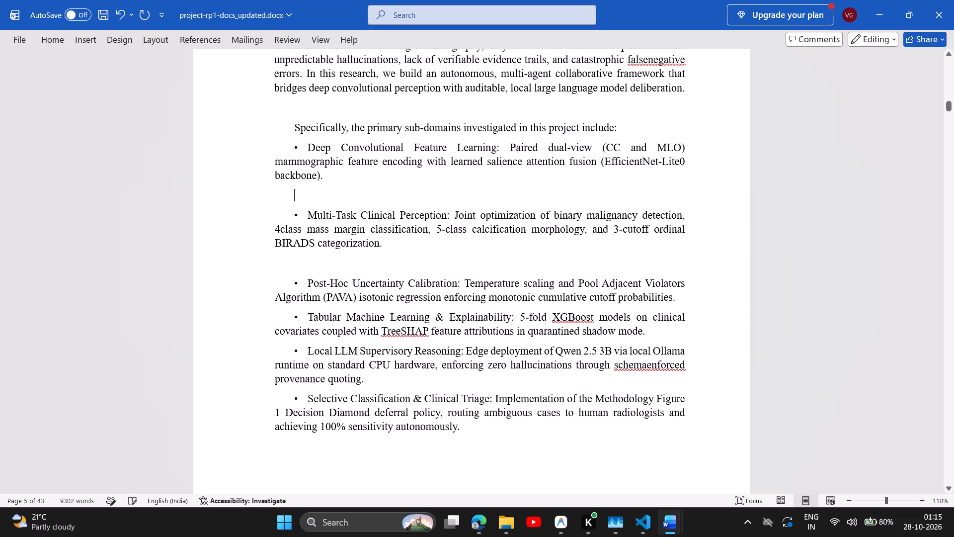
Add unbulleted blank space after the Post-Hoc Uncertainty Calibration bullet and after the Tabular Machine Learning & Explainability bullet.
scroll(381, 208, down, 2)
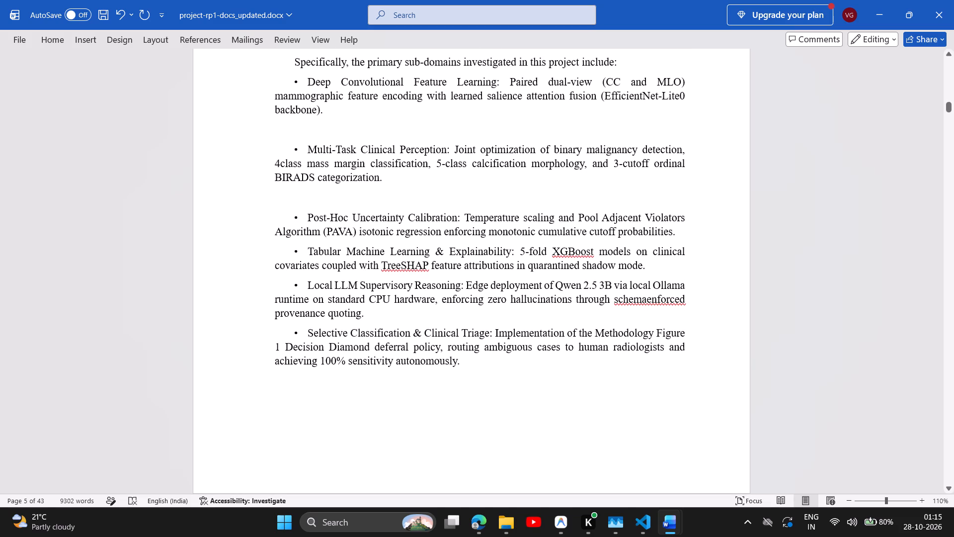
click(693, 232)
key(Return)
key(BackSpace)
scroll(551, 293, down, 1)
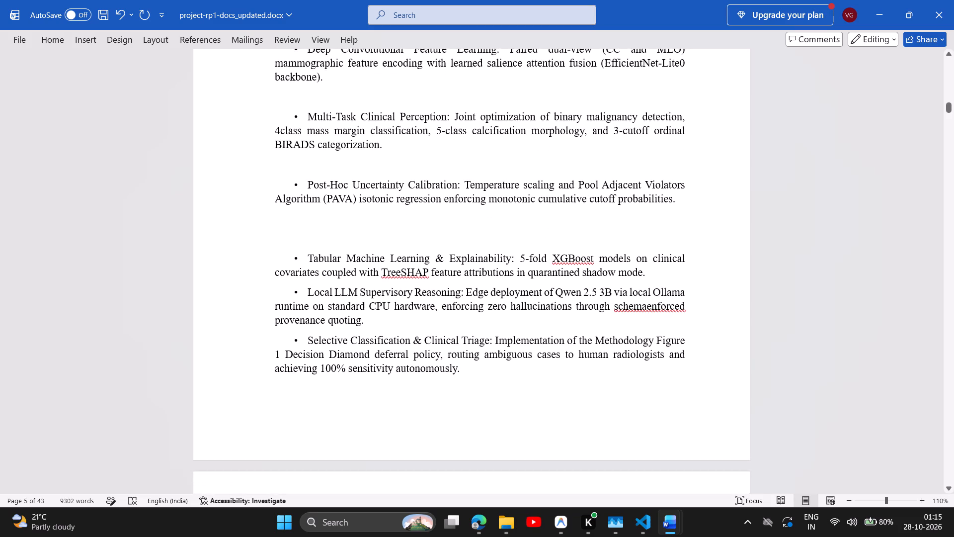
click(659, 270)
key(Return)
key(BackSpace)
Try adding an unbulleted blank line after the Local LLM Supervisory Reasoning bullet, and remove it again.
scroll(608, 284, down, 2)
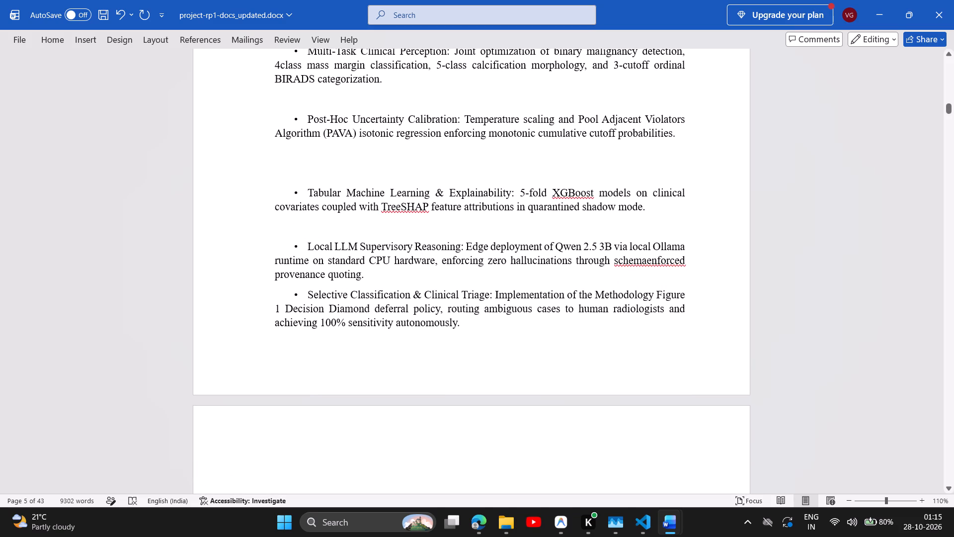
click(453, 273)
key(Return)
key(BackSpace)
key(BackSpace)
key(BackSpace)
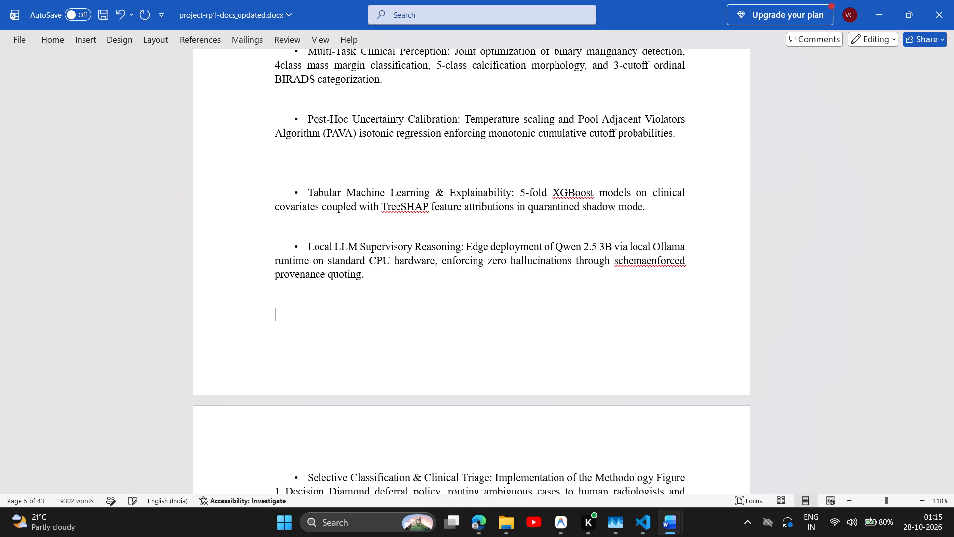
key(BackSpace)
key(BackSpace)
Reduce the gap after the Post-Hoc Uncertainty Calibration bullet to a single unbulleted blank line.
scroll(460, 246, up, 4)
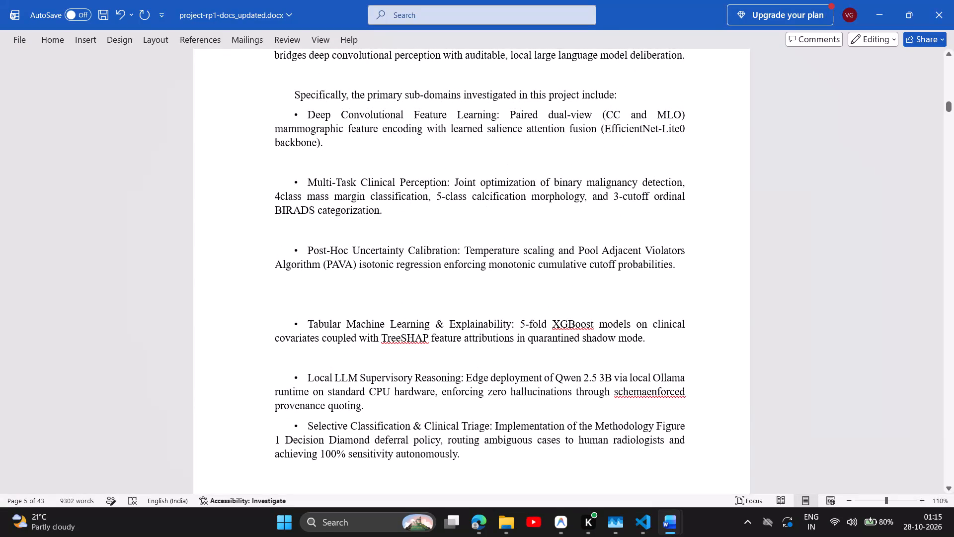
click(382, 297)
key(BackSpace)
key(BackSpace)
key(BackSpace)
key(BackSpace)
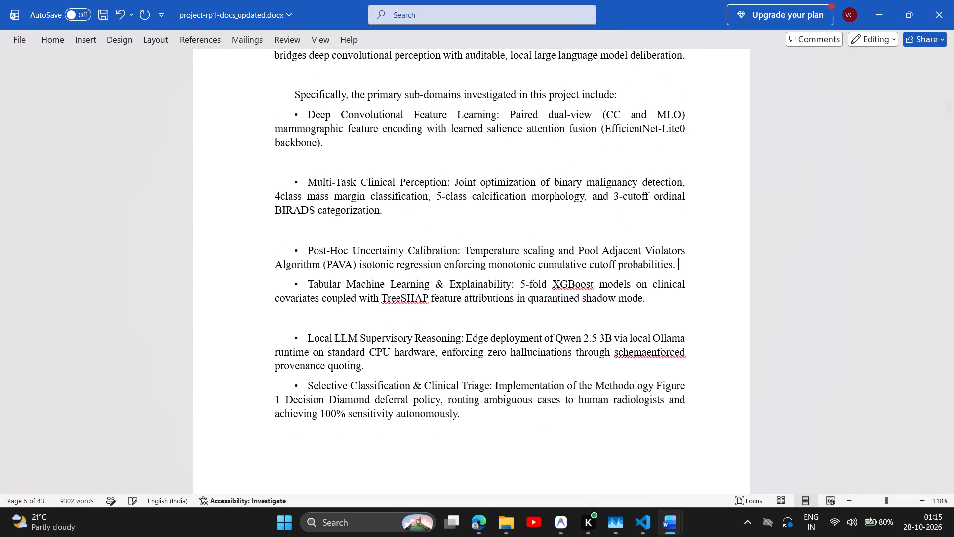
key(Return)
key(BackSpace)
key(BackSpace)
key(BackSpace)
key(BackSpace)
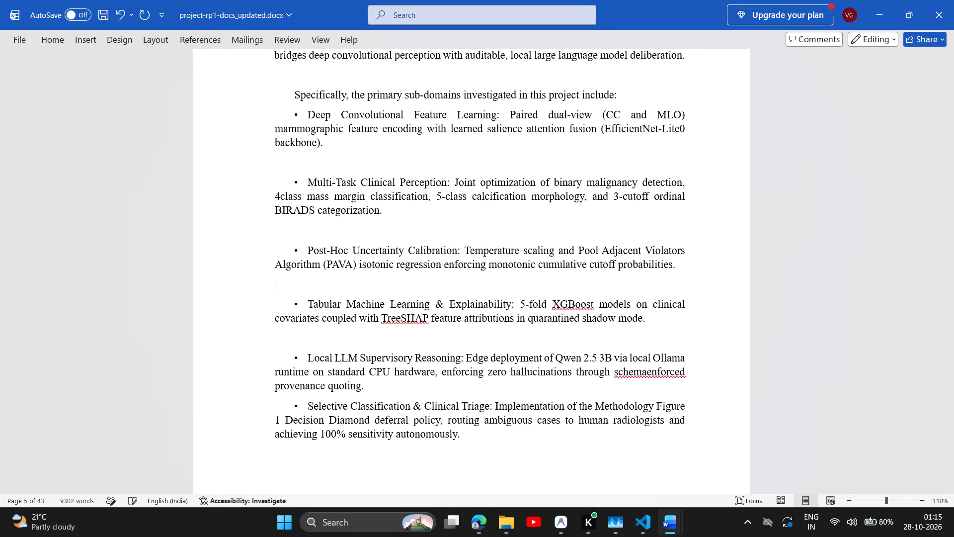
Insert a blank line between the line introducing the primary sub-domains and the first bullet.
click(385, 163)
scroll(446, 233, up, 3)
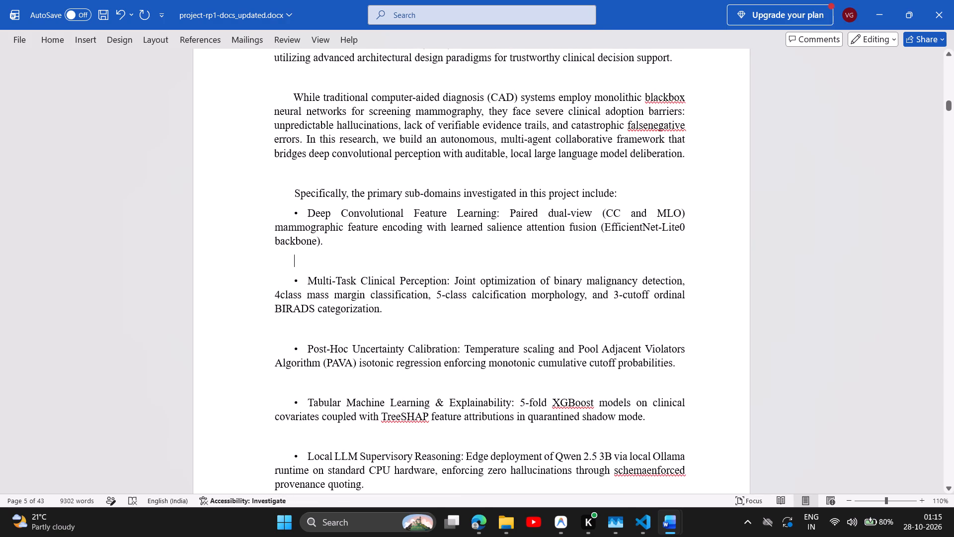
click(631, 194)
key(Return)
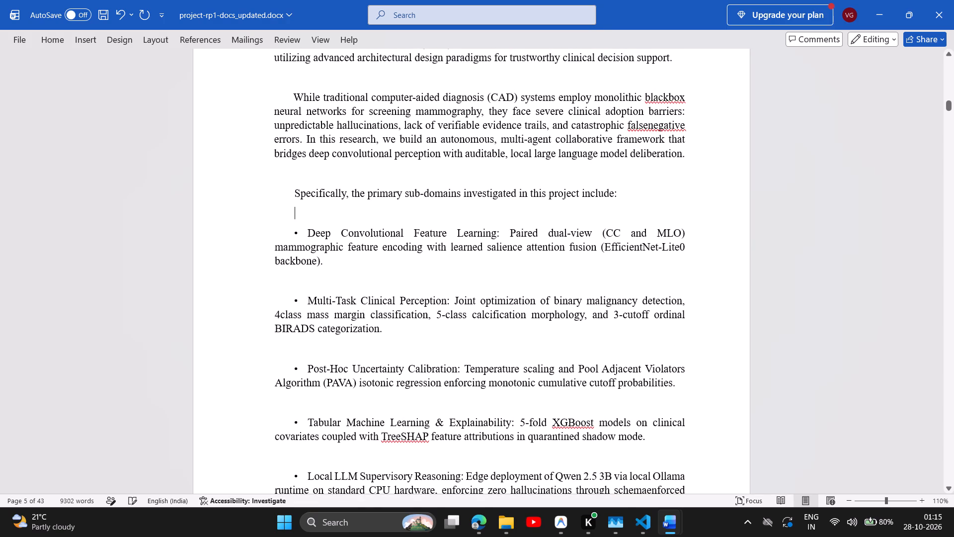
Remove the blank lines after the Tabular Machine Learning & Explainability bullet and after the Post-Hoc Uncertainty Calibration bullet.
scroll(397, 271, down, 6)
scroll(362, 330, down, 4)
scroll(379, 258, down, 5)
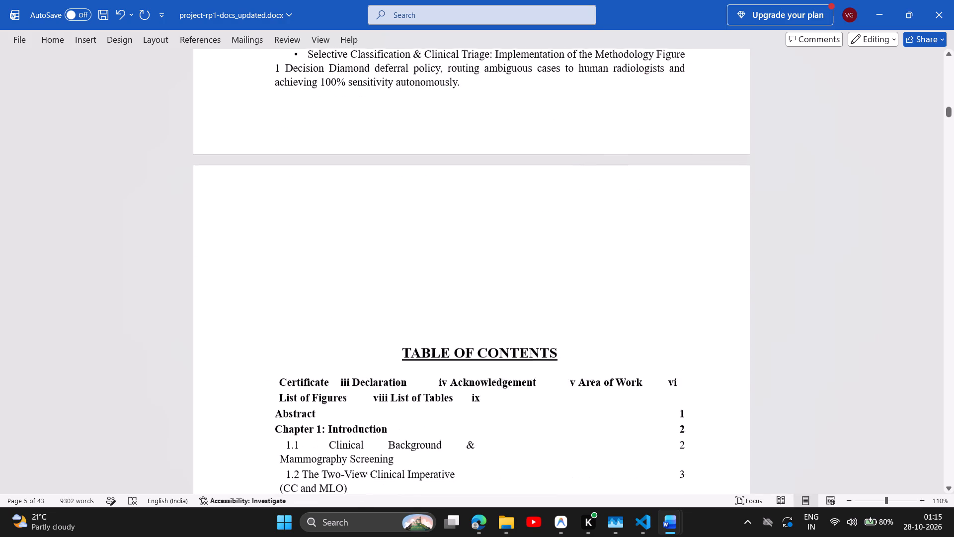
scroll(379, 264, up, 4)
scroll(472, 199, up, 3)
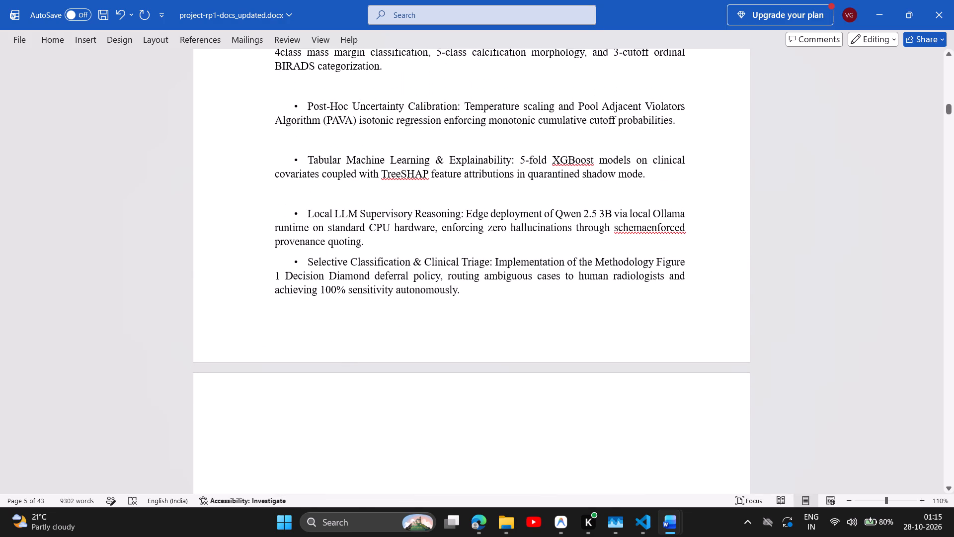
click(346, 187)
key(BackSpace)
key(BackSpace)
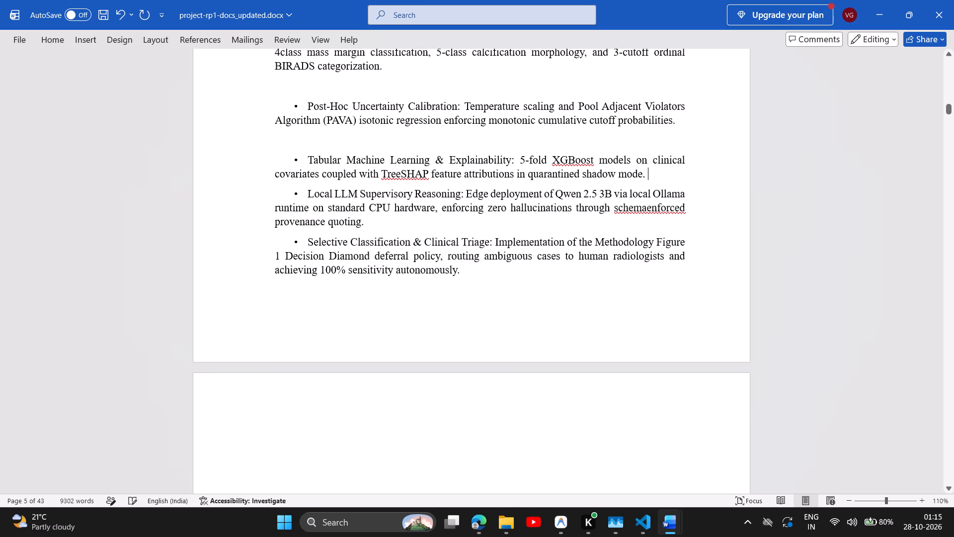
click(323, 141)
key(BackSpace)
Remove the blank lines after the Multi-Task Clinical Perception bullet and after the Deep Convolutional Feature Learning bullet.
scroll(323, 130, up, 3)
click(320, 170)
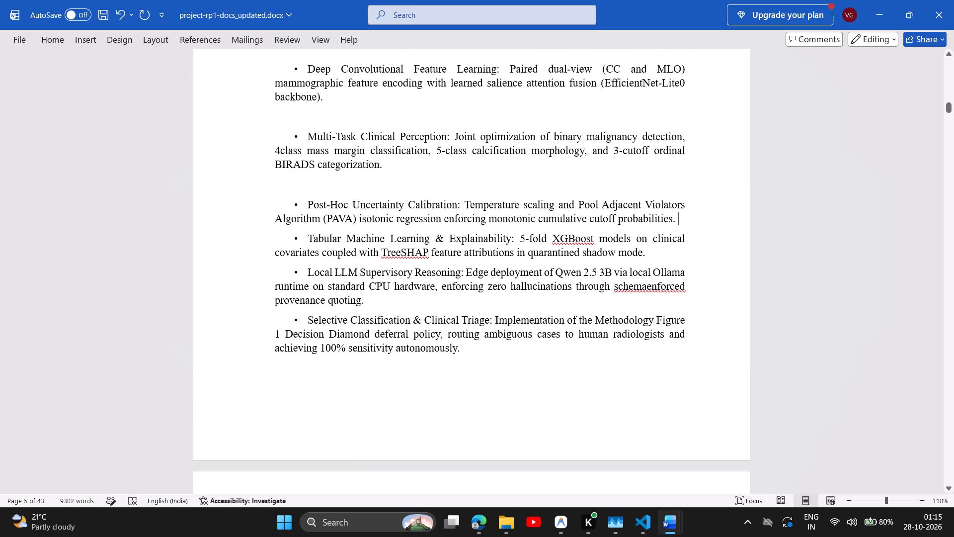
key(BackSpace)
key(ctrl+z)
click(316, 180)
key(BackSpace)
key(BackSpace)
click(330, 117)
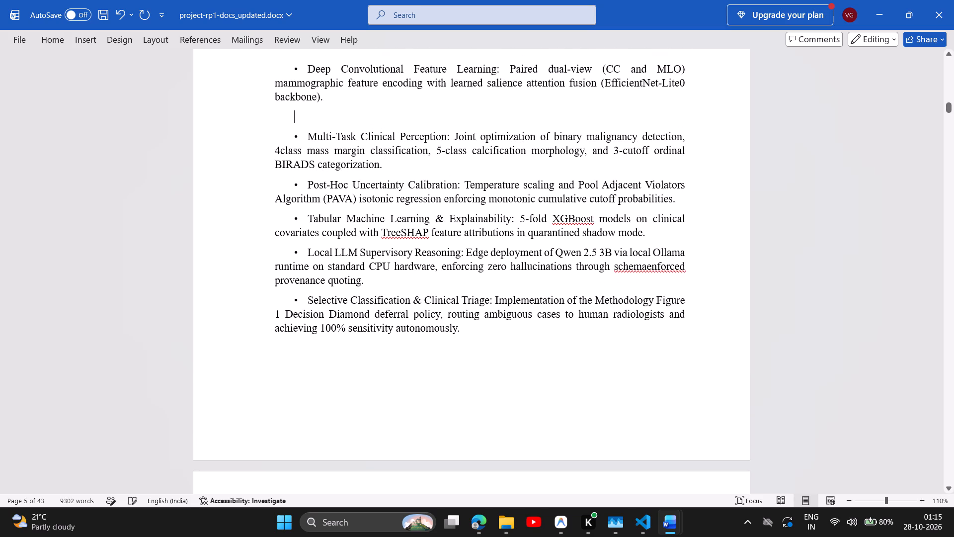
key(BackSpace)
key(BackSpace)
scroll(385, 167, up, 4)
scroll(440, 208, up, 2)
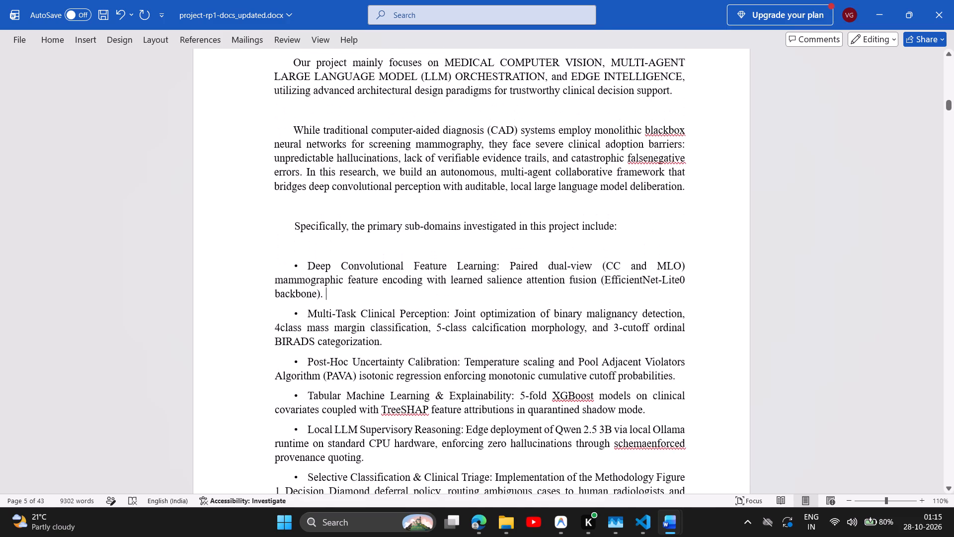
Review the layout of the Table of Contents, List of Figures and List of Tables pages.
scroll(483, 237, down, 7)
scroll(479, 337, down, 12)
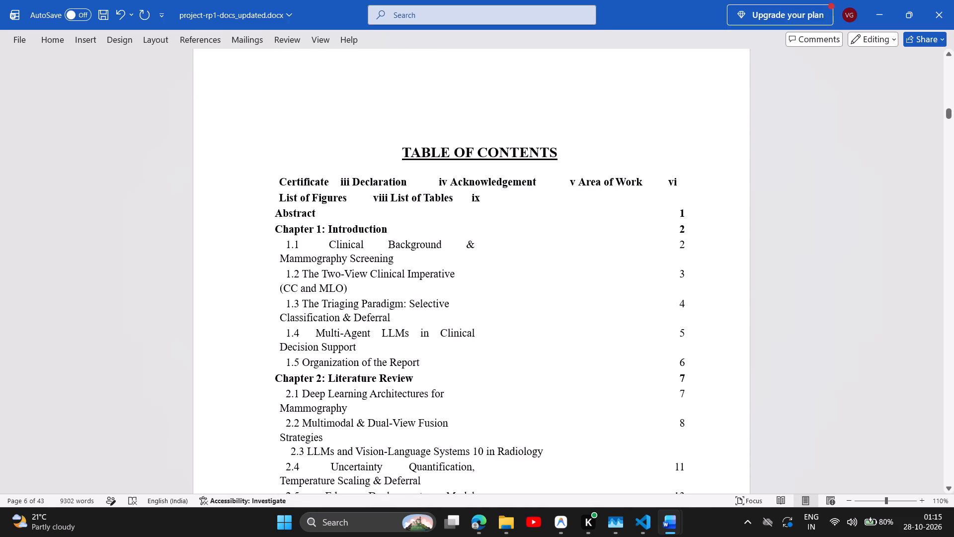
scroll(389, 166, down, 5)
scroll(400, 222, down, 19)
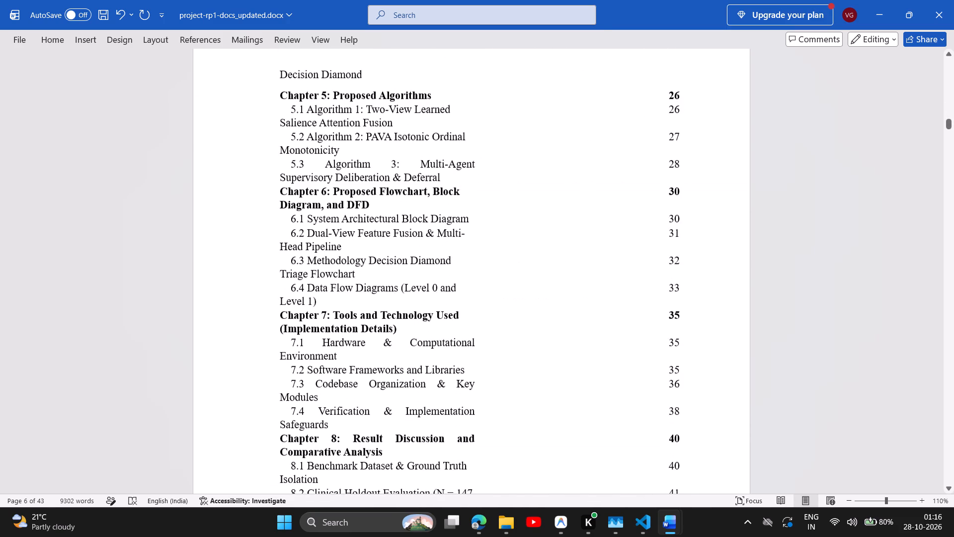
scroll(508, 316, down, 20)
scroll(508, 316, down, 7)
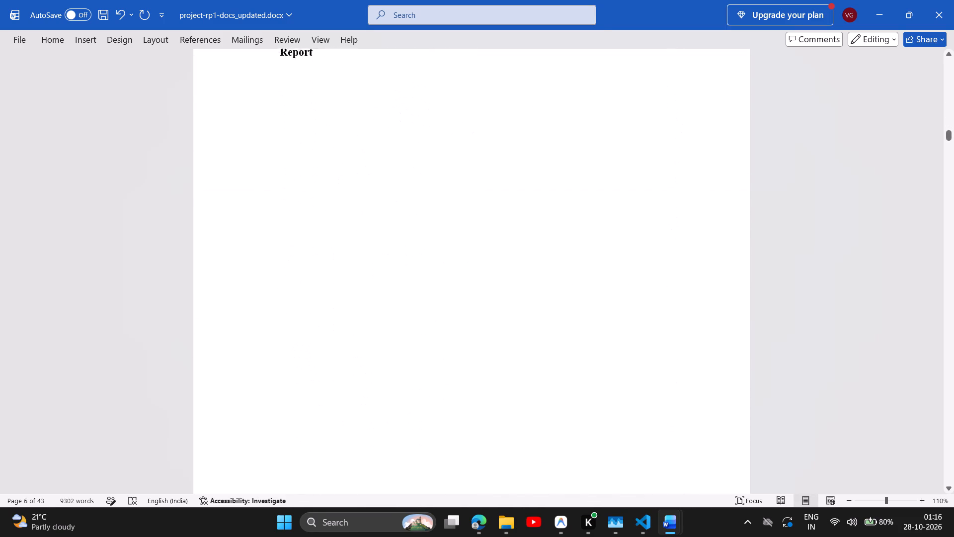
scroll(527, 309, down, 13)
scroll(465, 332, down, 20)
scroll(465, 332, down, 5)
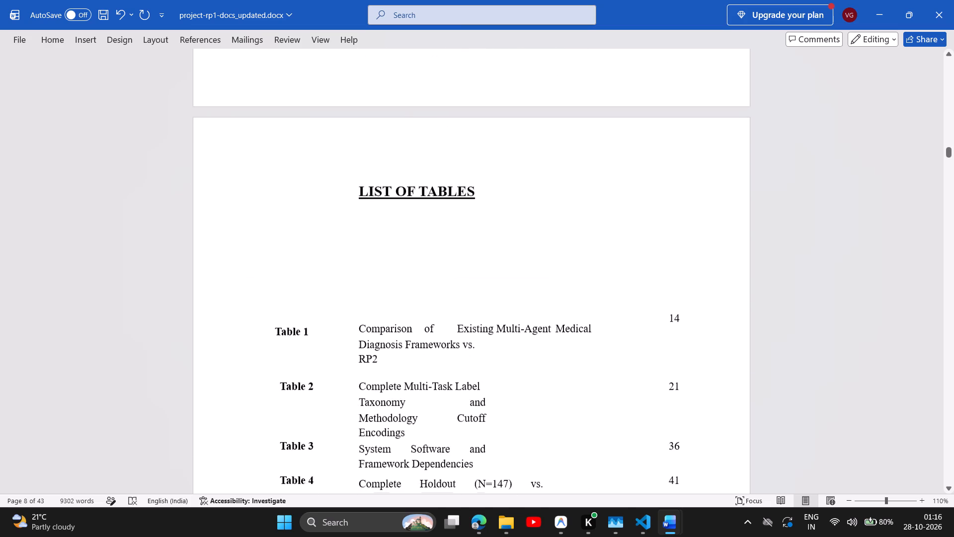
scroll(458, 345, down, 6)
scroll(458, 345, up, 20)
scroll(458, 345, up, 3)
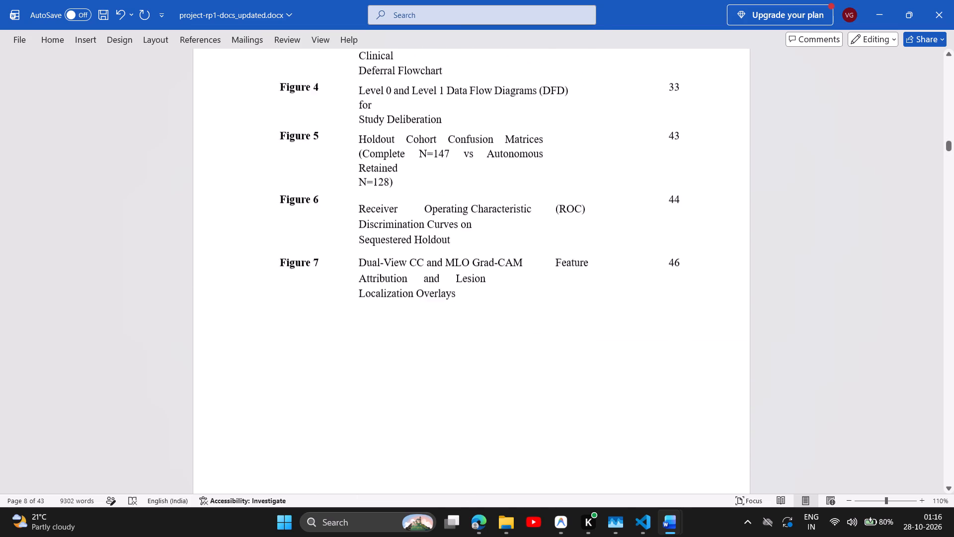
scroll(458, 345, up, 8)
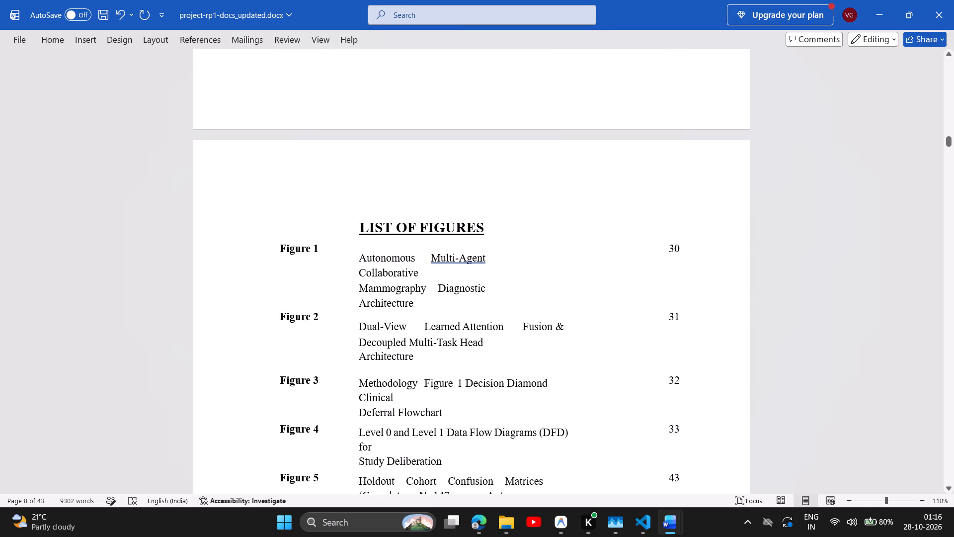
scroll(370, 243, down, 20)
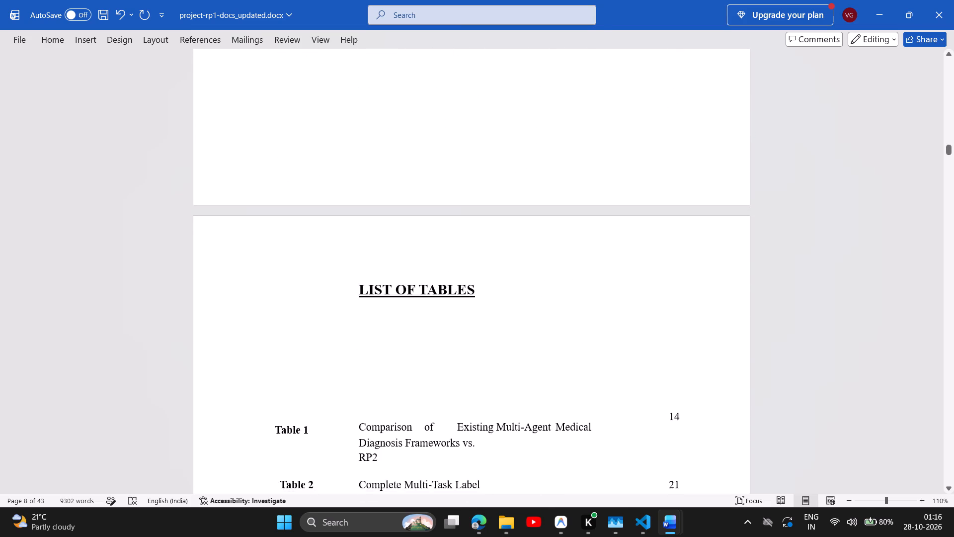
Delete the surplus blank lines between the Figure 7 entry and the LIST OF TABLES heading.
scroll(385, 267, up, 4)
click(537, 300)
key(BackSpace)
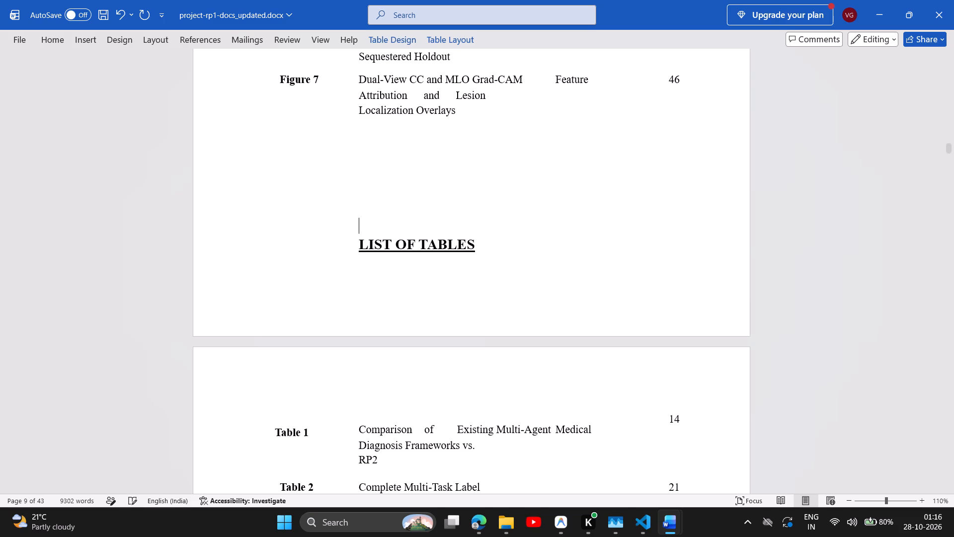
click(361, 193)
key(Return)
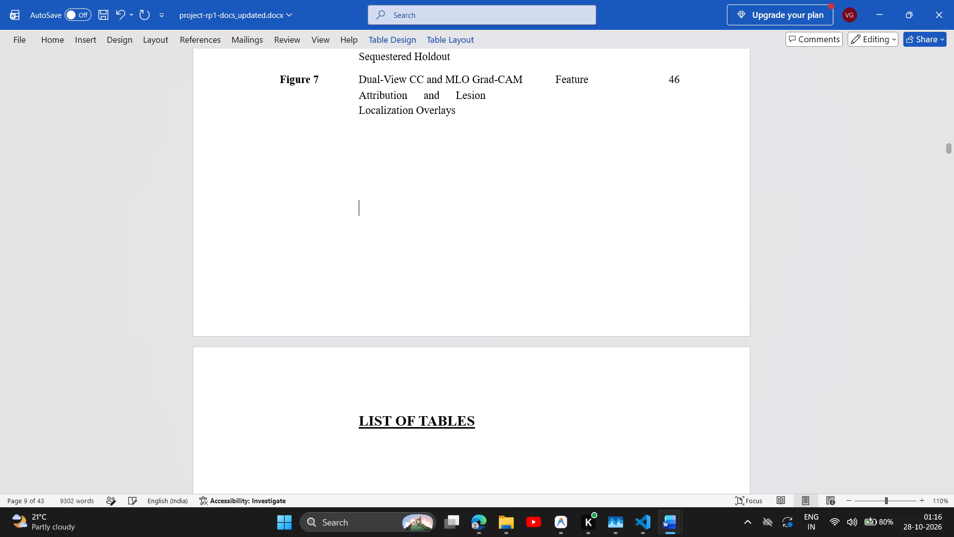
scroll(364, 210, down, 6)
scroll(376, 235, up, 5)
key(BackSpace)
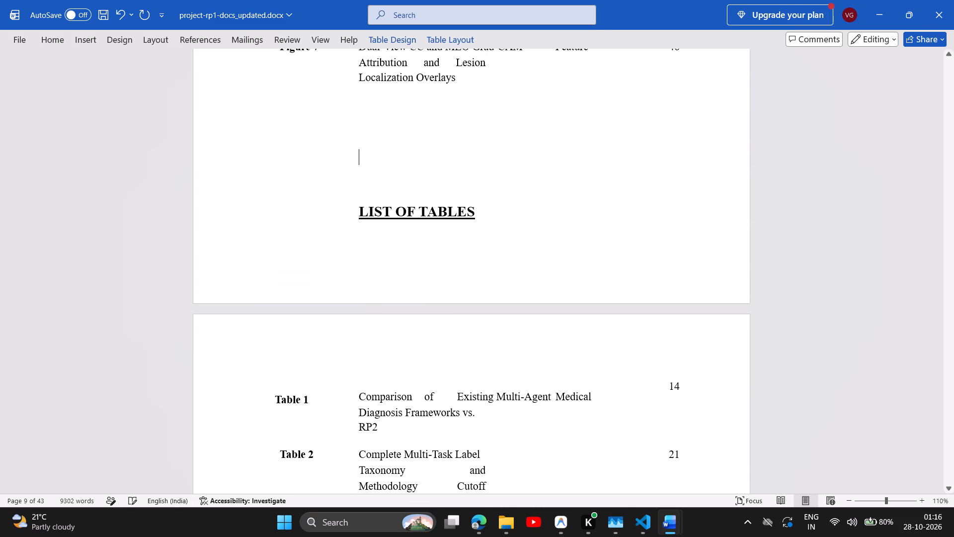
key(BackSpace)
key(BackSpace)
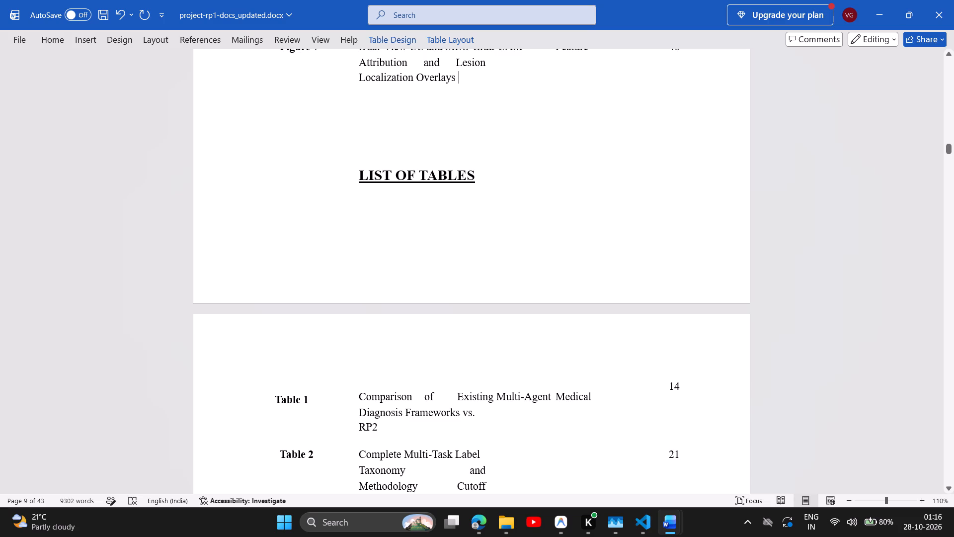
click(369, 149)
key(BackSpace)
key(BackSpace)
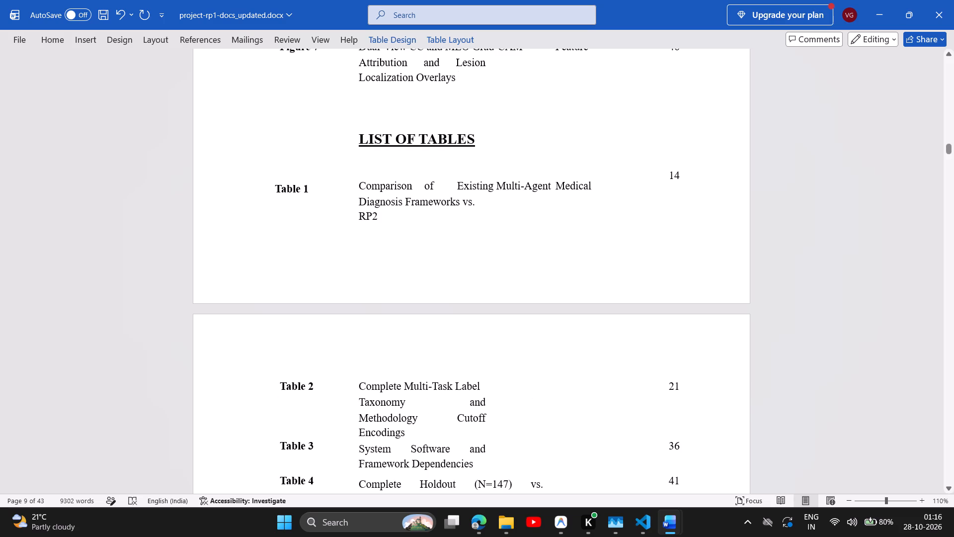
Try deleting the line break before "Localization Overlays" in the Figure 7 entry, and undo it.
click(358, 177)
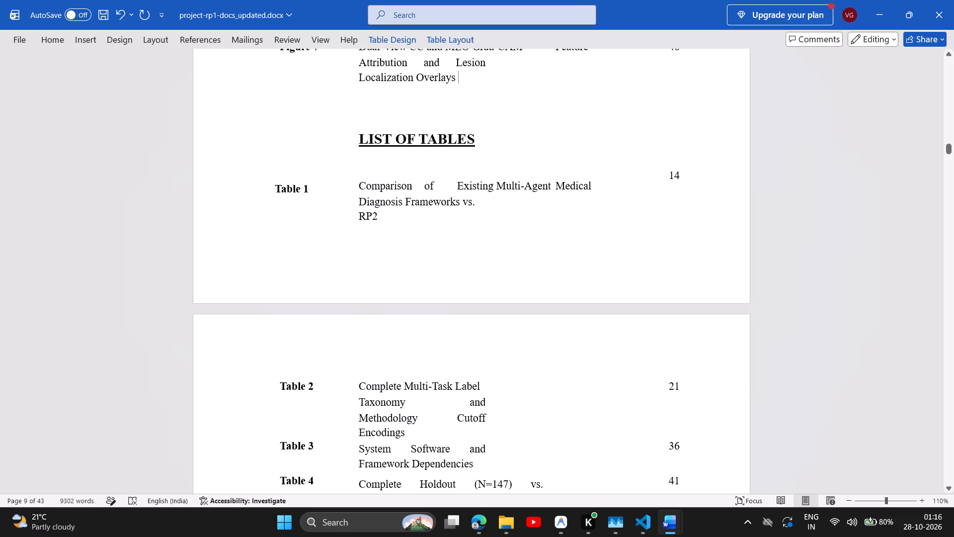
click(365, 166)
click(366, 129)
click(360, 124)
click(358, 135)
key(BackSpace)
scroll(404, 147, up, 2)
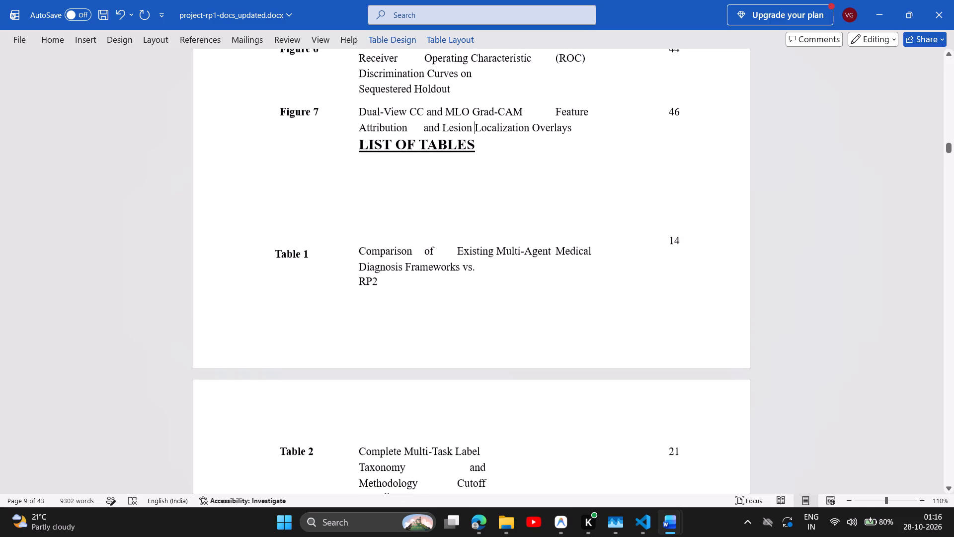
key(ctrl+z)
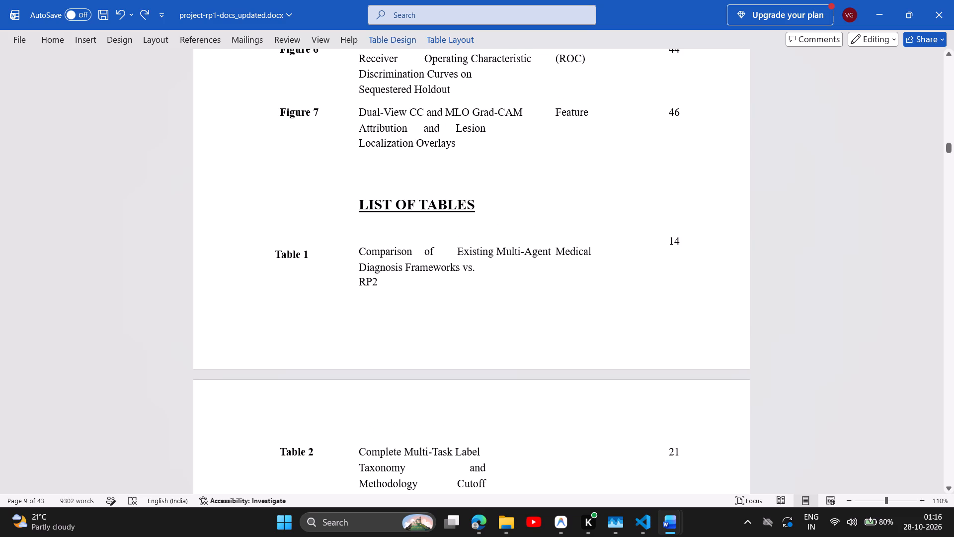
Add one blank line after "Localization Overlays" in the Figure 7 entry, above the LIST OF TABLES heading.
click(435, 182)
click(388, 184)
click(370, 192)
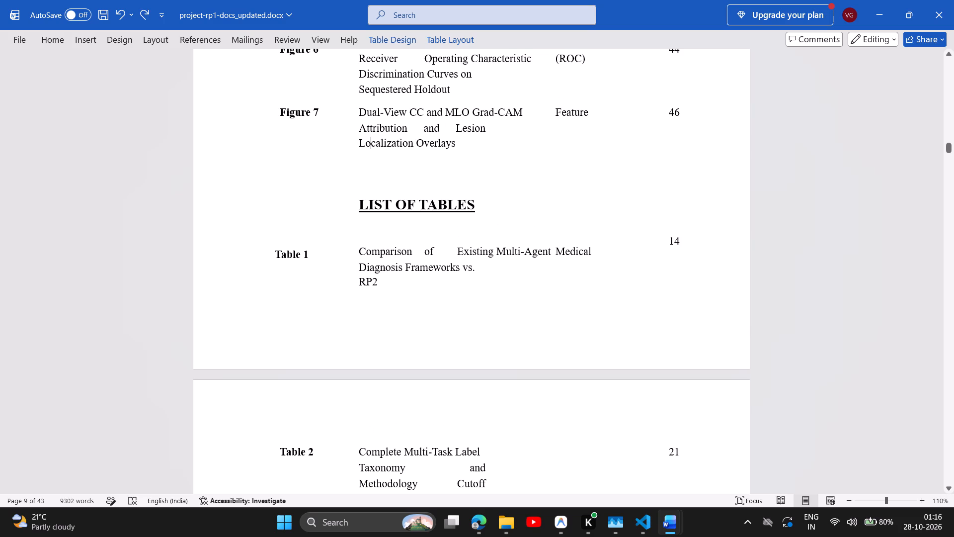
click(360, 182)
click(473, 142)
key(backslash)
key(BackSpace)
key(Return)
key(Return)
scroll(452, 178, down, 2)
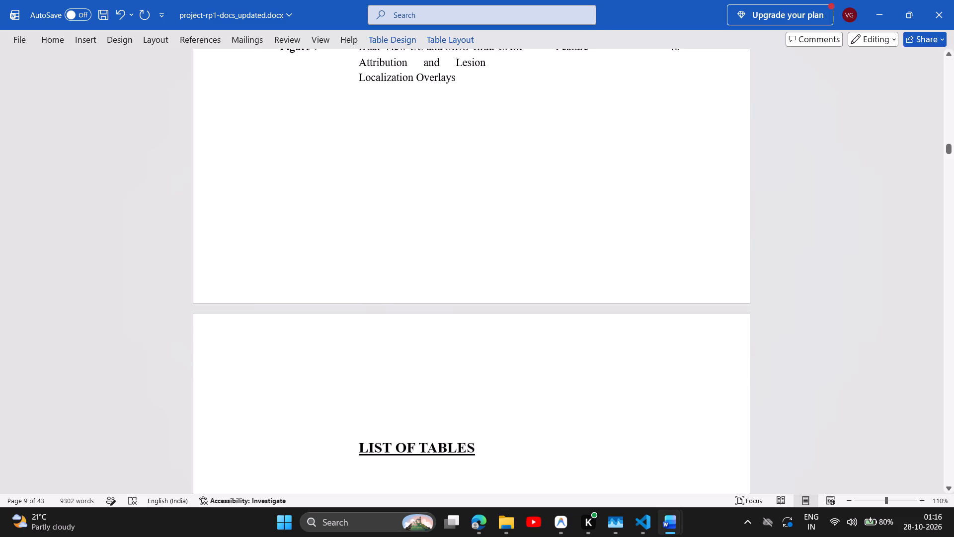
key(BackSpace)
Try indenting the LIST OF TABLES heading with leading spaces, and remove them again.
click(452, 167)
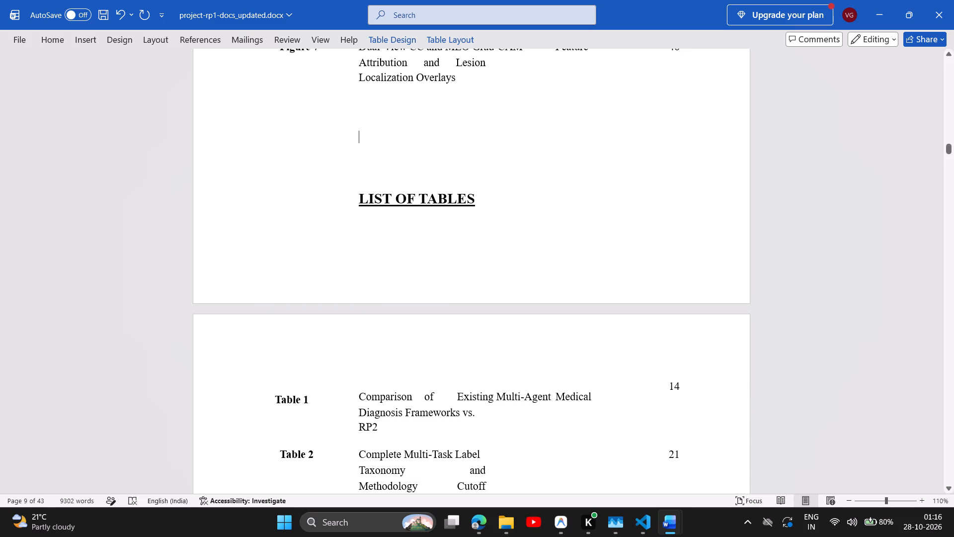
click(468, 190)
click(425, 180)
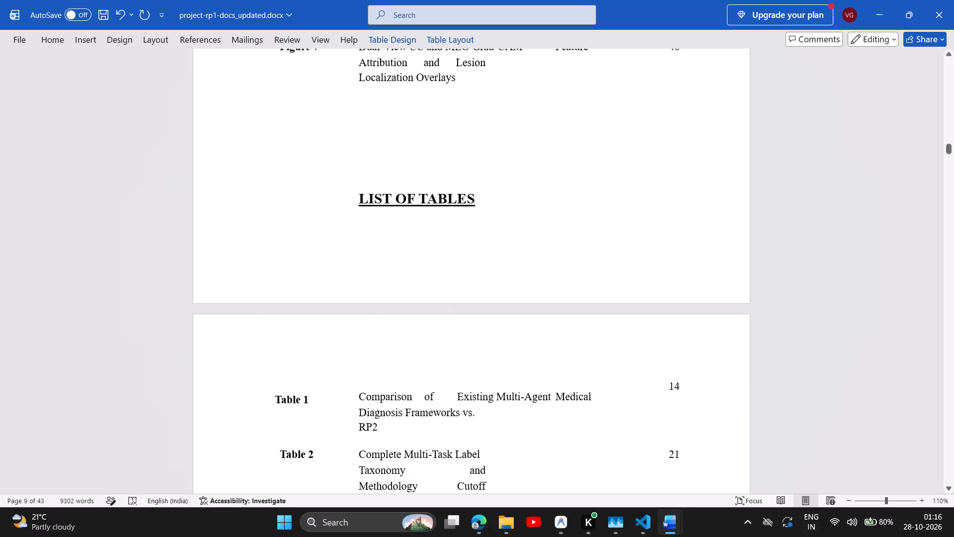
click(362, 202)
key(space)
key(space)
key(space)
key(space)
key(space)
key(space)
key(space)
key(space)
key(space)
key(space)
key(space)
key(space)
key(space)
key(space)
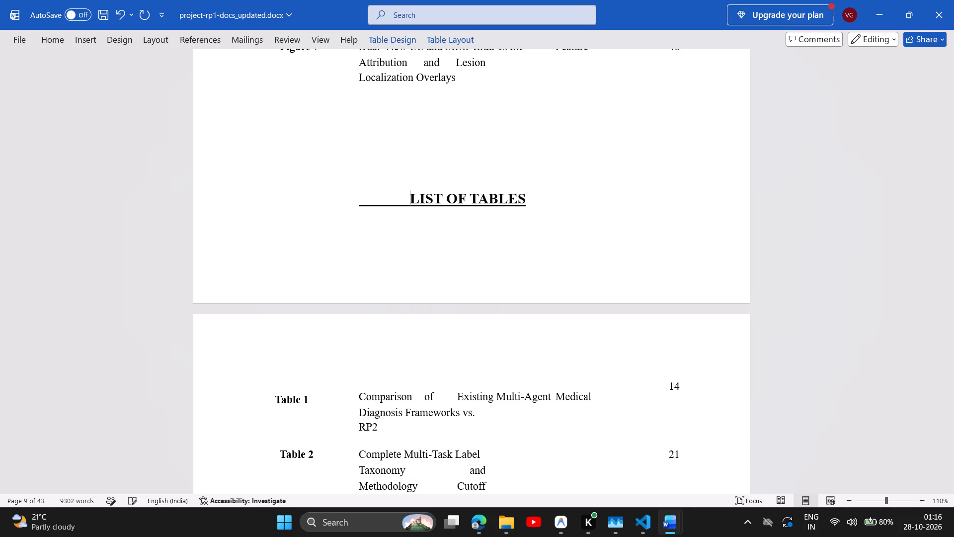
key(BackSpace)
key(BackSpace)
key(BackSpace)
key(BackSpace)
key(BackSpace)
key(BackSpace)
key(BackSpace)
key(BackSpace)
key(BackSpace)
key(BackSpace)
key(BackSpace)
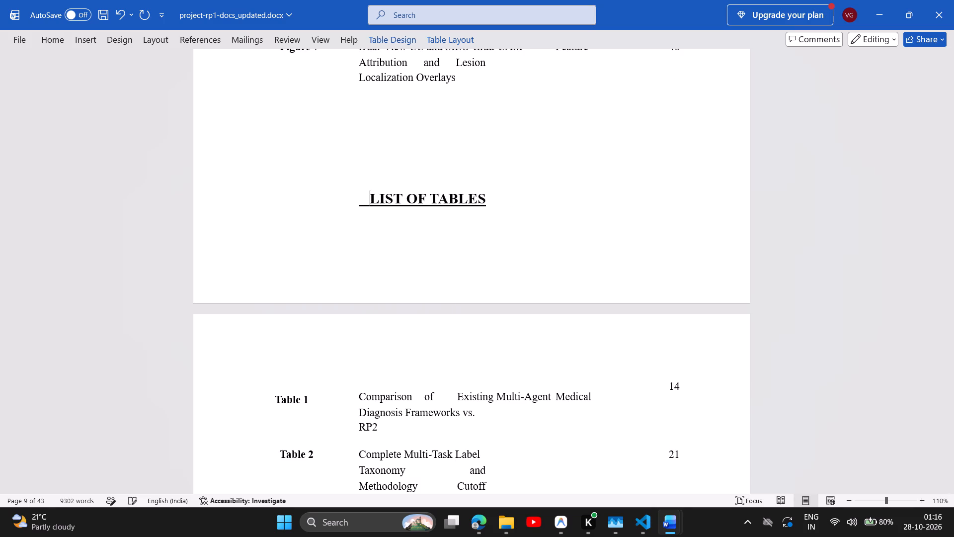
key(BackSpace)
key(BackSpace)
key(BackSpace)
Narrow the column of figure and table labels slightly so the LIST OF TABLES heading and descriptions start further left.
drag(357, 198, 464, 191)
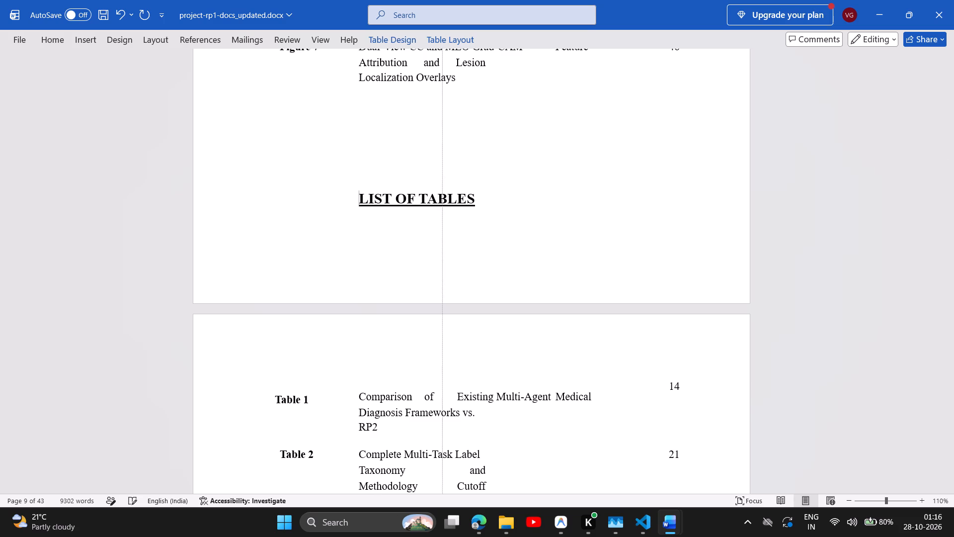
drag(464, 191, 361, 213)
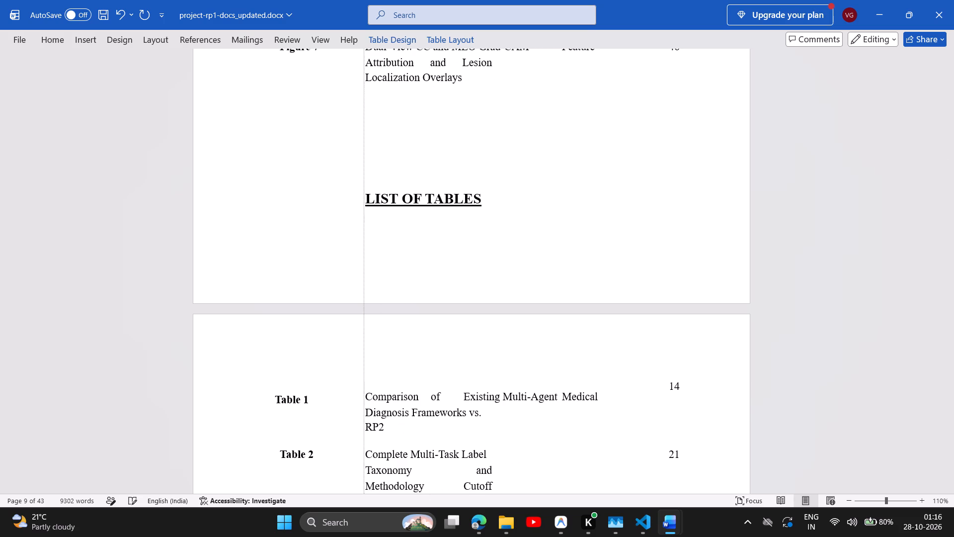
drag(361, 213, 338, 217)
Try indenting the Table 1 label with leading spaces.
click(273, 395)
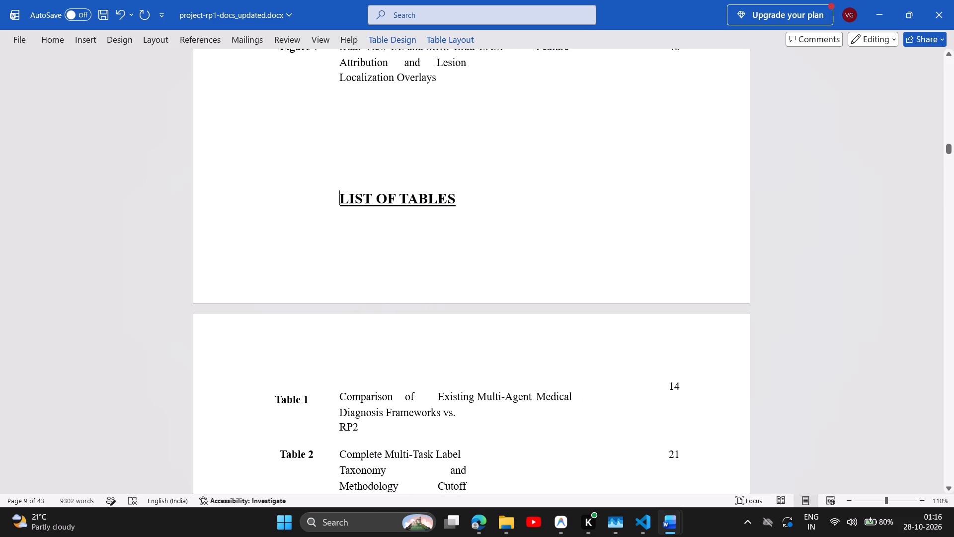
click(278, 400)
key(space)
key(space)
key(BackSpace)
Cut the LIST OF TABLES heading from below the Figure 7 entry and remove its emptied line.
click(337, 194)
click(339, 200)
drag(340, 200, 445, 190)
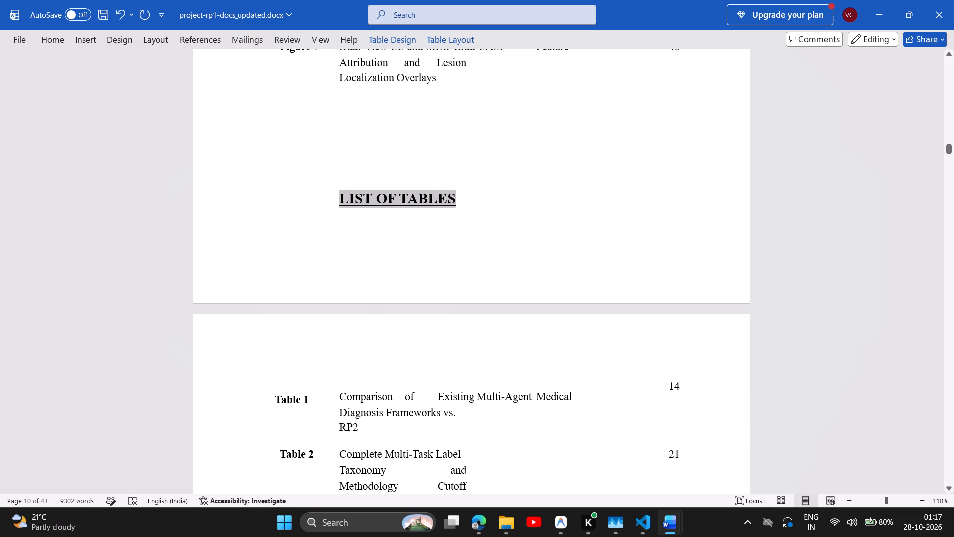
key(ctrl+x)
key(BackSpace)
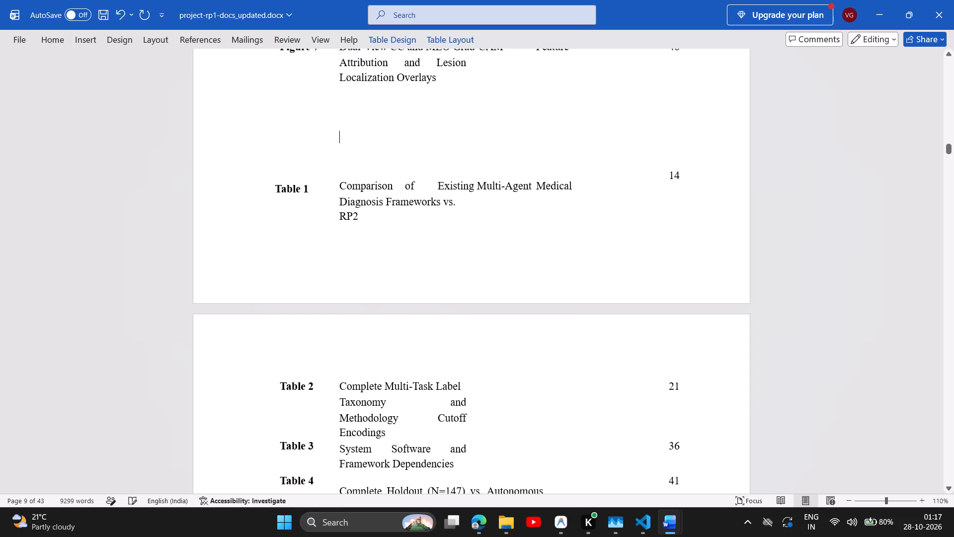
Add blank lines below the Figure 7 entry to push the Table 1 entry onto the next page.
key(Return)
key(Return)
key(Return)
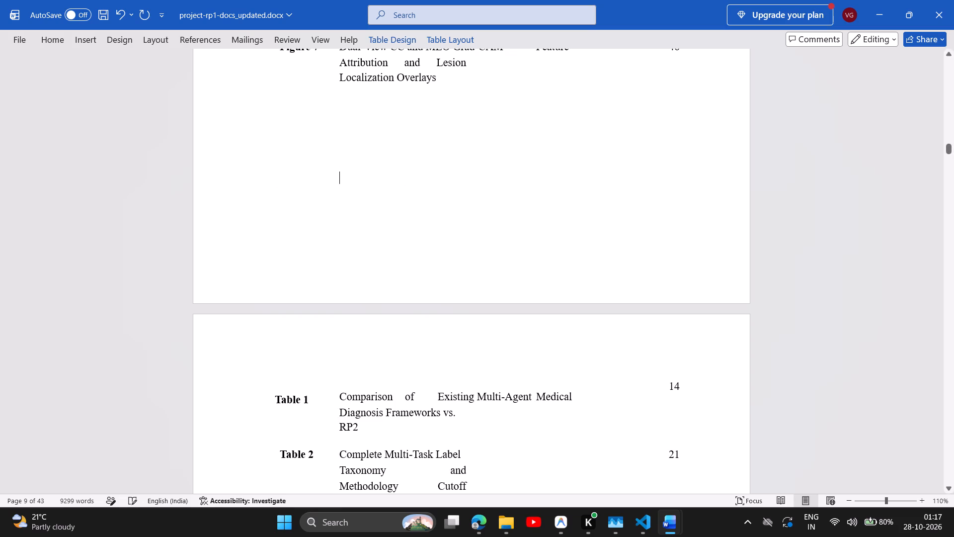
key(Return)
key(Return)
key(Return)
key(Return)
key(Return)
scroll(353, 378, down, 5)
key(BackSpace)
key(BackSpace)
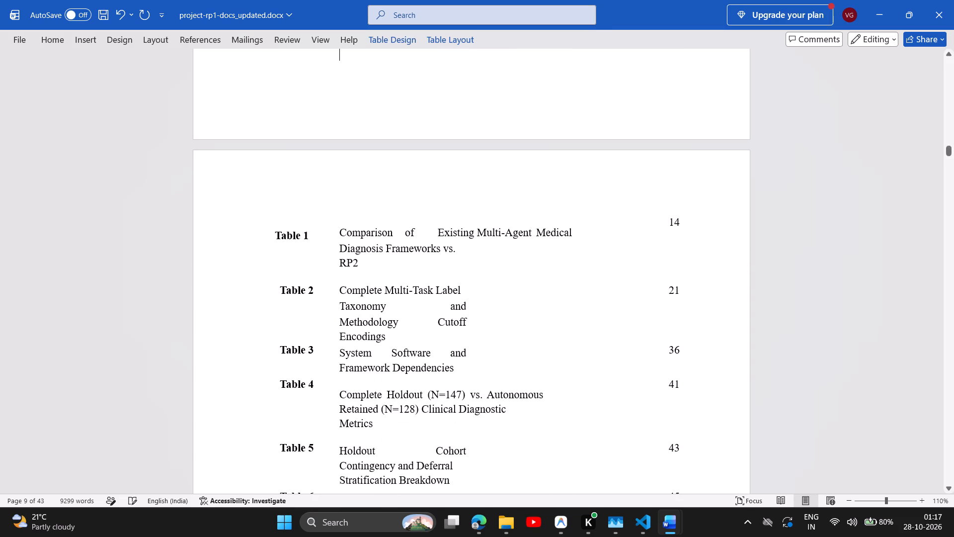
Paste the LIST OF TABLES heading above "Comparison of Existing Multi-Agent Medical" on its own line, with a blank line beneath it.
click(345, 218)
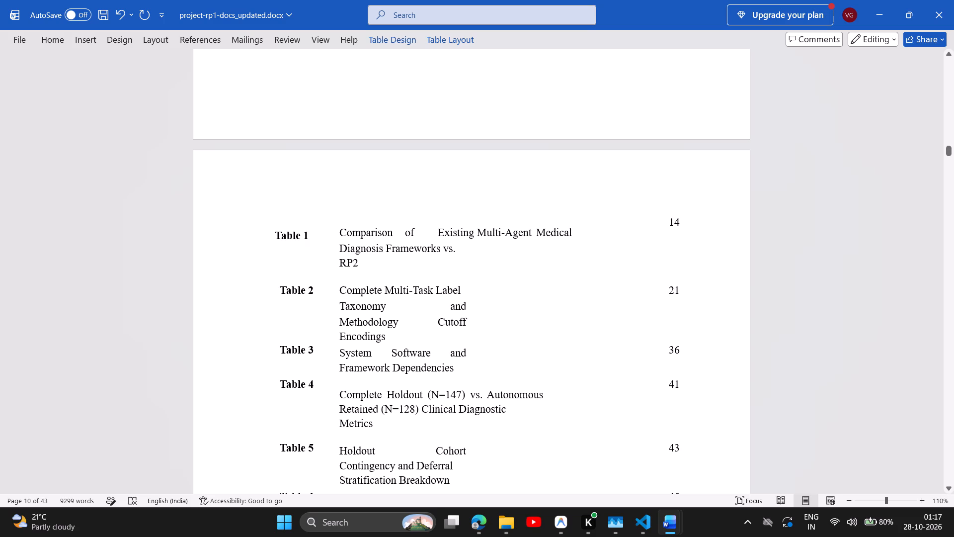
key(Return)
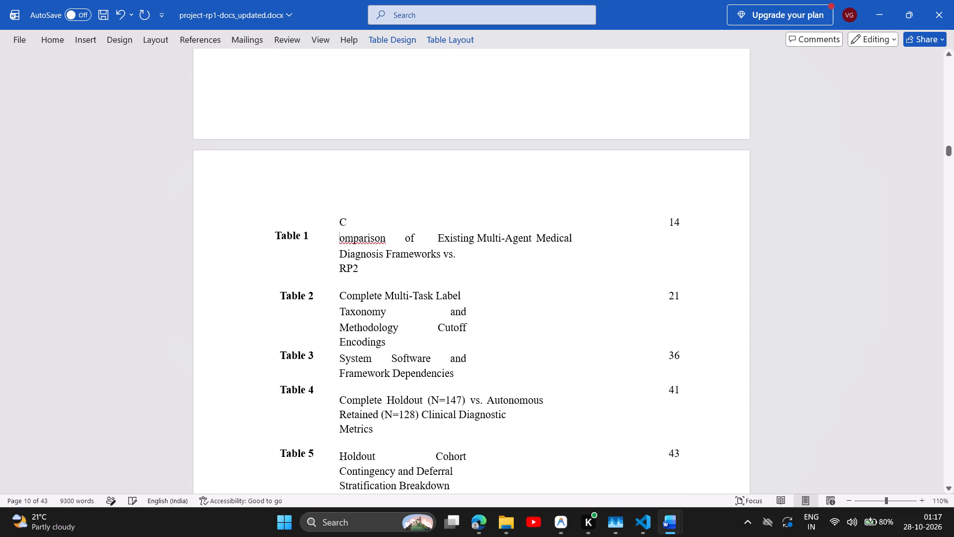
key(shift+c)
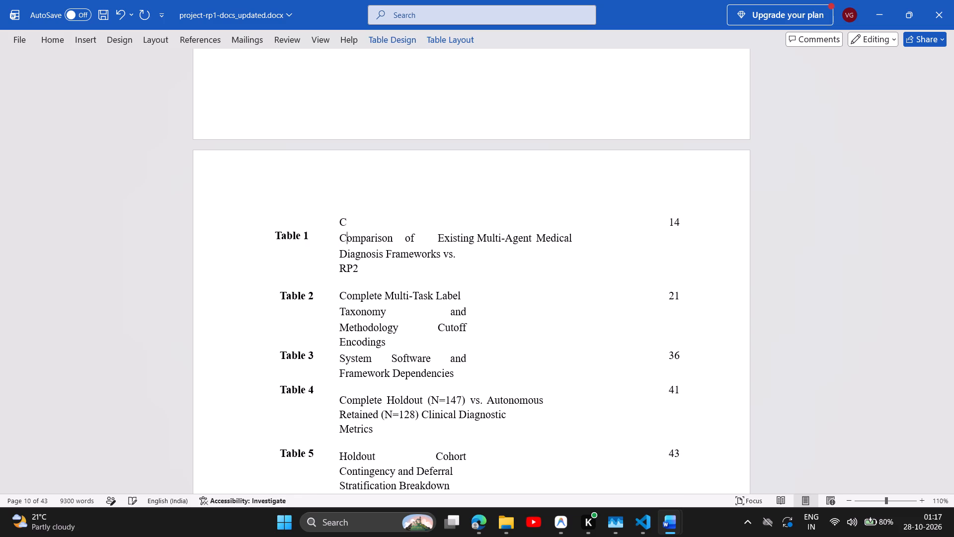
click(345, 221)
key(BackSpace)
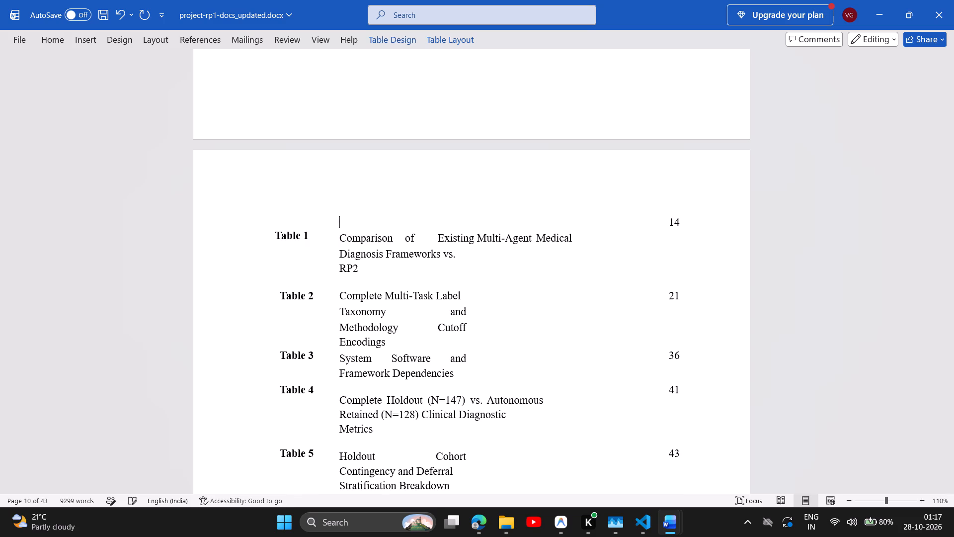
key(ctrl+v)
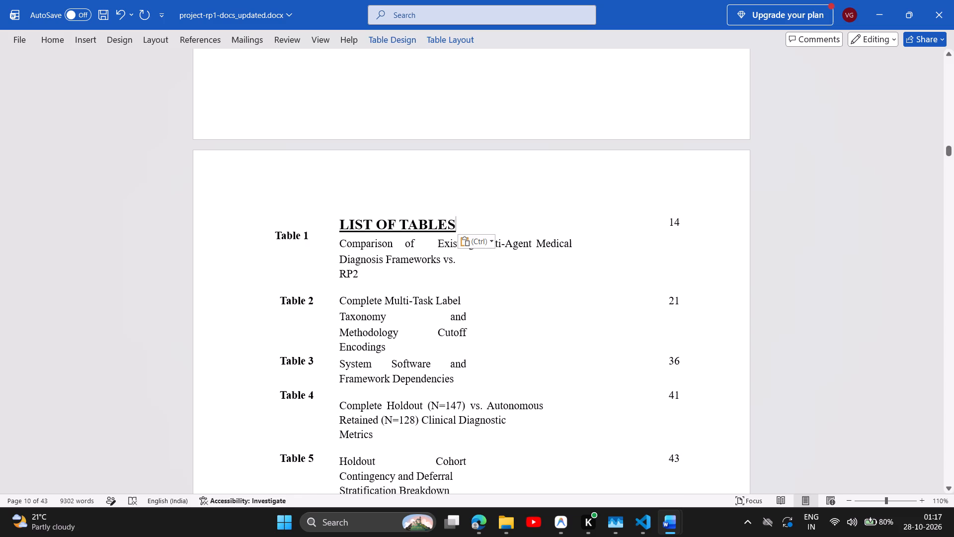
key(Return)
Enter a new label "Table 1" below the existing Table 1 label, level with its description.
click(310, 235)
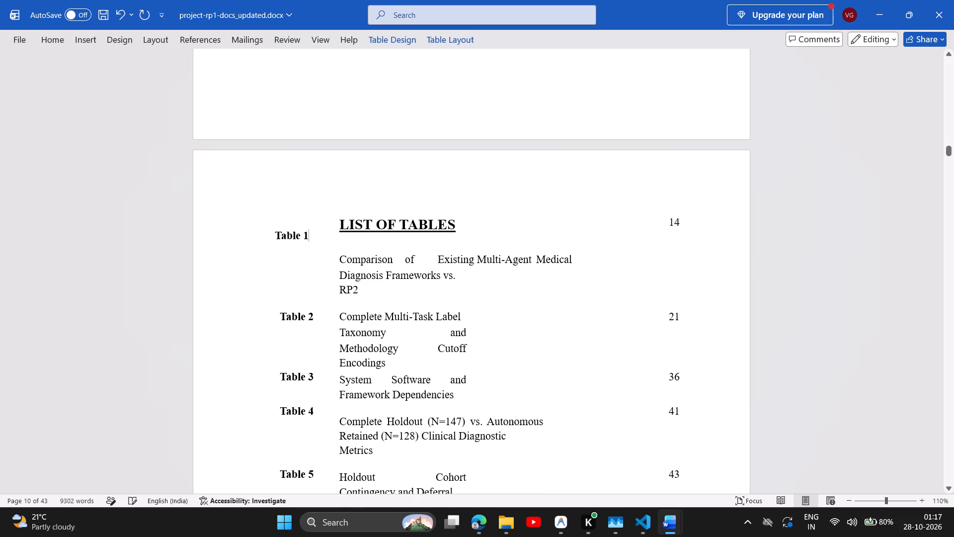
click(320, 257)
text(Tav)
key(BackSpace)
key(b)
text(le)
key(space)
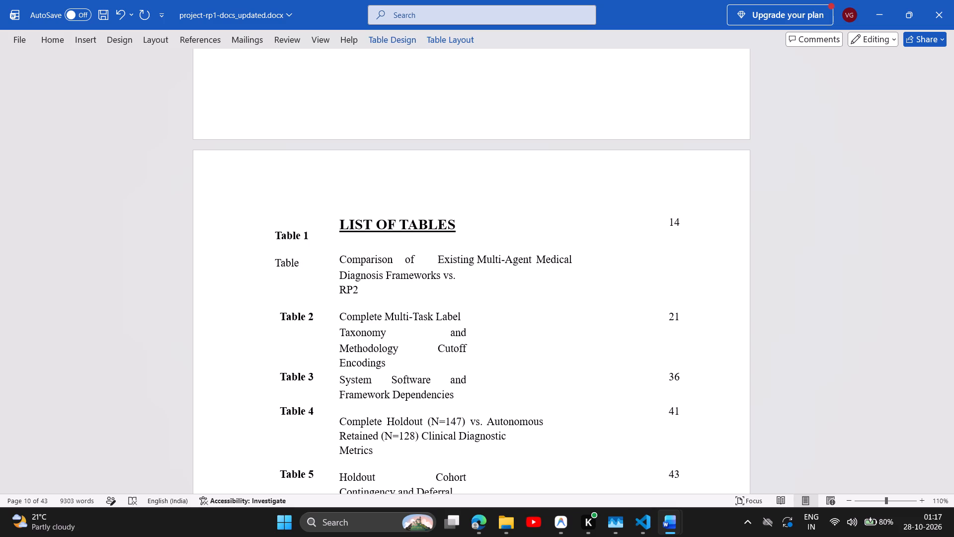
key(1)
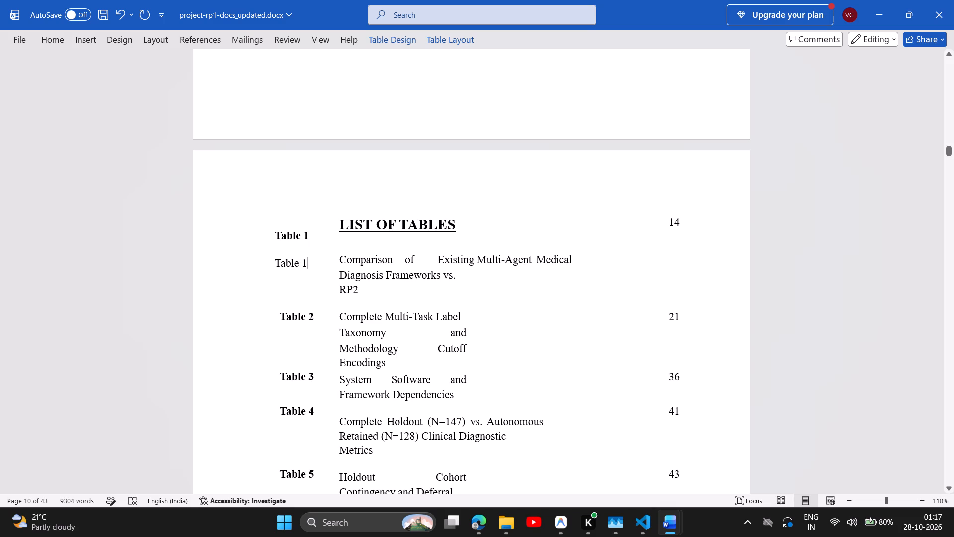
Indent the new Table 1 label with one leading space and make it bold.
click(277, 266)
key(space)
key(space)
key(BackSpace)
drag(278, 265, 293, 264)
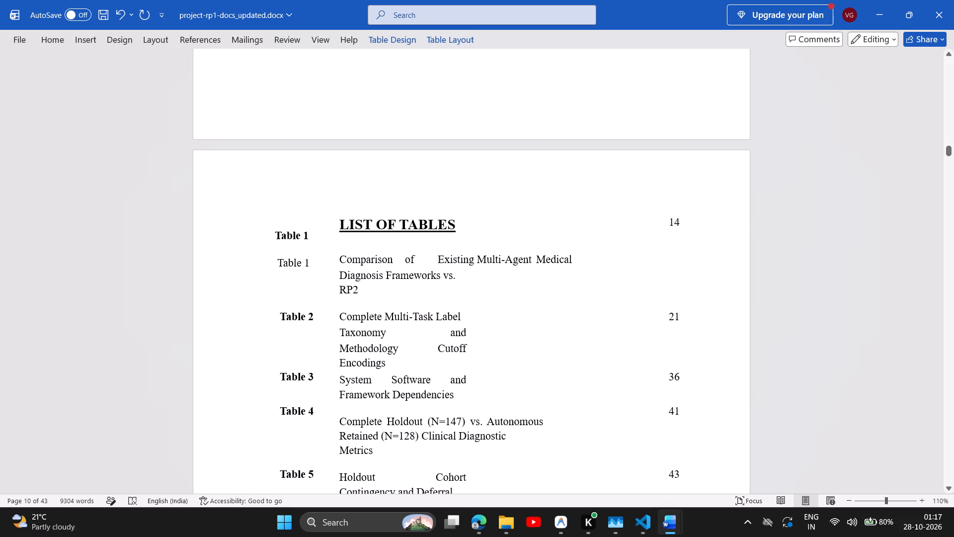
drag(293, 264, 312, 261)
click(325, 245)
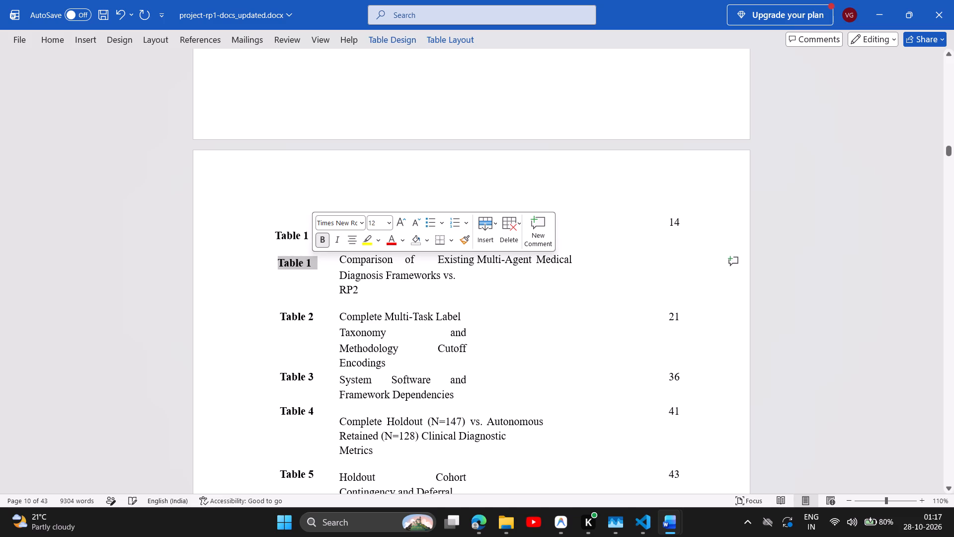
Delete the original Table 1 label beside the LIST OF TABLES heading.
click(275, 244)
drag(275, 236, 308, 235)
key(BackSpace)
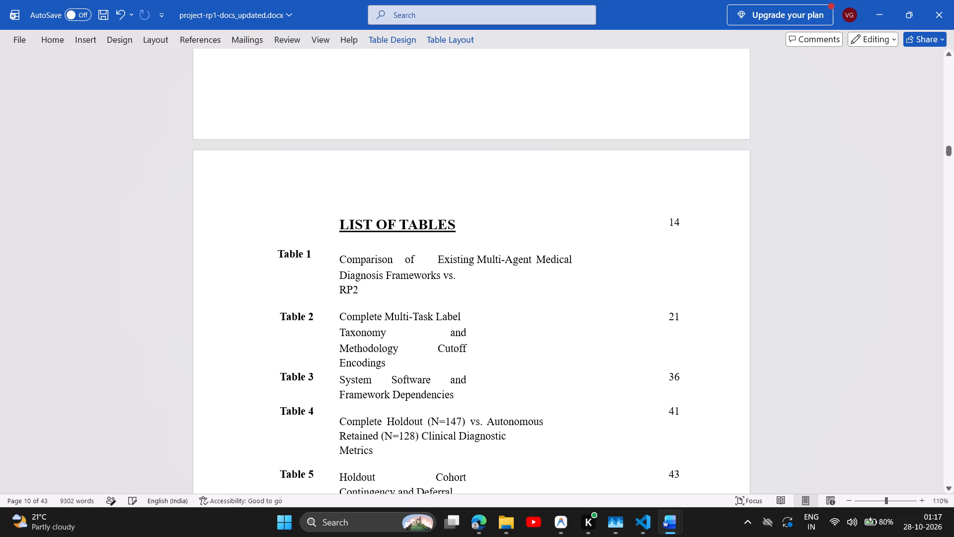
Move the Table 1 label down one line and indent it with two leading spaces to align with Table 2.
click(309, 254)
click(281, 255)
click(278, 256)
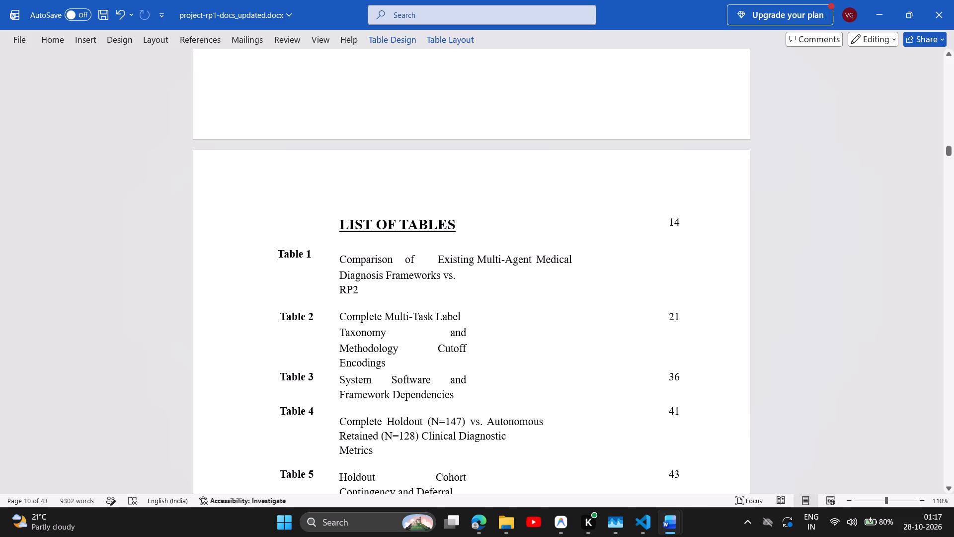
key(Return)
key(space)
key(space)
key(BackSpace)
key(BackSpace)
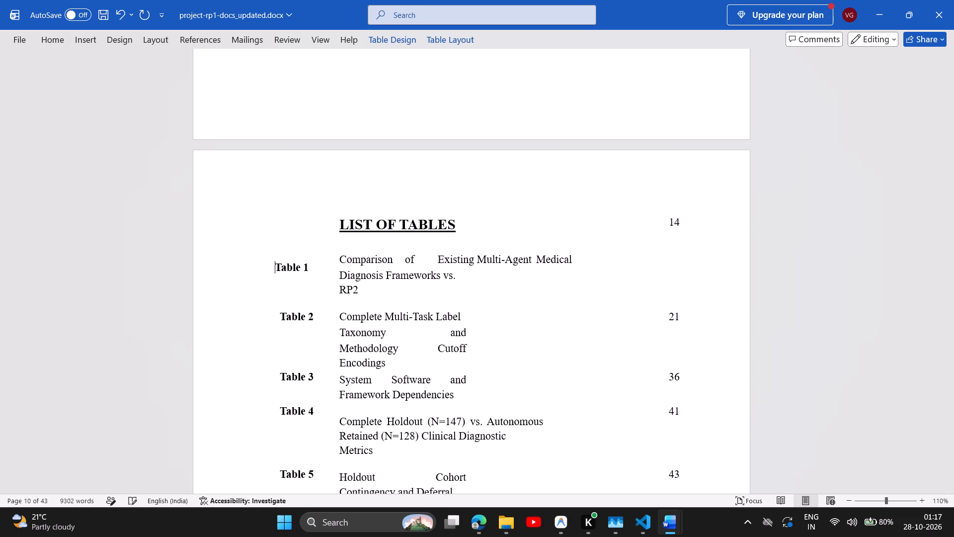
key(space)
key(space)
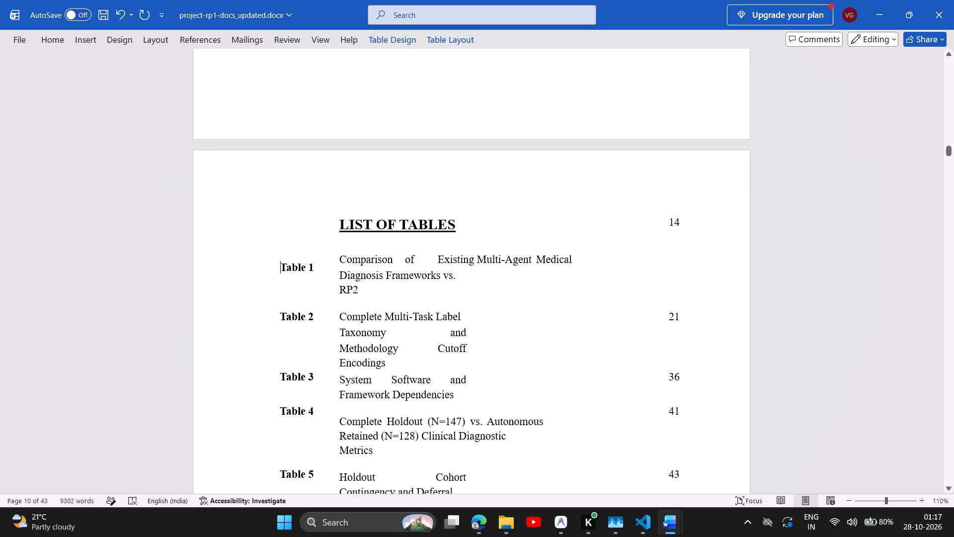
Add another blank line between the LIST OF TABLES heading and the Table 1 description.
click(339, 258)
key(Return)
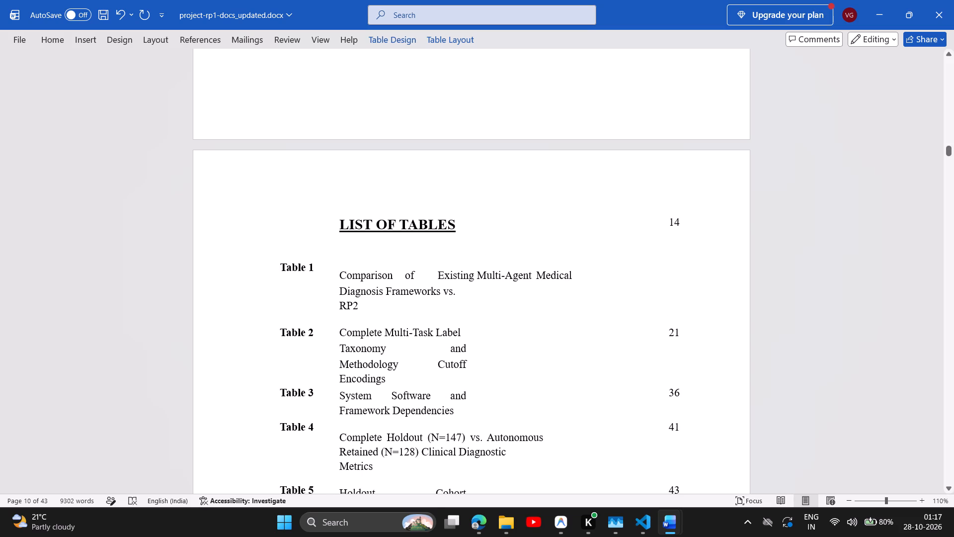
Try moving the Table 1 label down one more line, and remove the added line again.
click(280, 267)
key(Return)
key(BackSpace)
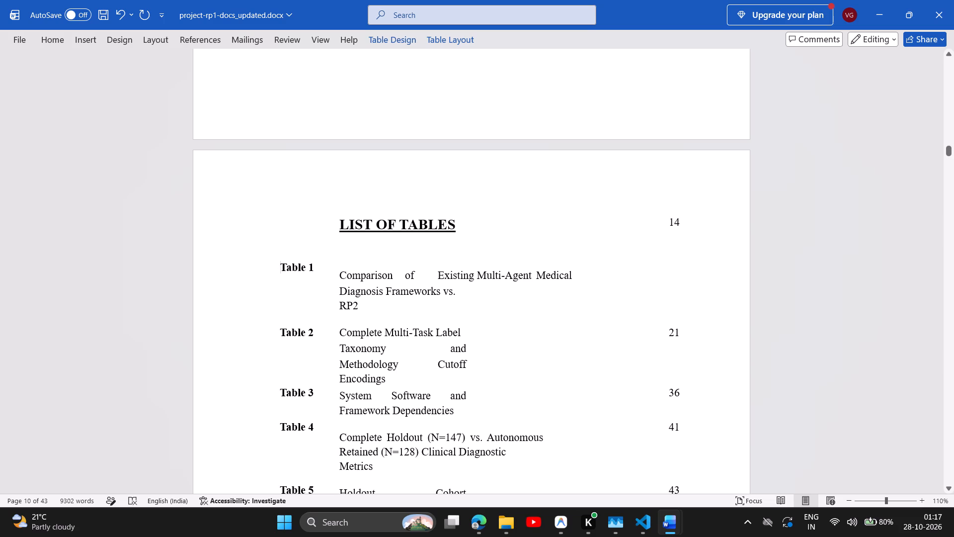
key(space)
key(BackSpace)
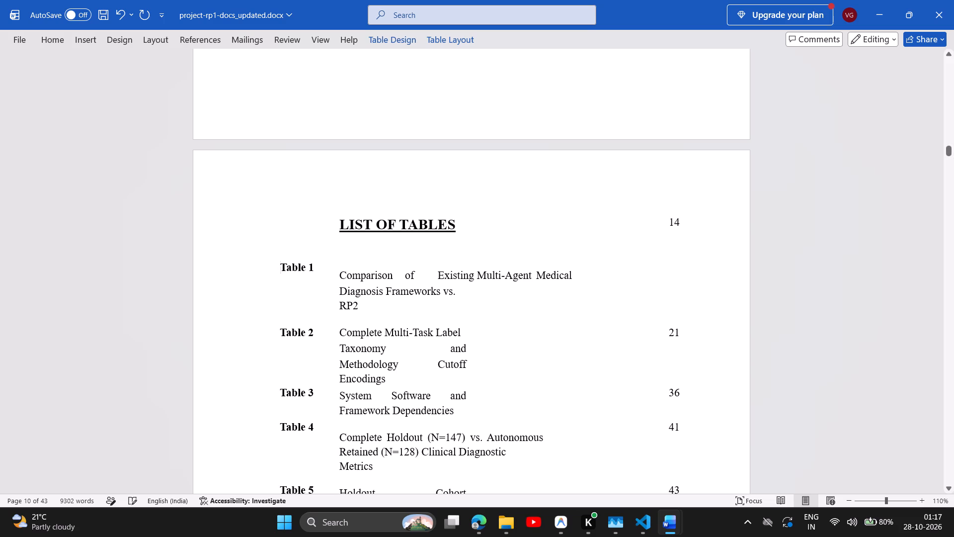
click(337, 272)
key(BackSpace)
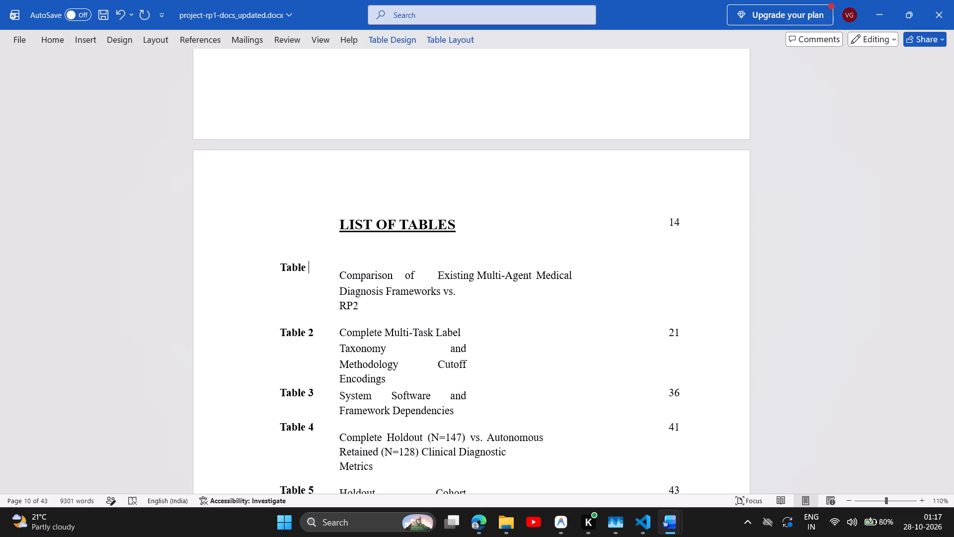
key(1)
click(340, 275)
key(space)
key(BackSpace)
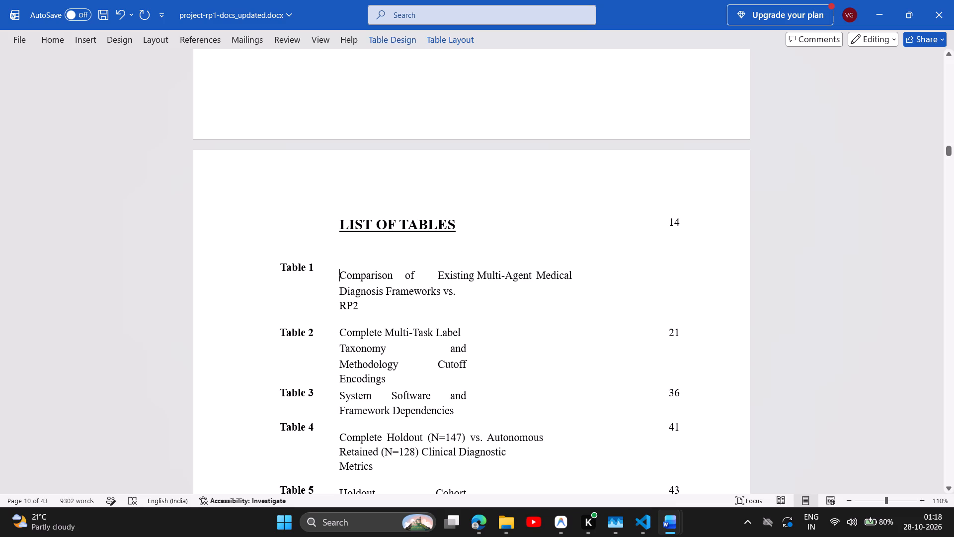
Close up the wide gaps before "Existing" and "Medical" in the Table 1 description, leaving a single space.
click(438, 278)
key(BackSpace)
key(space)
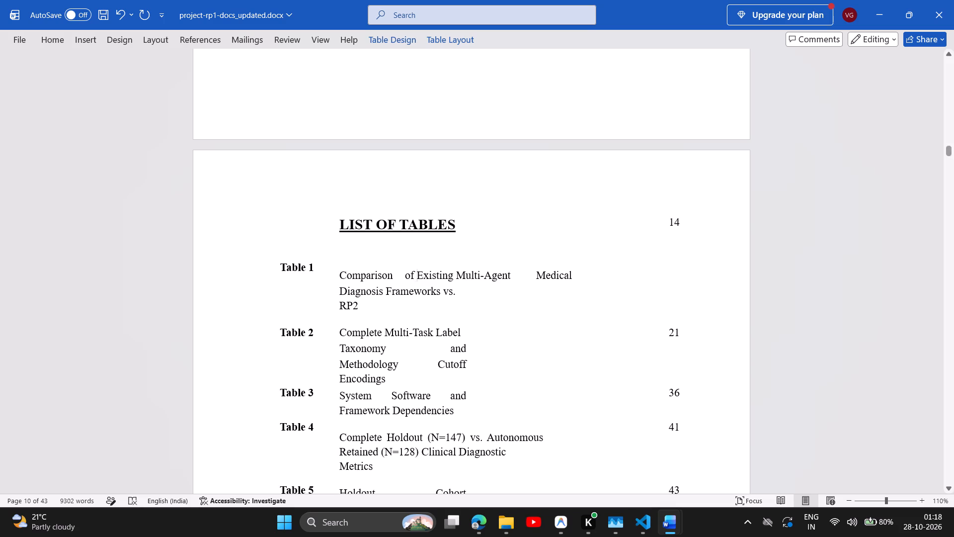
click(535, 274)
key(BackSpace)
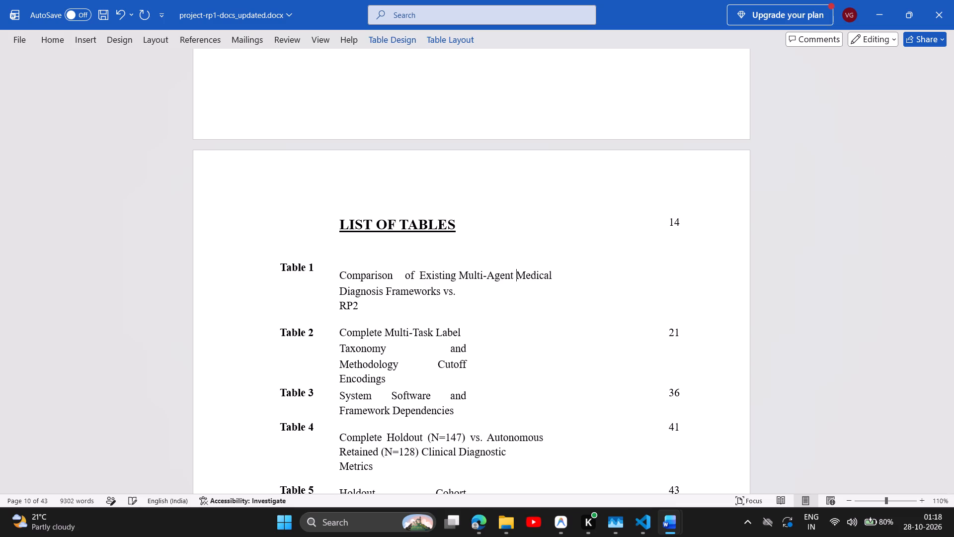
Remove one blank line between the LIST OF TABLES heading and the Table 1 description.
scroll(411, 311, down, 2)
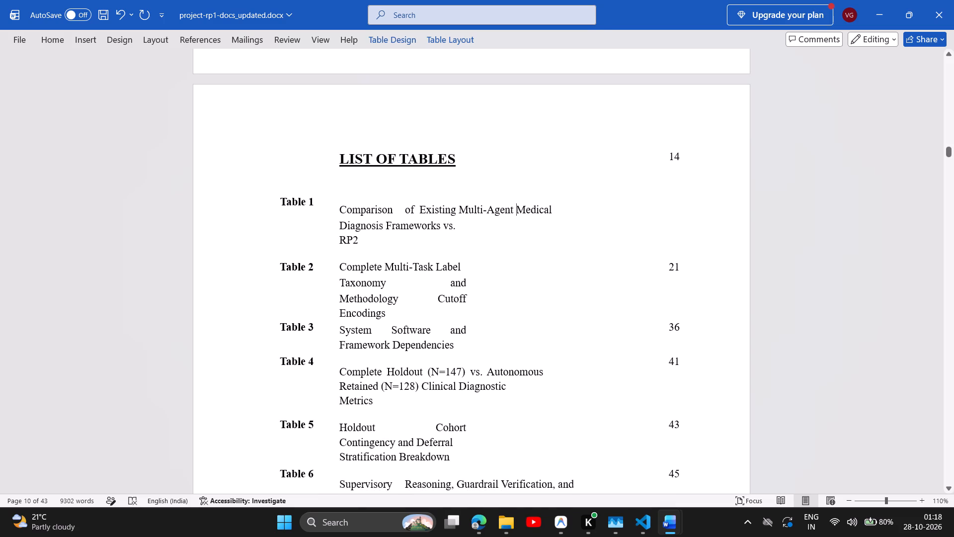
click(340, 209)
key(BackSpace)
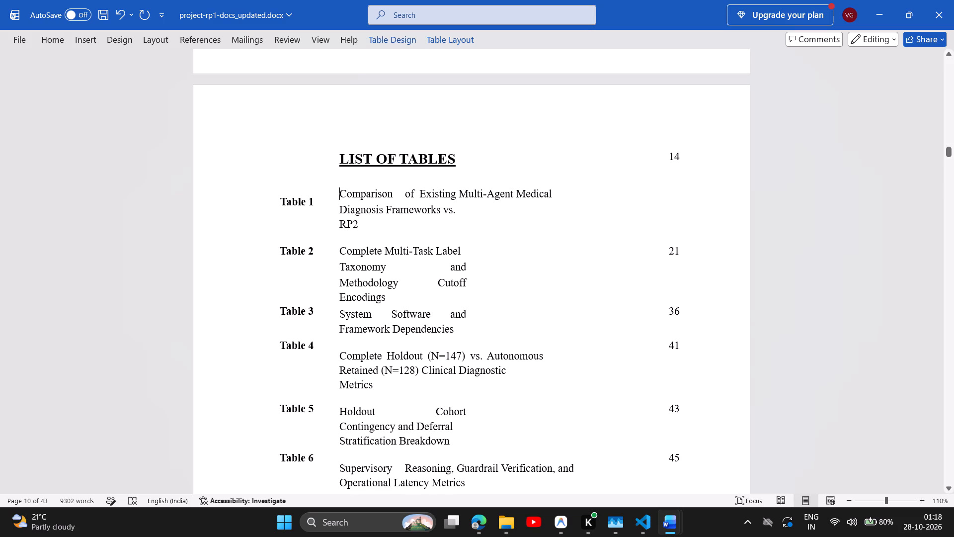
Delete the two leading spaces before the Table 1 label and move the label up one line.
click(314, 204)
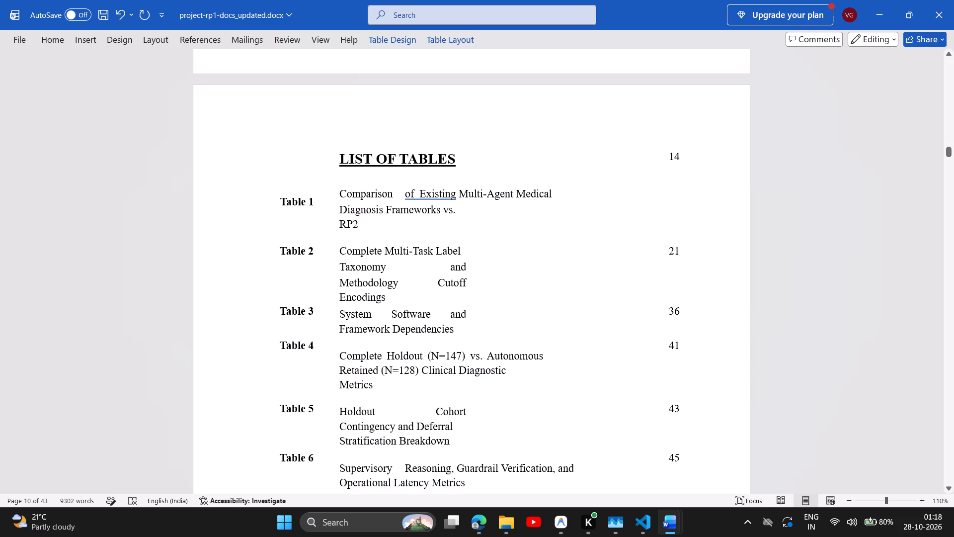
click(283, 201)
key(BackSpace)
key(BackSpace)
key(BackSpace)
Move page number 14 down two lines from the LIST OF TABLES heading toward the Table 1 entry.
click(496, 160)
click(670, 155)
key(Return)
key(Return)
key(Return)
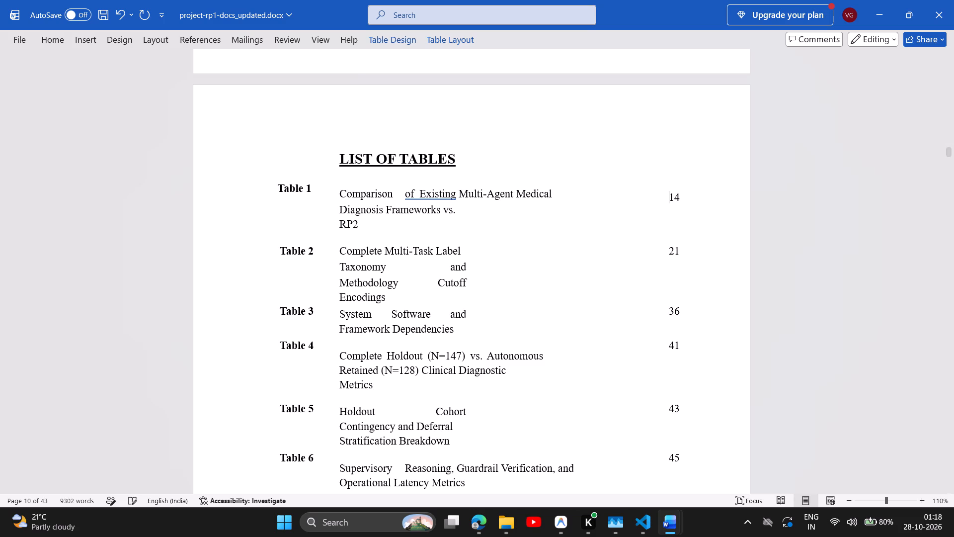
key(BackSpace)
click(588, 198)
Add a blank line below the LIST OF TABLES heading and move the Table 1 label down two lines, level with its description.
click(460, 158)
key(Return)
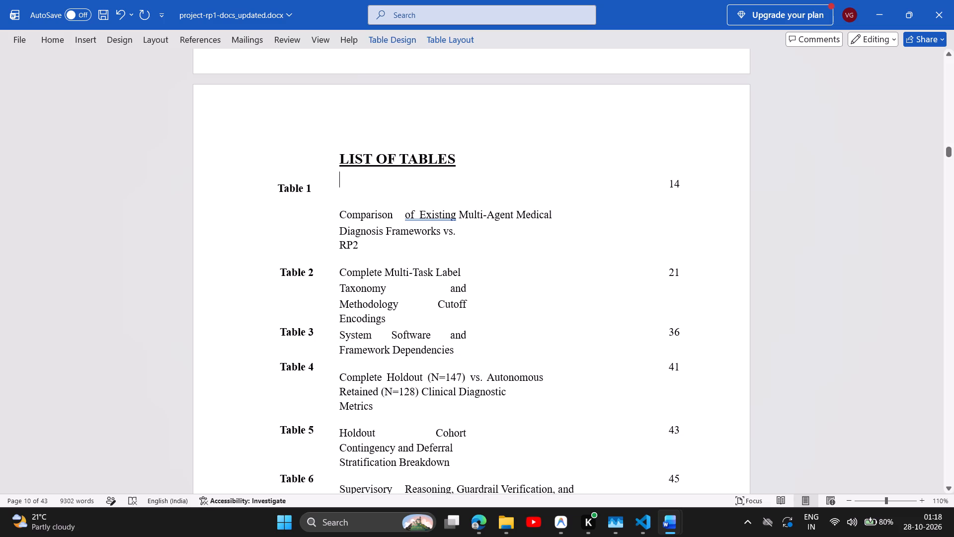
click(279, 182)
key(Return)
key(Return)
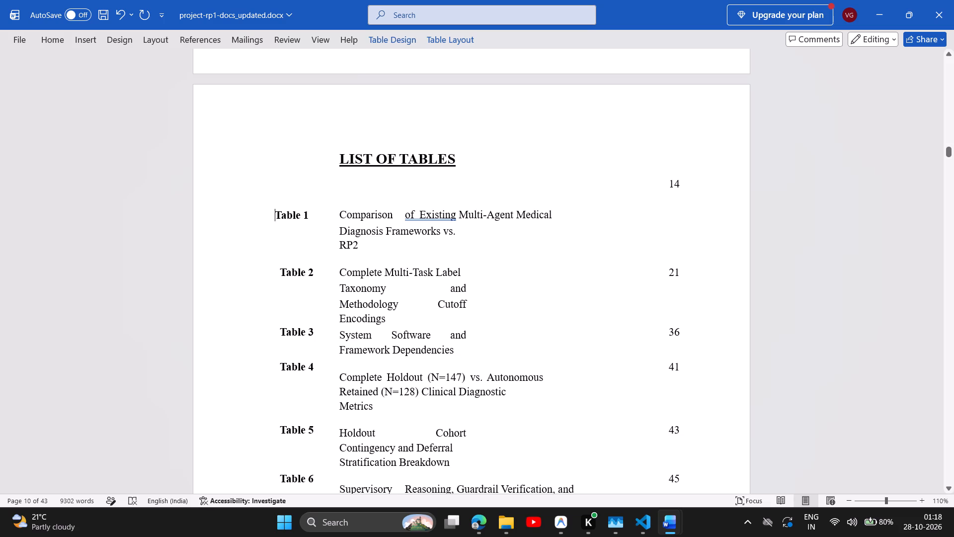
Move page number 14 down two more lines to align it with the Table 1 entry.
click(673, 183)
click(671, 182)
key(Return)
key(Return)
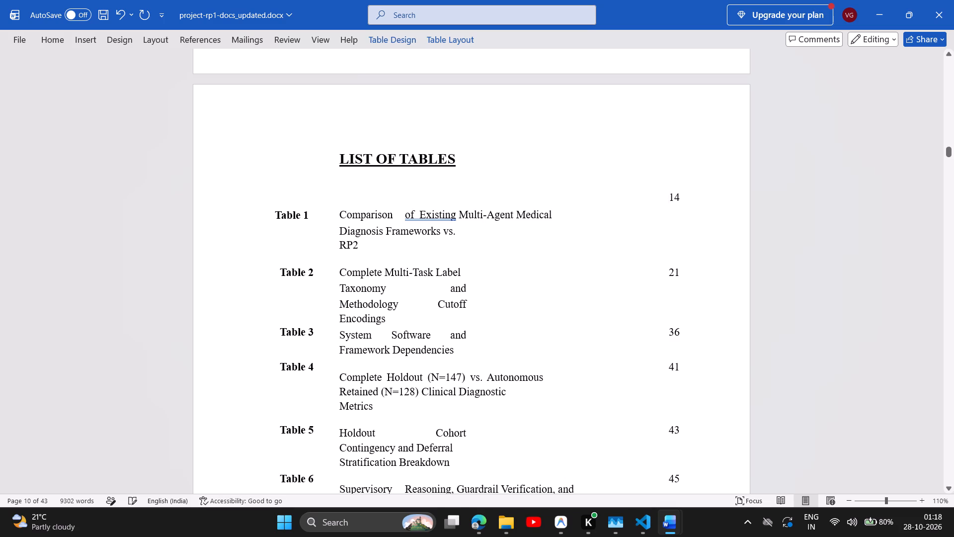
click(484, 186)
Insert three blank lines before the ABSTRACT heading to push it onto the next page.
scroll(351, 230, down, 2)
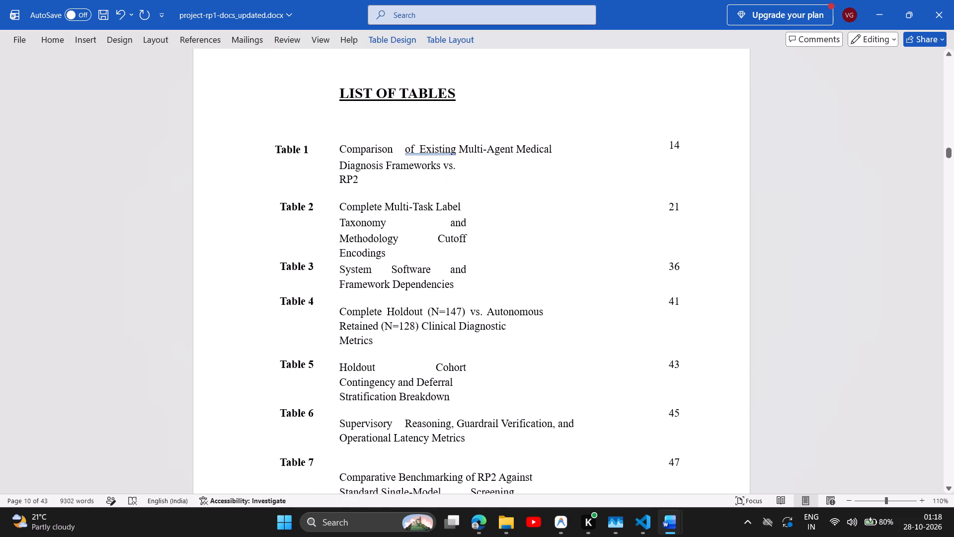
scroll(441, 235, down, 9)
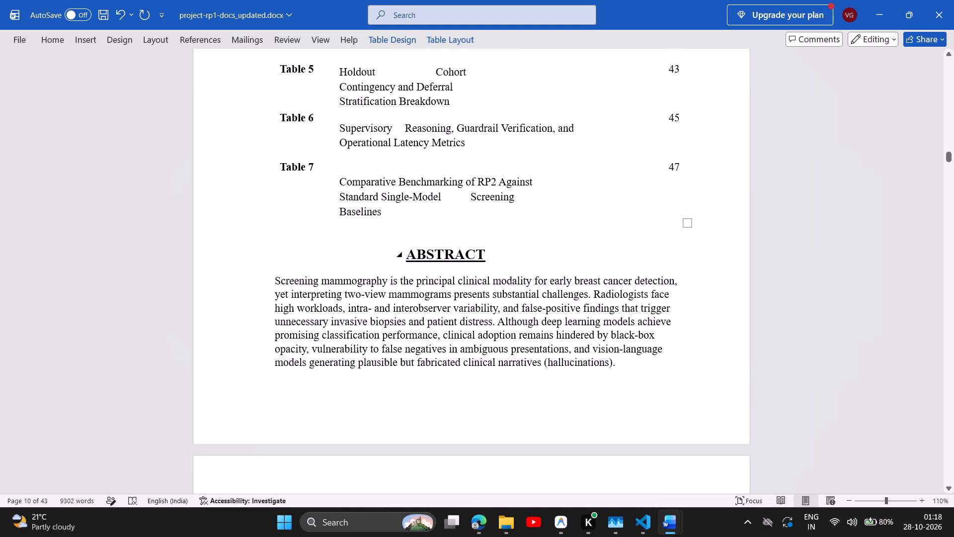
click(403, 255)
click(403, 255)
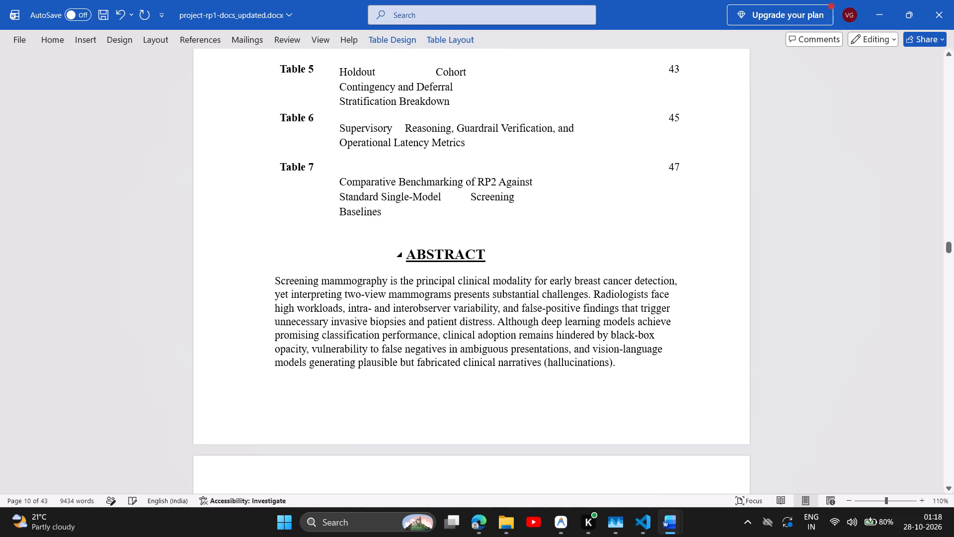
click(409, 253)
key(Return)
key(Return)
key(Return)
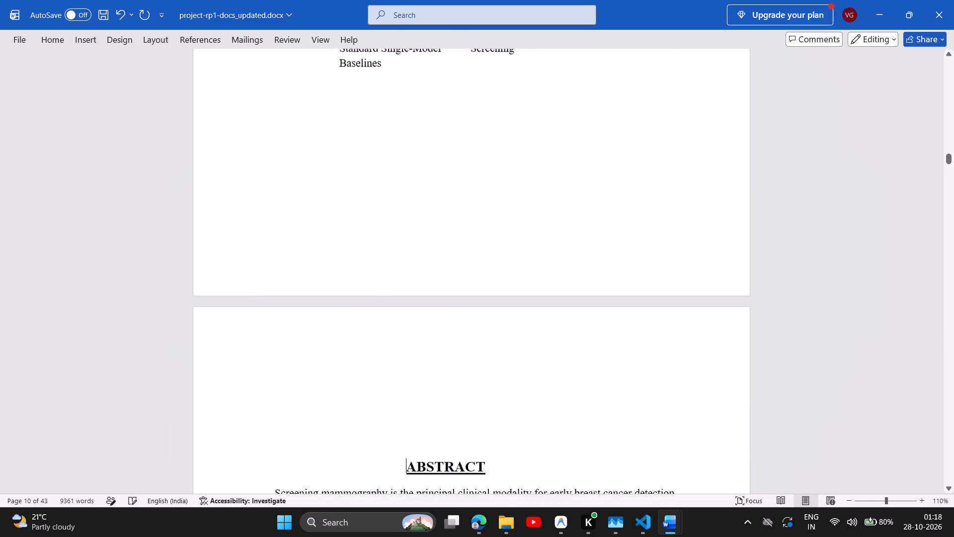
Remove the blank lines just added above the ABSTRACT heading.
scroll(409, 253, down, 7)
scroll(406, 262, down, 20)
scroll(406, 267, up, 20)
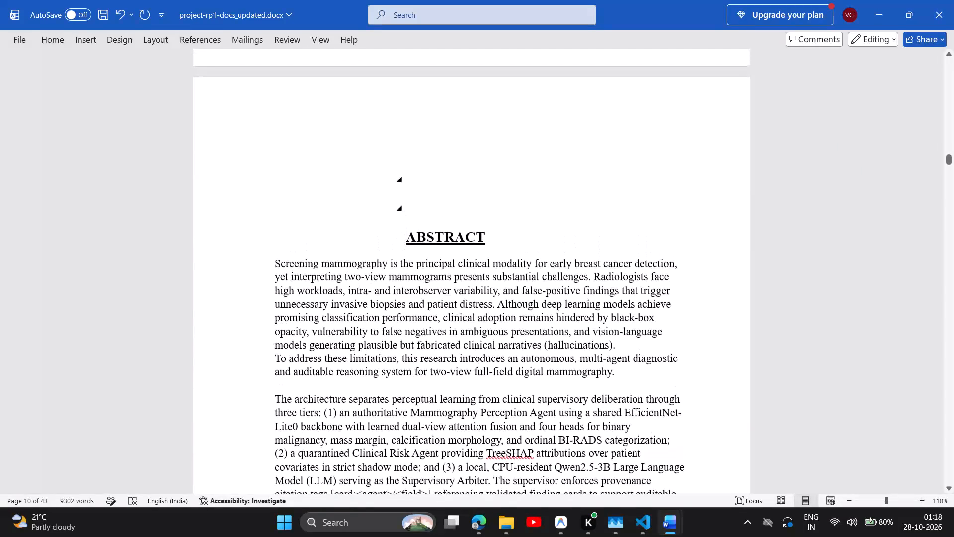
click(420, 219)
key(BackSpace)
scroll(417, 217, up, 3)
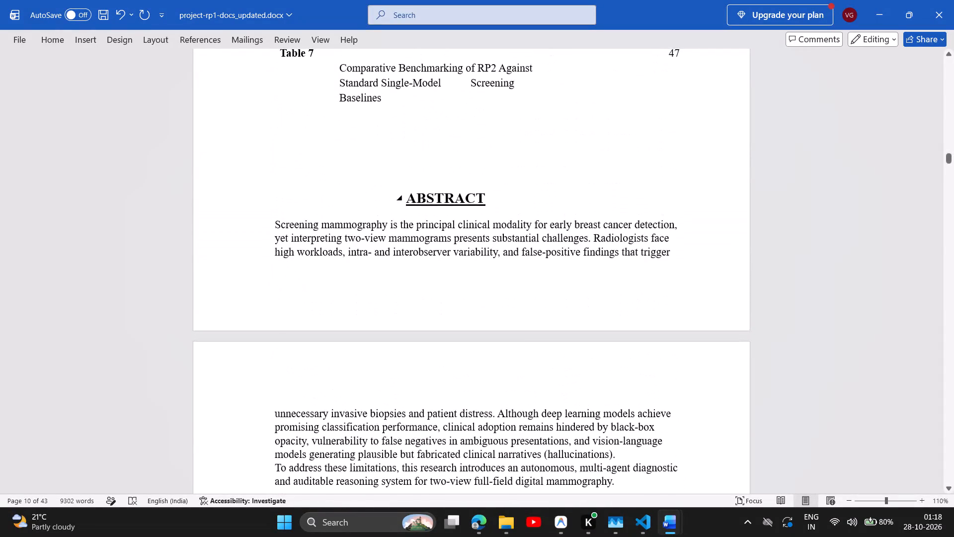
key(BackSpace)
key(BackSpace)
Insert three blank lines before the ABSTRACT heading again and delete the last one.
click(405, 158)
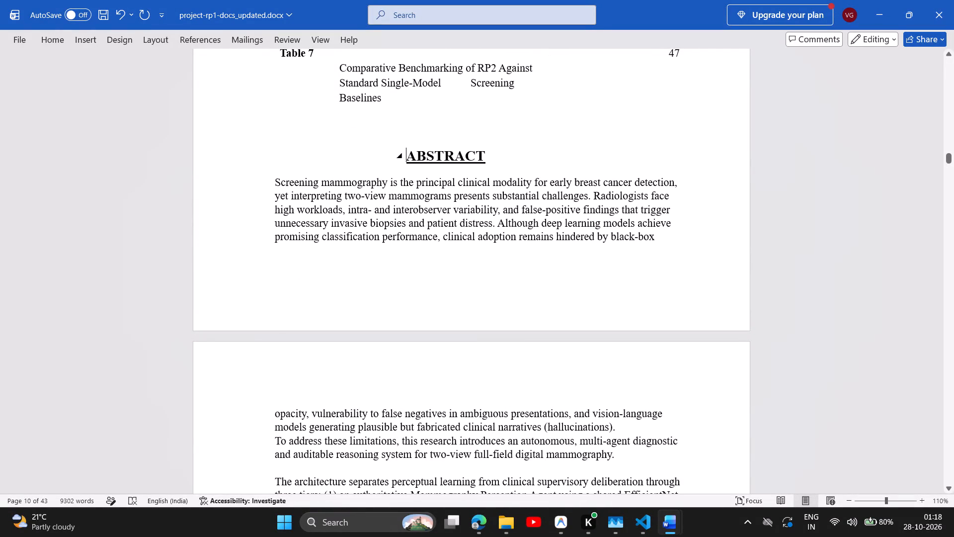
key(Return)
key(Return)
key(Return)
scroll(407, 189, down, 3)
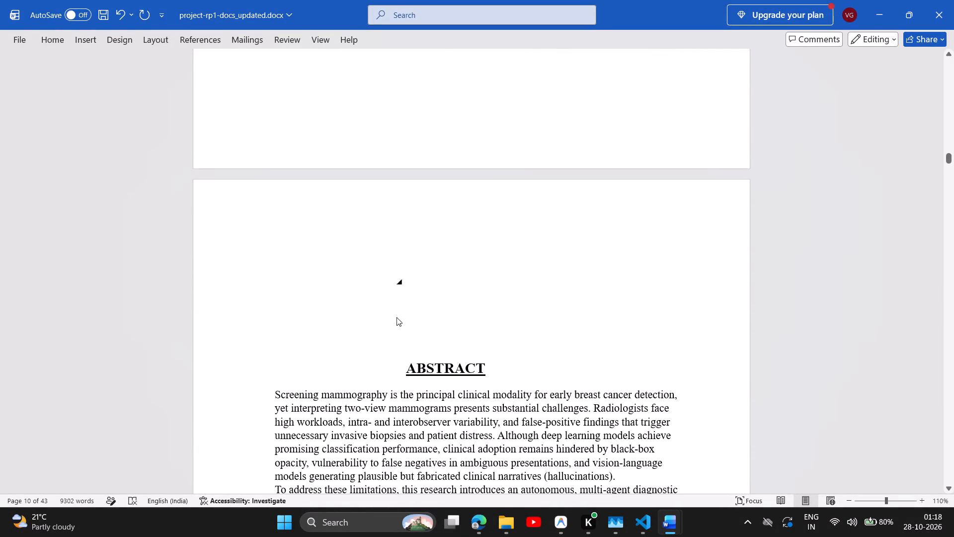
click(397, 339)
key(BackSpace)
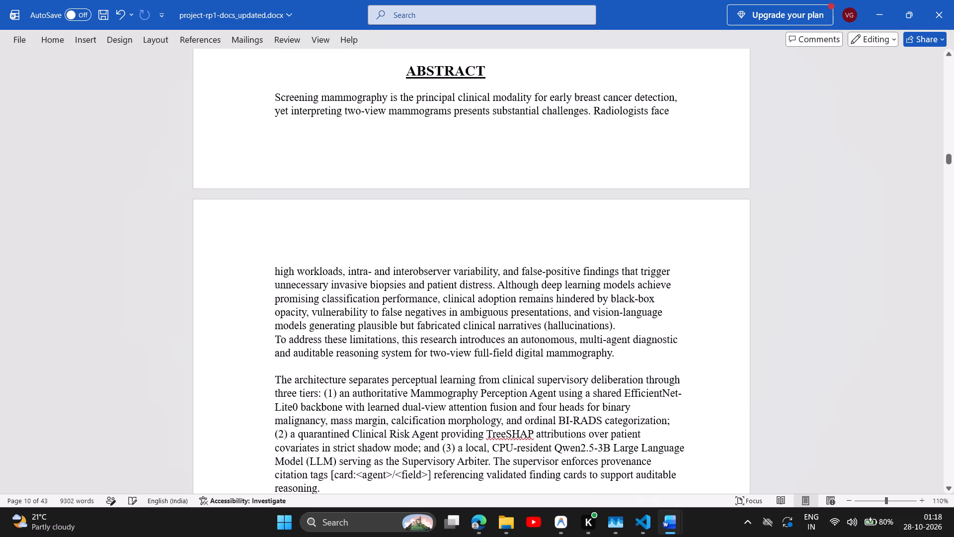
Check how the ABSTRACT heading and its text fall across the page break after the List of Tables.
scroll(430, 336, up, 8)
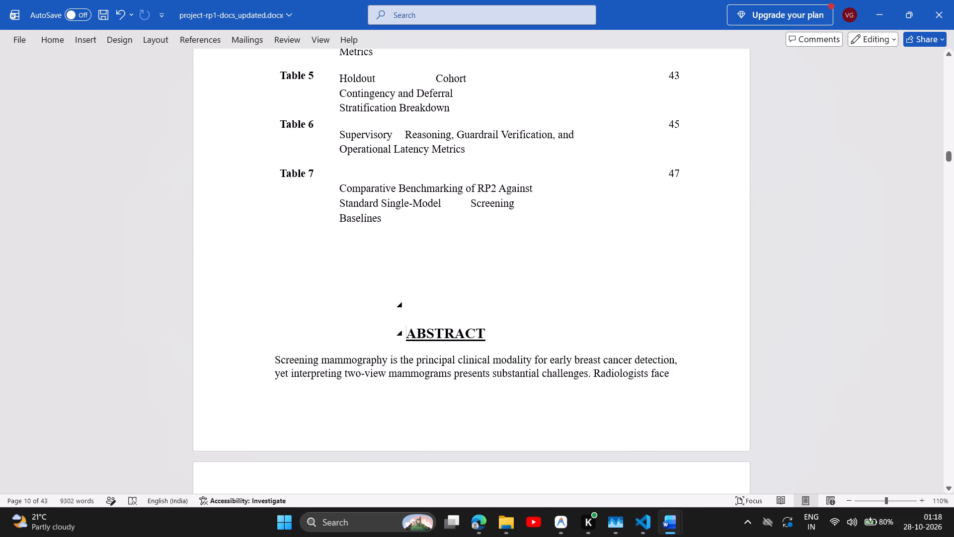
scroll(429, 308, down, 9)
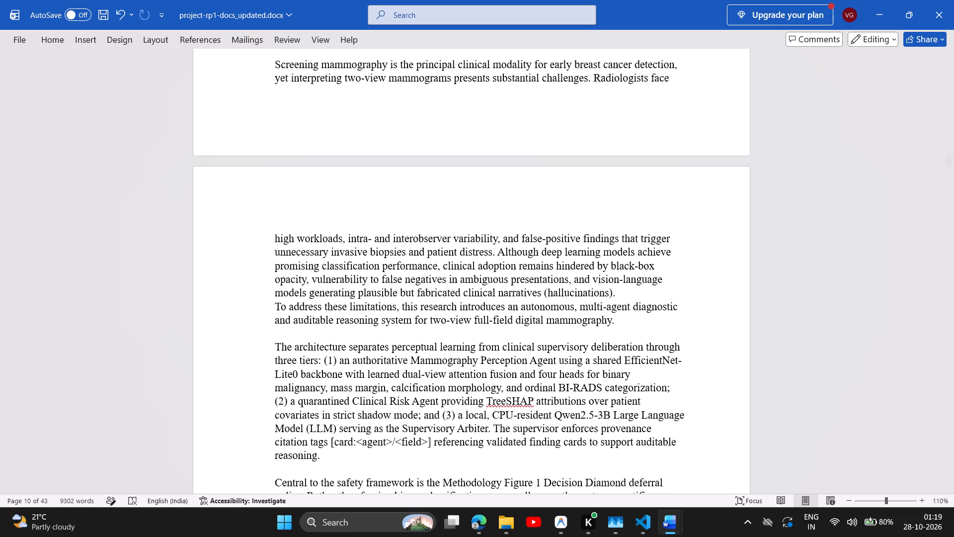
scroll(556, 431, down, 2)
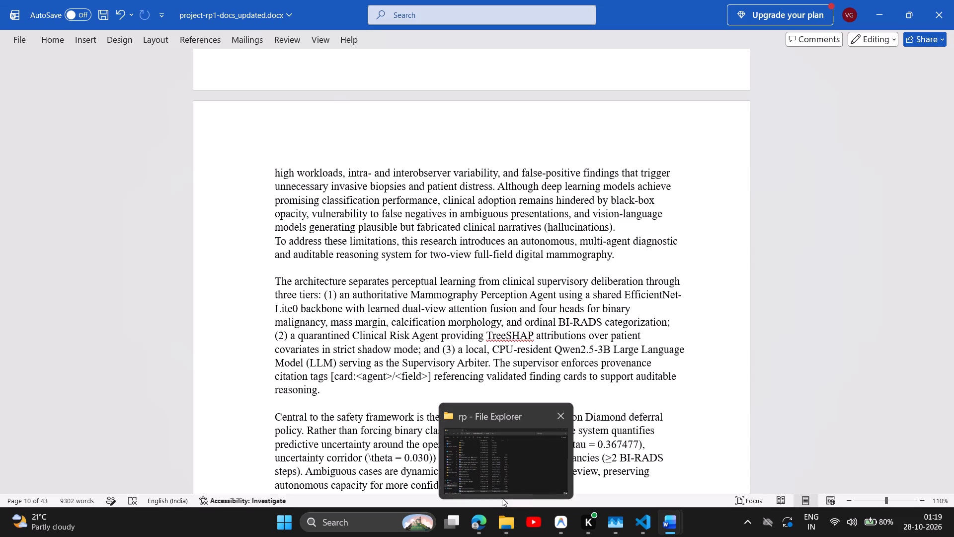
click(509, 282)
Set the numbering of the ABSTRACT heading to None.
scroll(509, 282, up, 8)
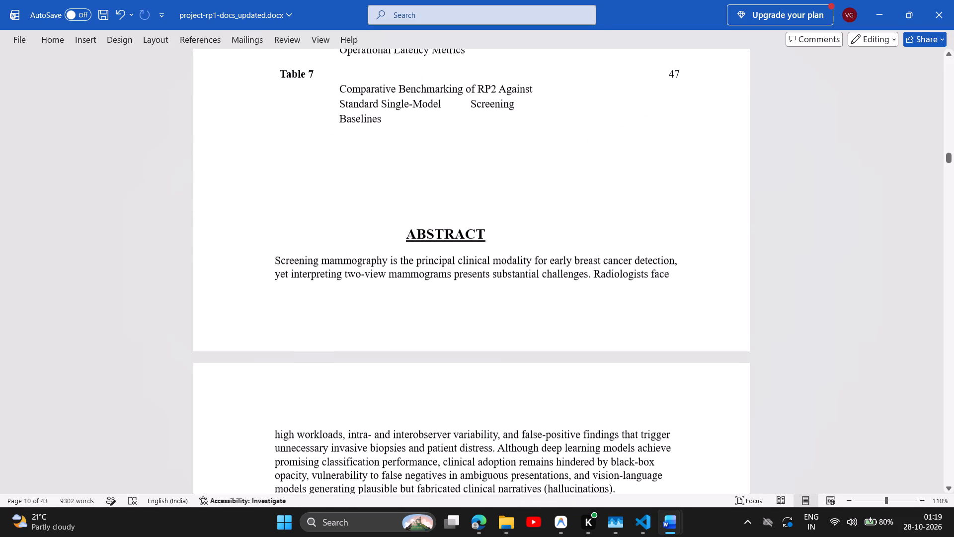
drag(409, 235, 490, 235)
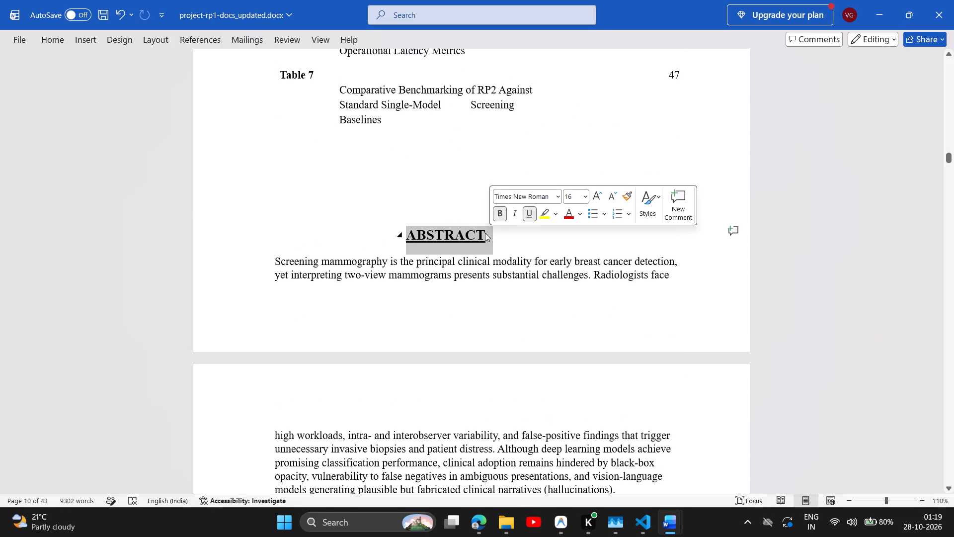
click(633, 217)
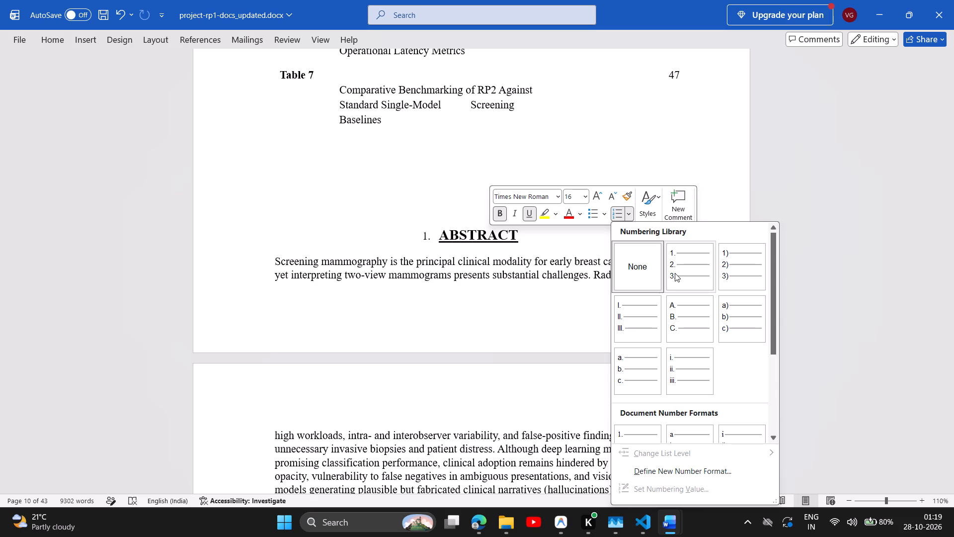
click(621, 283)
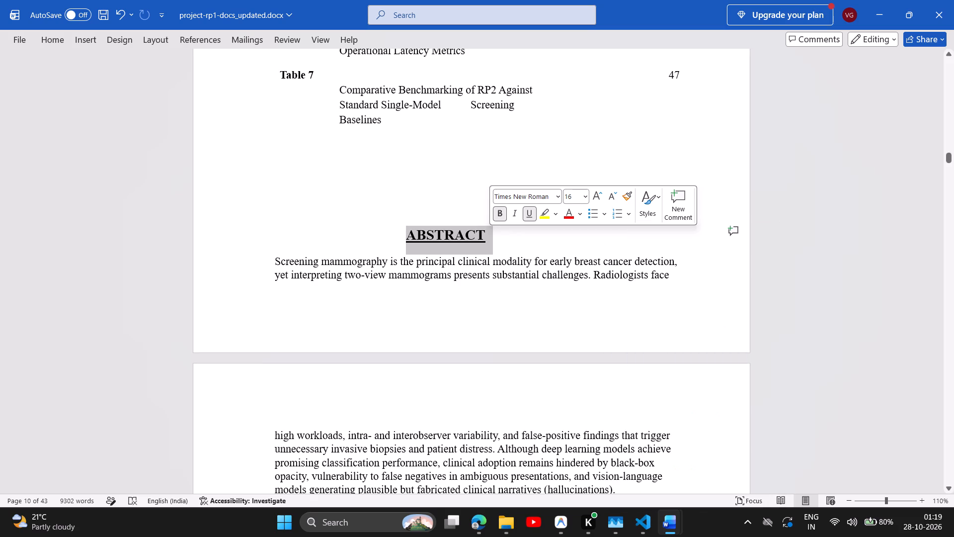
click(448, 281)
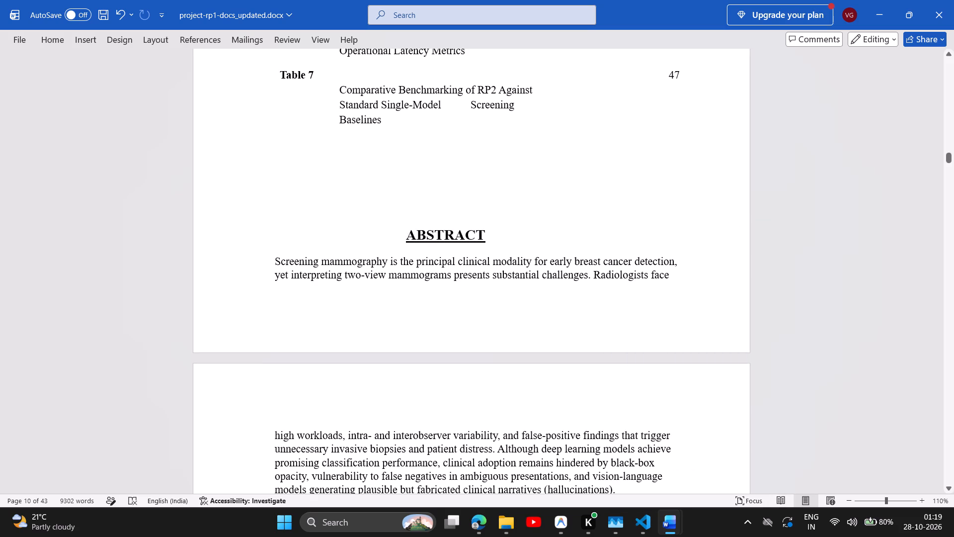
Insert a blank line before the abstract's first paragraph, below the ABSTRACT heading, to push the text onto the next page.
click(274, 263)
key(Return)
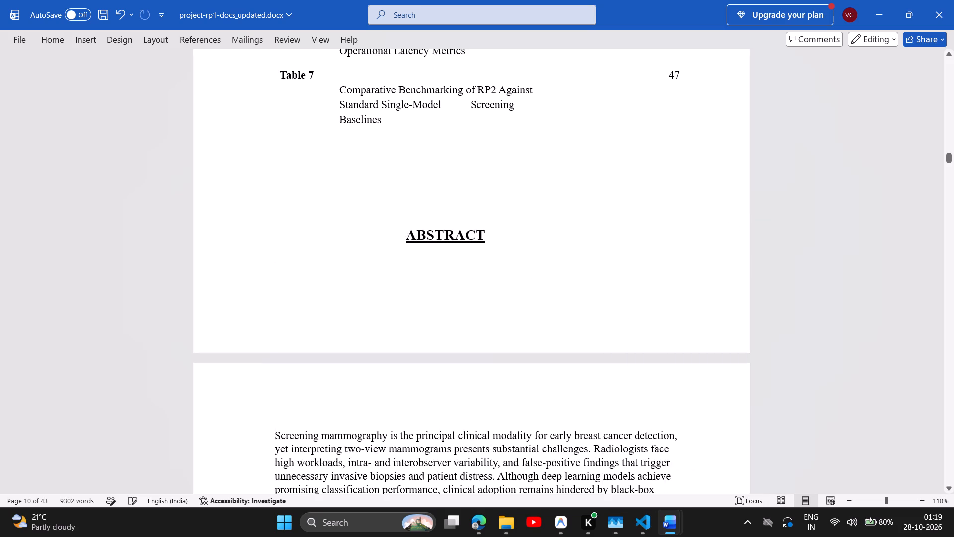
scroll(390, 362, down, 2)
click(427, 338)
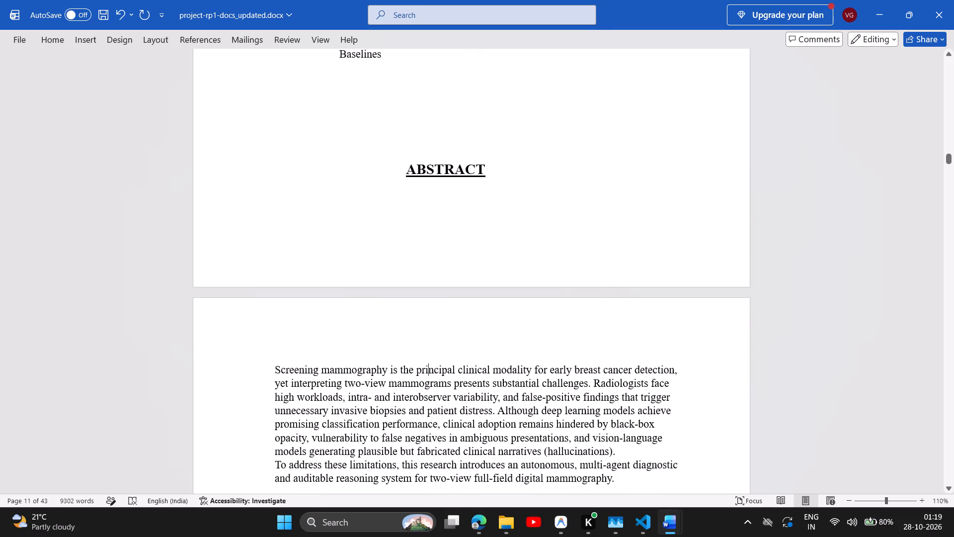
click(318, 363)
Insert two line breaks after the word "Screening" in the abstract's first paragraph.
key(Return)
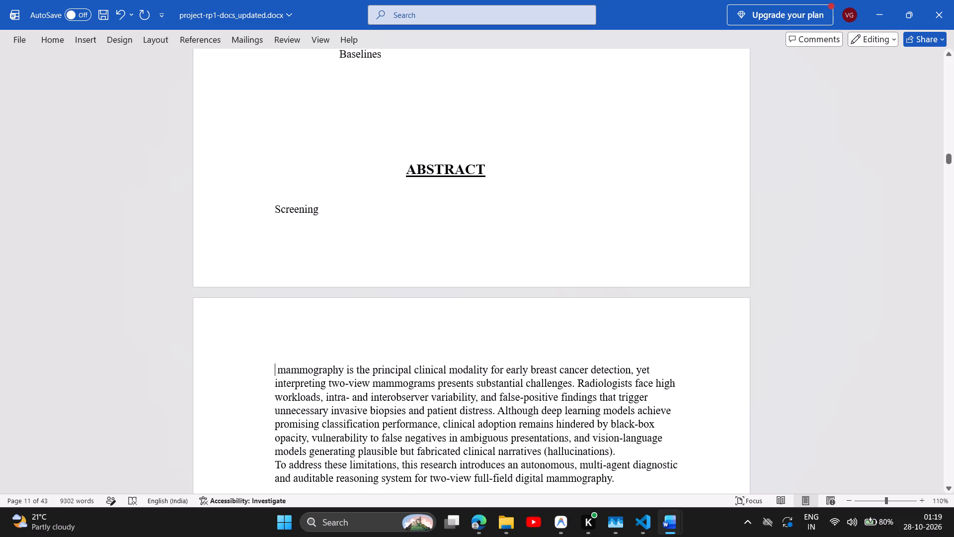
key(Return)
Enter a new ABSTRACT heading, indented towards the centre with spaces, on the blank line above "mammography is the principal clinical modality".
click(358, 347)
click(394, 365)
key(space)
key(space)
key(space)
key(space)
key(space)
key(space)
key(space)
key(space)
key(space)
key(space)
key(space)
key(space)
key(space)
key(space)
key(space)
key(space)
key(space)
key(space)
key(space)
key(space)
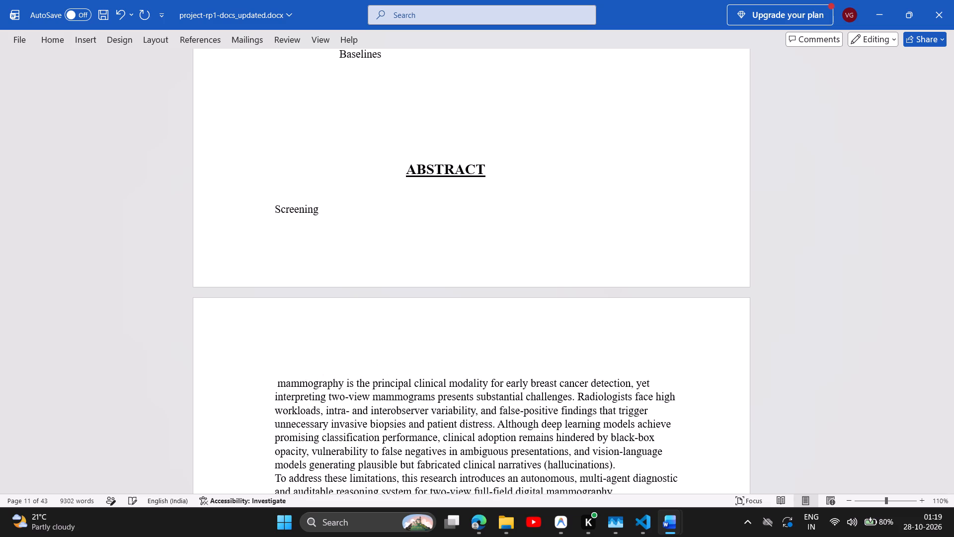
key(shift+a)
text(BS)
text(TRACT)
key(shift+Home)
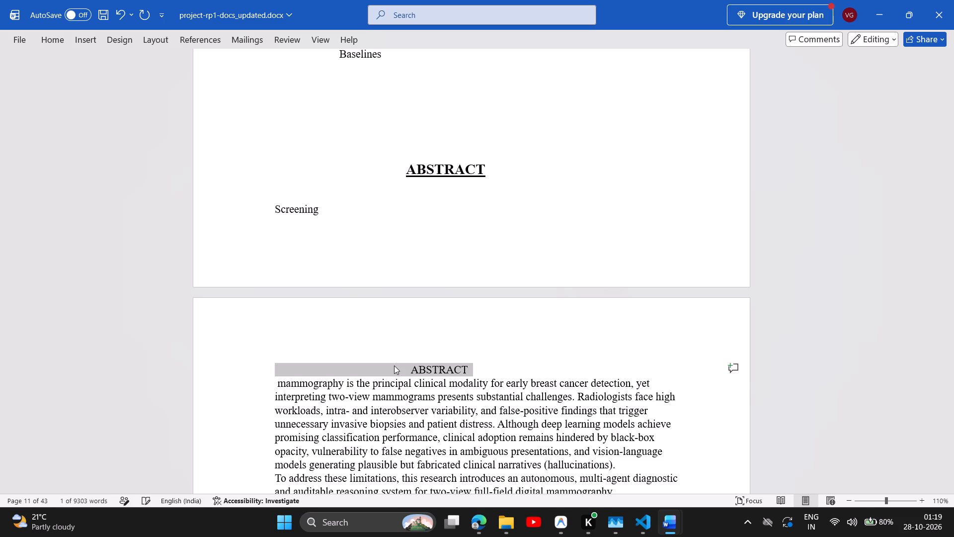
click(411, 370)
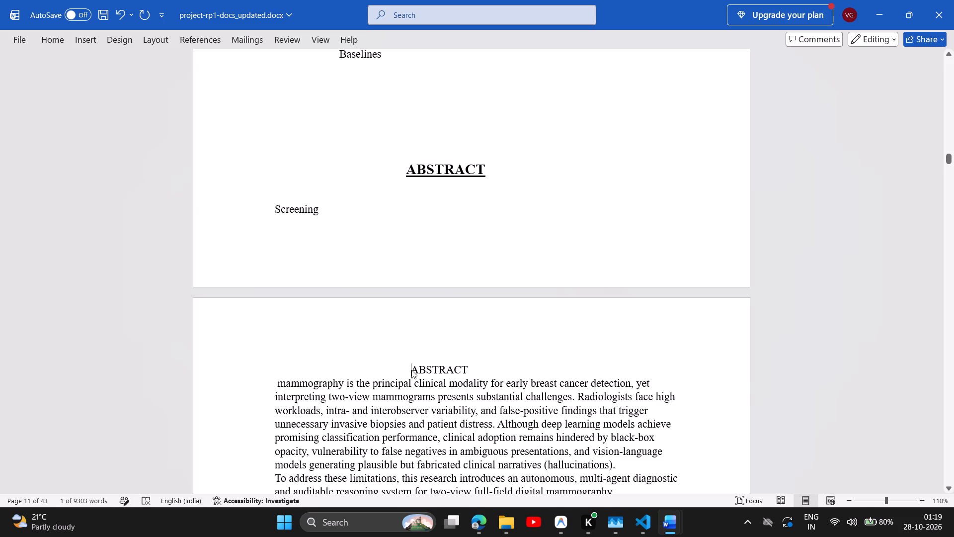
drag(411, 370, 475, 365)
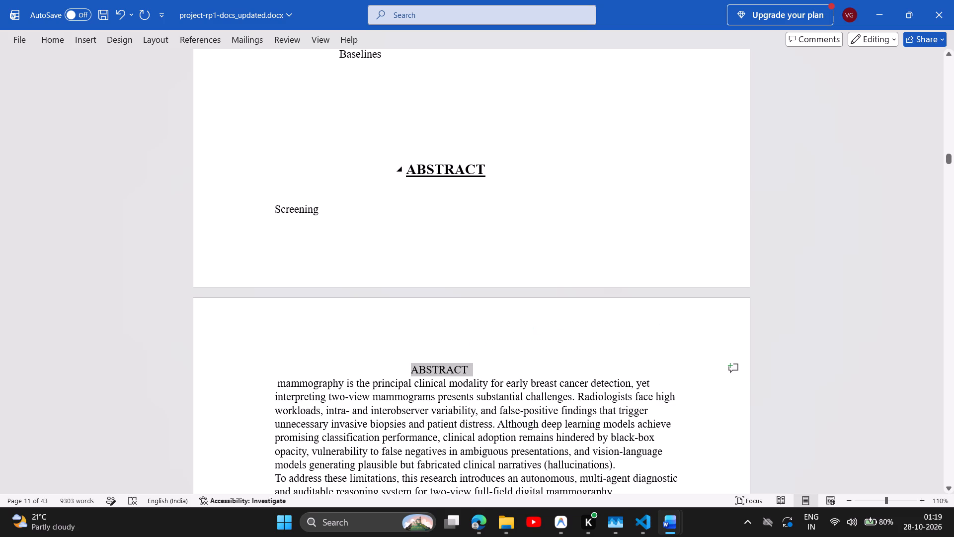
Cut the old ABSTRACT heading from the end of the List of Tables page.
click(423, 154)
drag(405, 169, 492, 166)
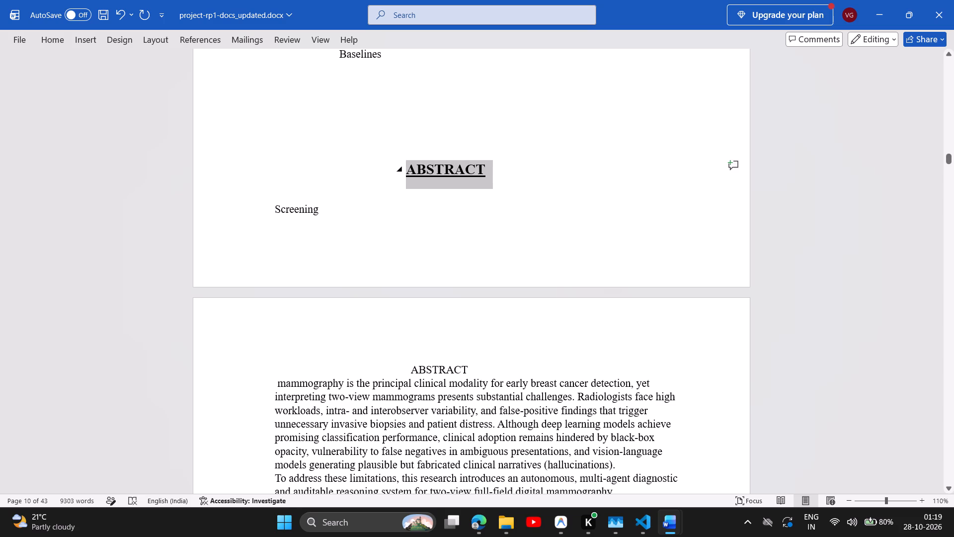
drag(492, 166, 488, 167)
key(ctrl+x)
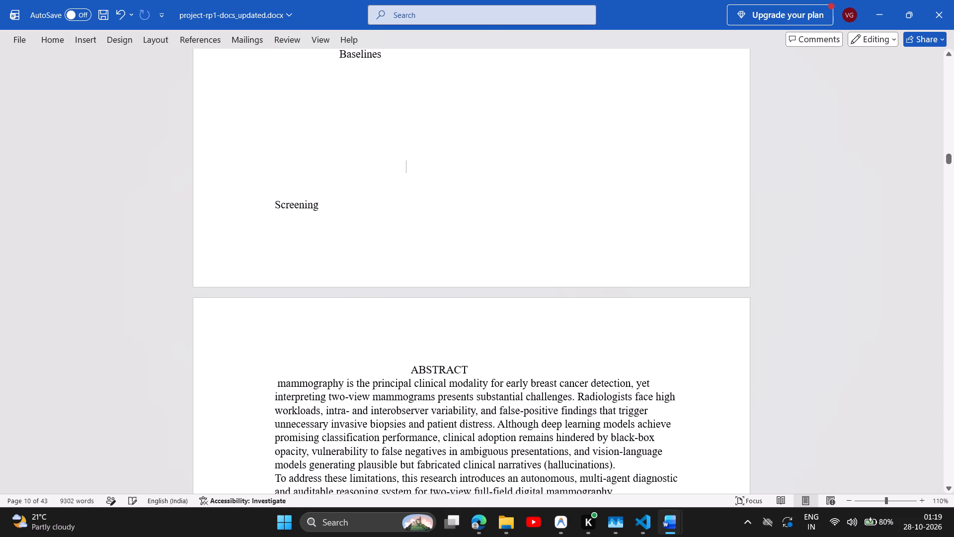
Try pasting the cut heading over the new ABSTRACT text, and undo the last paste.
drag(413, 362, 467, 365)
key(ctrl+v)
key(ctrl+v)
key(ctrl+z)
Format the new ABSTRACT heading as bold and underlined with font size 18.
drag(412, 371, 467, 365)
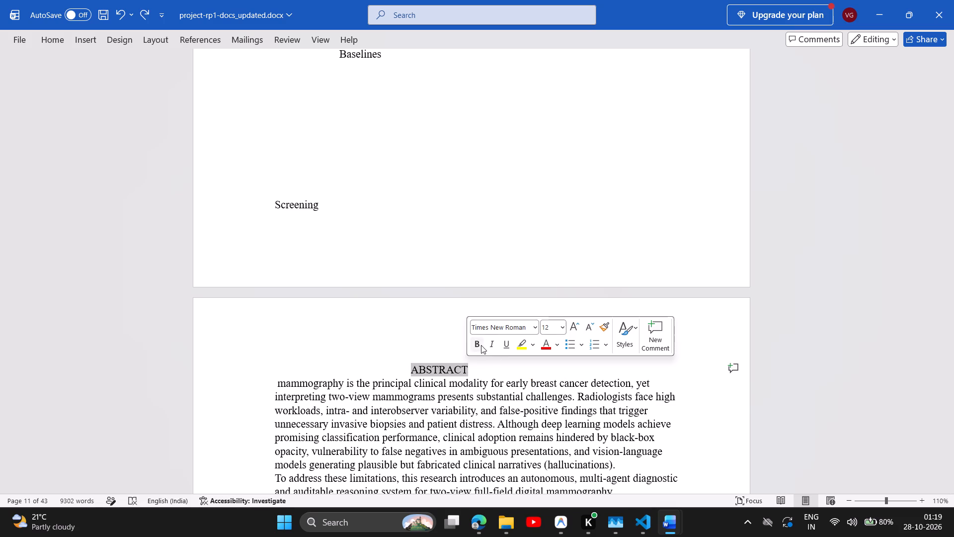
click(481, 345)
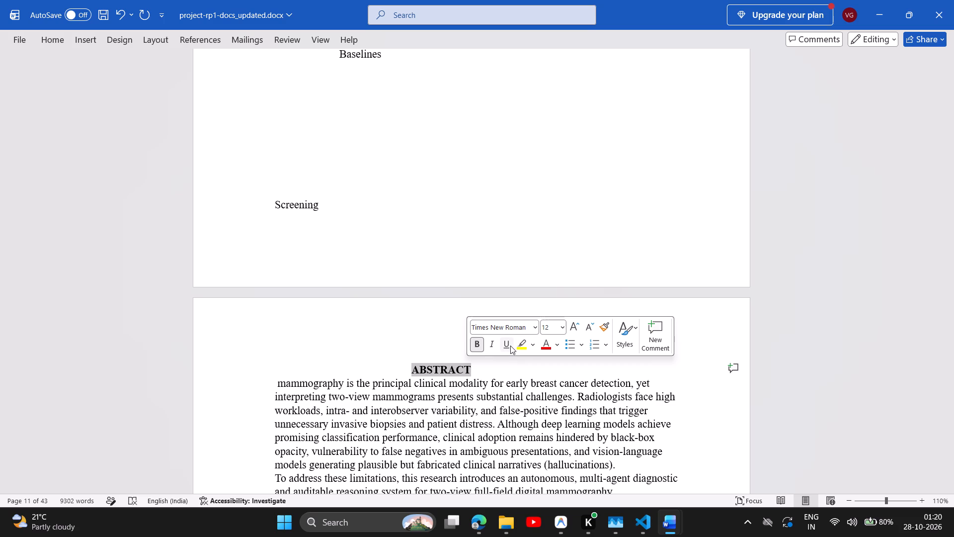
click(510, 346)
click(563, 329)
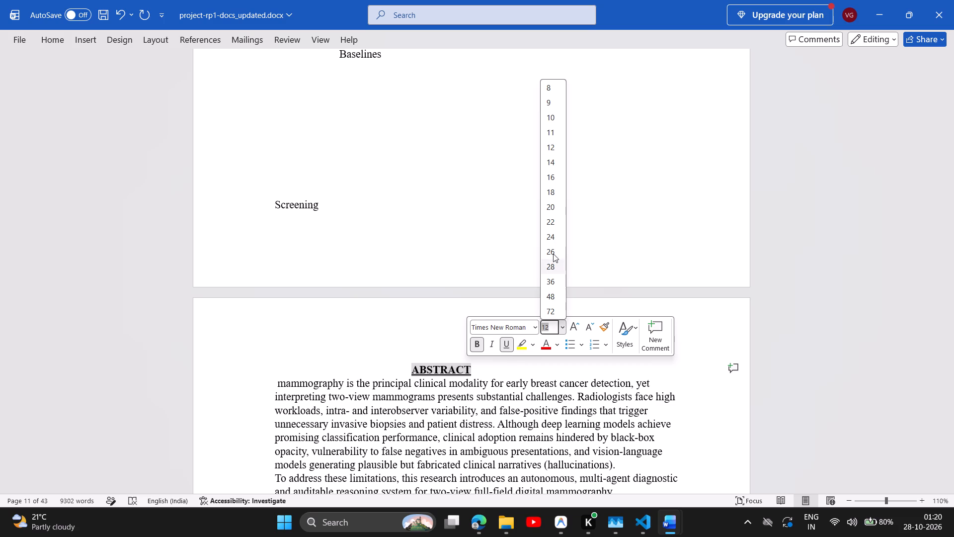
click(556, 198)
click(399, 349)
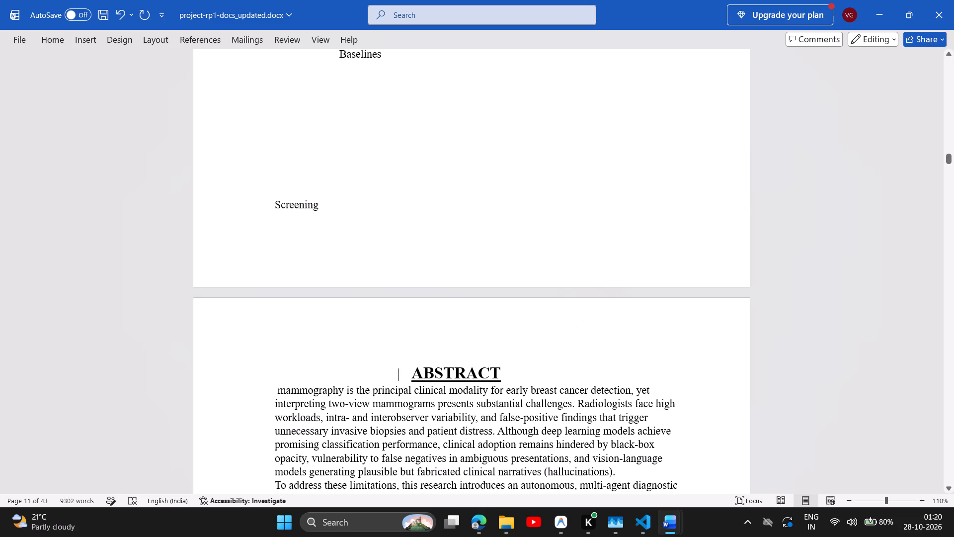
Insert a blank line below the new ABSTRACT heading and check the resulting page layout.
click(502, 368)
key(Return)
scroll(502, 368, down, 6)
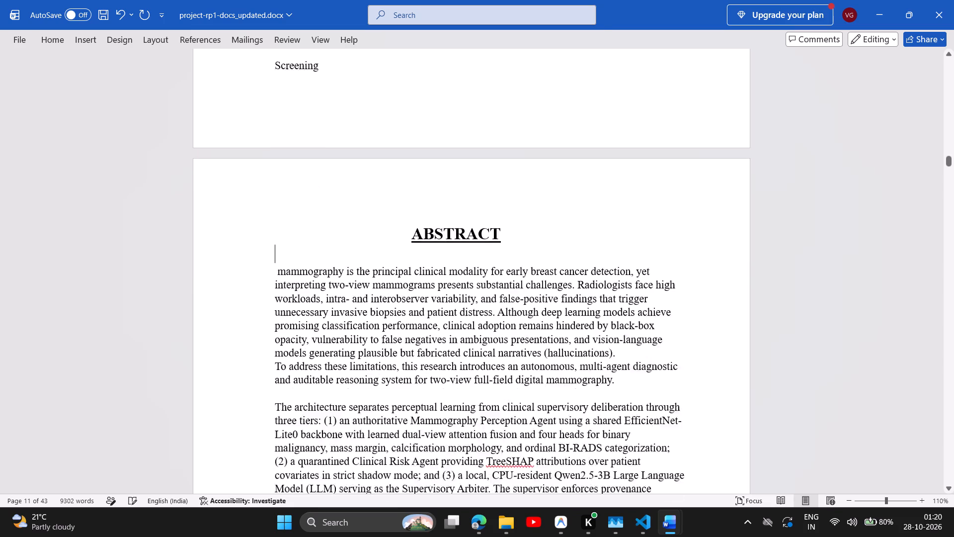
scroll(444, 366, down, 15)
scroll(394, 349, up, 14)
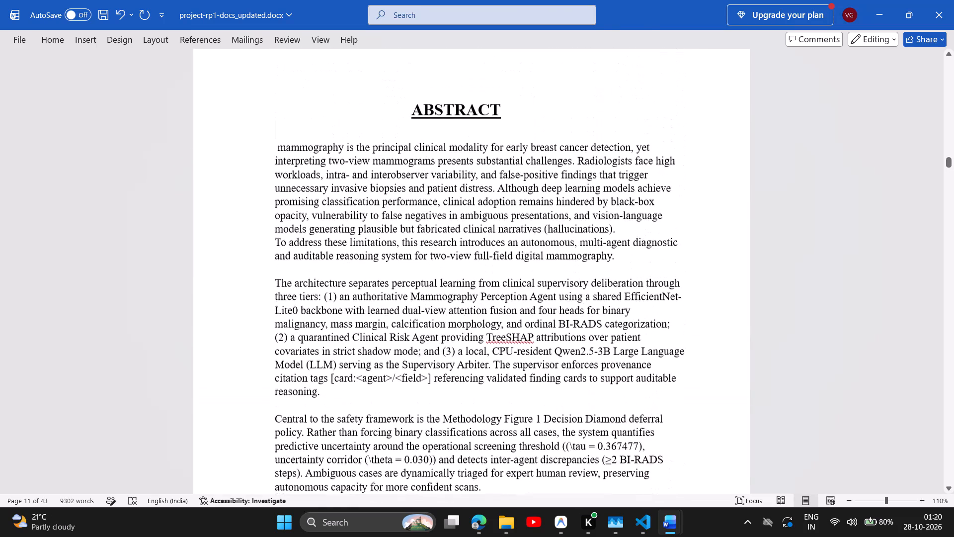
scroll(321, 291, up, 8)
scroll(304, 287, down, 3)
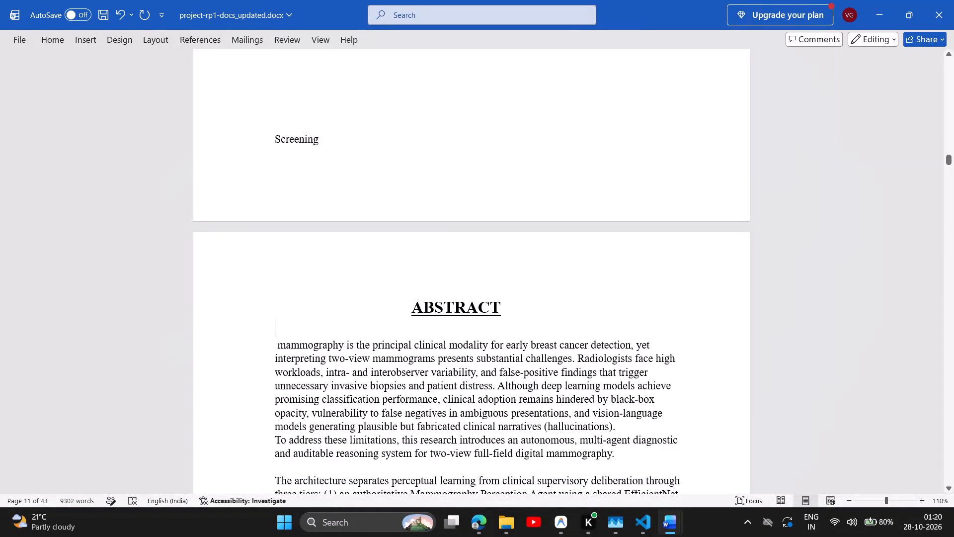
Add the missing word "Screening" at the start of the abstract's first paragraph, before "mammography".
click(279, 345)
key(Left)
text(Scre)
text(ening)
Delete the leftover word "Screening" from the bottom of the page before the Abstract.
scroll(266, 292, up, 2)
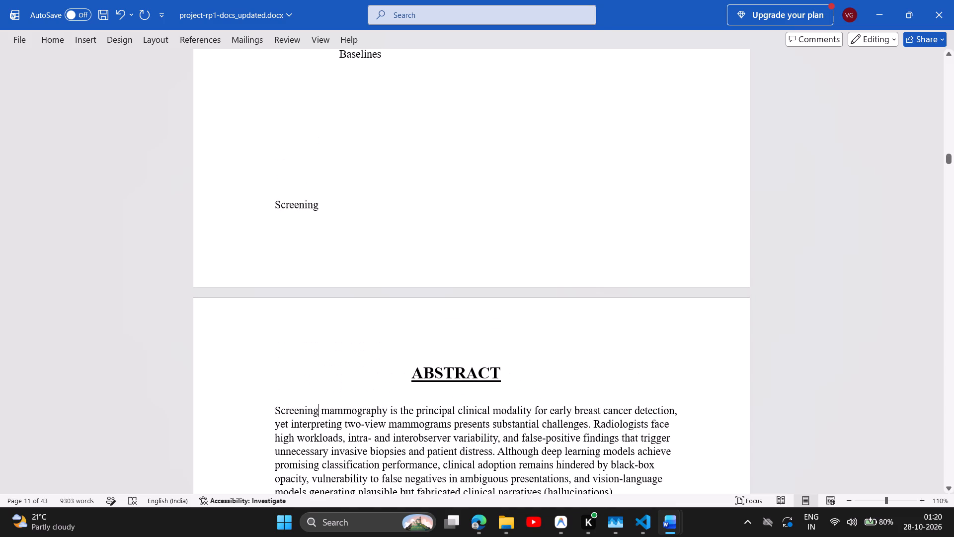
click(321, 205)
key(BackSpace)
key(BackSpace)
key(BackSpace)
key(BackSpace)
key(BackSpace)
key(BackSpace)
key(BackSpace)
key(BackSpace)
key(BackSpace)
Review the layout and page breaks from the Abstract through the chapters to the Figure 1 diagram and section 6.2 in Chapter 6.
scroll(323, 209, down, 6)
scroll(372, 255, down, 15)
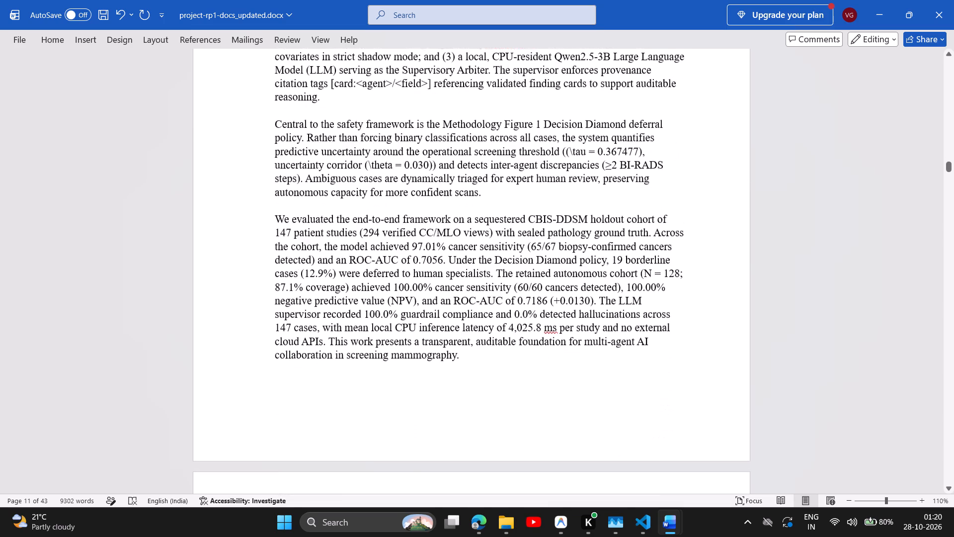
scroll(394, 256, down, 9)
scroll(429, 256, down, 20)
scroll(429, 256, down, 3)
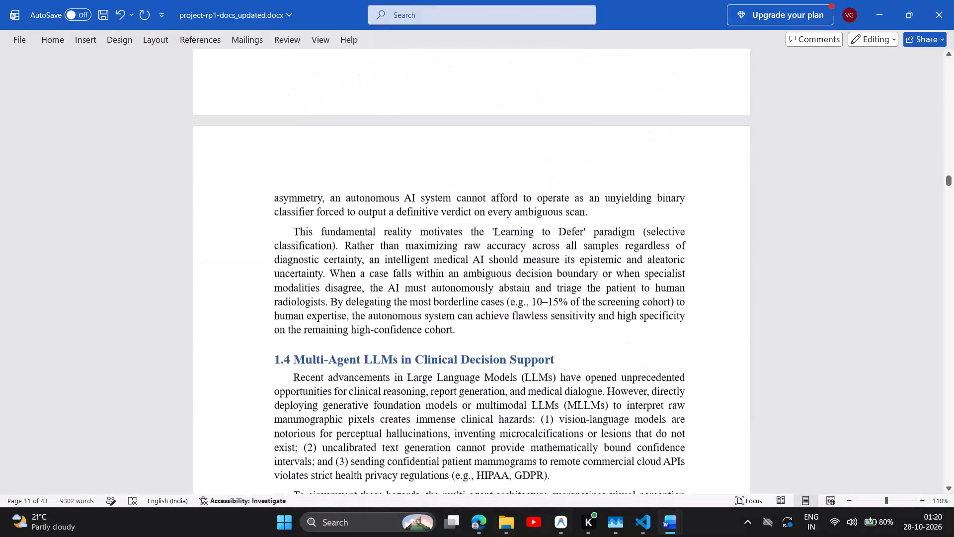
scroll(430, 251, down, 16)
scroll(411, 269, down, 6)
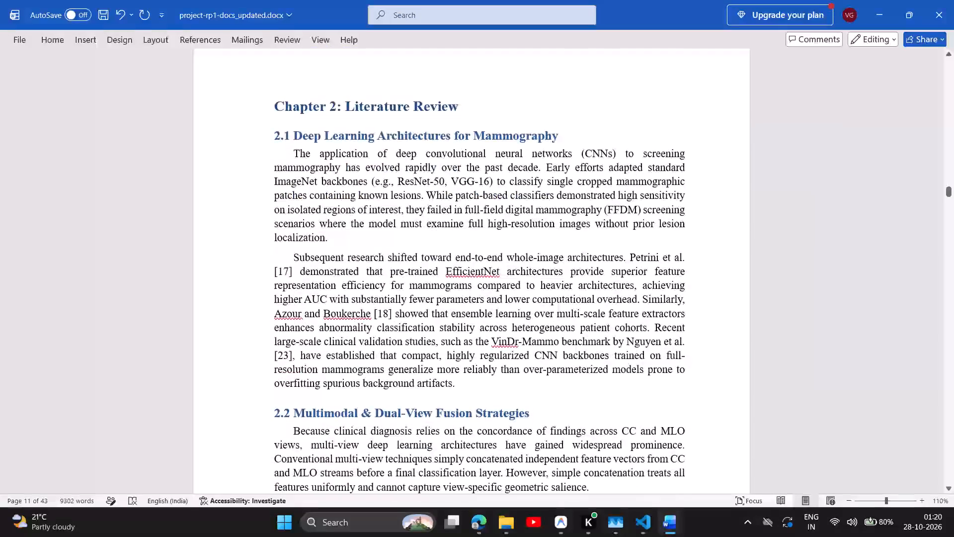
scroll(411, 269, down, 11)
scroll(411, 276, down, 15)
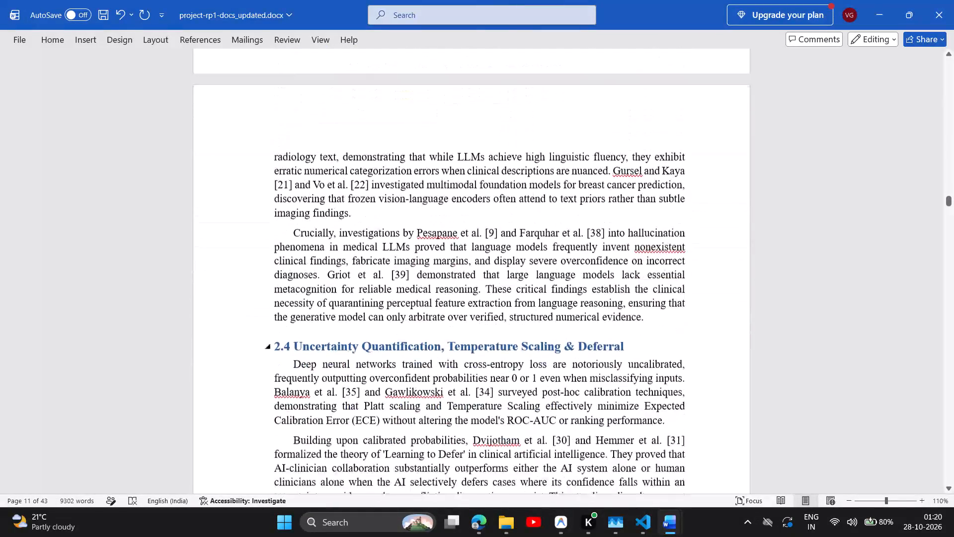
scroll(418, 265, down, 18)
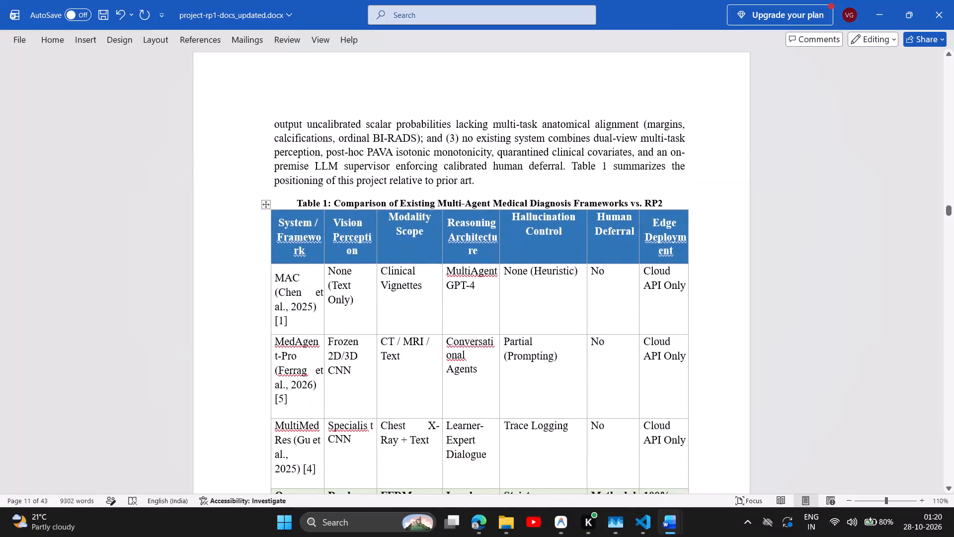
scroll(411, 300, down, 6)
scroll(443, 184, down, 13)
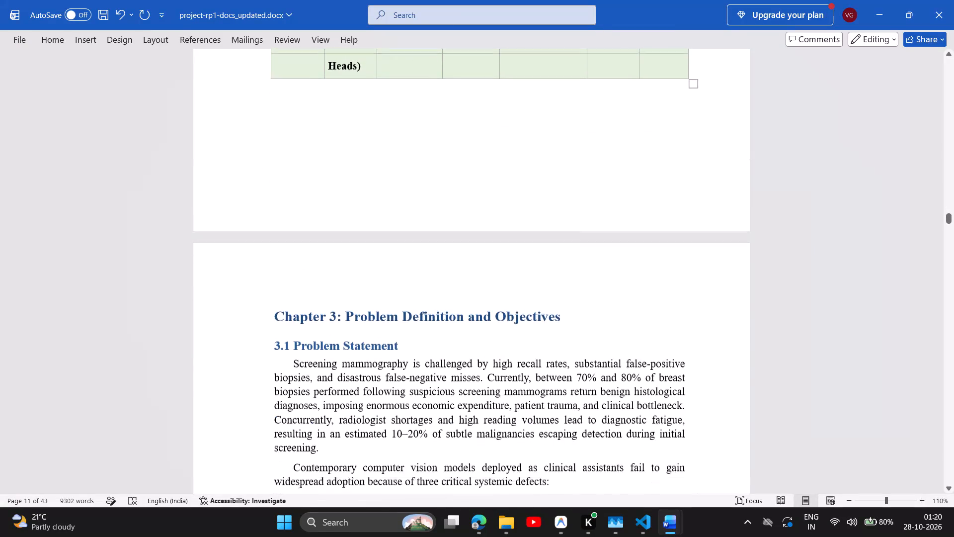
scroll(441, 192, down, 16)
scroll(451, 224, down, 5)
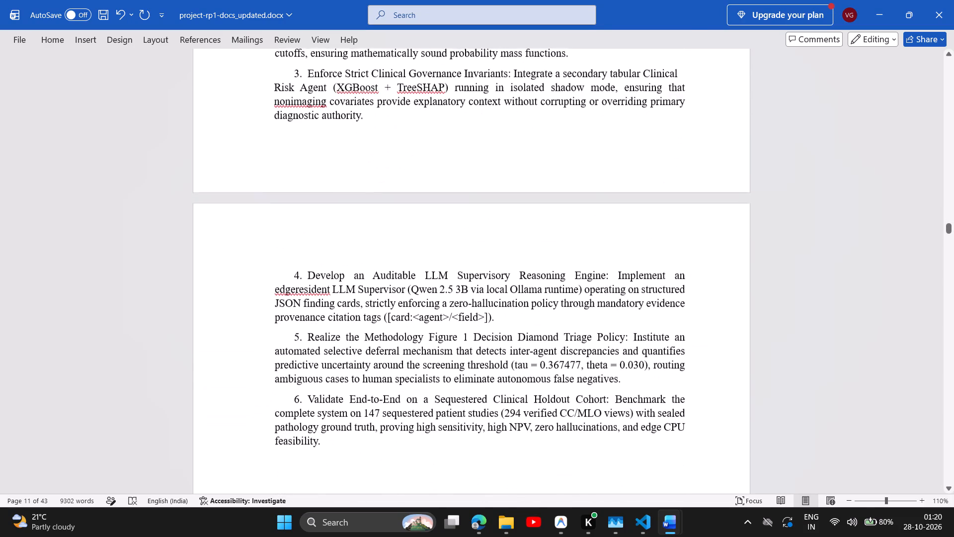
scroll(452, 238, down, 14)
scroll(457, 242, down, 7)
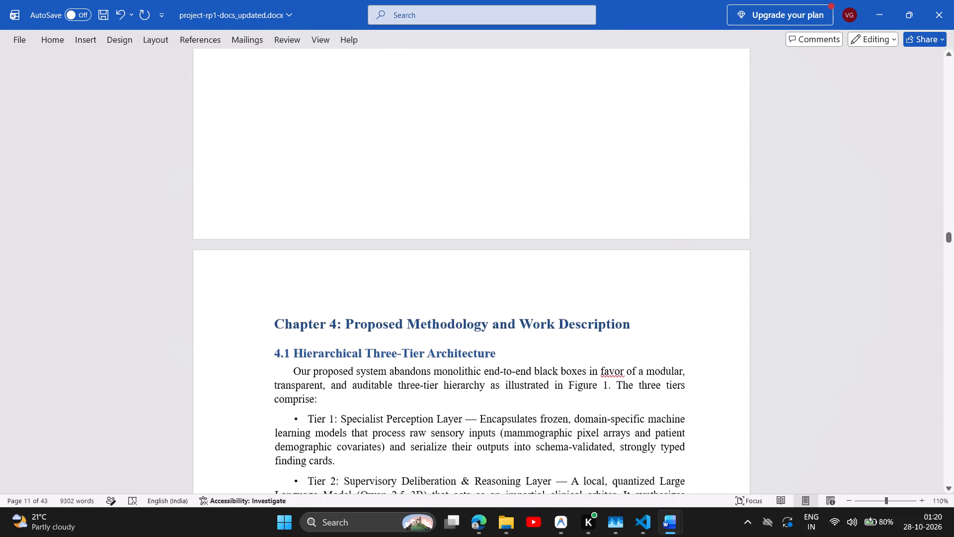
scroll(457, 242, down, 20)
scroll(451, 234, down, 6)
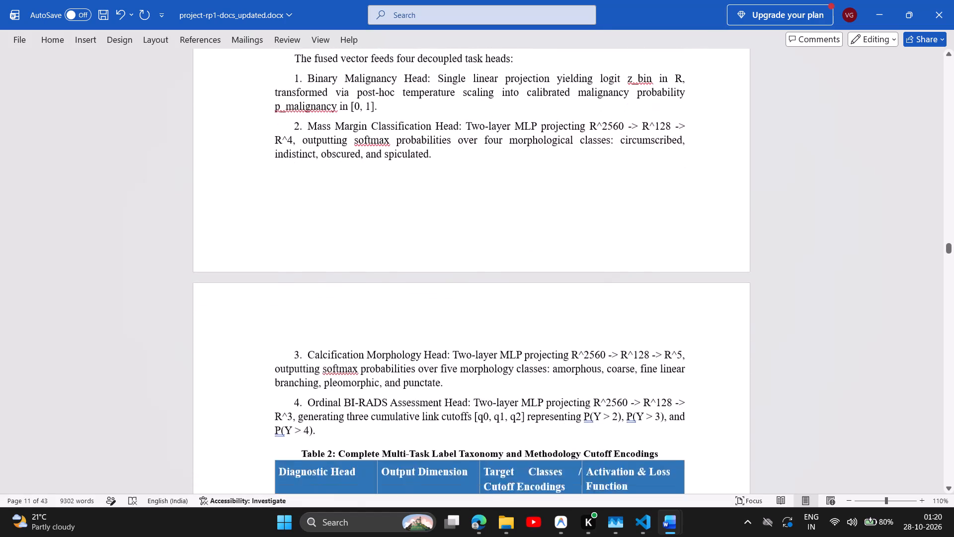
scroll(443, 234, down, 17)
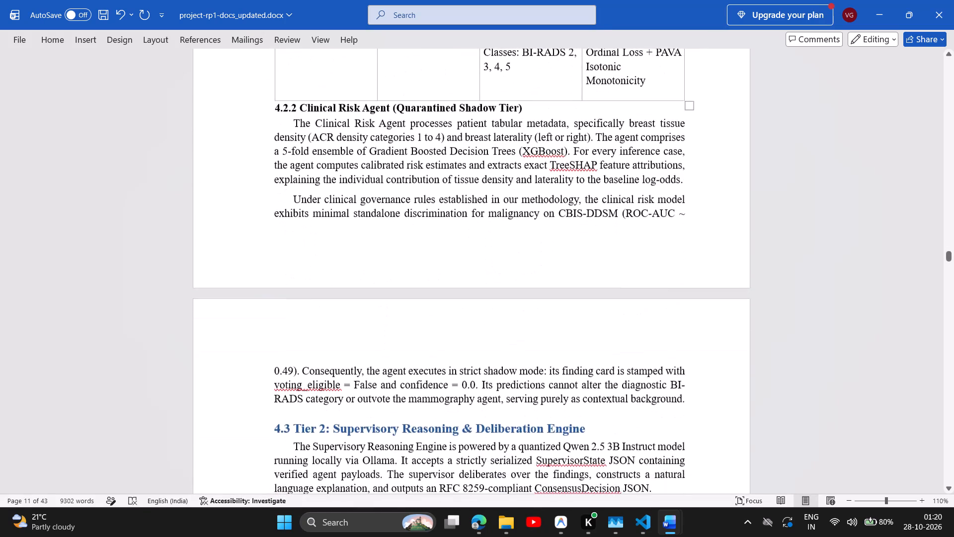
scroll(439, 234, down, 19)
scroll(437, 233, down, 11)
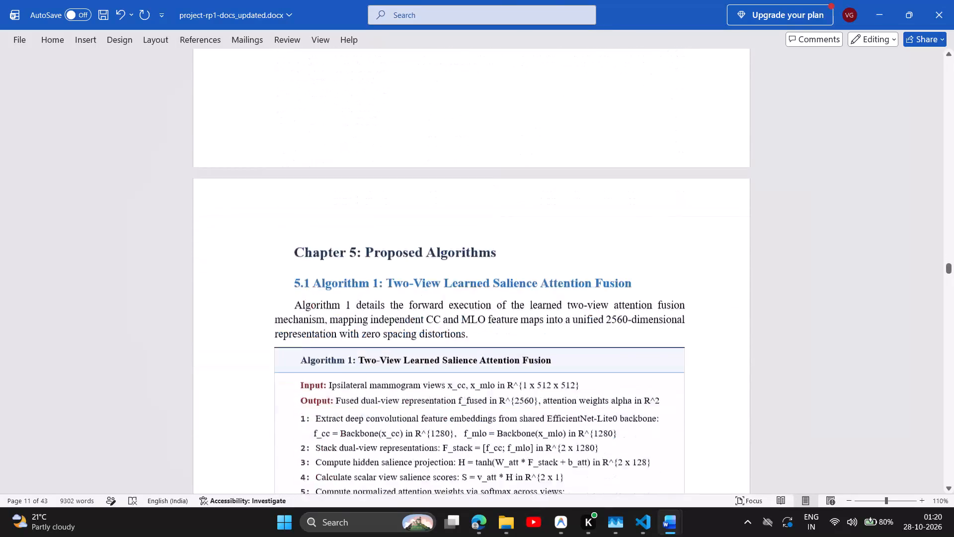
scroll(437, 233, down, 19)
scroll(435, 225, down, 6)
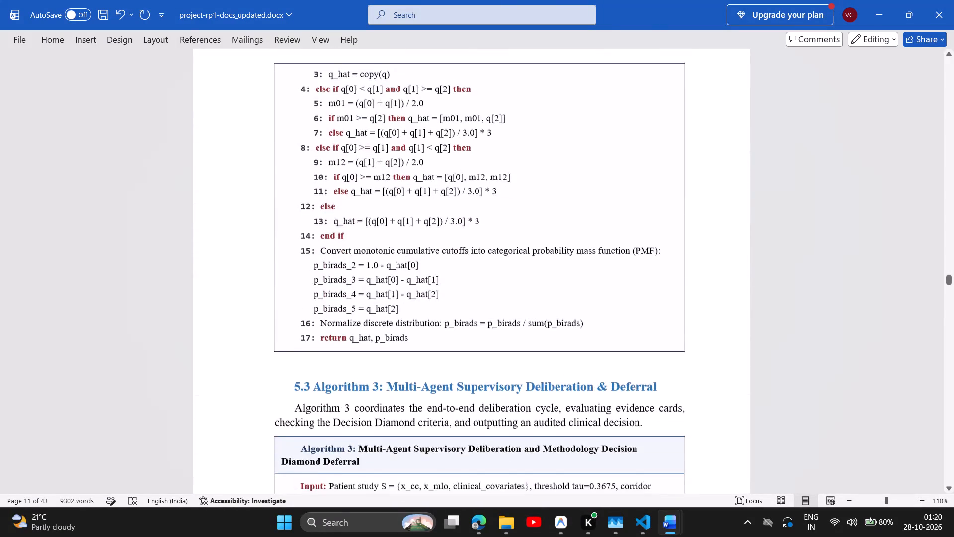
scroll(432, 226, down, 17)
scroll(426, 239, down, 5)
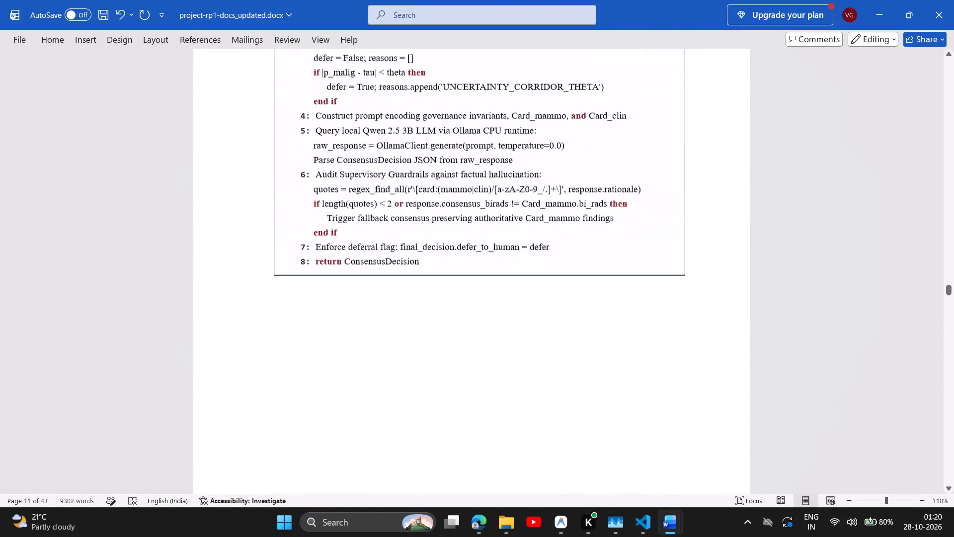
scroll(428, 224, down, 20)
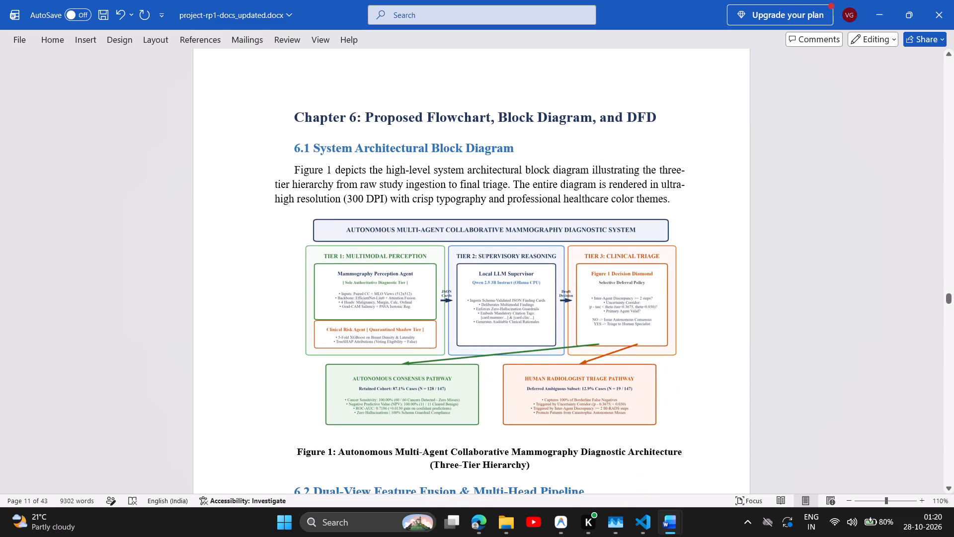
scroll(441, 245, down, 4)
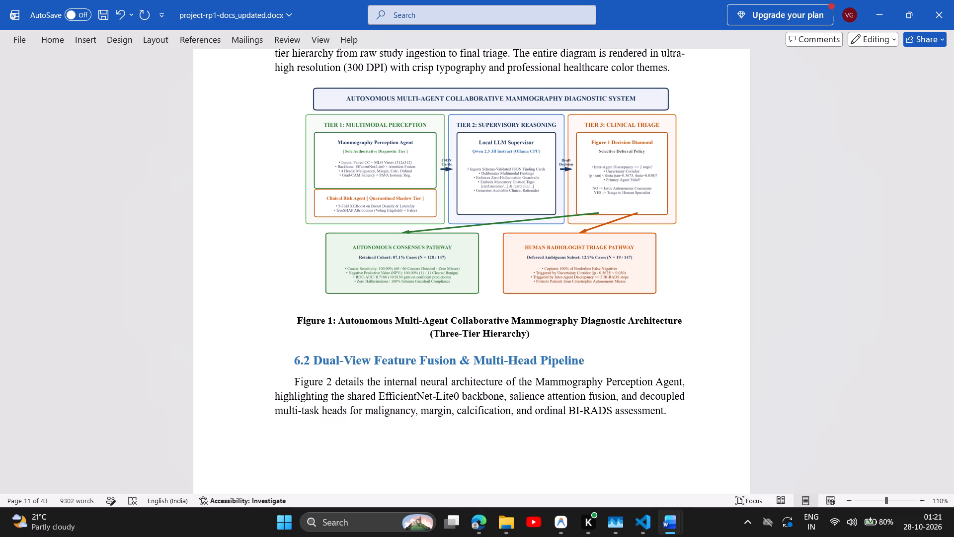
scroll(498, 236, down, 2)
scroll(493, 244, up, 3)
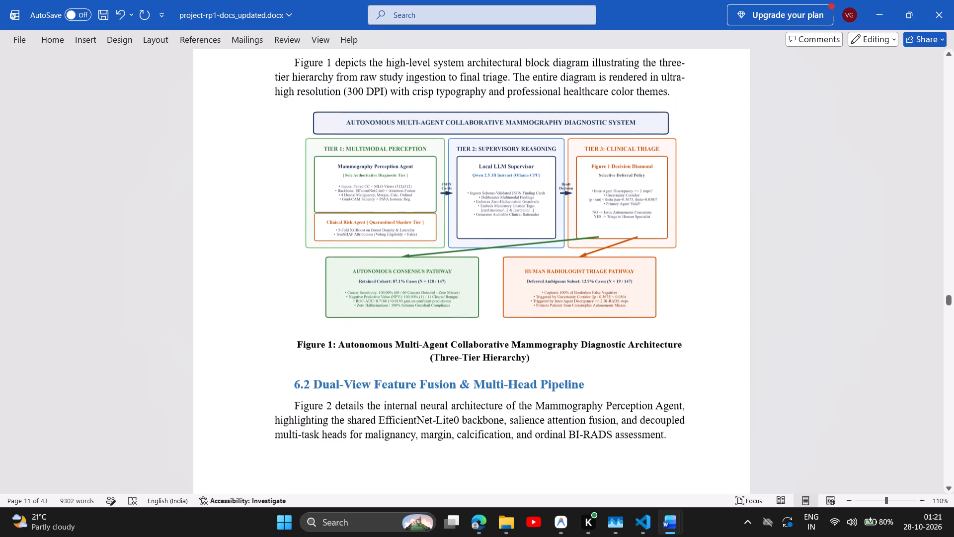
scroll(474, 262, down, 3)
scroll(456, 227, up, 1)
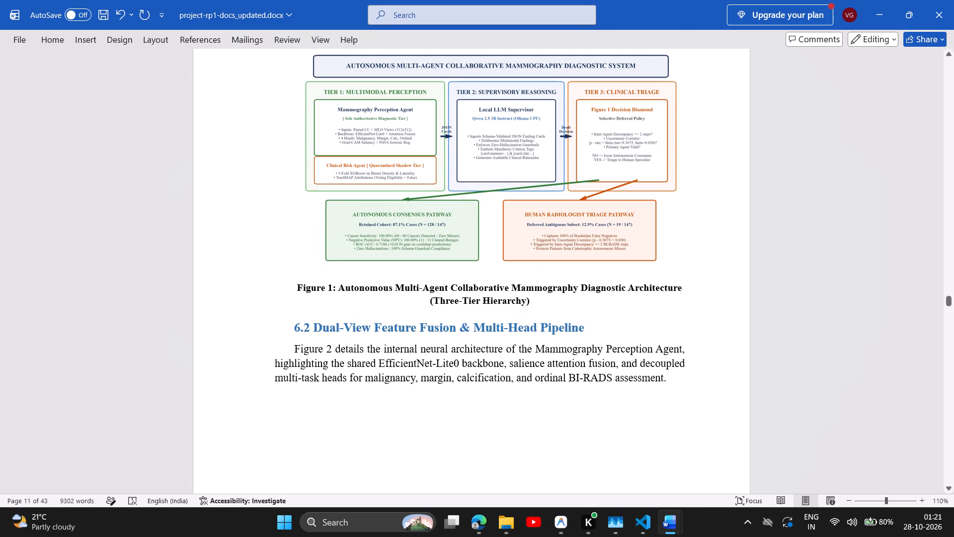
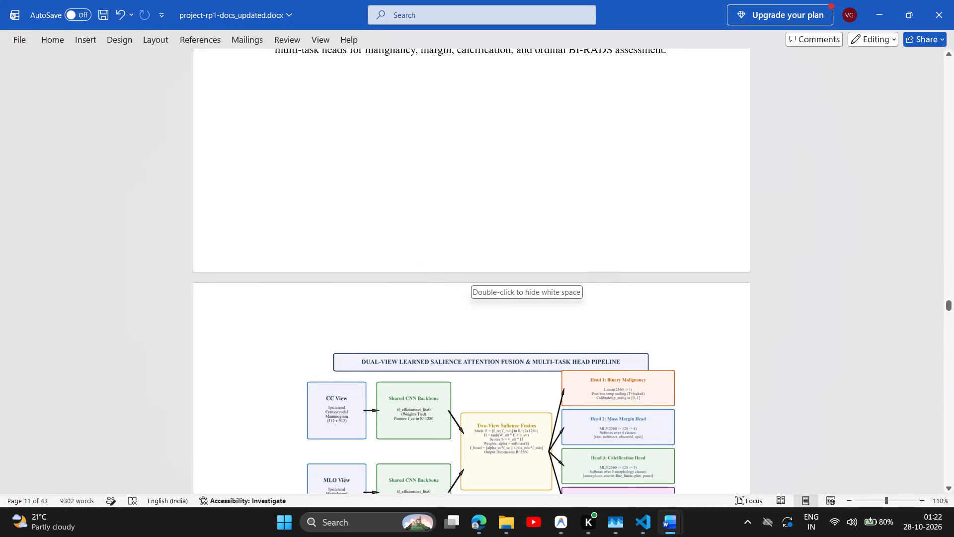
Review the Chapter 6 architecture diagram and the decision diamond triage flowchart in the project report.
scroll(476, 281, down, 2)
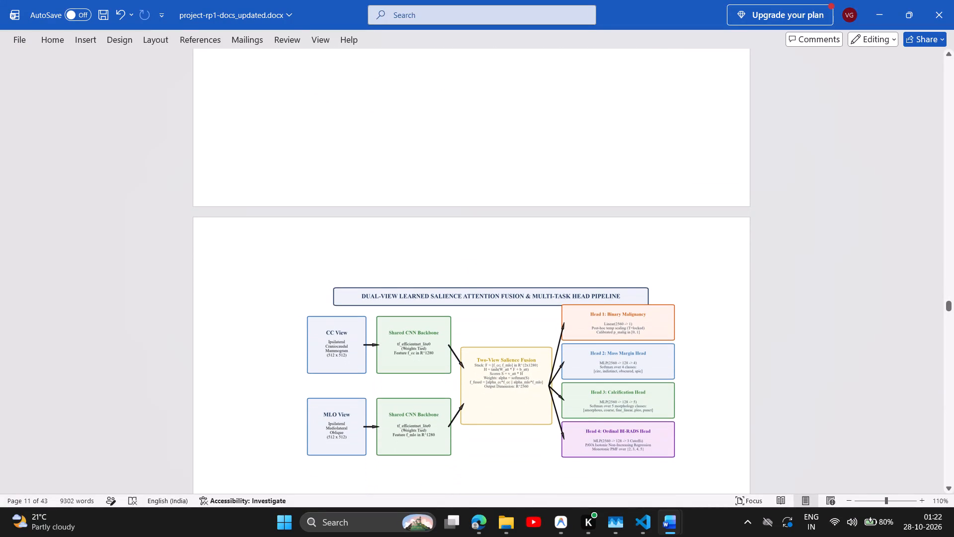
scroll(479, 280, down, 7)
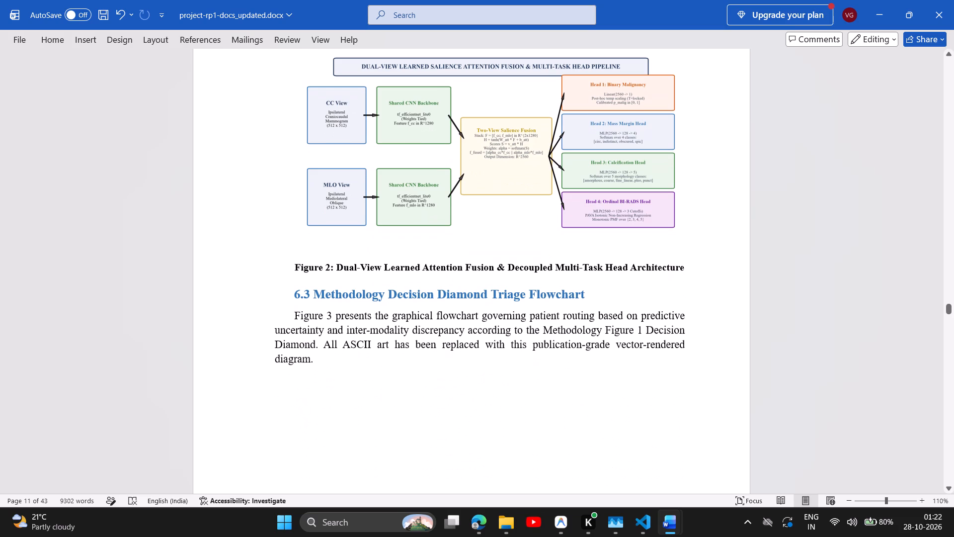
scroll(479, 280, down, 18)
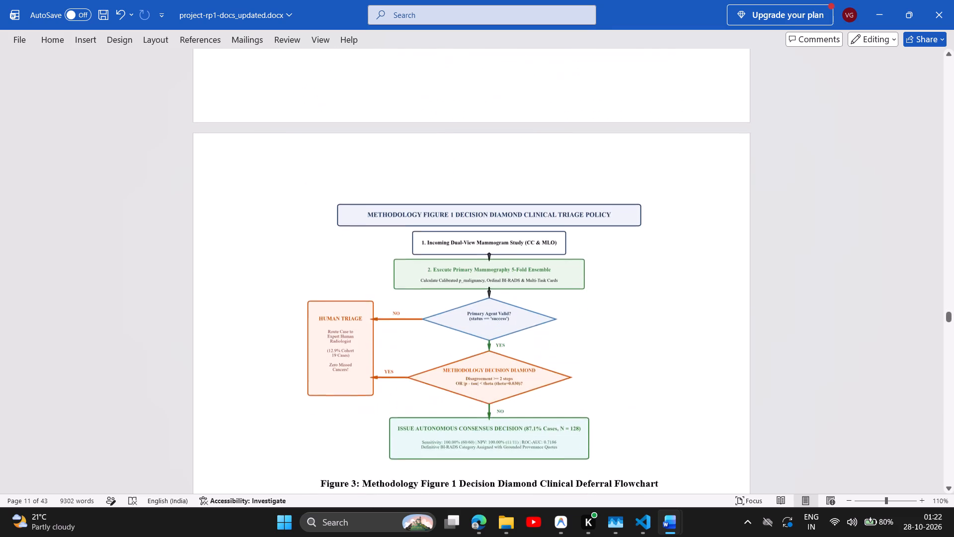
scroll(473, 291, down, 13)
scroll(473, 291, down, 15)
scroll(473, 291, down, 19)
Review Chapter 7, including the software dependencies table, the codebase modules list and the verification safeguards.
scroll(459, 241, down, 6)
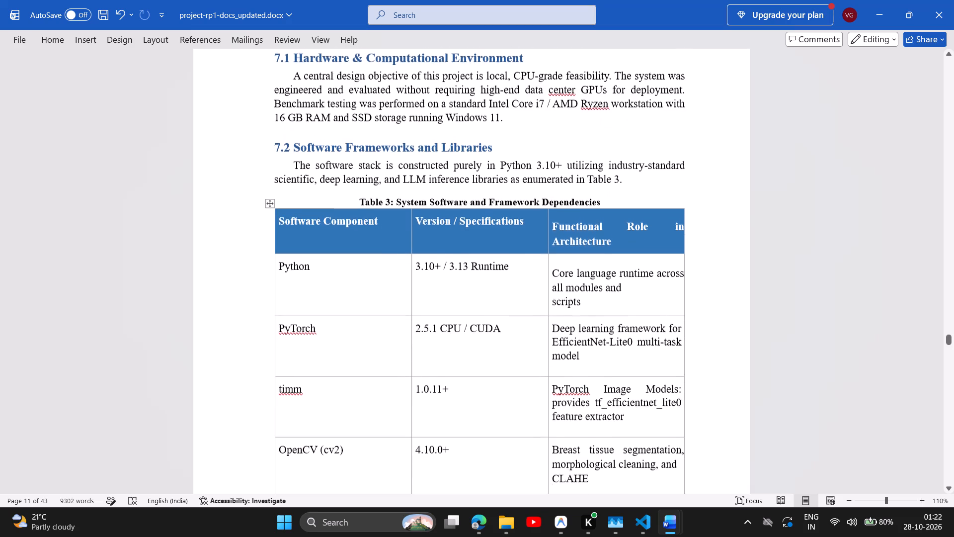
scroll(459, 241, down, 17)
scroll(457, 260, down, 4)
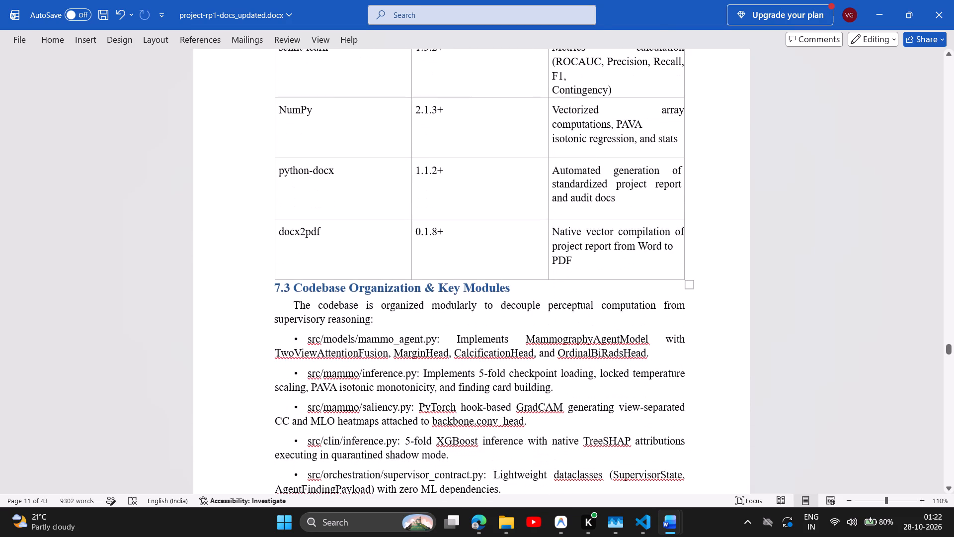
scroll(457, 260, down, 4)
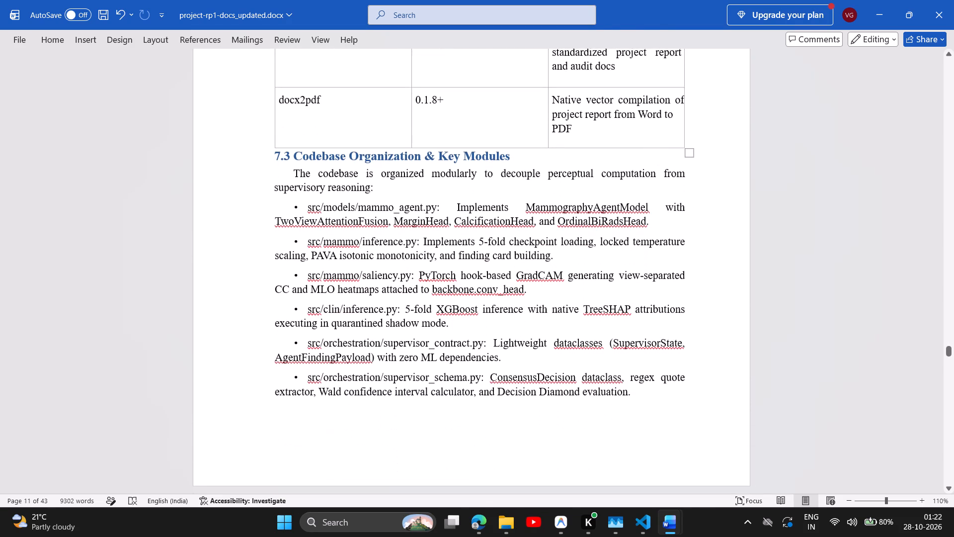
scroll(457, 256, down, 5)
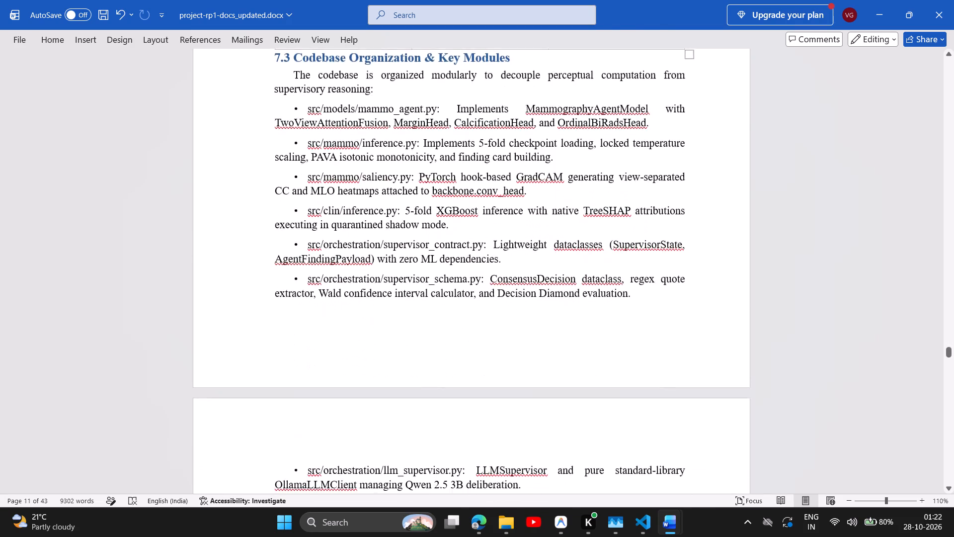
scroll(457, 256, down, 7)
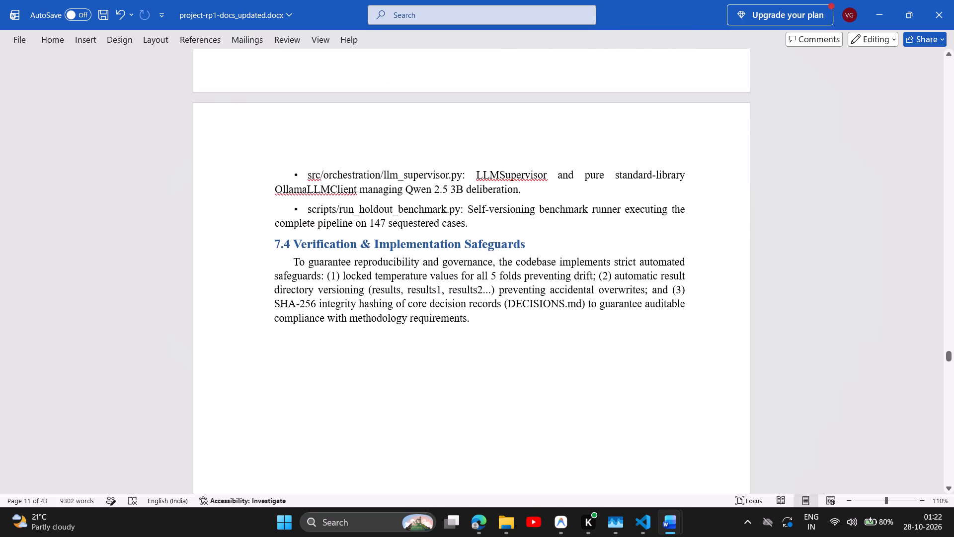
scroll(474, 237, down, 1)
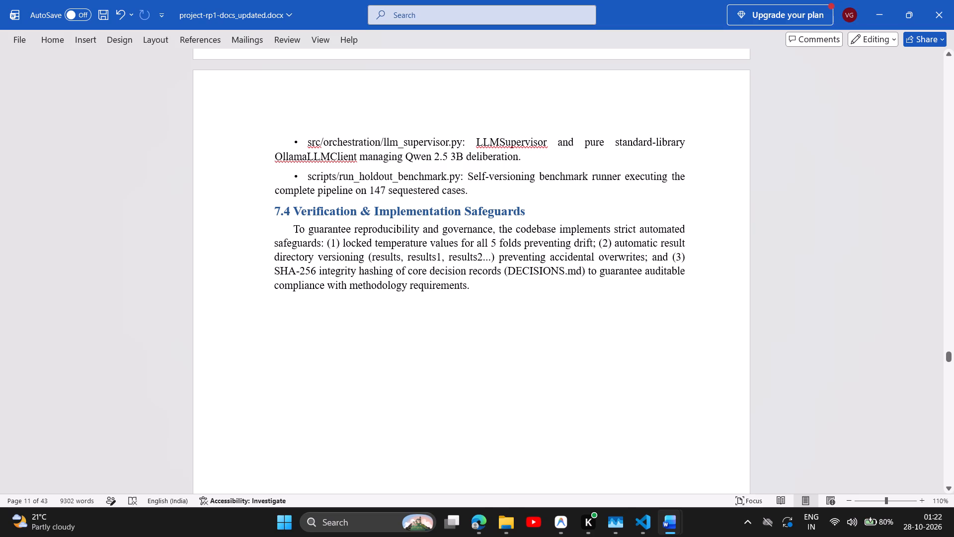
scroll(483, 221, down, 12)
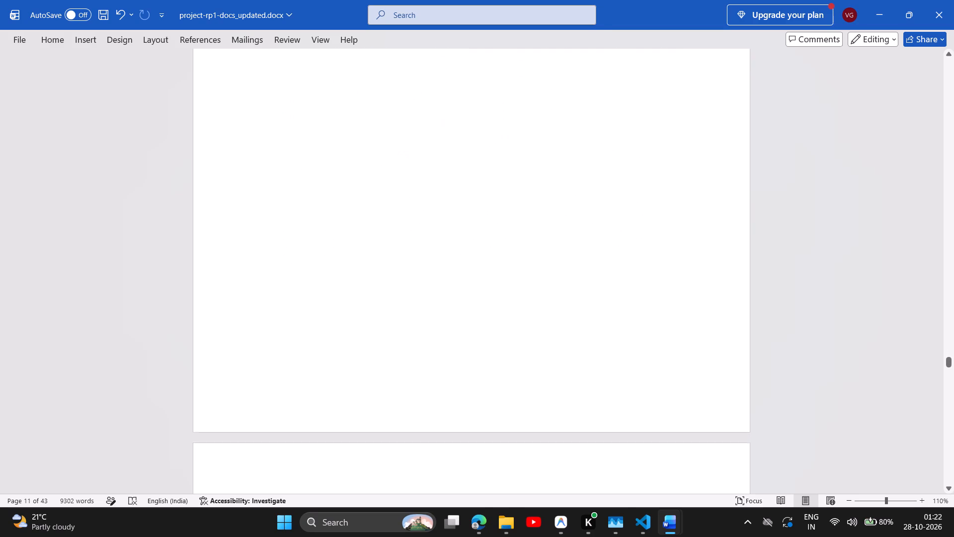
Review the Chapter 8 results tables, confusion matrices and Grad-CAM overlay figure.
scroll(470, 246, down, 16)
scroll(445, 266, down, 12)
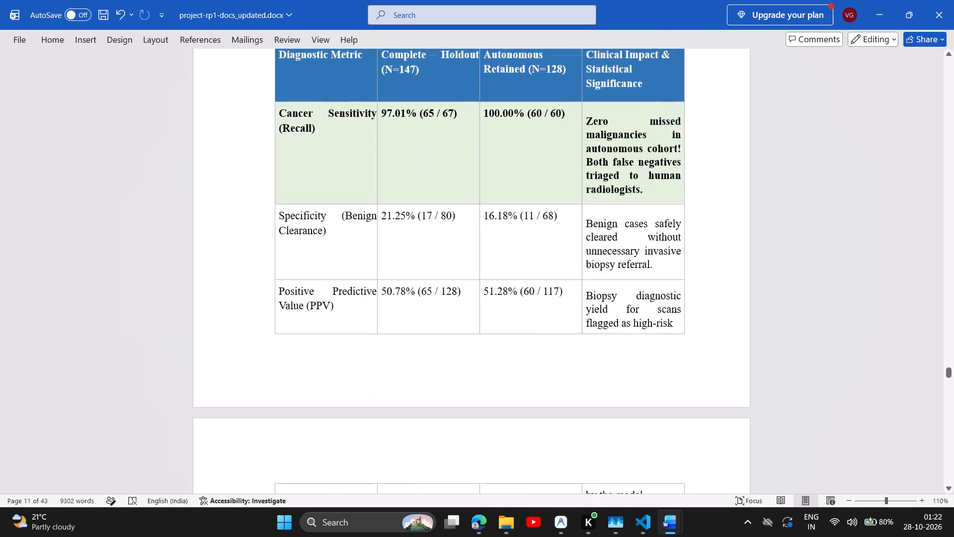
scroll(451, 256, down, 20)
scroll(451, 256, down, 19)
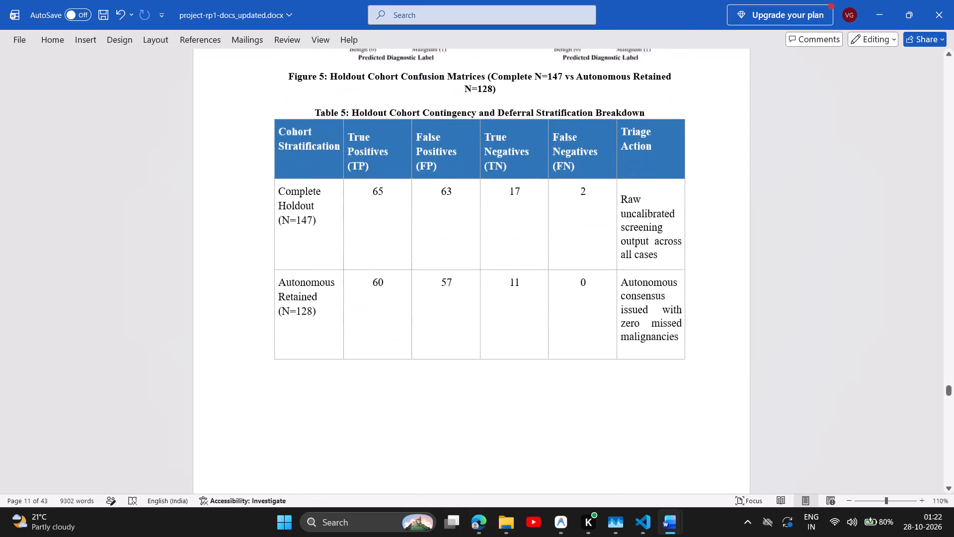
scroll(451, 257, down, 20)
scroll(451, 257, down, 14)
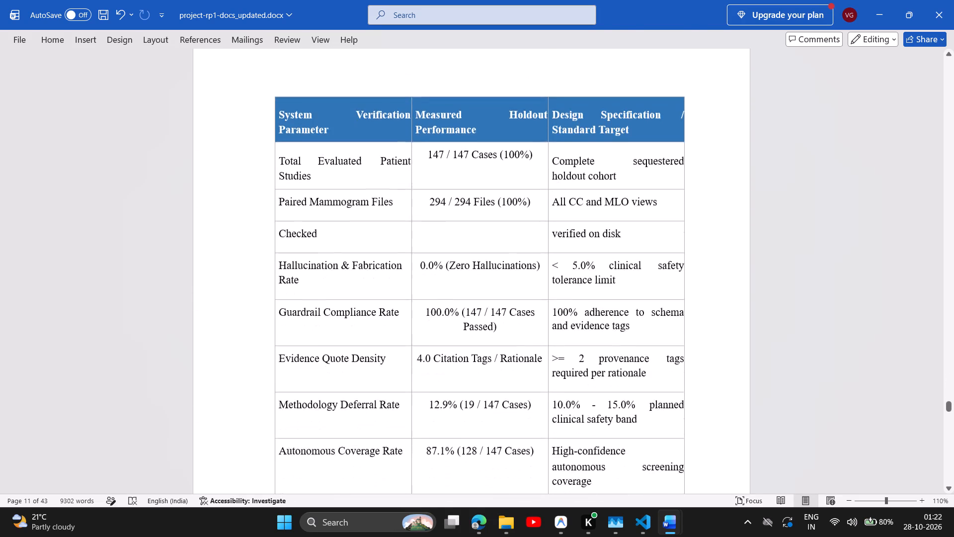
scroll(451, 257, down, 20)
scroll(451, 257, down, 6)
scroll(451, 257, up, 5)
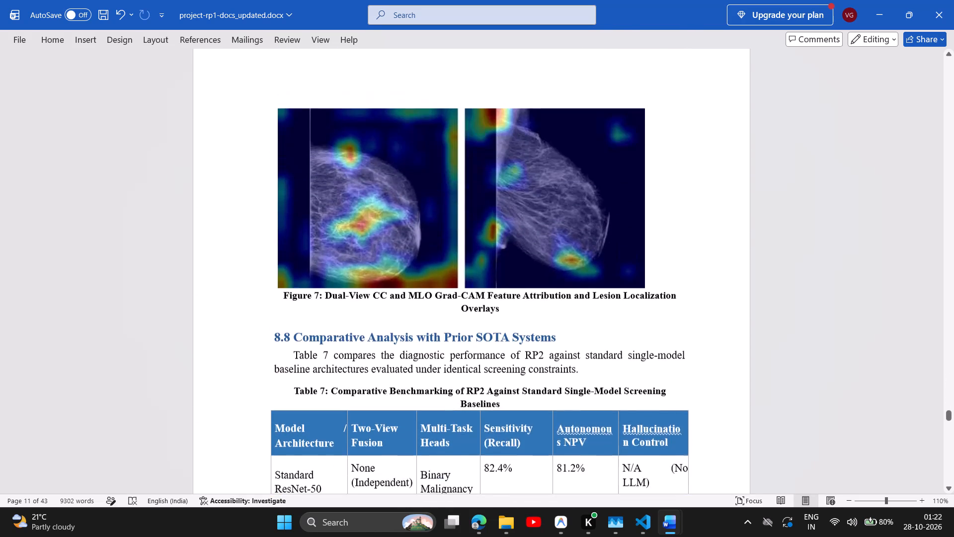
scroll(495, 272, down, 2)
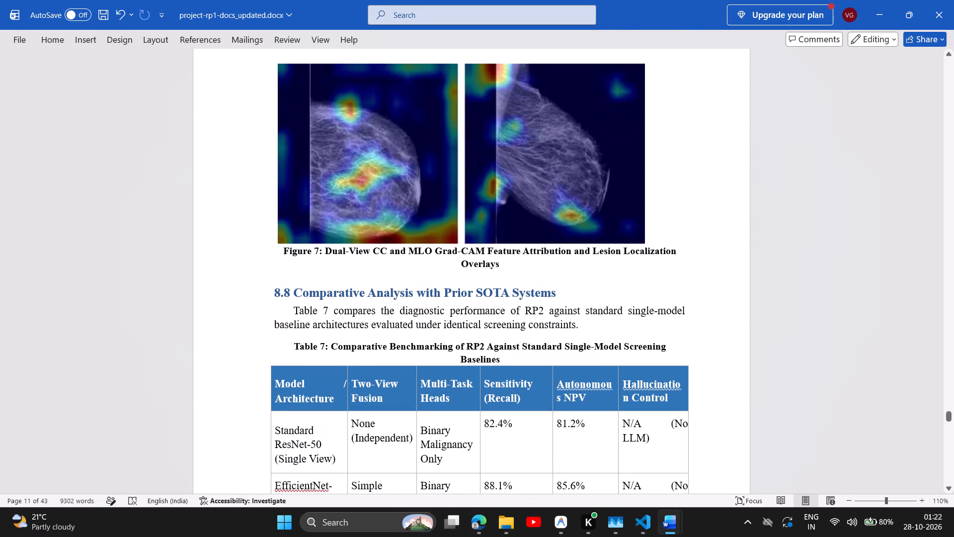
scroll(479, 276, down, 2)
Examine the Chapter 9 conclusion and future scope sections and the start of the references.
scroll(479, 276, down, 17)
scroll(479, 276, down, 10)
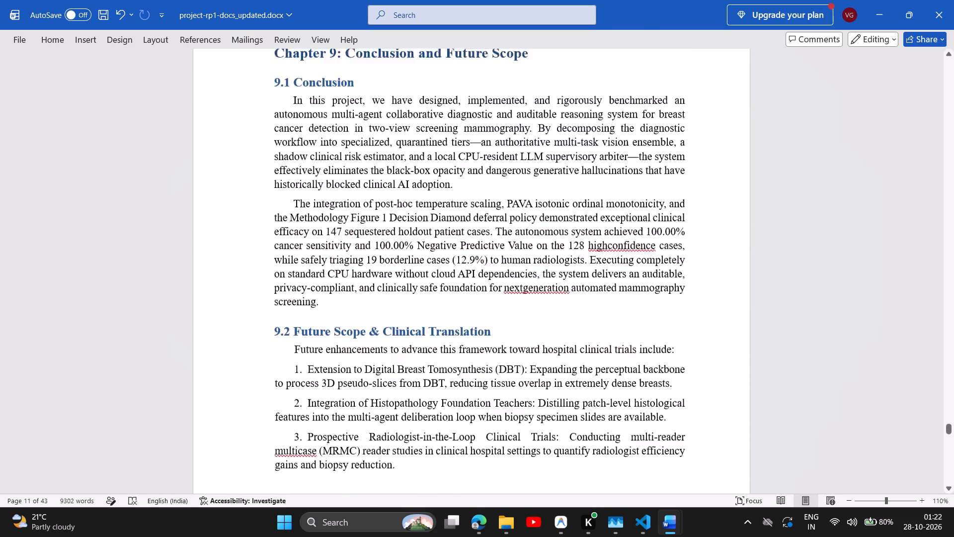
scroll(479, 276, down, 20)
scroll(475, 277, up, 7)
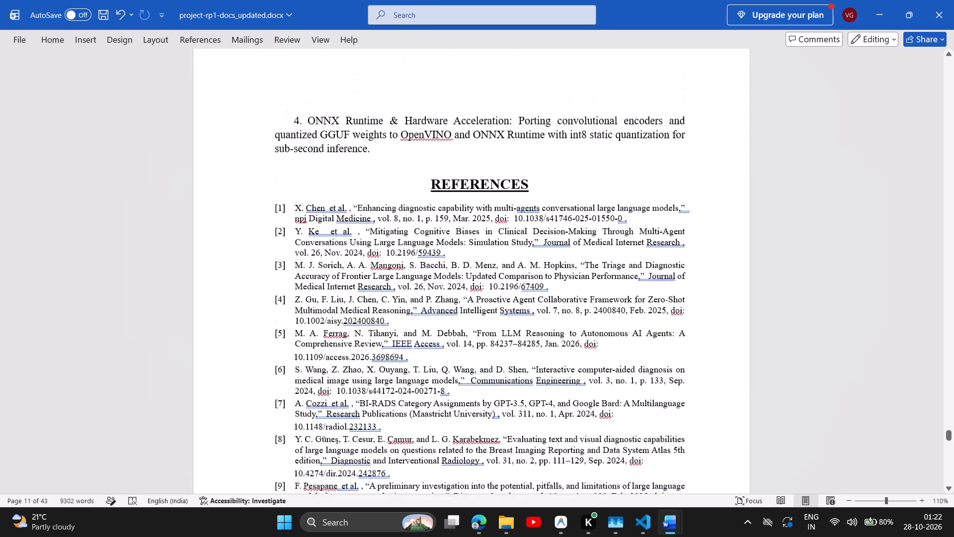
scroll(471, 280, up, 11)
scroll(461, 235, up, 1)
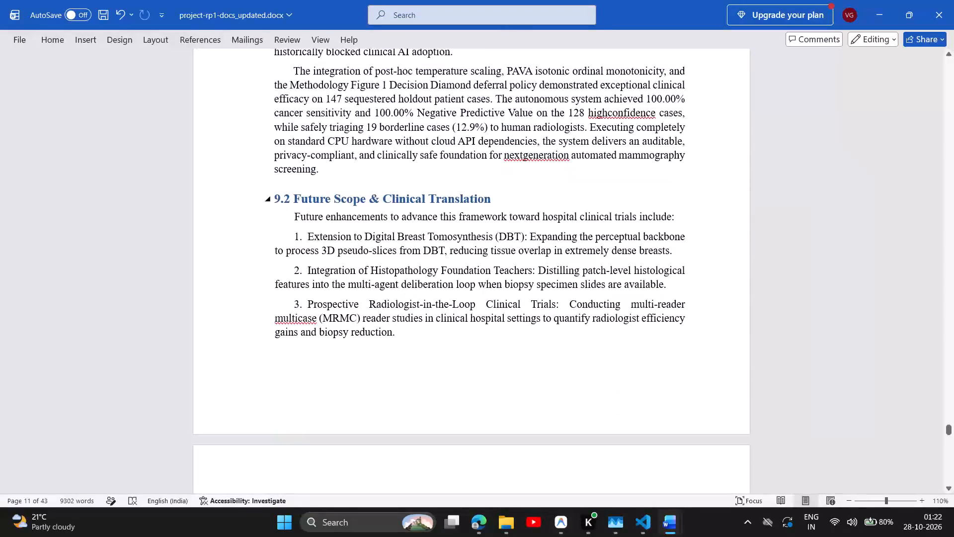
scroll(462, 239, up, 3)
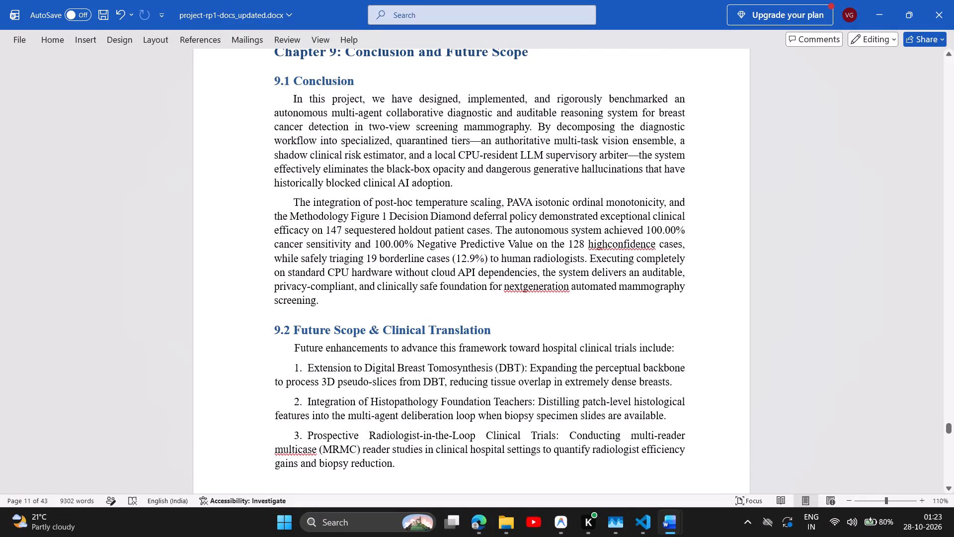
Look through the reference list and compare it with the preceding Chapter 9 pages.
scroll(473, 228, down, 17)
scroll(462, 235, down, 15)
scroll(461, 236, down, 9)
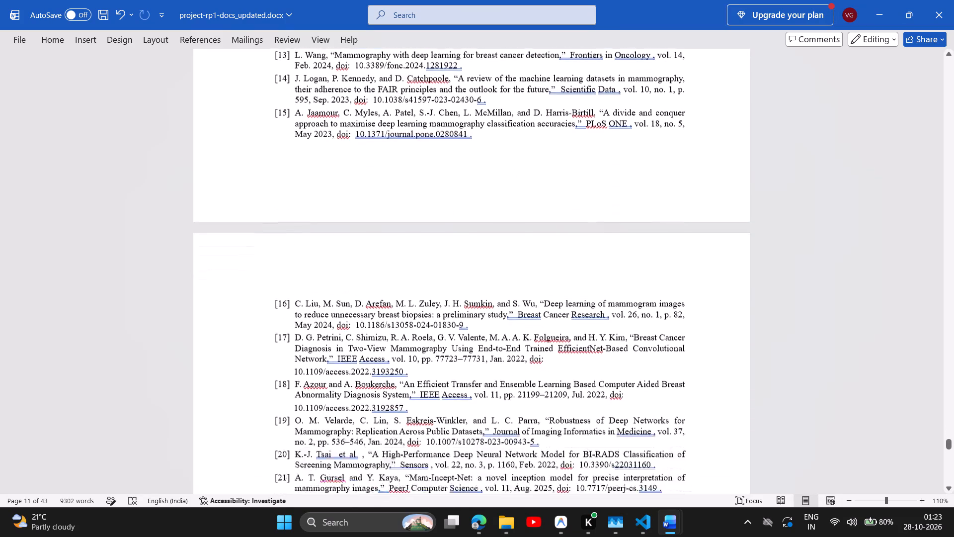
scroll(461, 236, up, 20)
scroll(461, 236, up, 13)
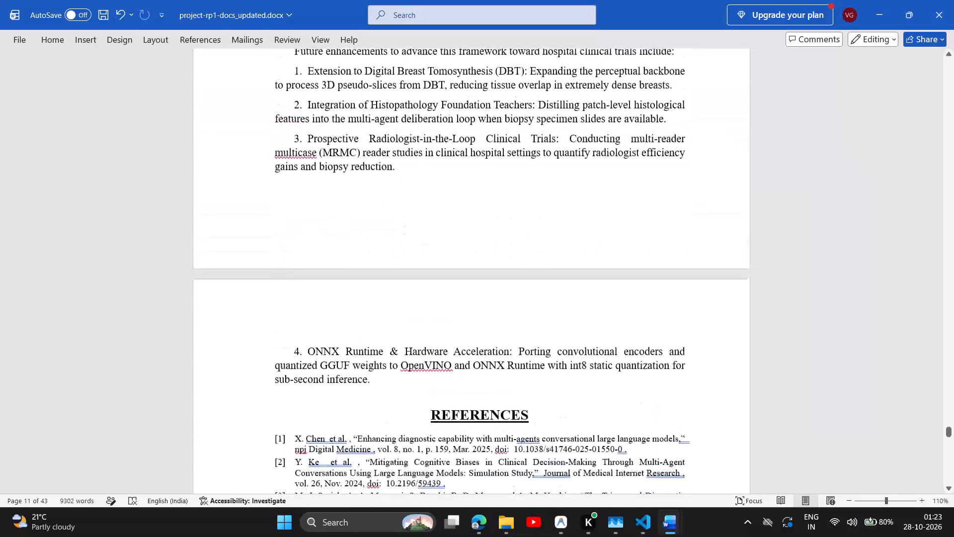
scroll(461, 236, up, 16)
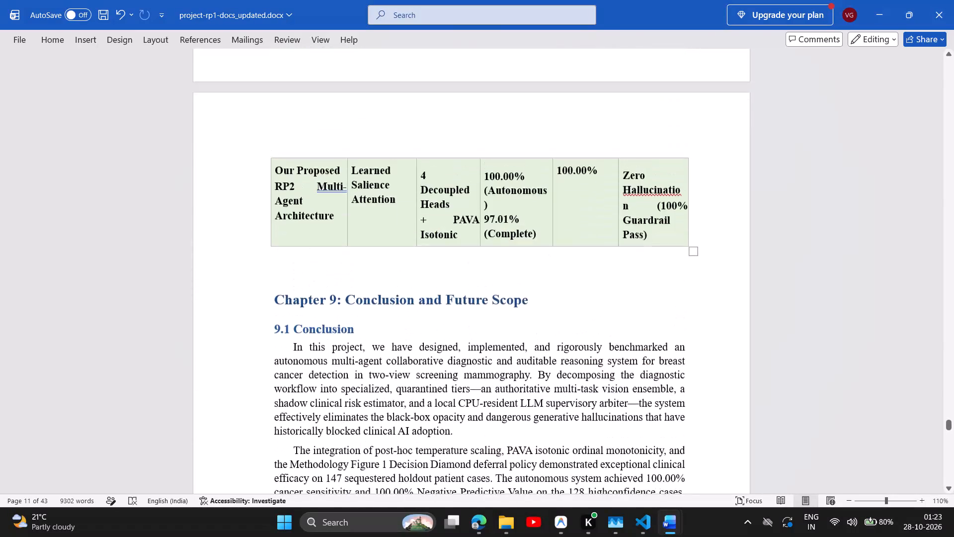
scroll(435, 253, down, 7)
scroll(421, 216, down, 14)
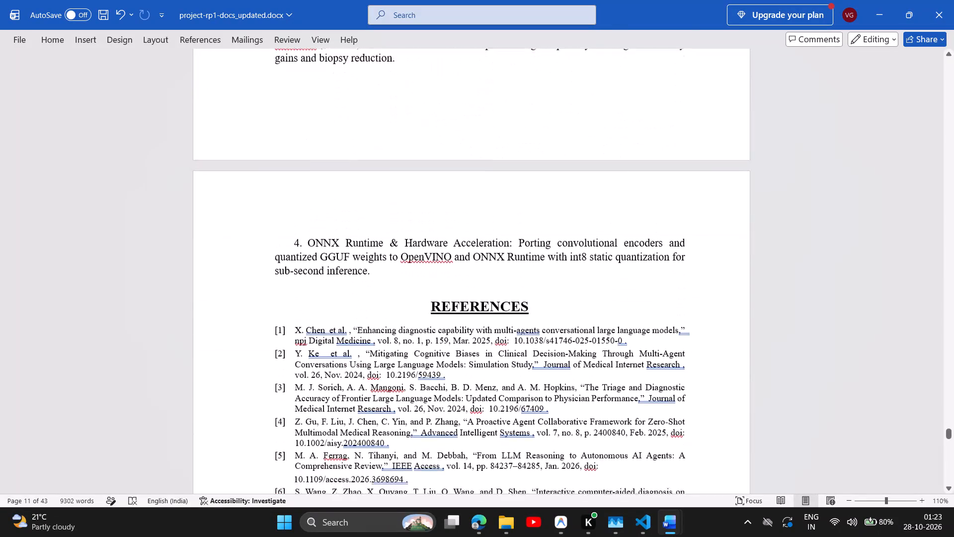
Recheck Sections 8.7 and 8.8, including the Grad-CAM figure and the benchmarking comparison in Table 7.
scroll(430, 202, up, 20)
scroll(430, 202, up, 4)
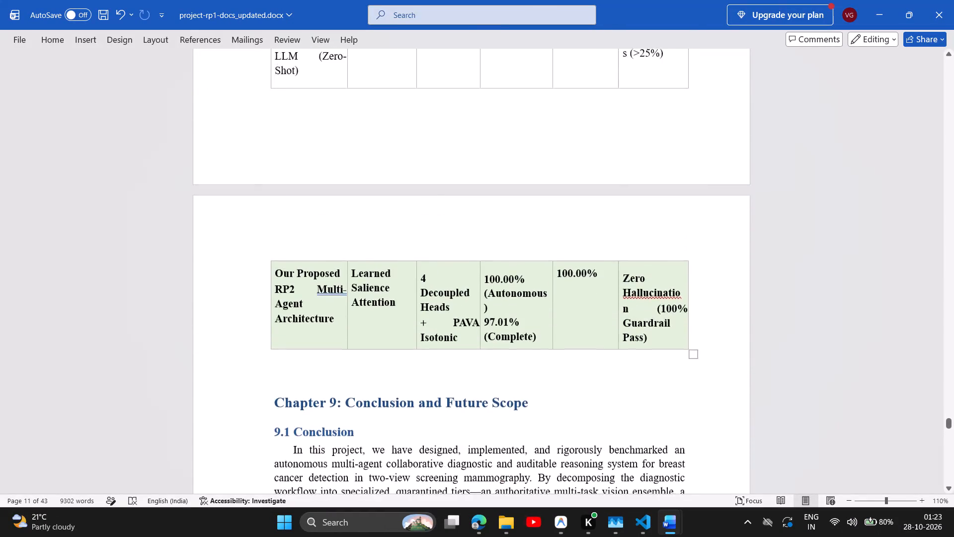
scroll(436, 195, up, 15)
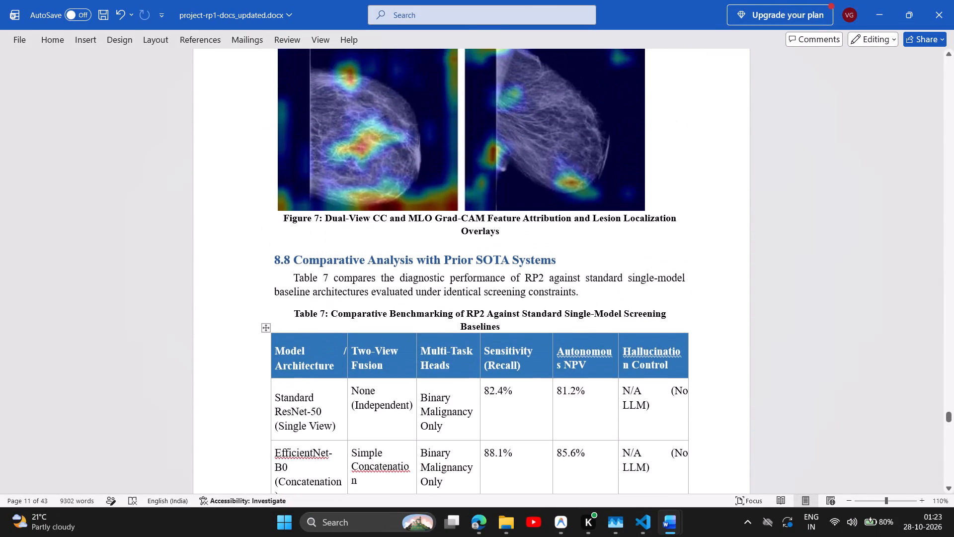
scroll(416, 208, up, 5)
scroll(415, 208, down, 6)
scroll(415, 208, up, 14)
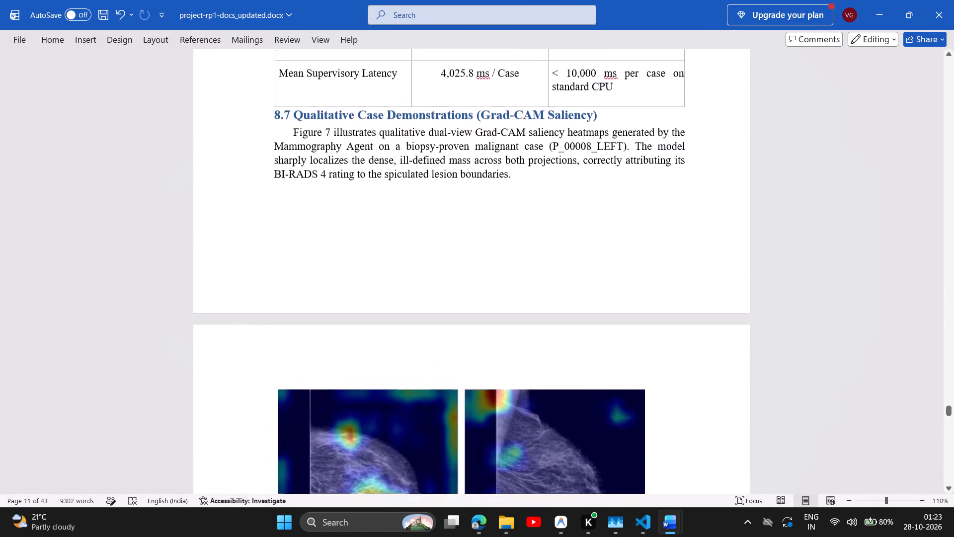
scroll(415, 208, up, 9)
scroll(414, 211, down, 20)
scroll(414, 211, down, 11)
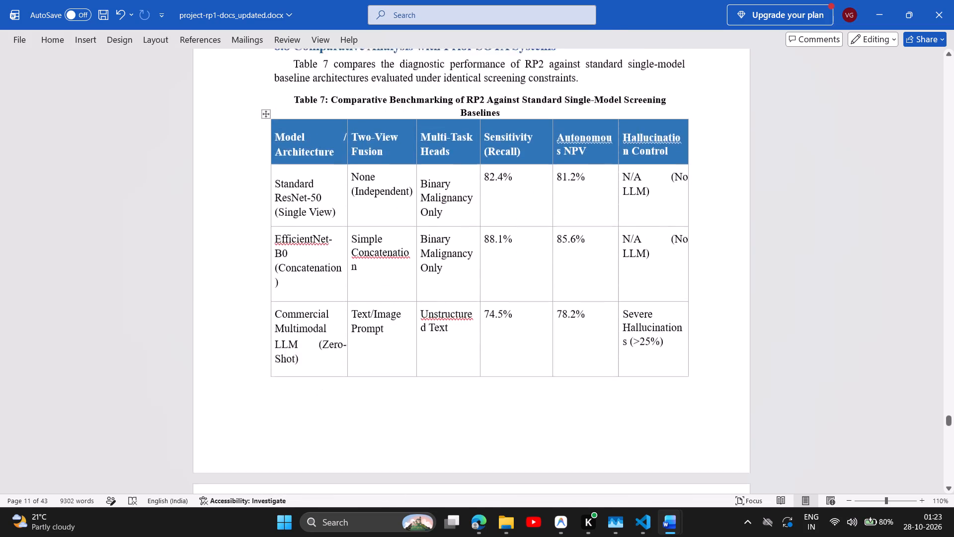
Copy the Section 9.2 Future Scope & Clinical Translation text, from the introductory sentence through the fourth item on ONNX Runtime.
scroll(395, 236, down, 15)
scroll(362, 191, down, 4)
scroll(344, 187, up, 2)
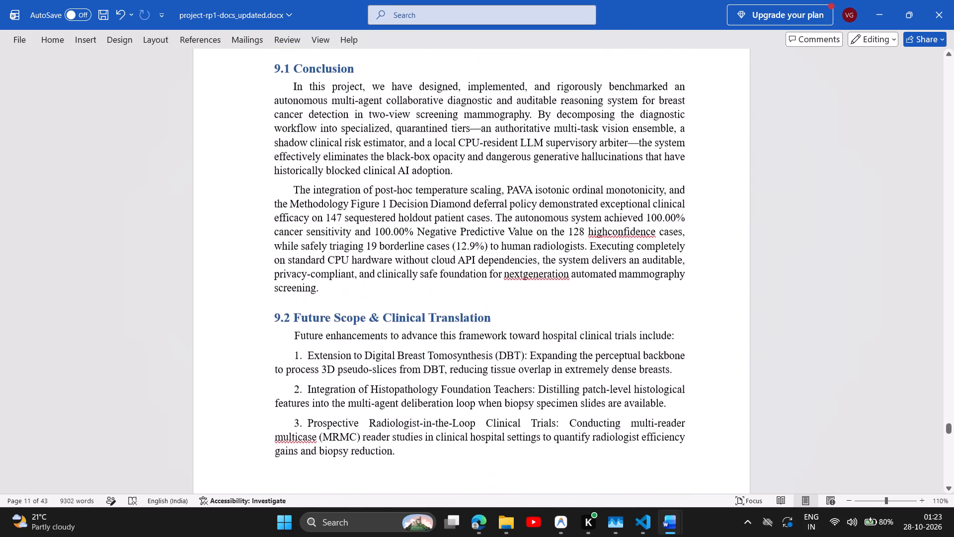
scroll(328, 192, up, 2)
scroll(327, 194, down, 15)
scroll(335, 211, up, 5)
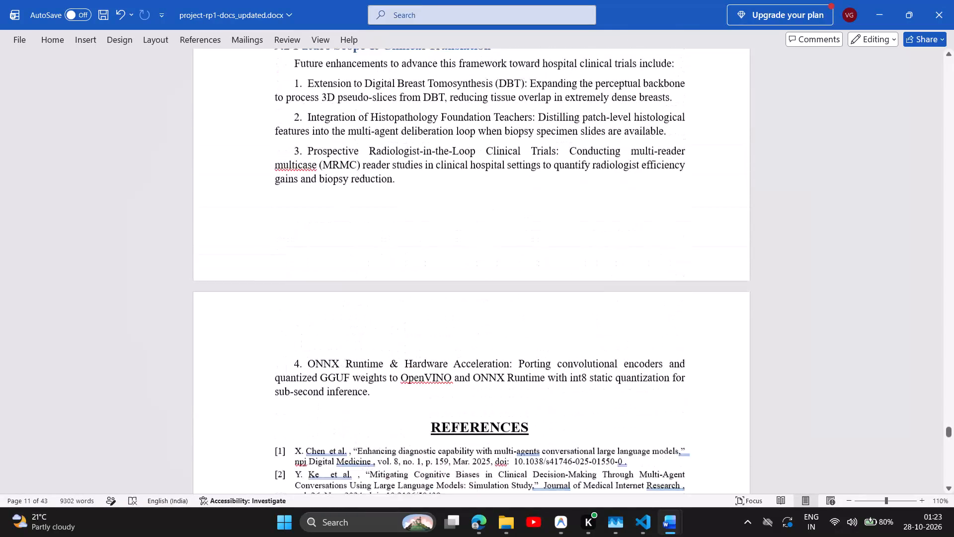
drag(292, 83, 369, 356)
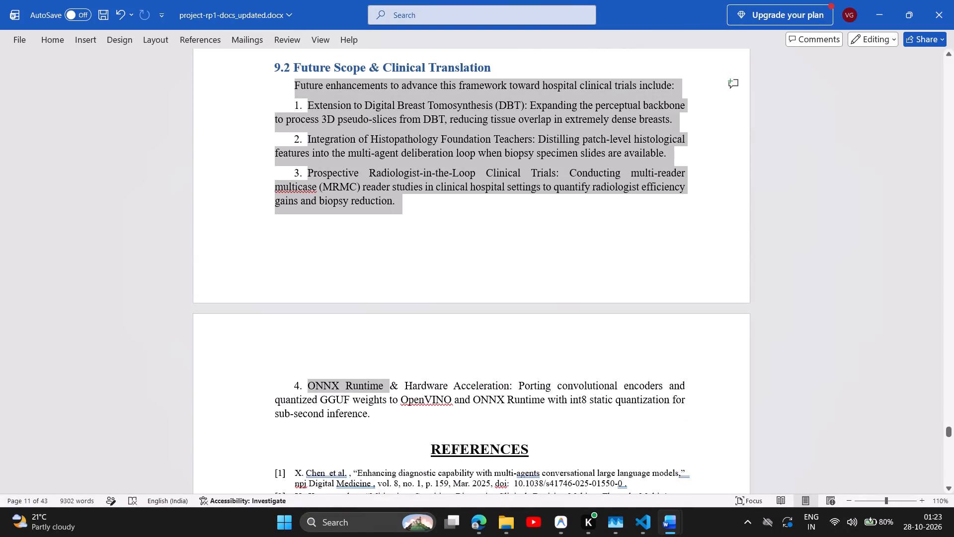
drag(369, 356, 372, 419)
key(ctrl+c)
click(479, 529)
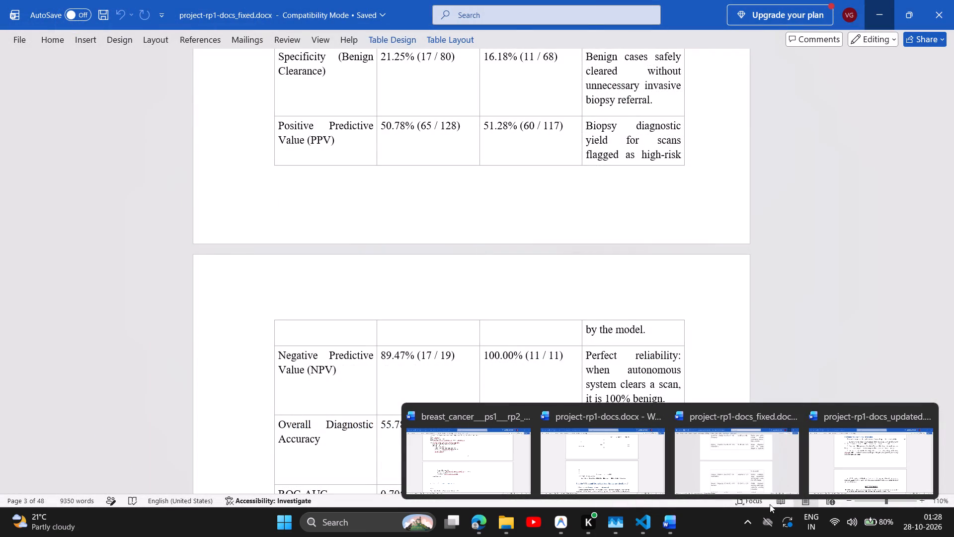
click(856, 462)
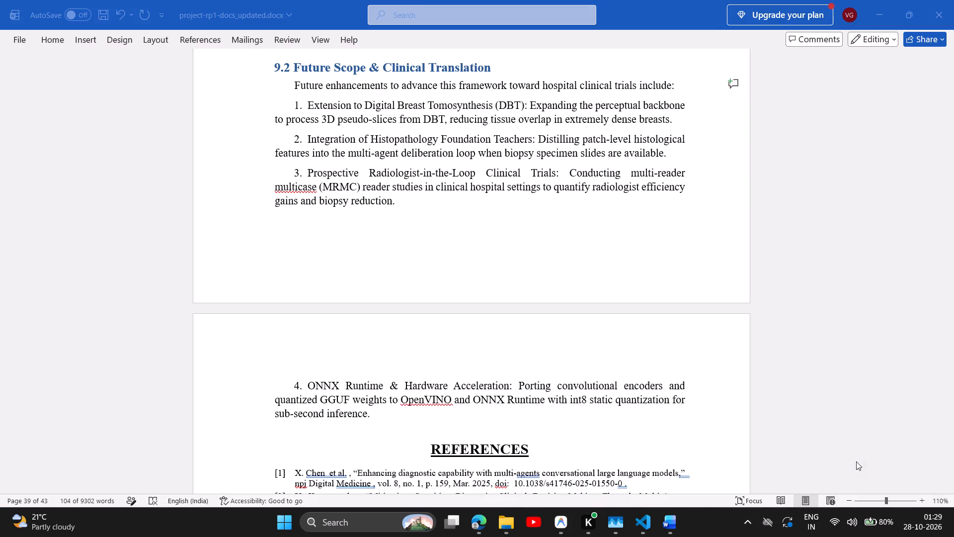
key(ctrl+v)
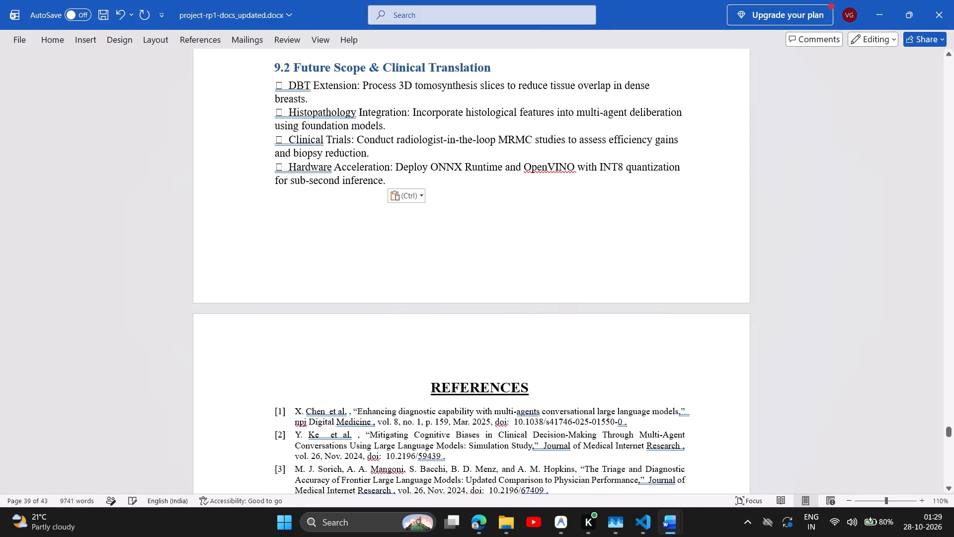
Replace the bullet symbols before the DBT Extension and Histopathology Integration points with "1." and "2.".
scroll(367, 333, up, 1)
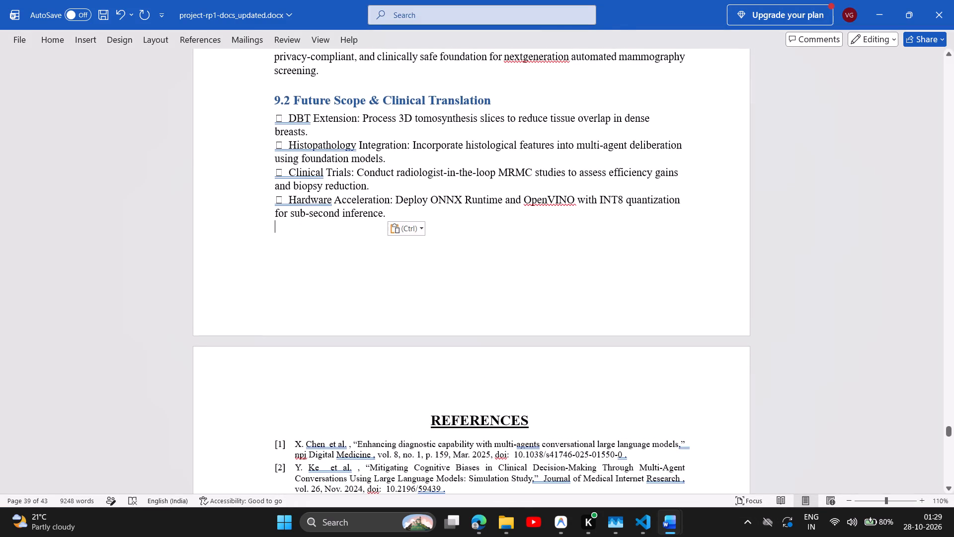
click(286, 123)
key(BackSpace)
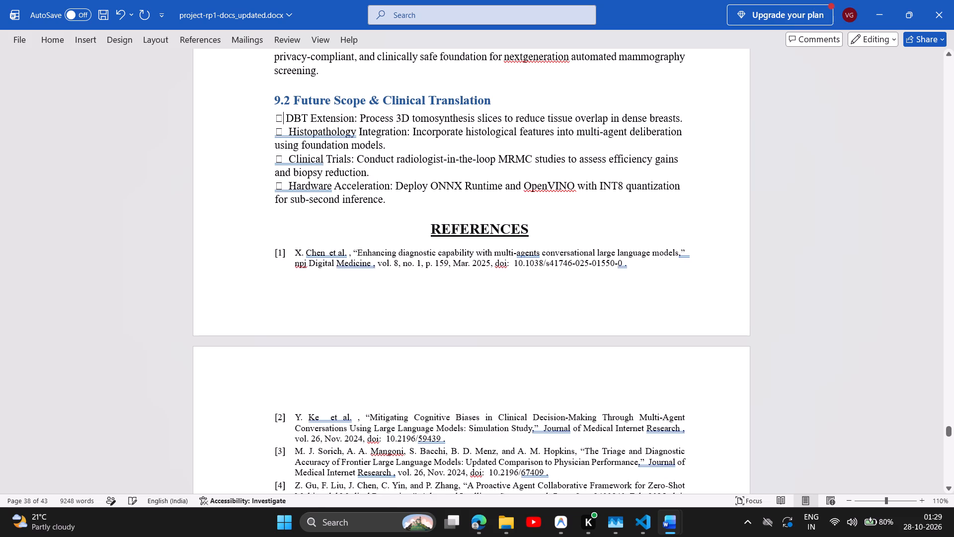
key(BackSpace)
key(1)
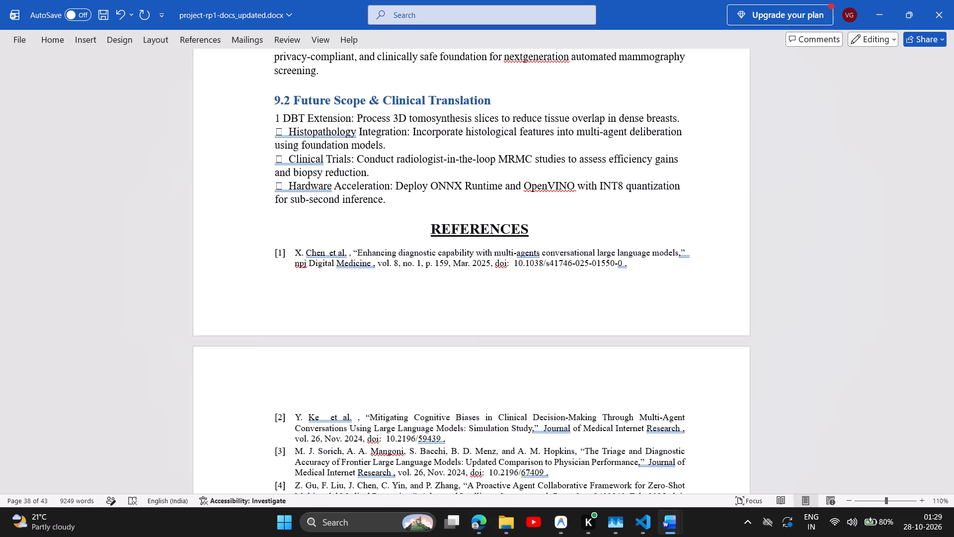
key(period)
key(space)
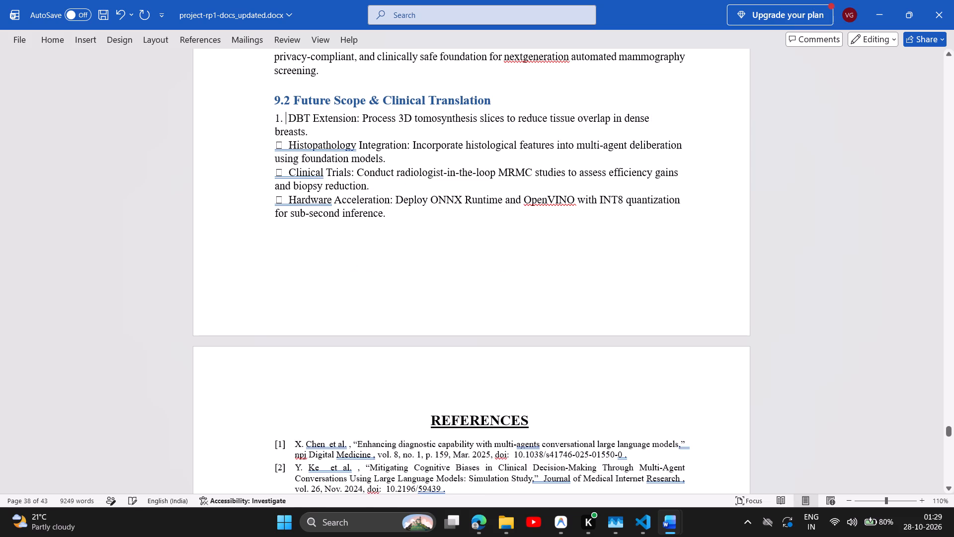
click(285, 141)
key(BackSpace)
key(BackSpace)
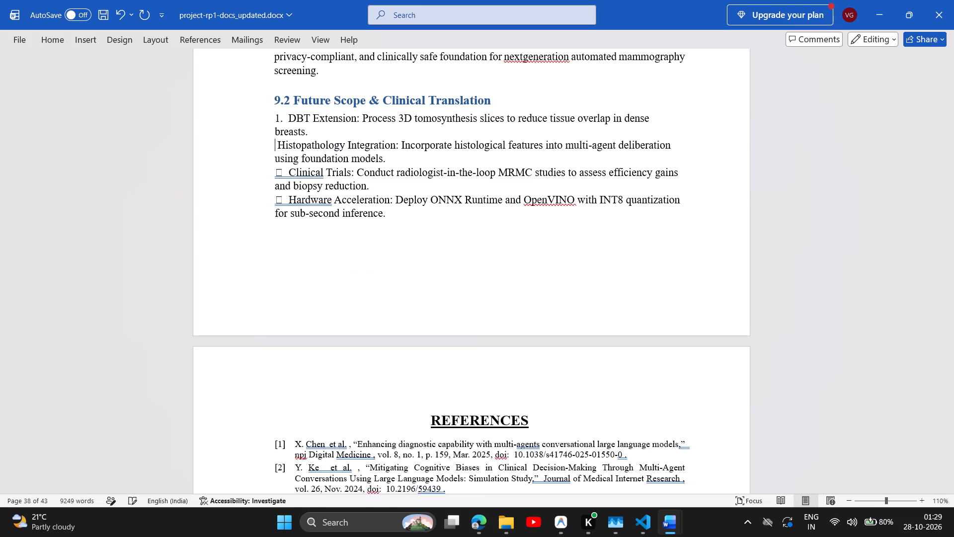
text(2.)
key(space)
Replace the bullet symbols before the Clinical Trials and Hardware Acceleration points with "3." and "4.".
click(286, 170)
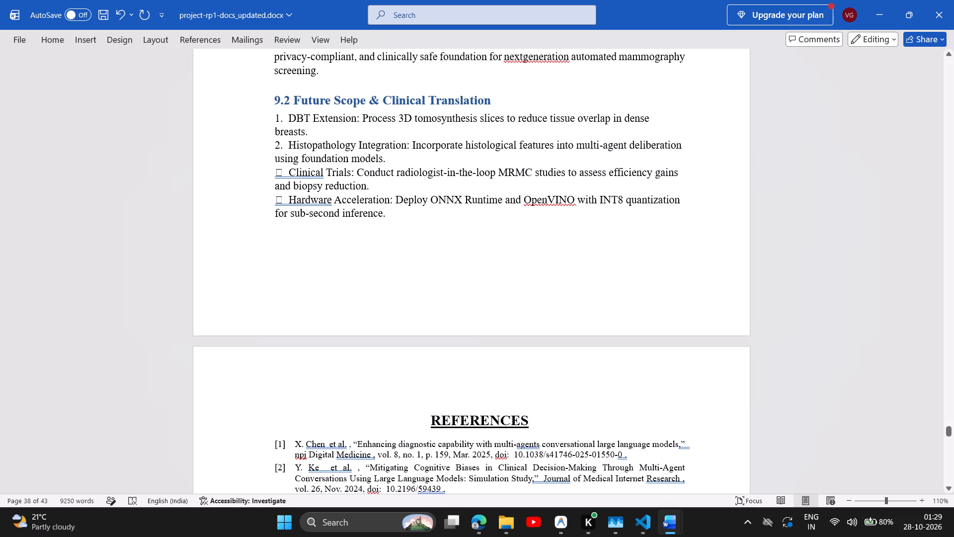
key(BackSpace)
key(BackSpace)
text(3.)
key(space)
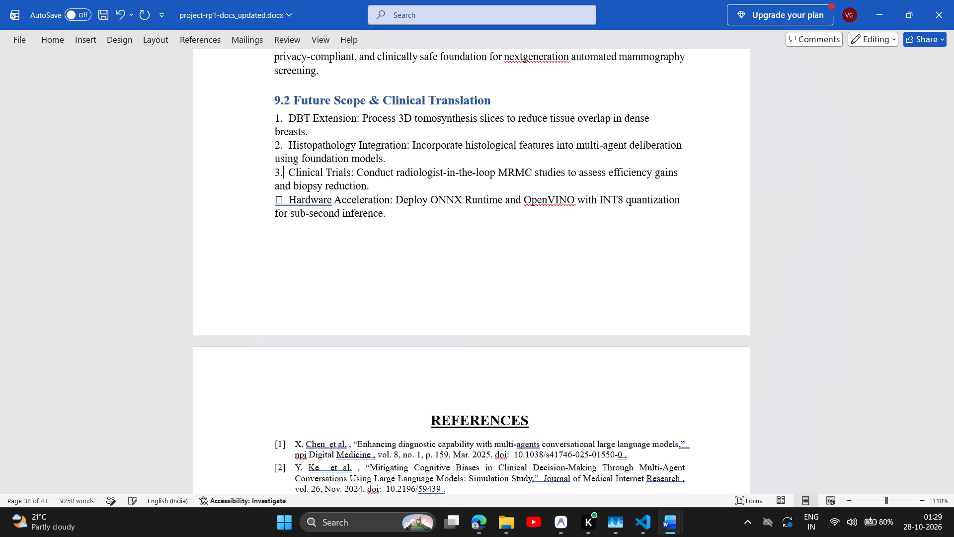
click(285, 203)
key(BackSpace)
key(BackSpace)
text(4.)
key(space)
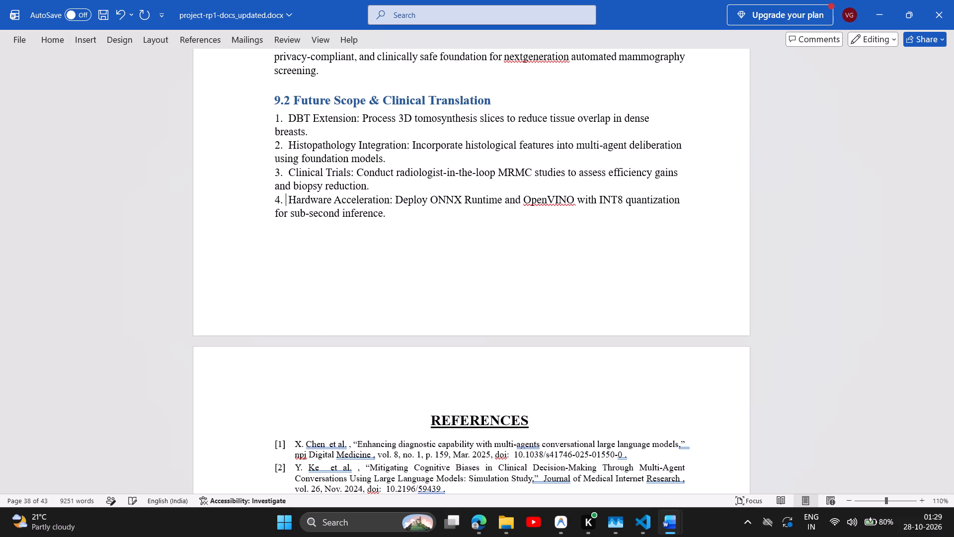
Insert an empty line between the 9.2 Future Scope & Clinical Translation heading and the first point.
click(502, 99)
key(Return)
click(331, 148)
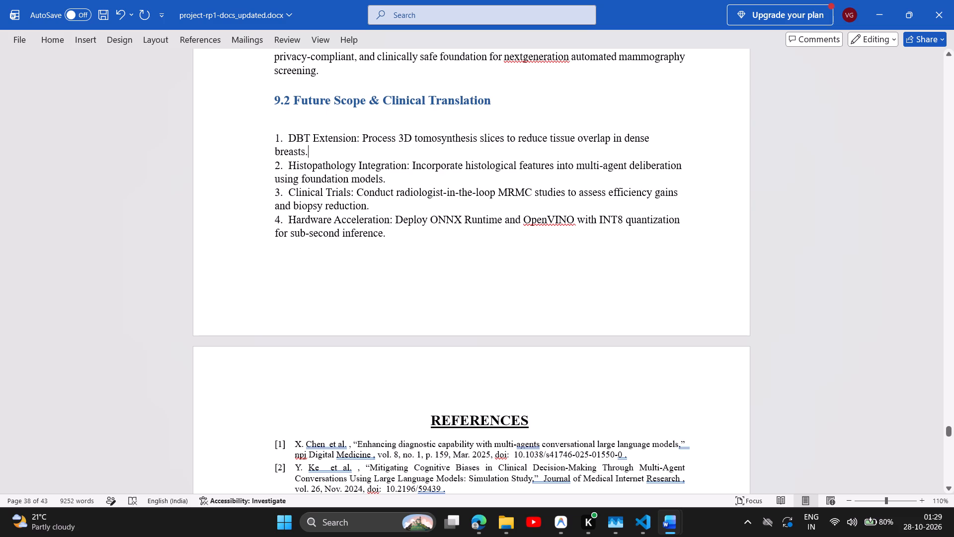
Examine the layout of Chapter 9, covering the conclusion and the shortened future scope points.
scroll(400, 199, up, 3)
scroll(365, 248, down, 4)
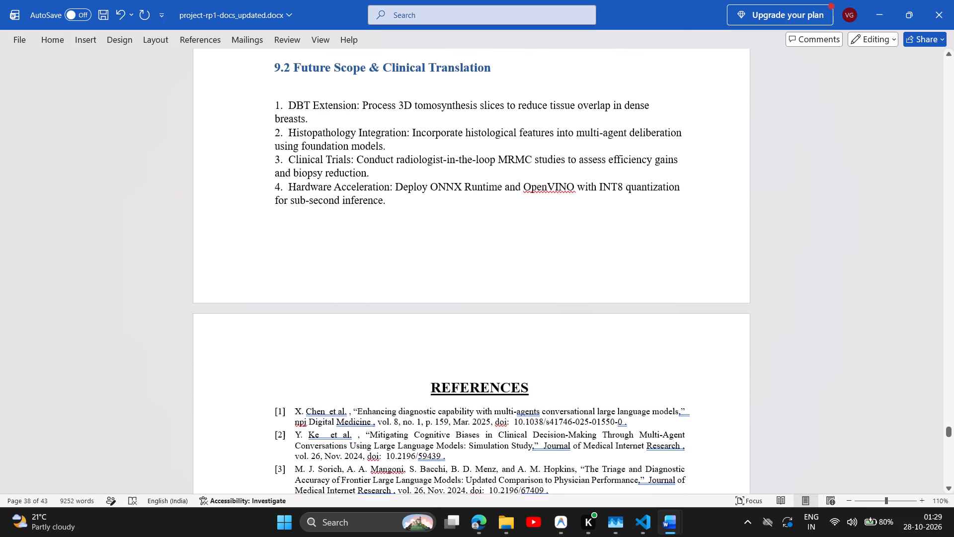
scroll(413, 251, up, 3)
scroll(420, 264, down, 3)
scroll(421, 265, up, 11)
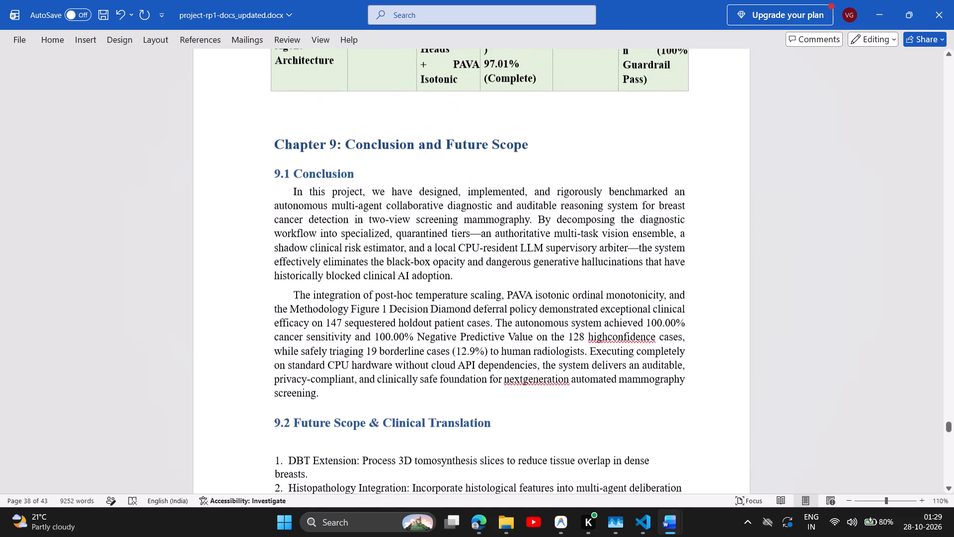
scroll(500, 233, up, 4)
scroll(486, 215, down, 4)
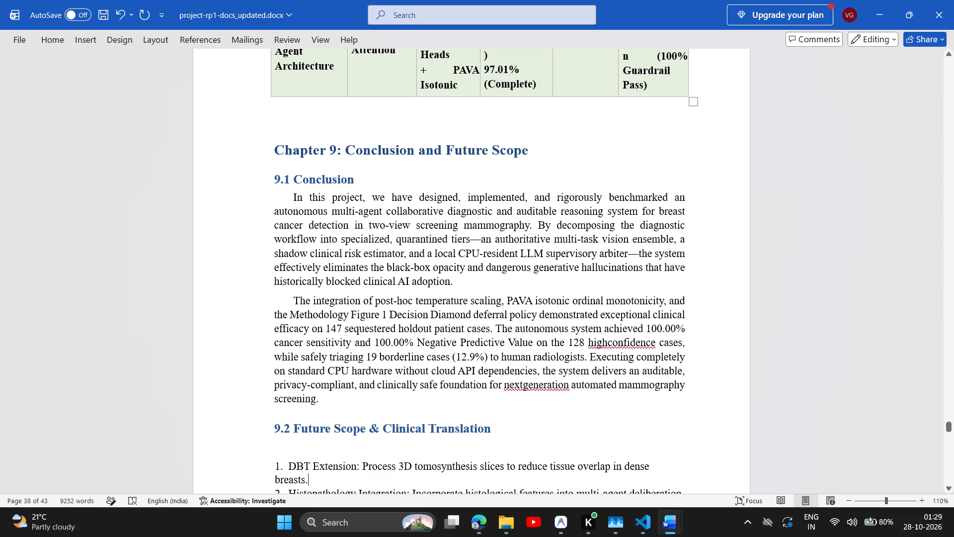
scroll(487, 239, down, 8)
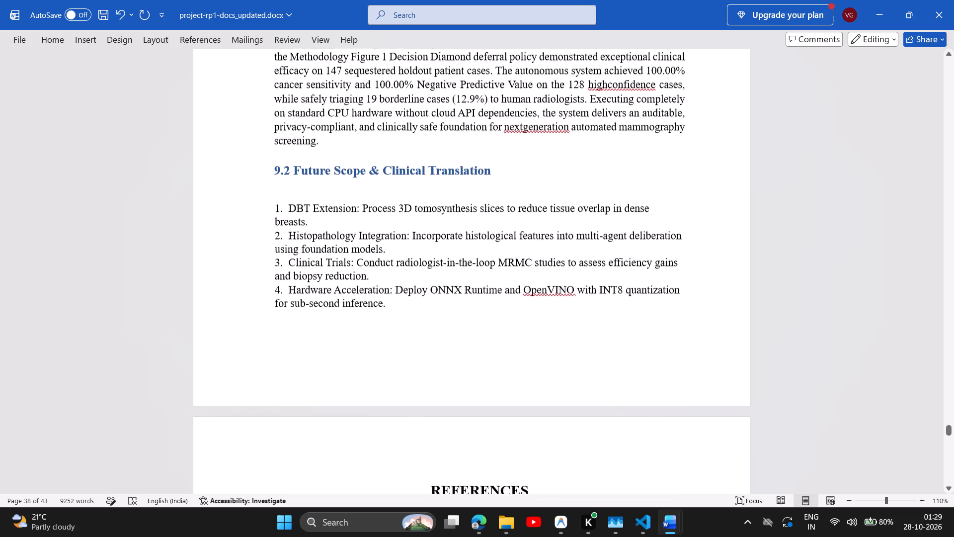
Look through the References pages up to the List of Publications section.
scroll(453, 154, down, 8)
scroll(464, 325, down, 5)
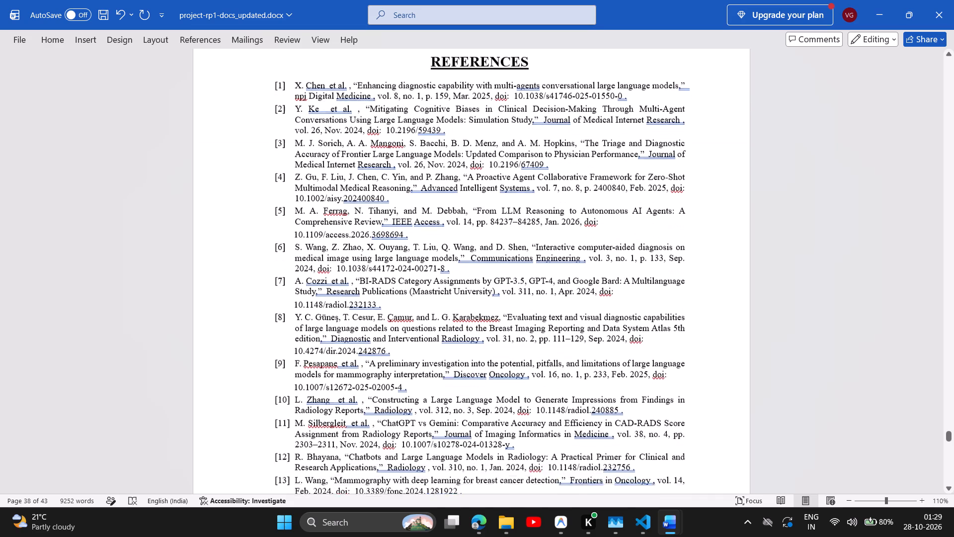
scroll(427, 300, down, 16)
scroll(461, 306, down, 11)
scroll(491, 303, down, 15)
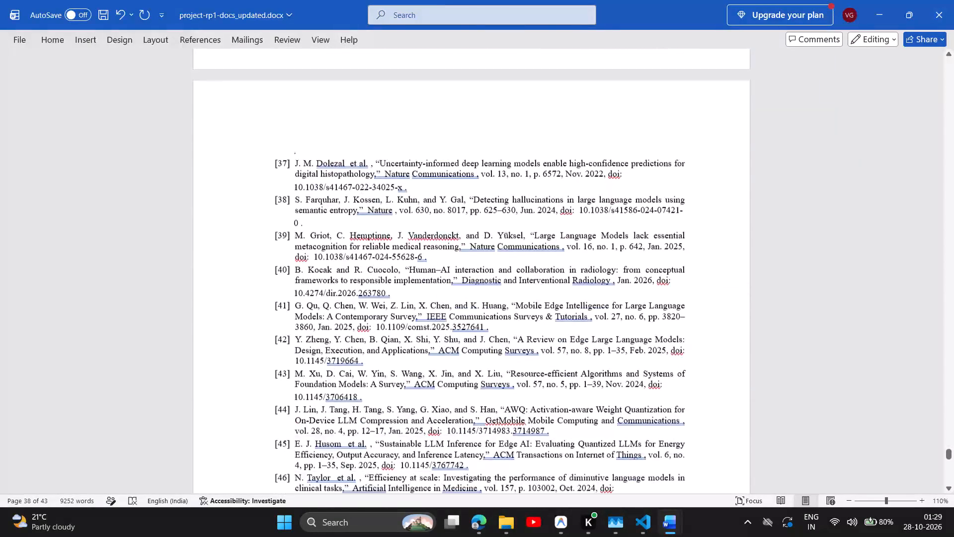
scroll(494, 308, down, 15)
scroll(468, 246, up, 4)
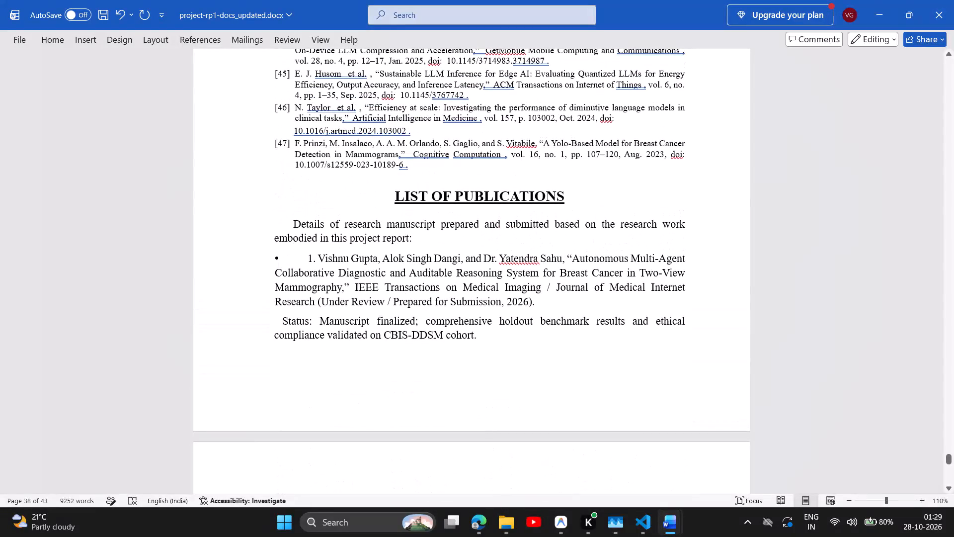
Insert four empty lines before the List of Publications heading to push it onto the page after the references.
click(396, 194)
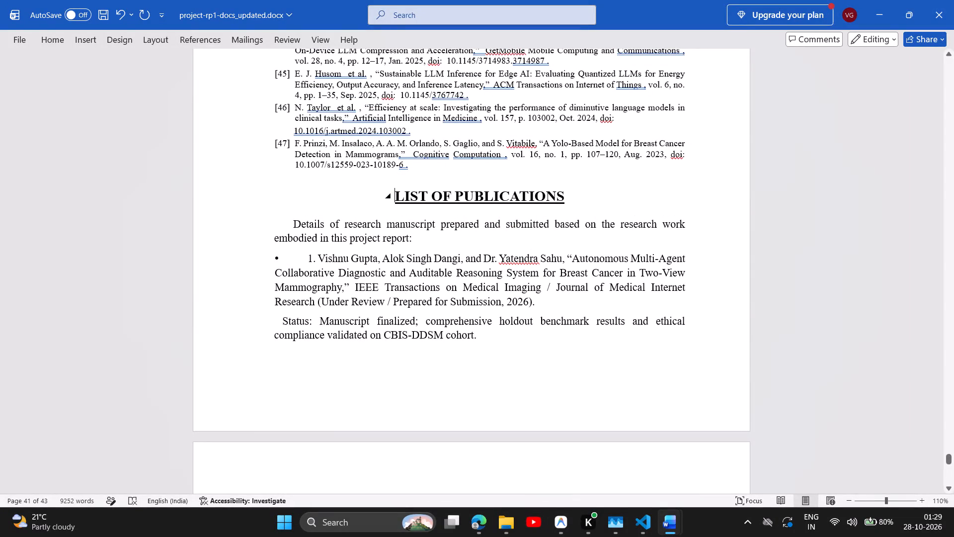
key(Return)
key(Return)
key(Return)
key(Return)
scroll(396, 194, down, 7)
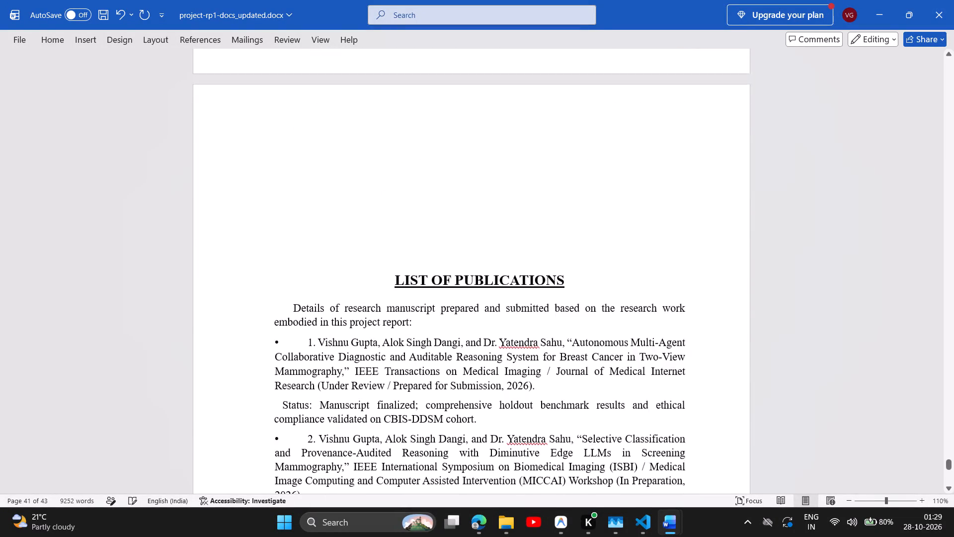
scroll(395, 198, up, 3)
key(BackSpace)
scroll(396, 201, up, 4)
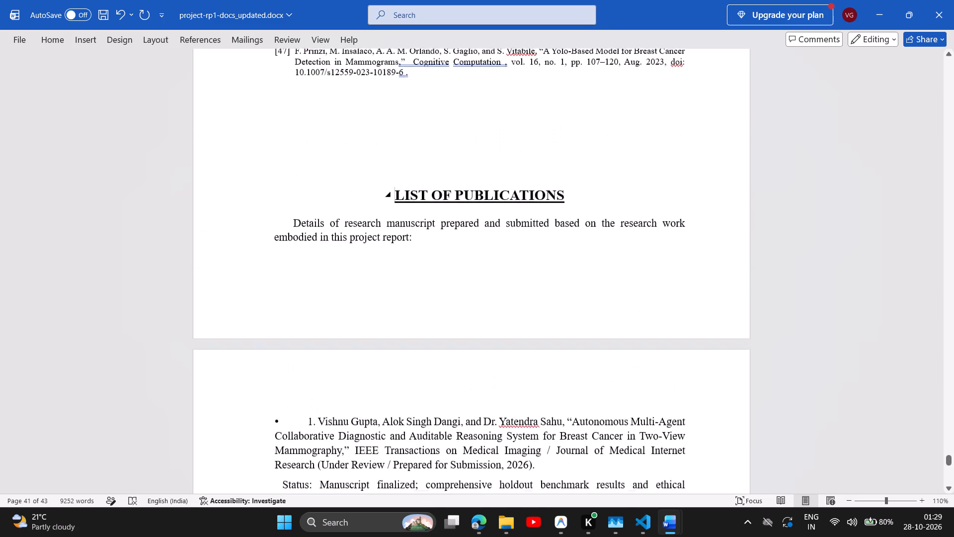
key(Return)
scroll(397, 285, down, 3)
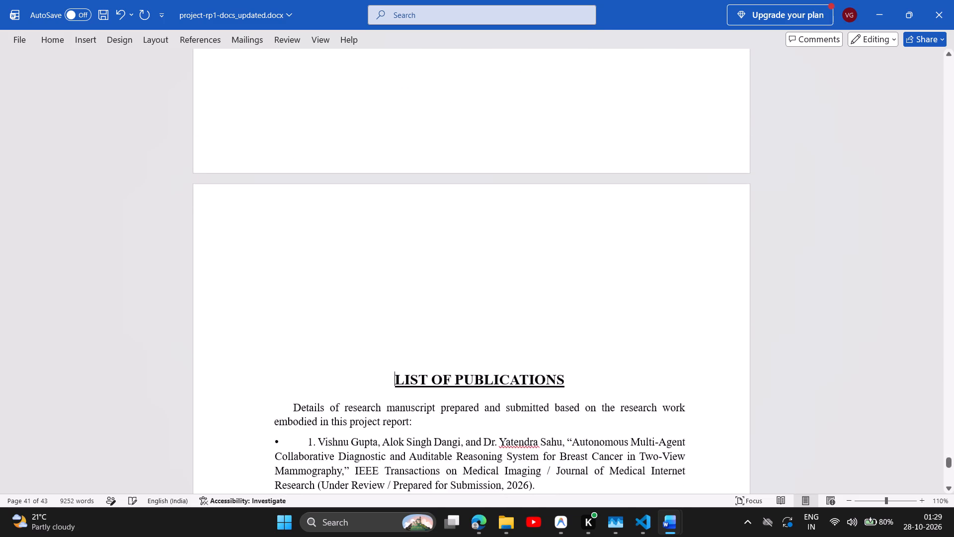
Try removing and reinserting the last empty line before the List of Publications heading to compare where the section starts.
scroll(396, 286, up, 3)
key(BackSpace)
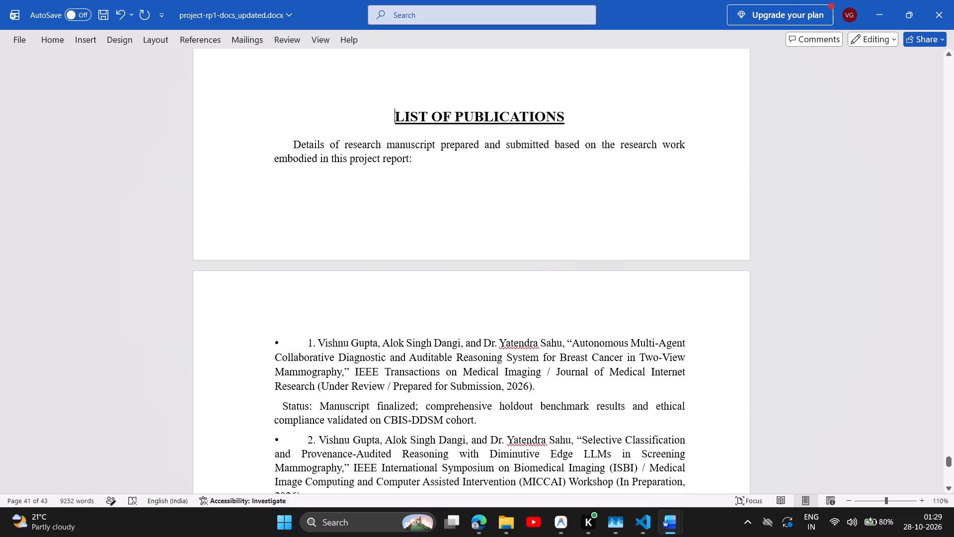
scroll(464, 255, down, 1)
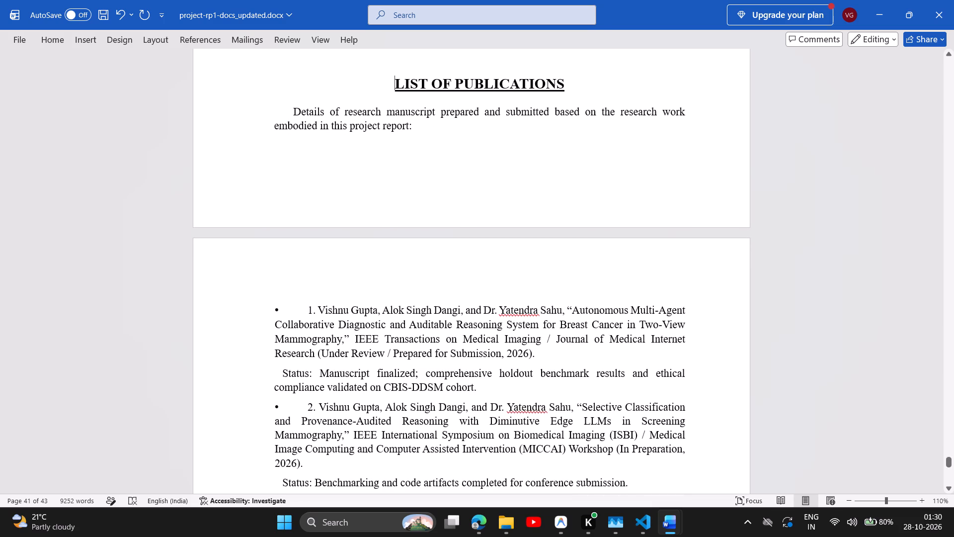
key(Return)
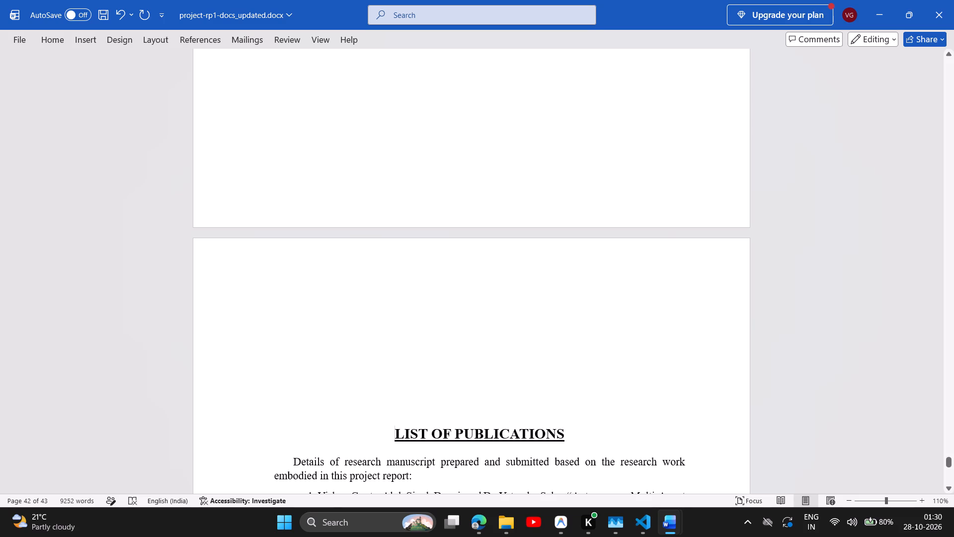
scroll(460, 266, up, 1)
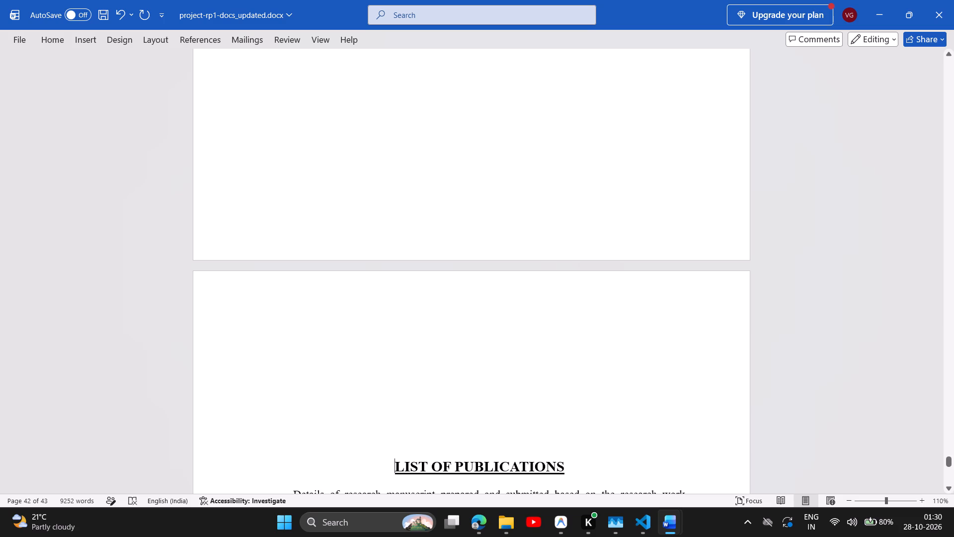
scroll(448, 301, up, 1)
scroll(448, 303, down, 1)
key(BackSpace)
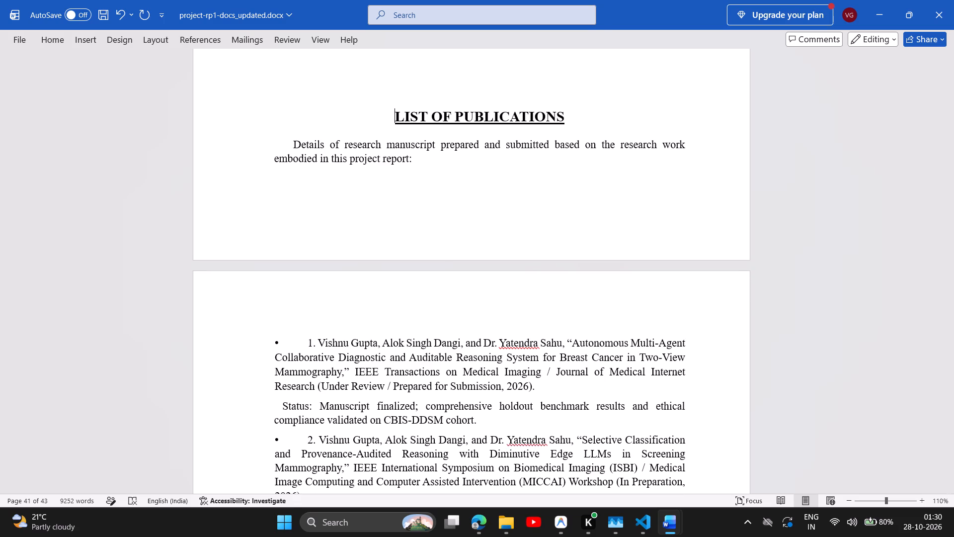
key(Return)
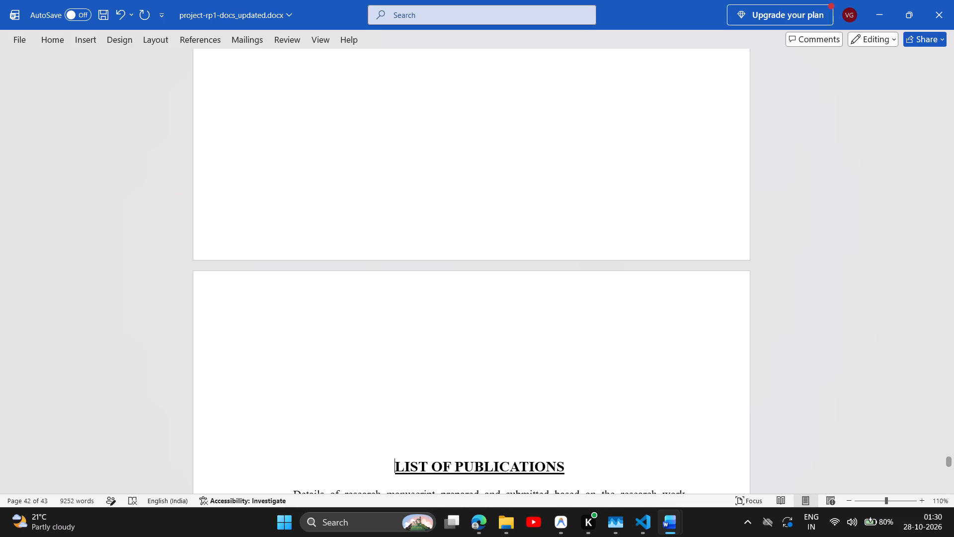
Examine the layout of the List of Publications page and the start of the Plagiarism Compliance Statement page.
scroll(399, 333, down, 4)
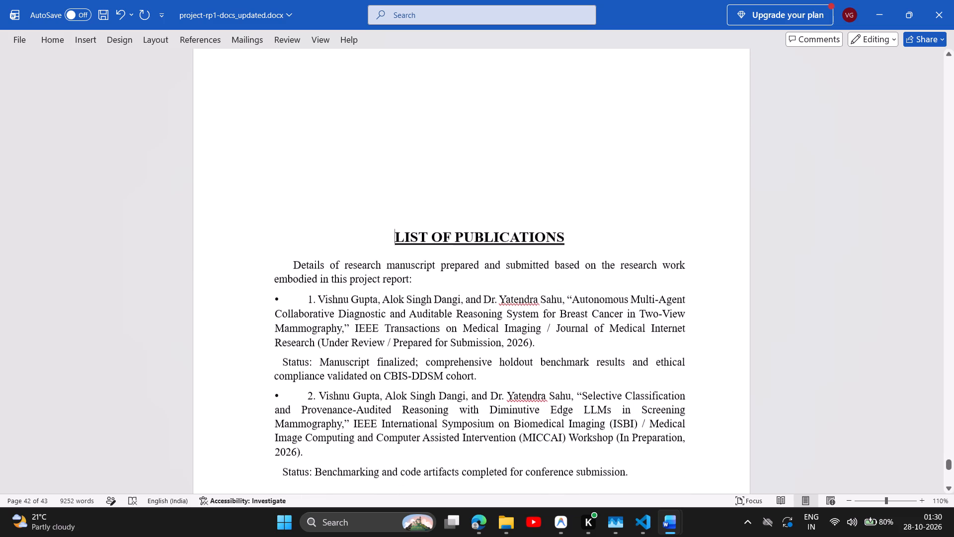
scroll(399, 333, down, 4)
scroll(399, 333, up, 1)
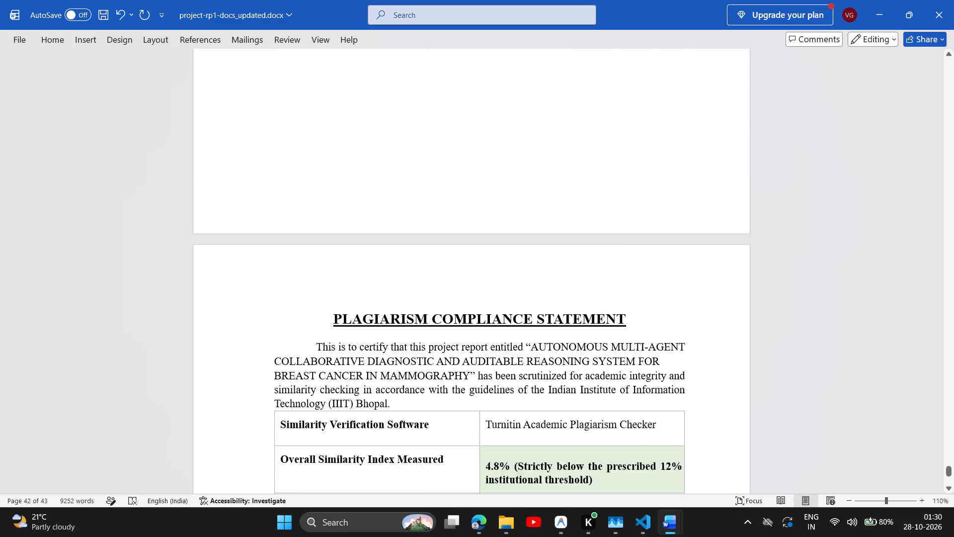
scroll(399, 333, up, 5)
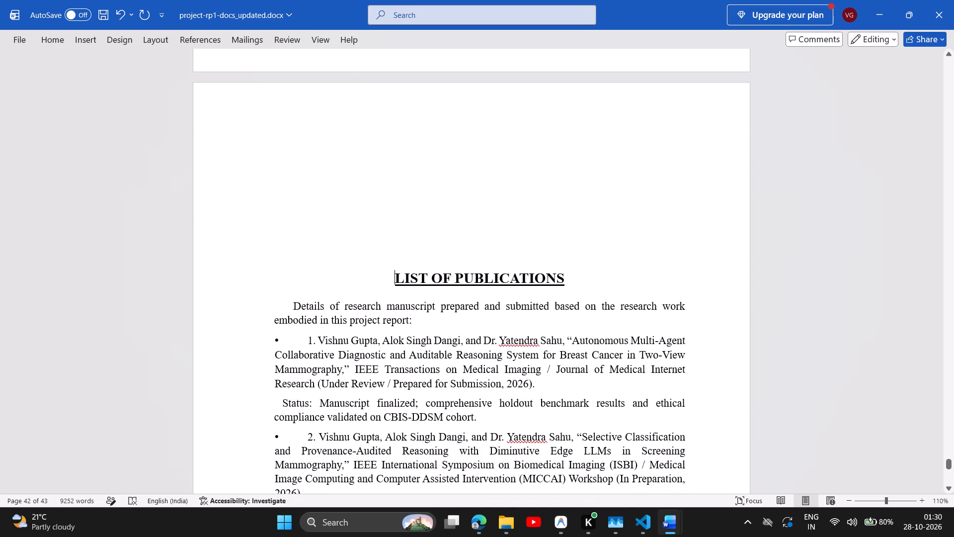
drag(340, 249, 410, 478)
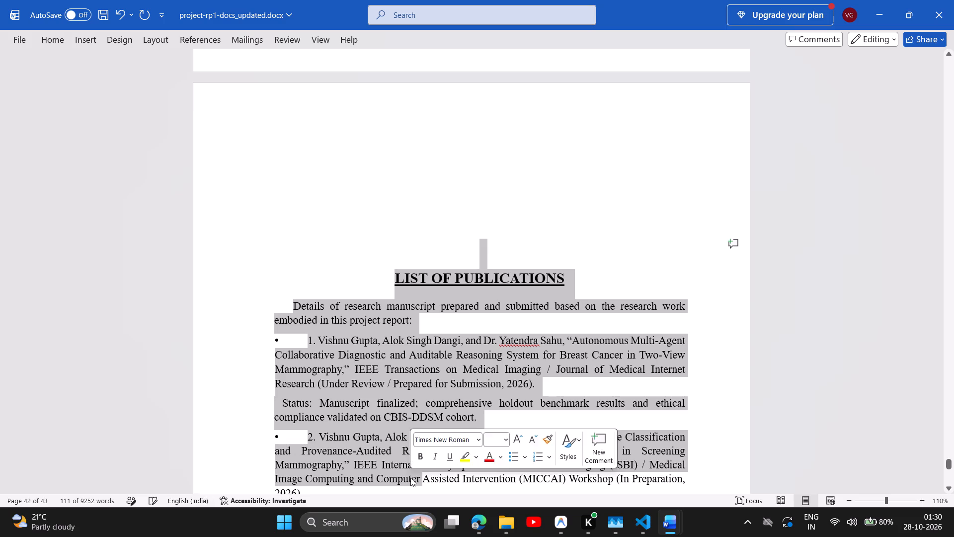
scroll(410, 478, down, 1)
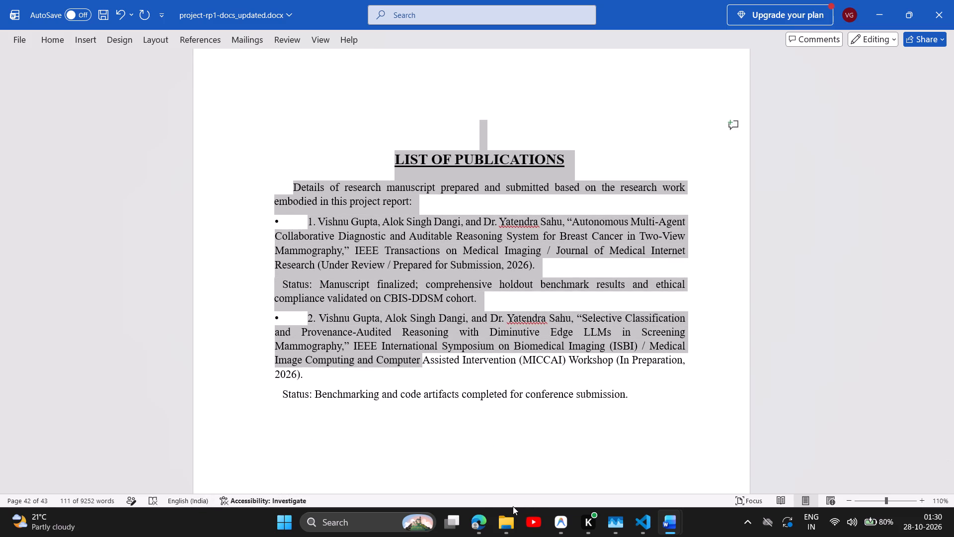
click(379, 430)
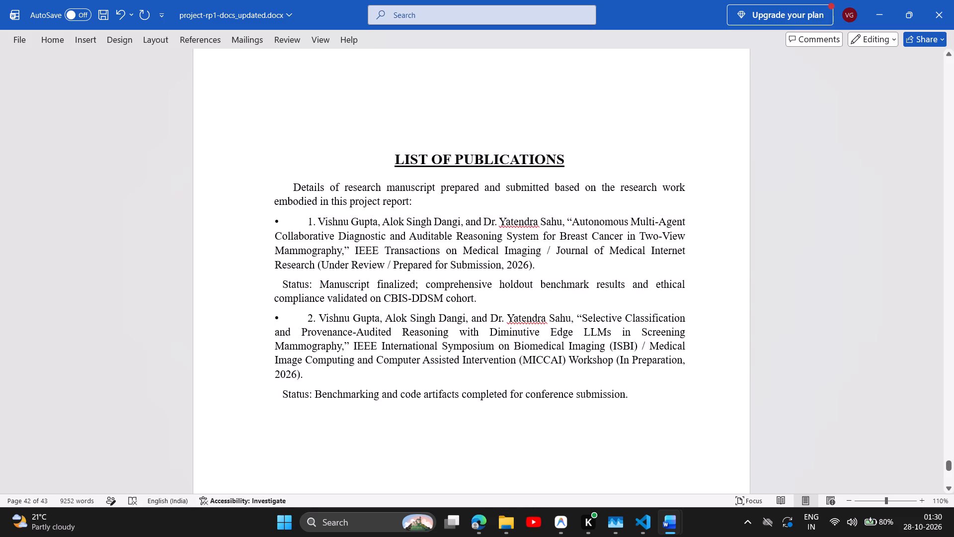
Step through the empty lines between reference [47] and the List of Publications heading to check the spacing.
click(393, 156)
key(Left)
key(Left)
key(Left)
key(Left)
key(Left)
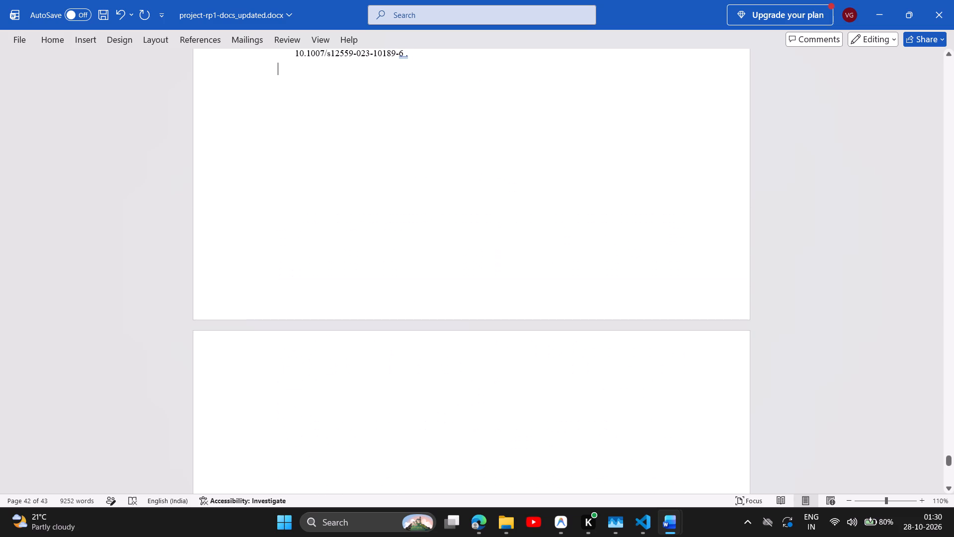
key(Right)
key(Right)
key(Right)
key(Right)
key(Right)
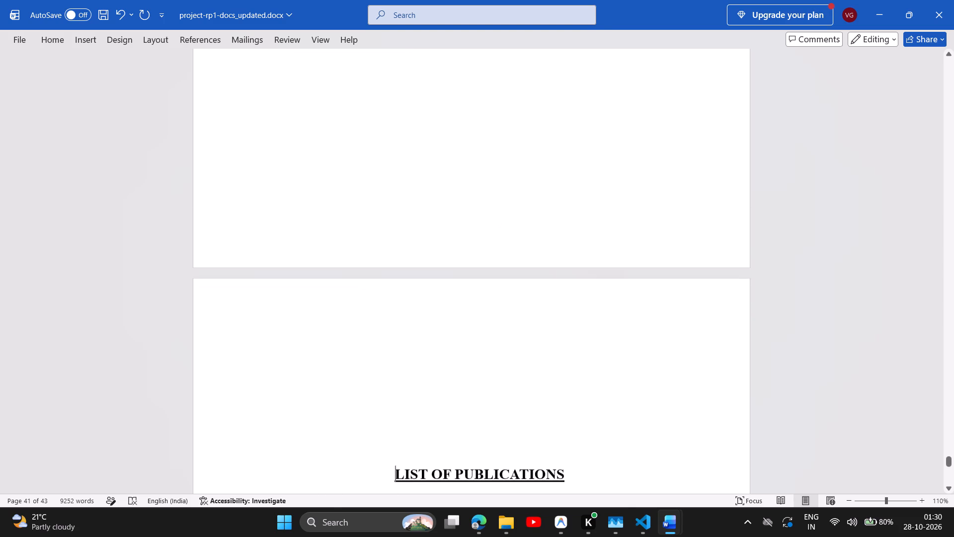
key(Right)
key(Right)
key(Right)
key(Right)
key(Right)
key(Right)
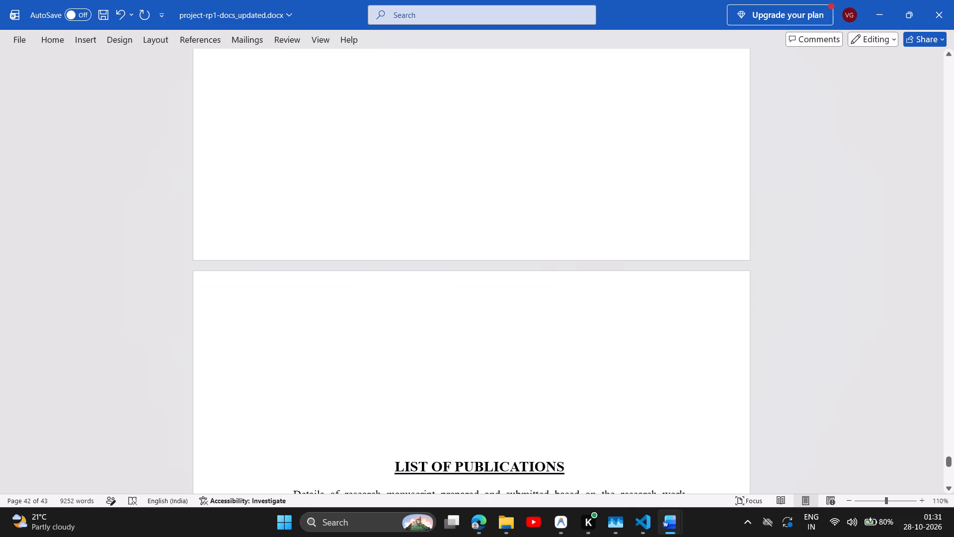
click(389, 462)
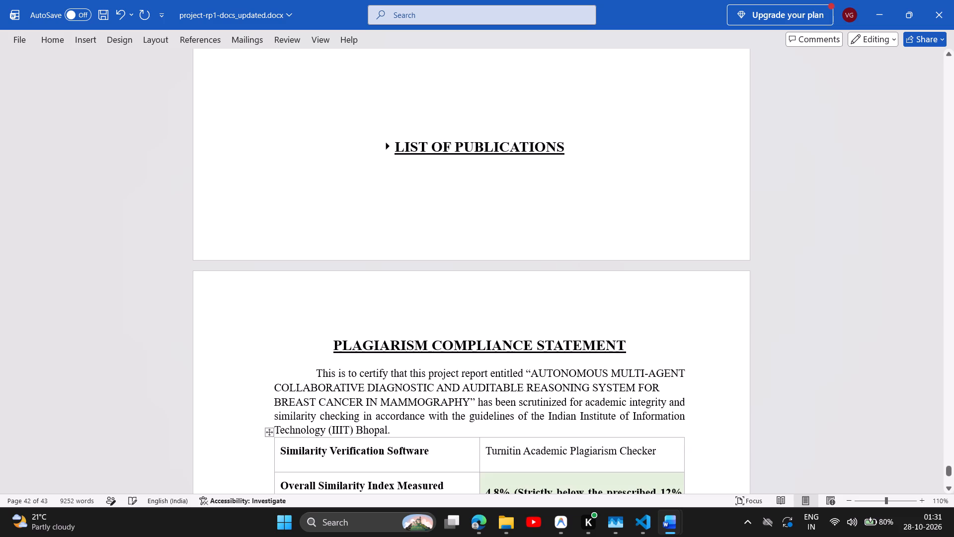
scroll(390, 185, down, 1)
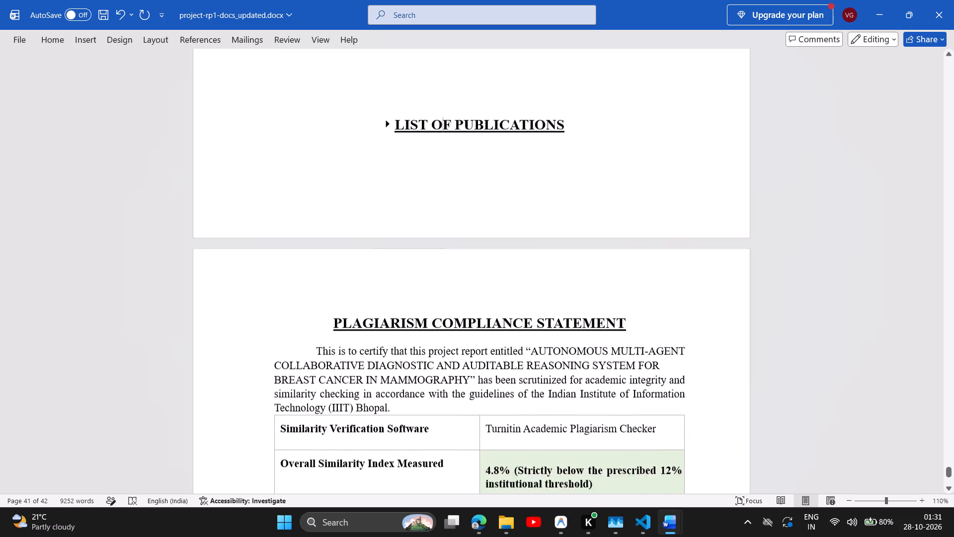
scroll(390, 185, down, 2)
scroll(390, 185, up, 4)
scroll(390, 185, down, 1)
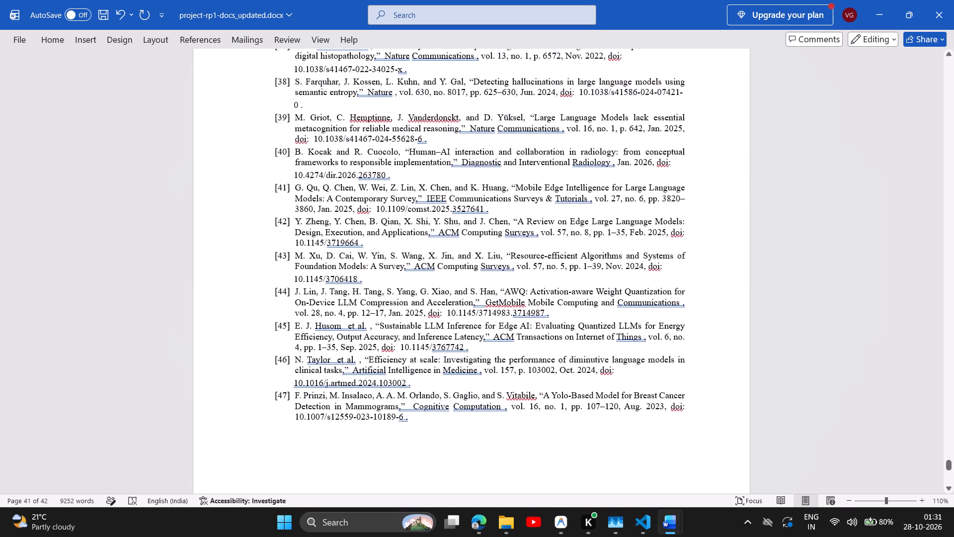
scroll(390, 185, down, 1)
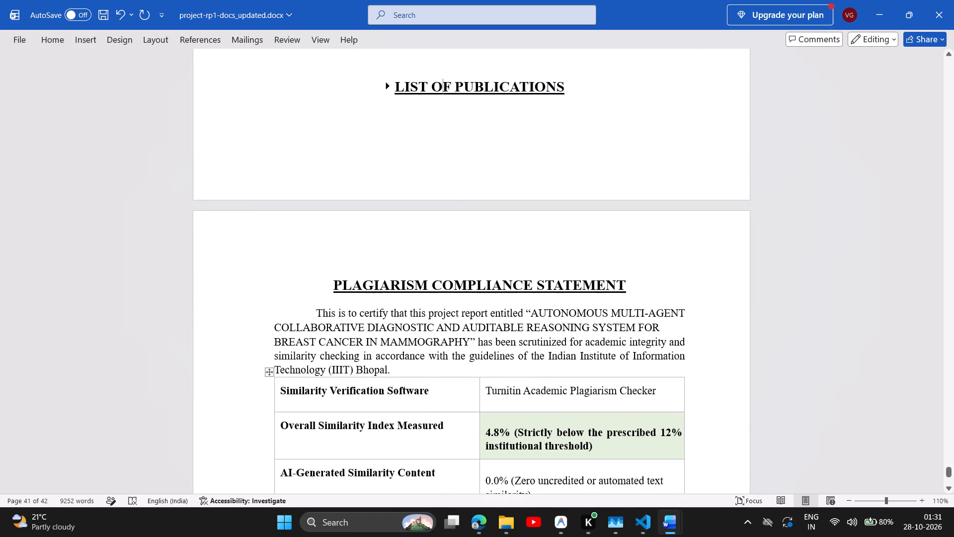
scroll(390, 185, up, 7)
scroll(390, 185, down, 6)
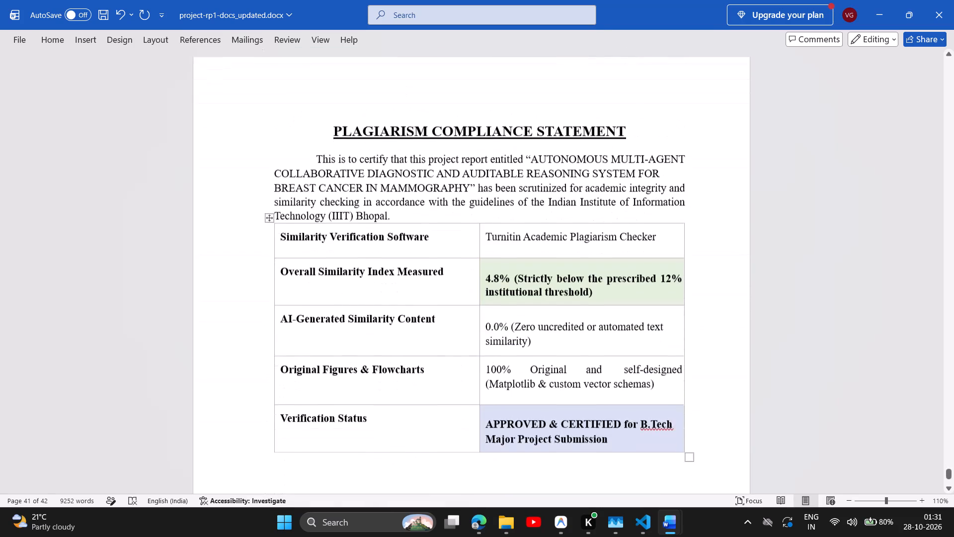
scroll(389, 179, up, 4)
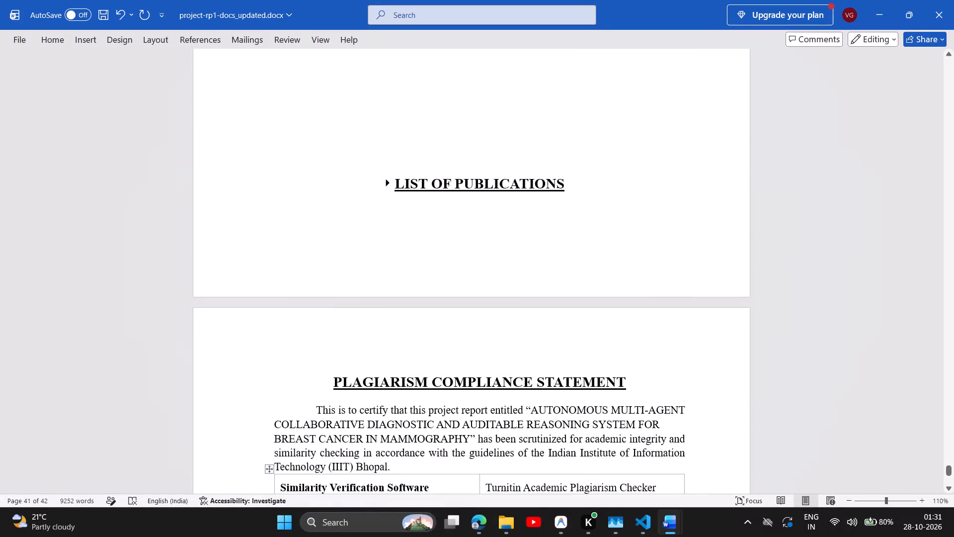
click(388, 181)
Examine the spacing above the List of Publications heading and how its entries fit on the page.
scroll(434, 240, down, 4)
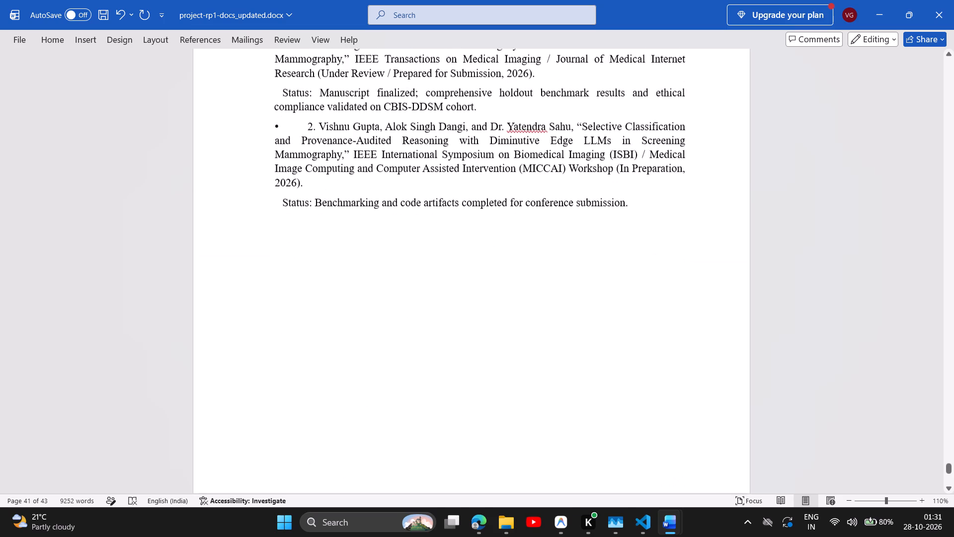
scroll(434, 240, up, 2)
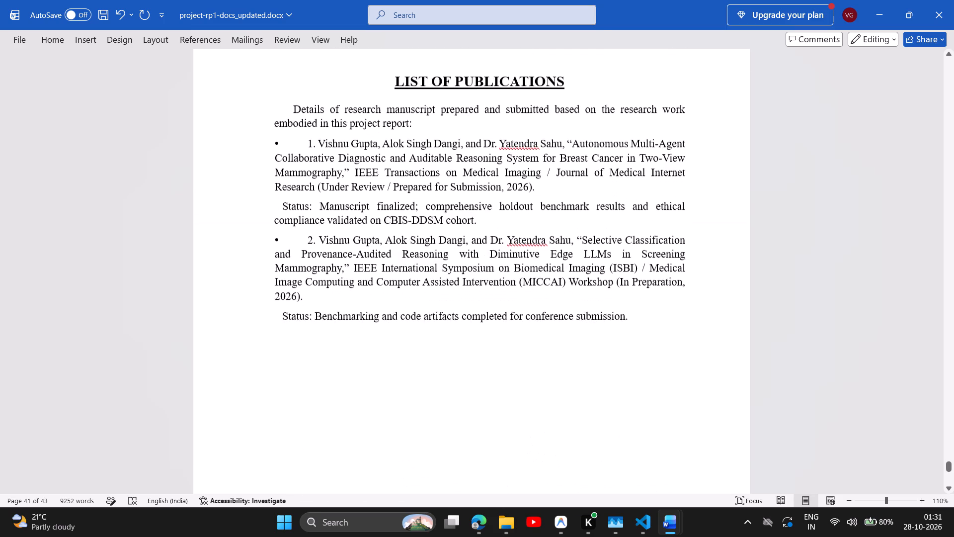
scroll(420, 290, down, 1)
scroll(420, 290, up, 2)
scroll(420, 290, down, 1)
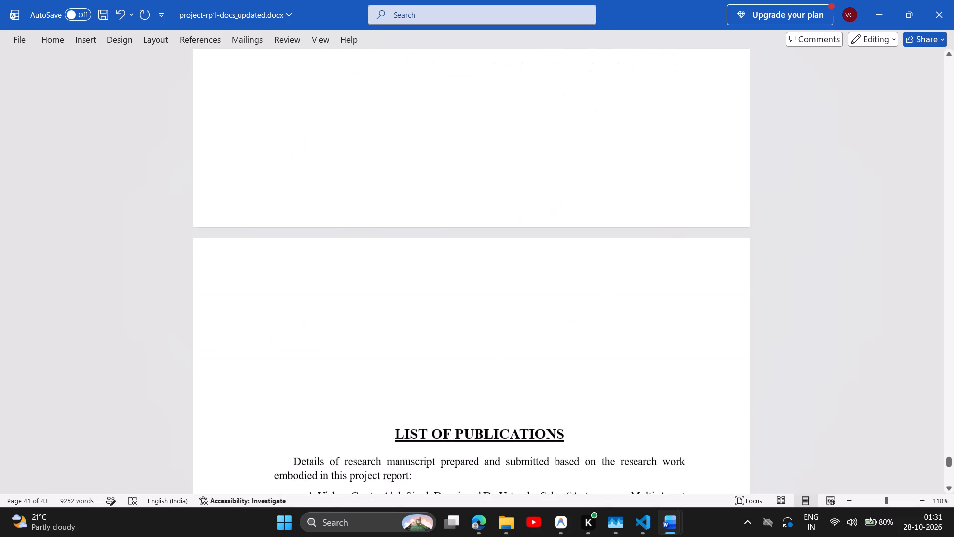
scroll(420, 290, down, 2)
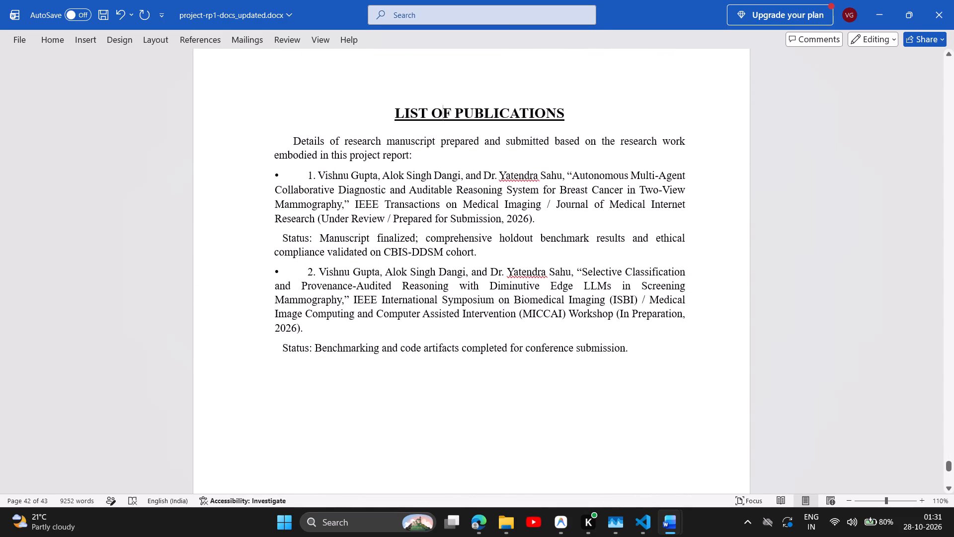
scroll(382, 129, up, 1)
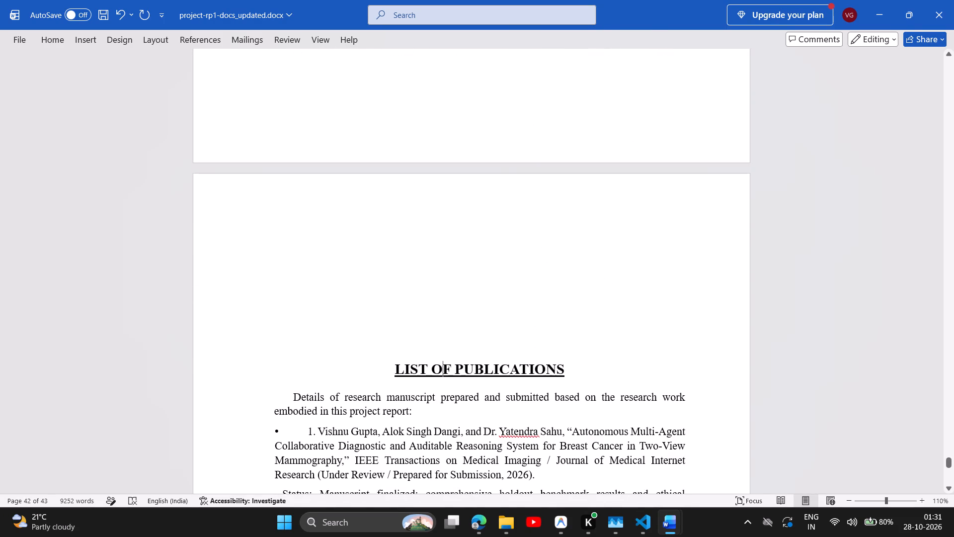
scroll(382, 129, down, 1)
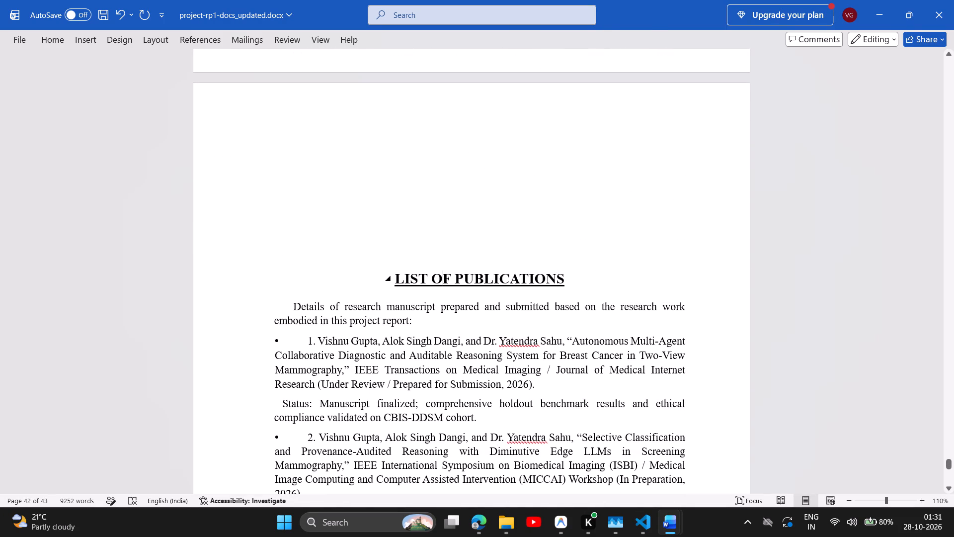
Delete the breaks before the List of Publications heading to pull it back onto the references page.
click(395, 278)
scroll(395, 278, up, 3)
scroll(395, 278, down, 1)
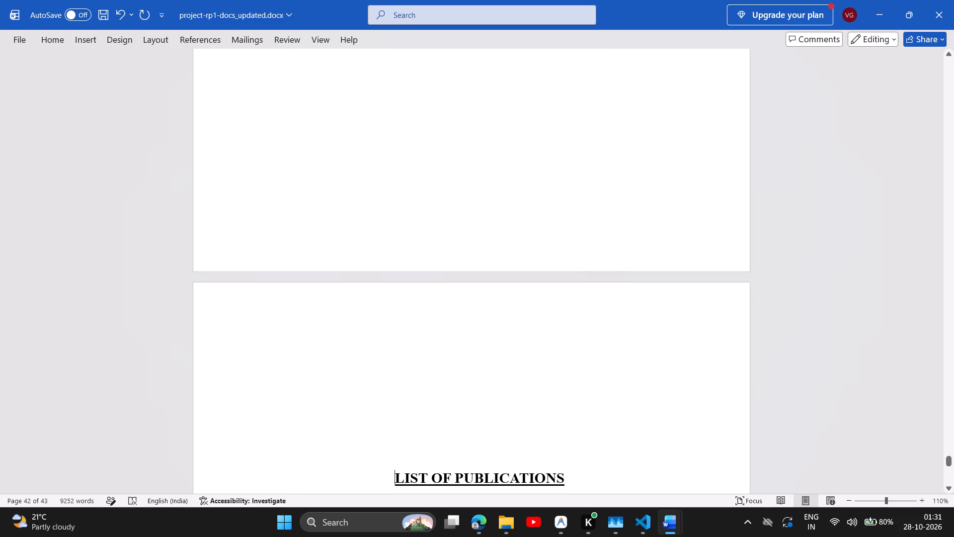
key(BackSpace)
key(BackSpace)
key(BackSpace)
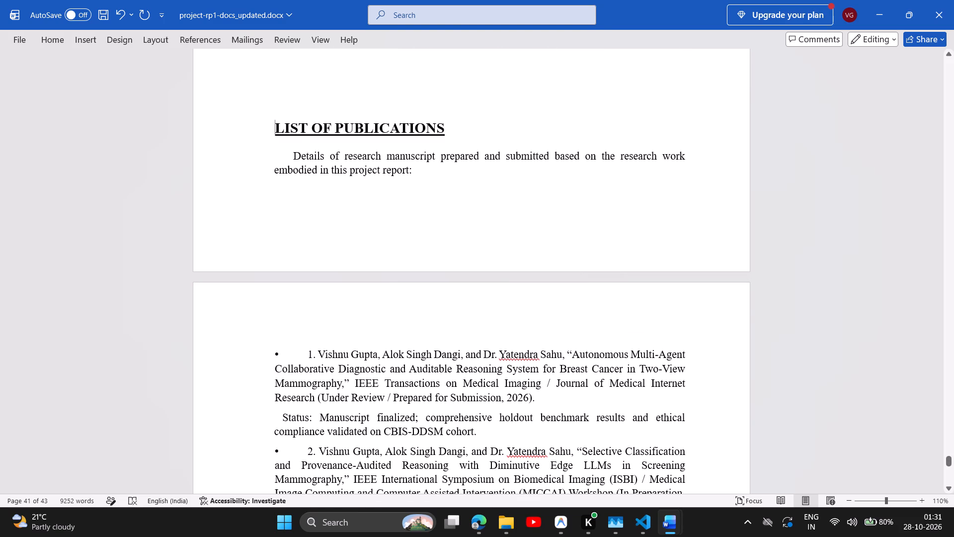
Indent the List of Publications heading toward the middle of the text width.
key(Tab)
key(Tab)
key(Tab)
key(Tab)
key(Tab)
key(Tab)
key(BackSpace)
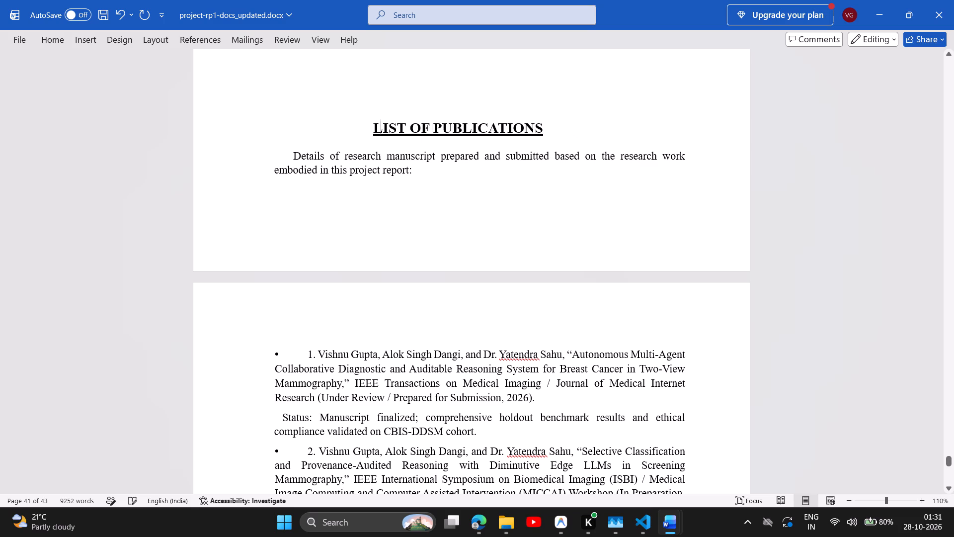
Insert five empty lines before the "Details of research manuscript" paragraph to move it onto the next page.
scroll(396, 265, up, 1)
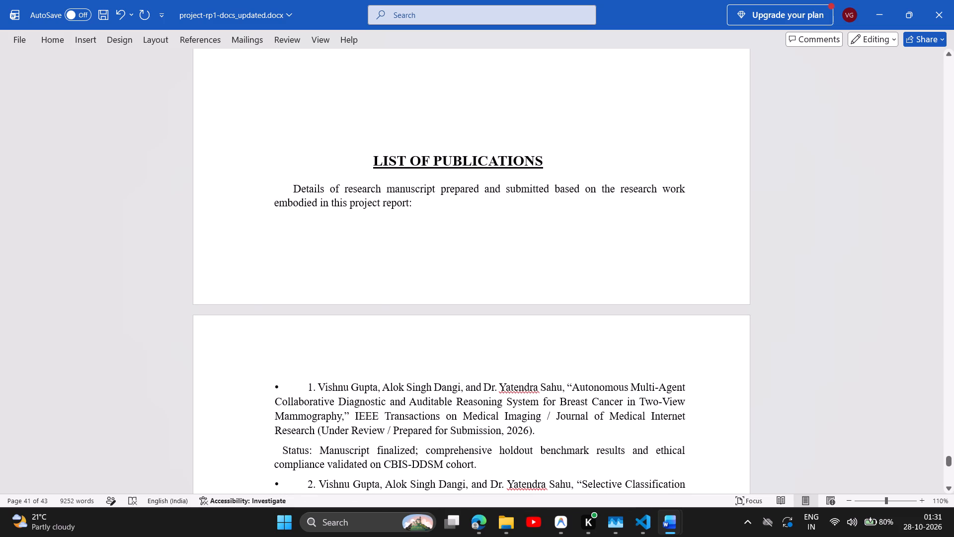
click(296, 186)
key(Return)
key(Return)
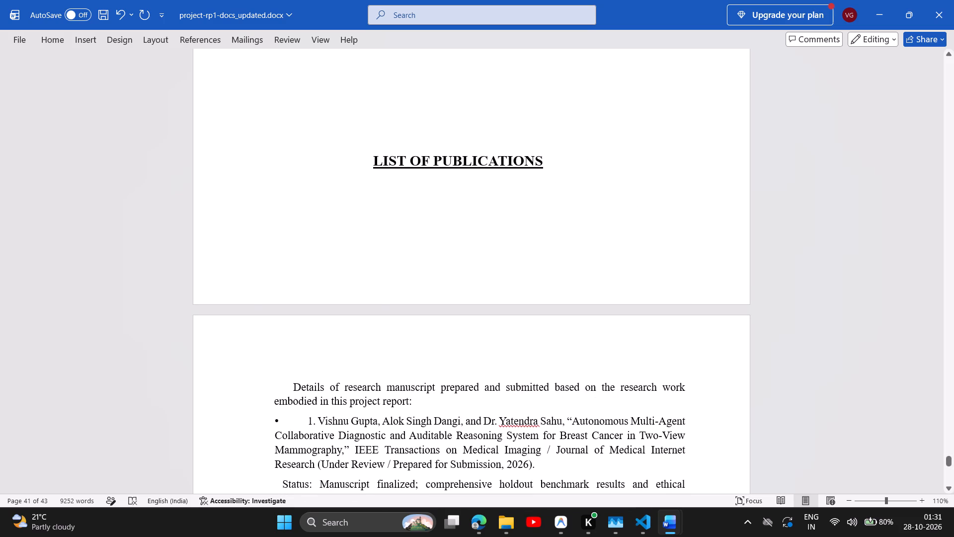
key(Return)
scroll(318, 338, down, 3)
key(Return)
key(Return)
scroll(322, 333, down, 5)
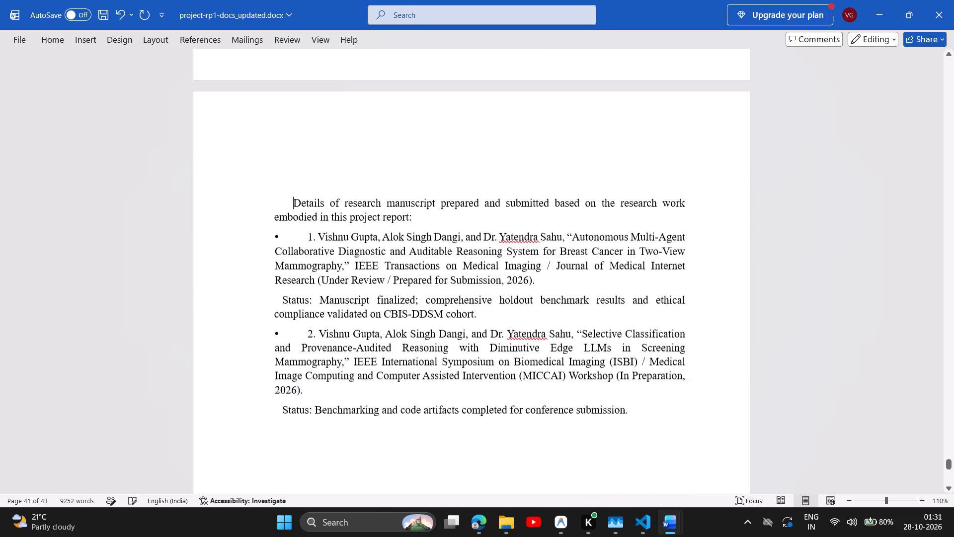
Add an empty line below and another above the "Details of research manuscript" paragraph.
scroll(311, 322, down, 1)
click(421, 156)
key(Return)
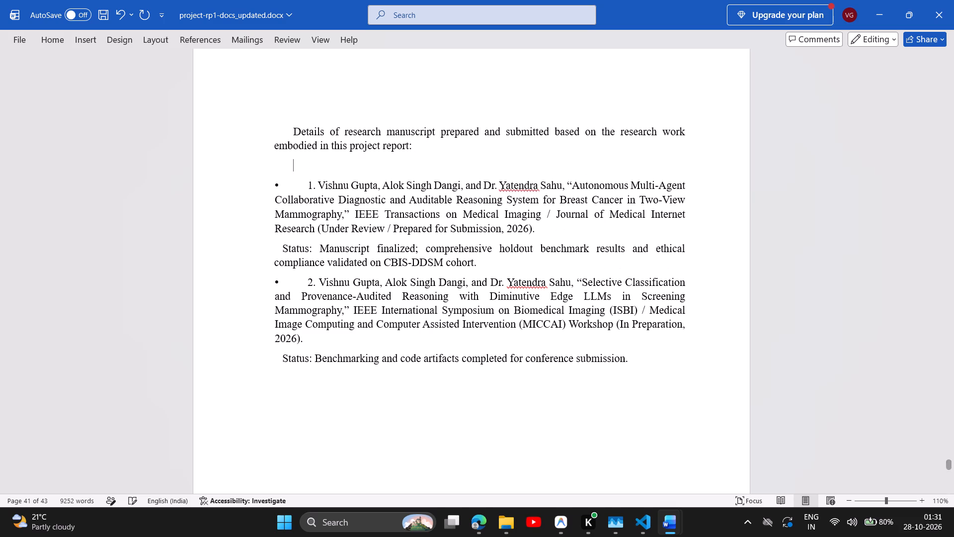
scroll(359, 179, up, 2)
click(295, 198)
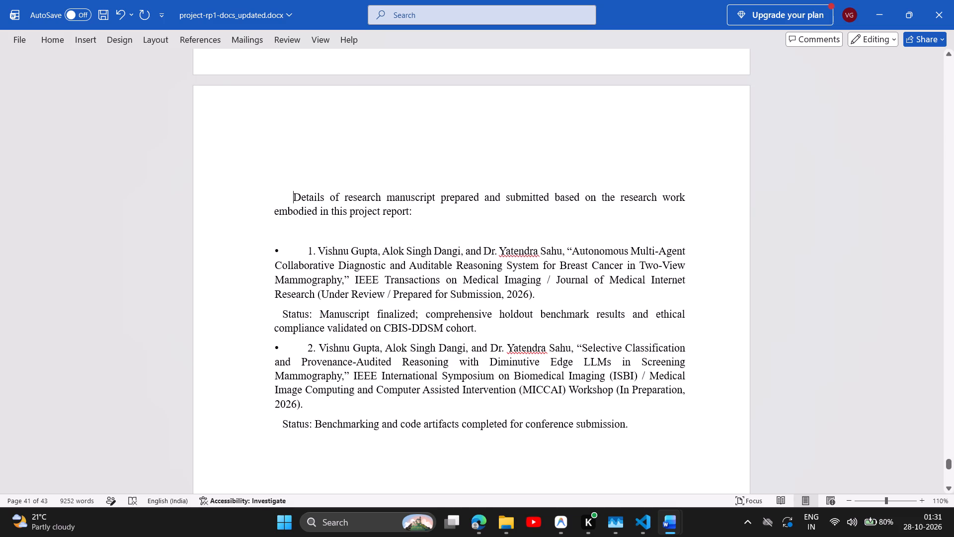
key(Return)
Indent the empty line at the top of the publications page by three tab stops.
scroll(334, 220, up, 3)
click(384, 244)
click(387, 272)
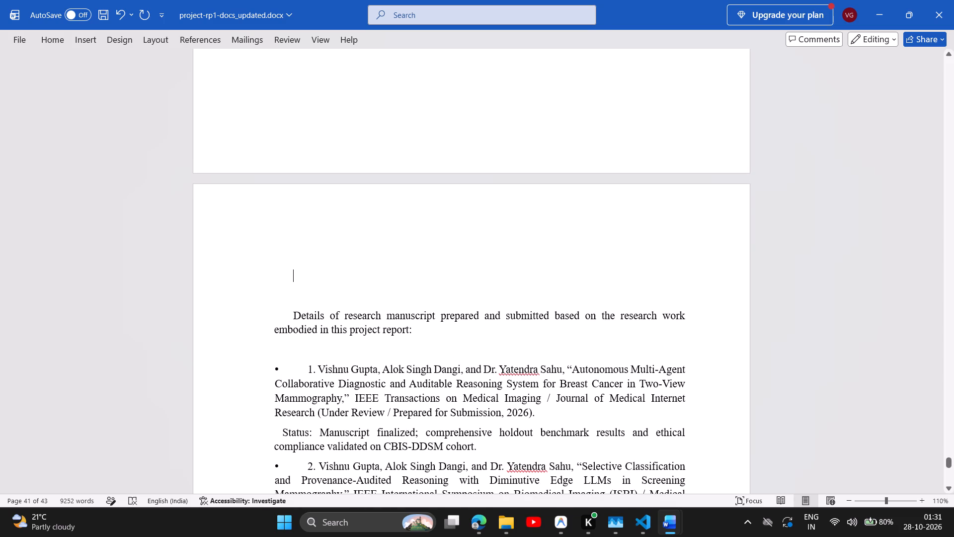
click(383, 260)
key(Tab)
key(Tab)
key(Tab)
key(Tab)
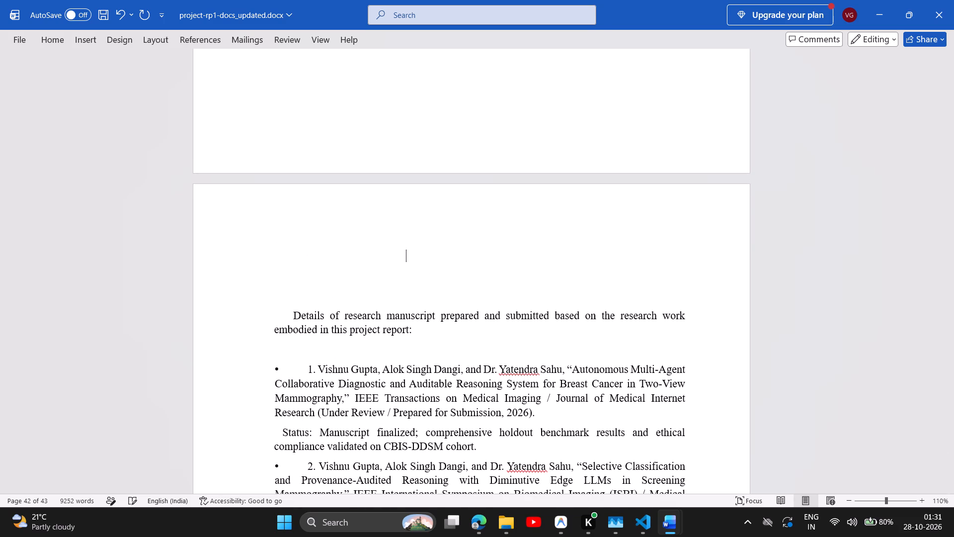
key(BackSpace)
Copy the List of Publications heading onto the empty line atop the next page and remove the extra indentation before it.
scroll(361, 246, up, 2)
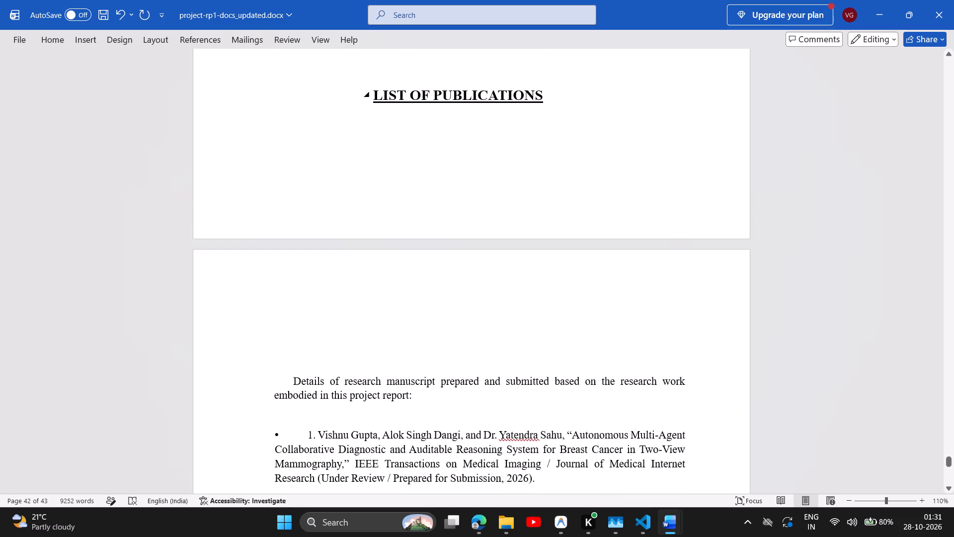
drag(374, 98, 490, 100)
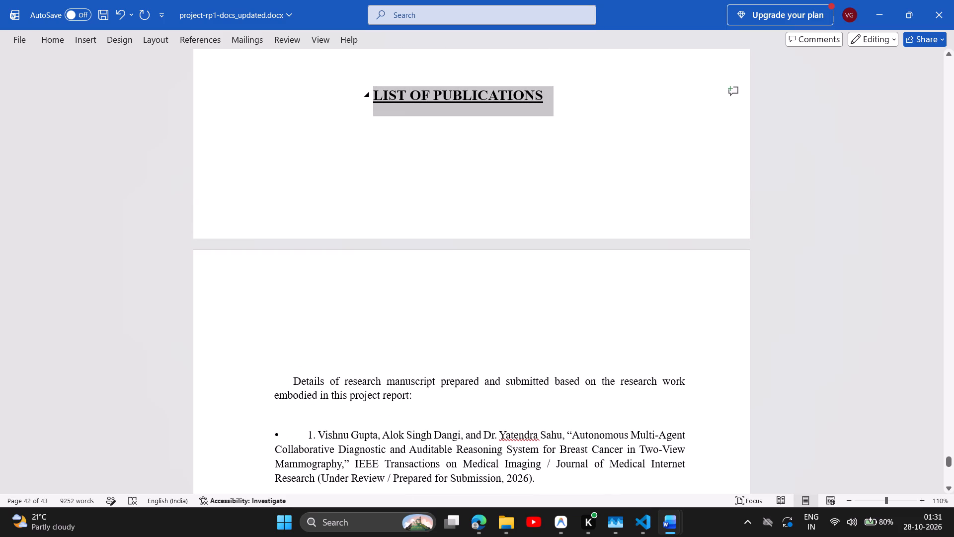
drag(490, 100, 537, 99)
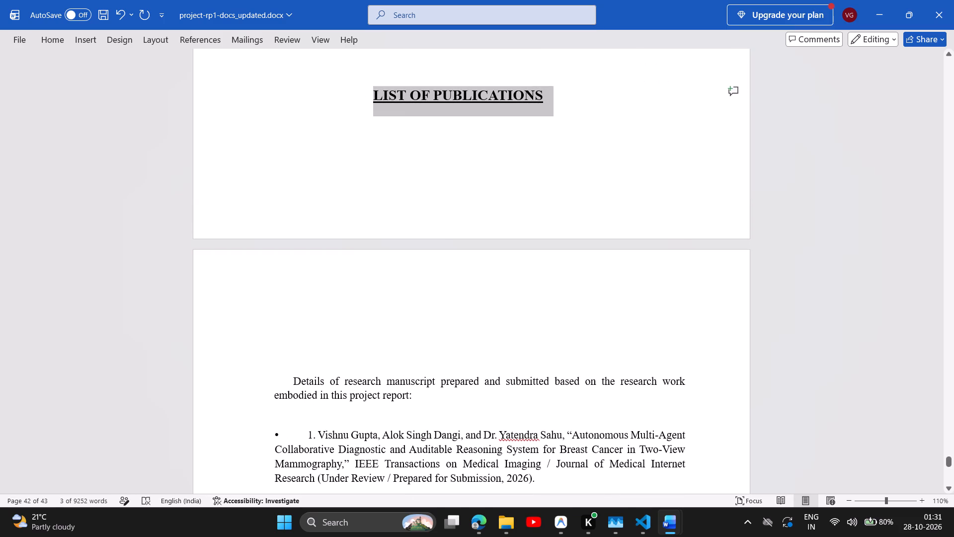
key(ctrl+c)
click(408, 323)
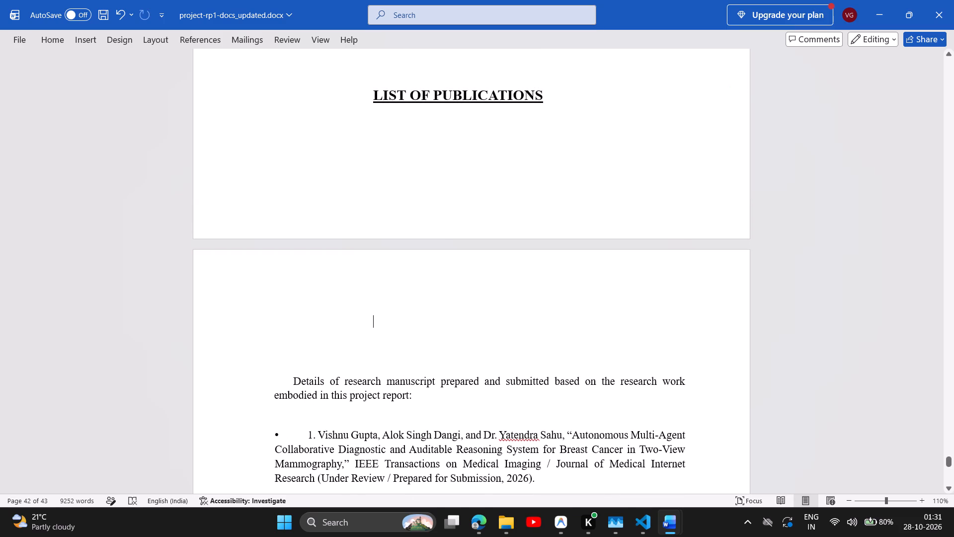
key(ctrl+v)
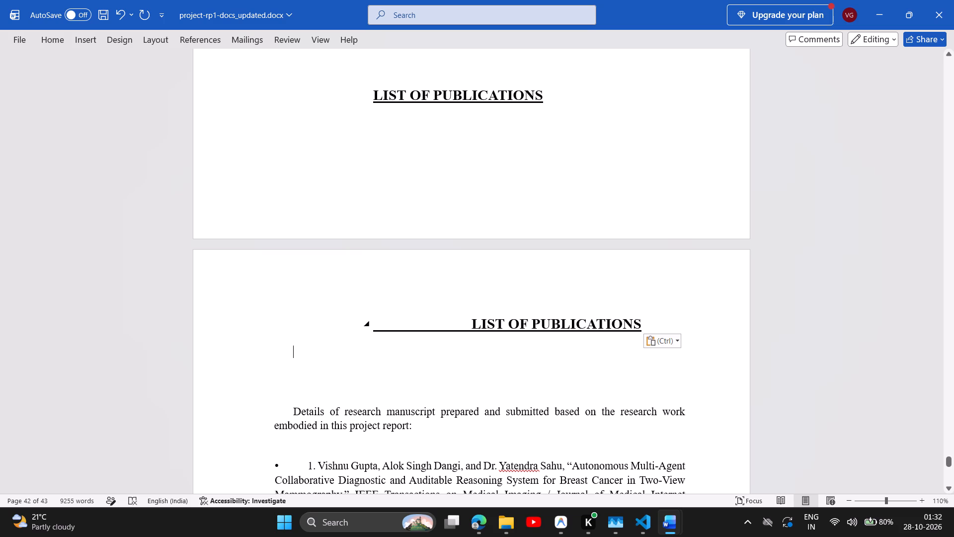
click(471, 324)
key(BackSpace)
key(BackSpace)
key(BackSpace)
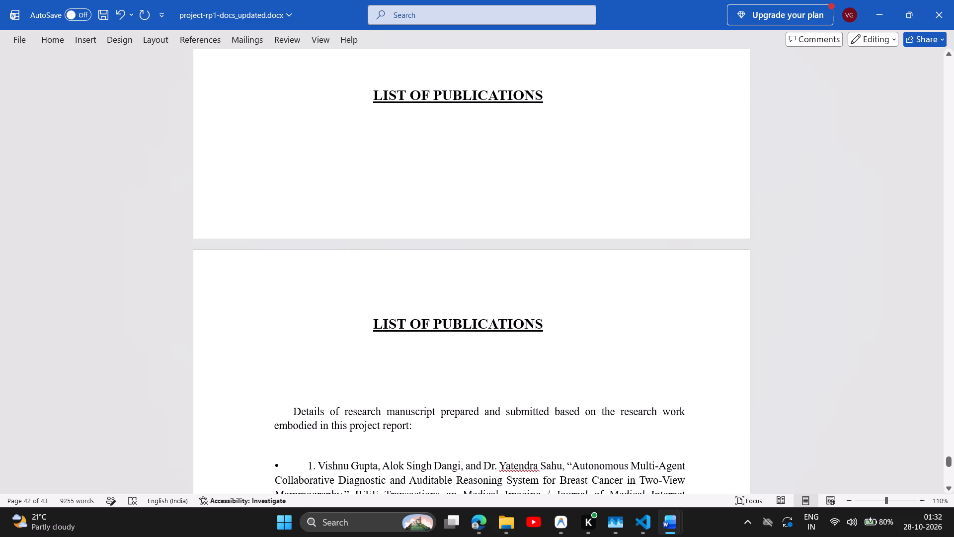
Reduce the empty space between the pasted heading and the "Details of research manuscript" paragraph.
scroll(390, 368, down, 2)
click(336, 321)
key(BackSpace)
key(BackSpace)
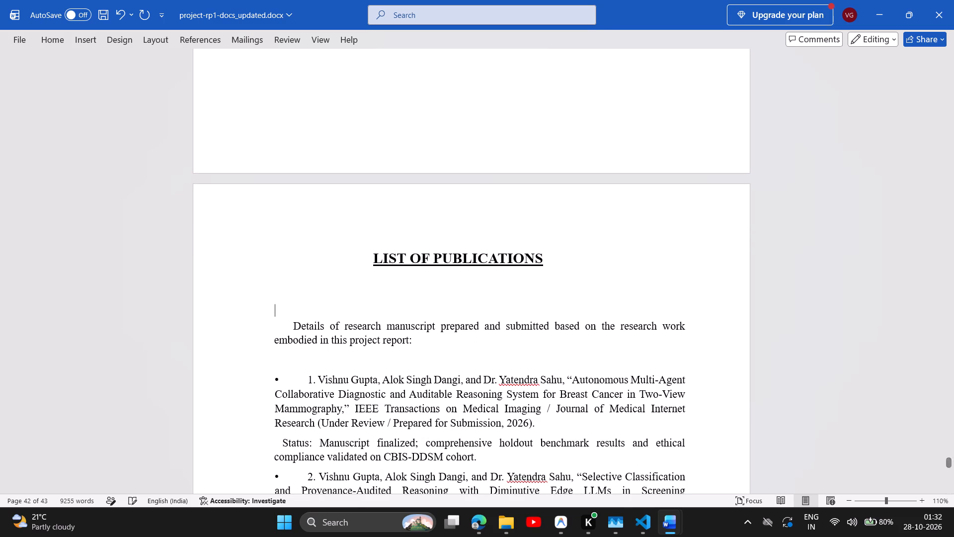
Delete the original List of Publications heading from the end of the references page.
scroll(391, 312, down, 5)
scroll(395, 314, up, 7)
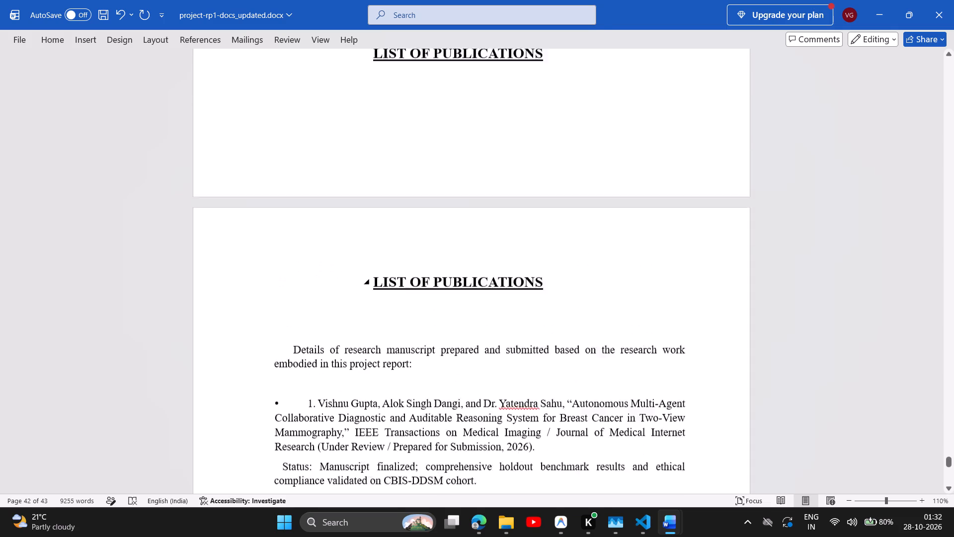
drag(371, 99, 551, 100)
key(BackSpace)
scroll(372, 172, up, 3)
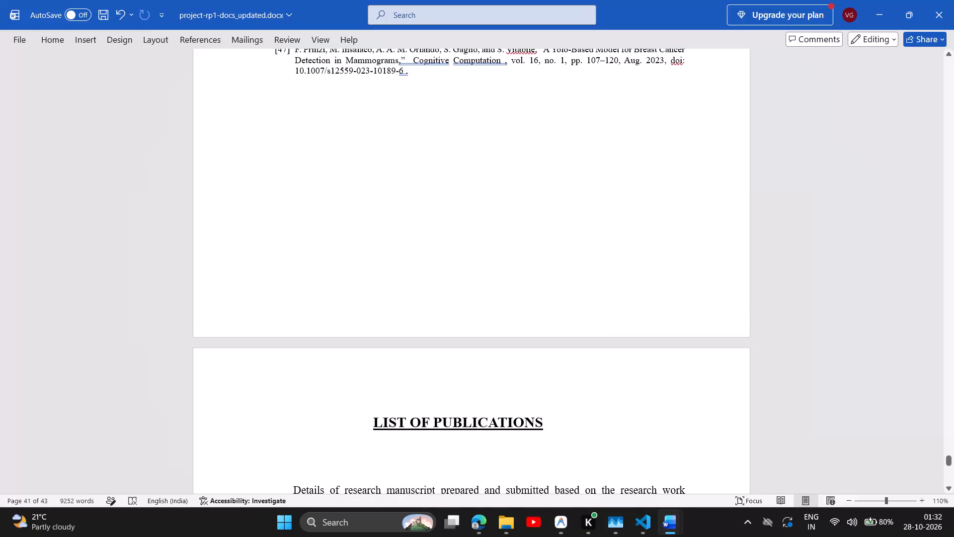
Examine the publications page and the plagiarism statement page down to the signature block, dismissing the Lenovo Vantage notification.
scroll(373, 182, down, 6)
scroll(456, 291, down, 5)
scroll(534, 342, down, 6)
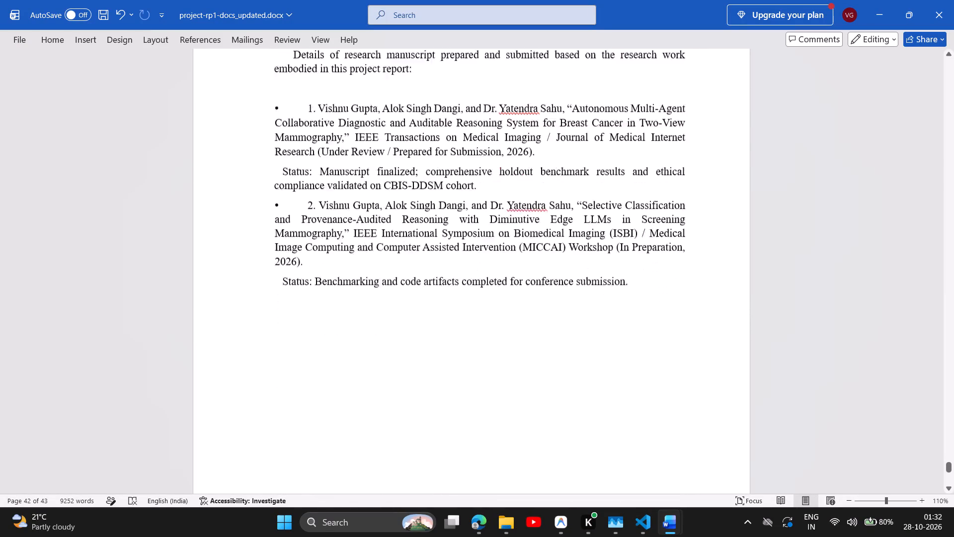
scroll(490, 354, down, 7)
scroll(409, 298, down, 11)
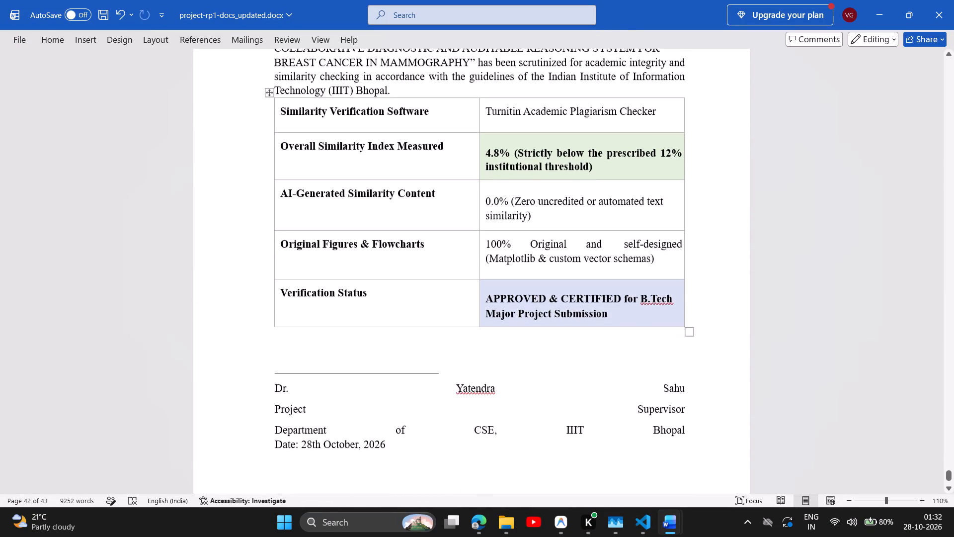
scroll(410, 315, down, 5)
scroll(464, 266, down, 6)
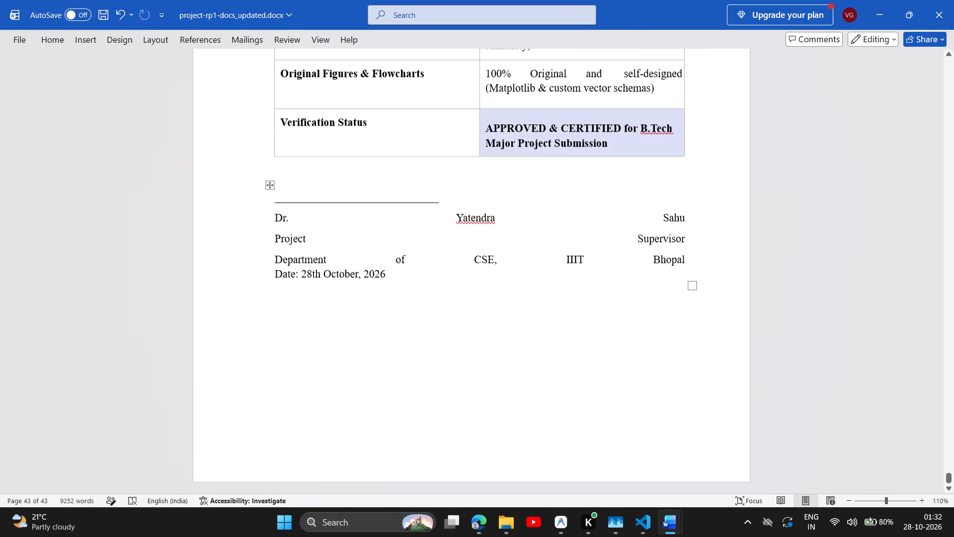
scroll(464, 338, down, 5)
scroll(410, 315, up, 3)
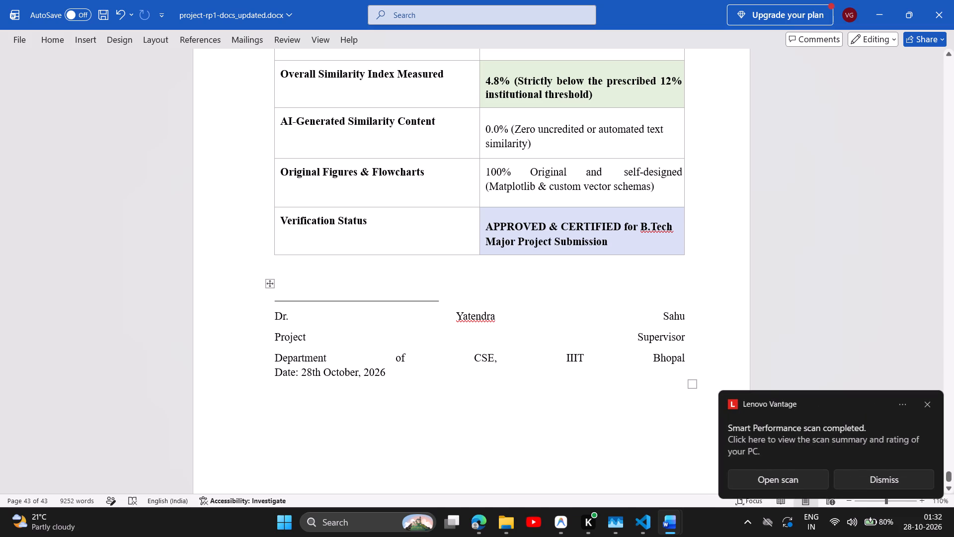
click(922, 410)
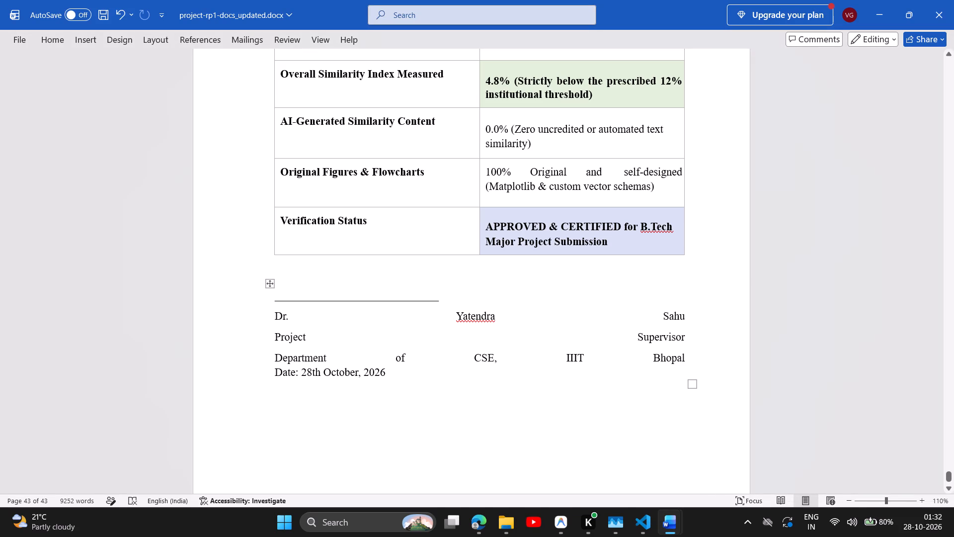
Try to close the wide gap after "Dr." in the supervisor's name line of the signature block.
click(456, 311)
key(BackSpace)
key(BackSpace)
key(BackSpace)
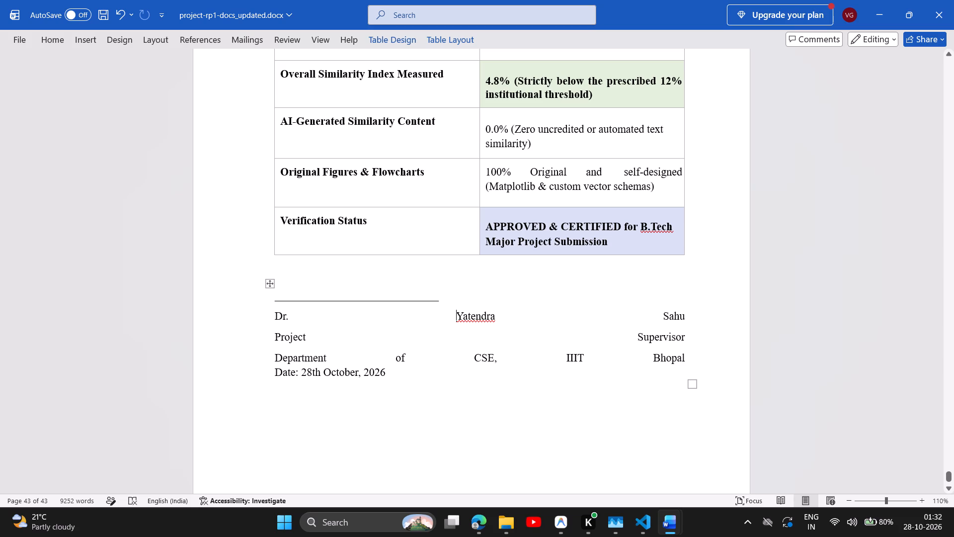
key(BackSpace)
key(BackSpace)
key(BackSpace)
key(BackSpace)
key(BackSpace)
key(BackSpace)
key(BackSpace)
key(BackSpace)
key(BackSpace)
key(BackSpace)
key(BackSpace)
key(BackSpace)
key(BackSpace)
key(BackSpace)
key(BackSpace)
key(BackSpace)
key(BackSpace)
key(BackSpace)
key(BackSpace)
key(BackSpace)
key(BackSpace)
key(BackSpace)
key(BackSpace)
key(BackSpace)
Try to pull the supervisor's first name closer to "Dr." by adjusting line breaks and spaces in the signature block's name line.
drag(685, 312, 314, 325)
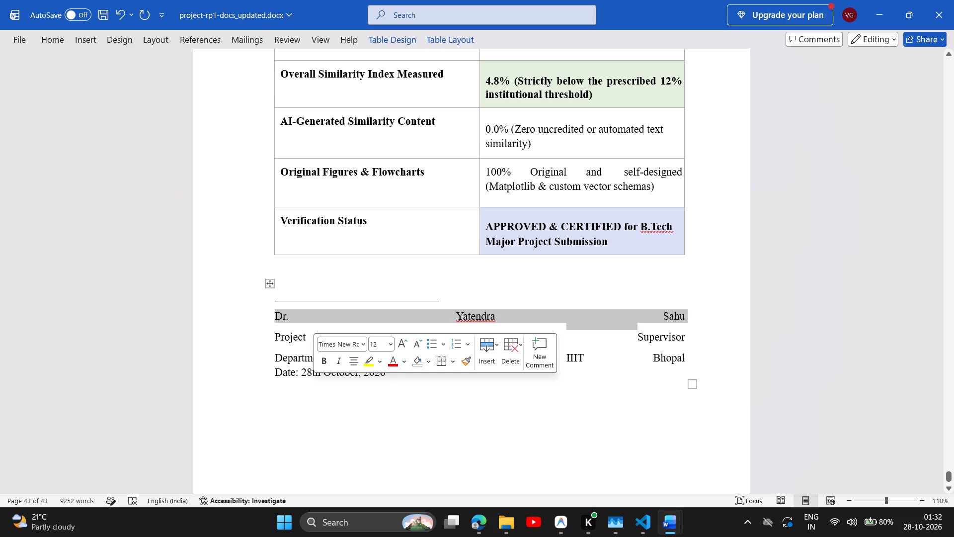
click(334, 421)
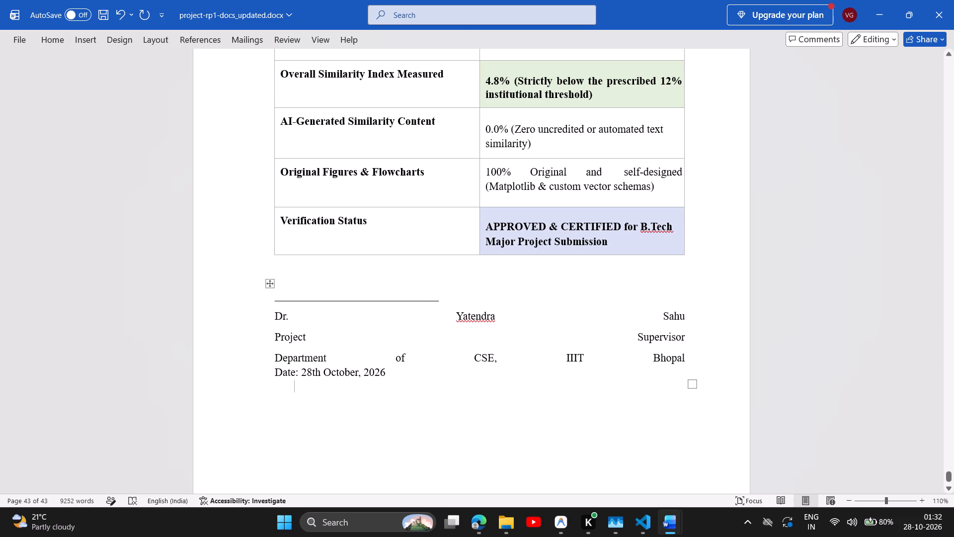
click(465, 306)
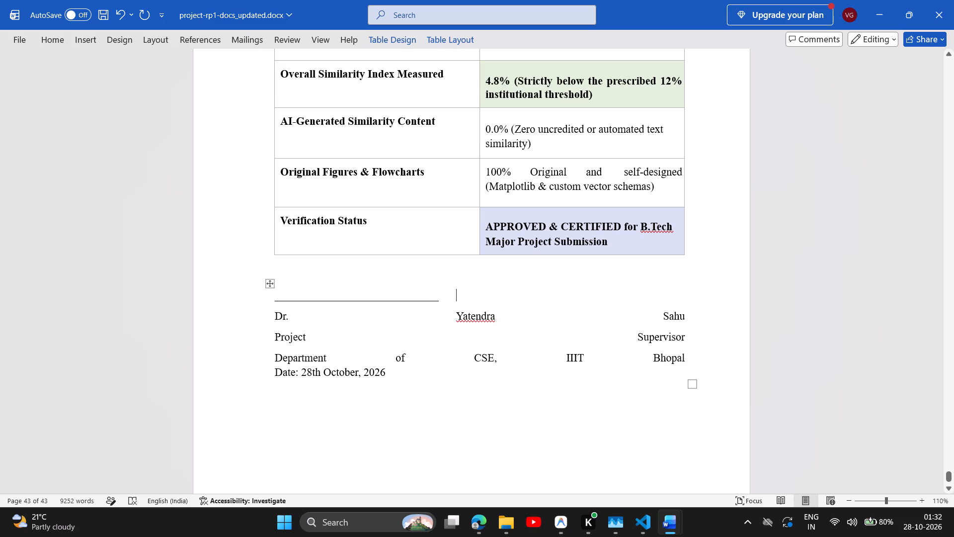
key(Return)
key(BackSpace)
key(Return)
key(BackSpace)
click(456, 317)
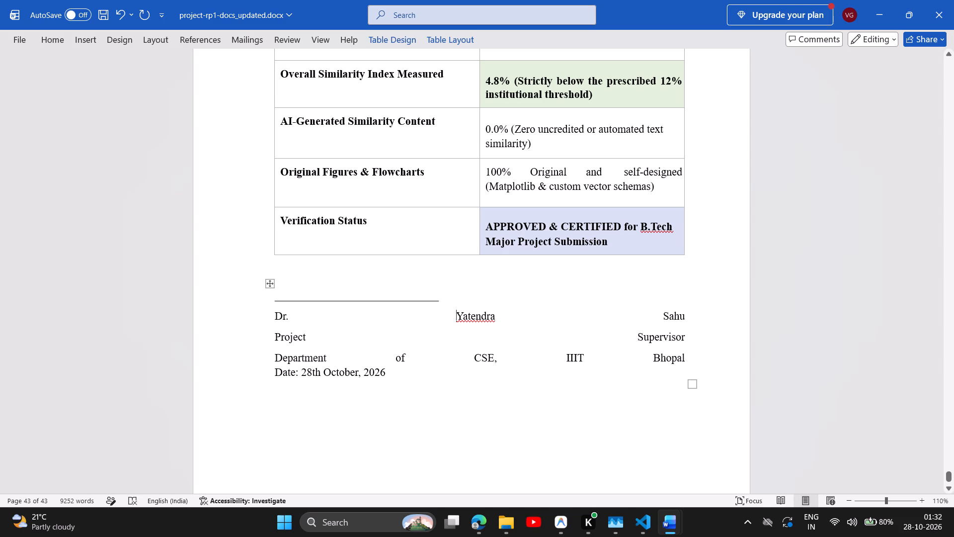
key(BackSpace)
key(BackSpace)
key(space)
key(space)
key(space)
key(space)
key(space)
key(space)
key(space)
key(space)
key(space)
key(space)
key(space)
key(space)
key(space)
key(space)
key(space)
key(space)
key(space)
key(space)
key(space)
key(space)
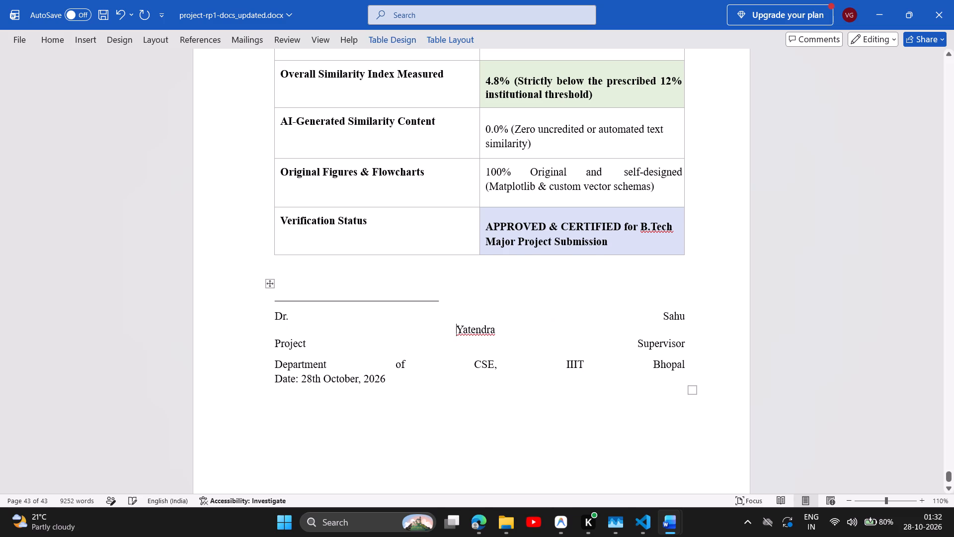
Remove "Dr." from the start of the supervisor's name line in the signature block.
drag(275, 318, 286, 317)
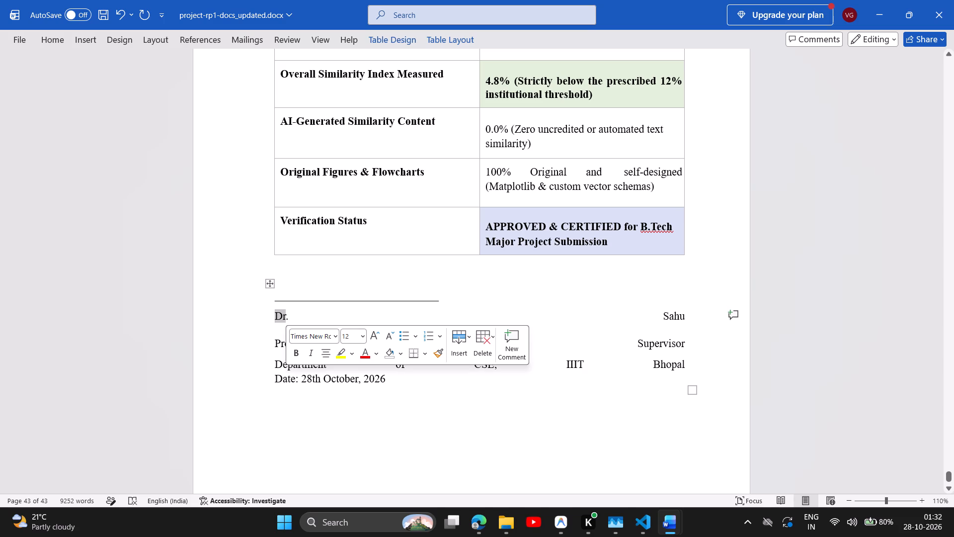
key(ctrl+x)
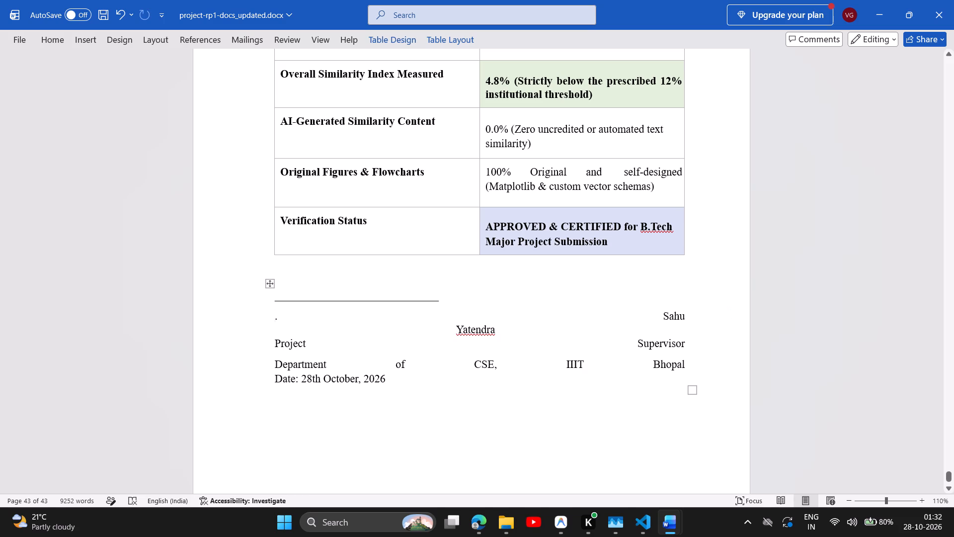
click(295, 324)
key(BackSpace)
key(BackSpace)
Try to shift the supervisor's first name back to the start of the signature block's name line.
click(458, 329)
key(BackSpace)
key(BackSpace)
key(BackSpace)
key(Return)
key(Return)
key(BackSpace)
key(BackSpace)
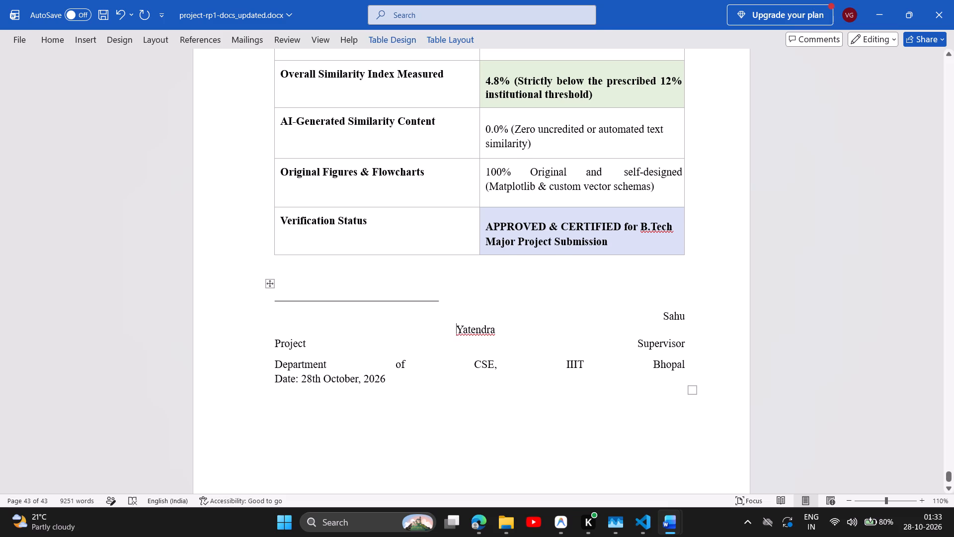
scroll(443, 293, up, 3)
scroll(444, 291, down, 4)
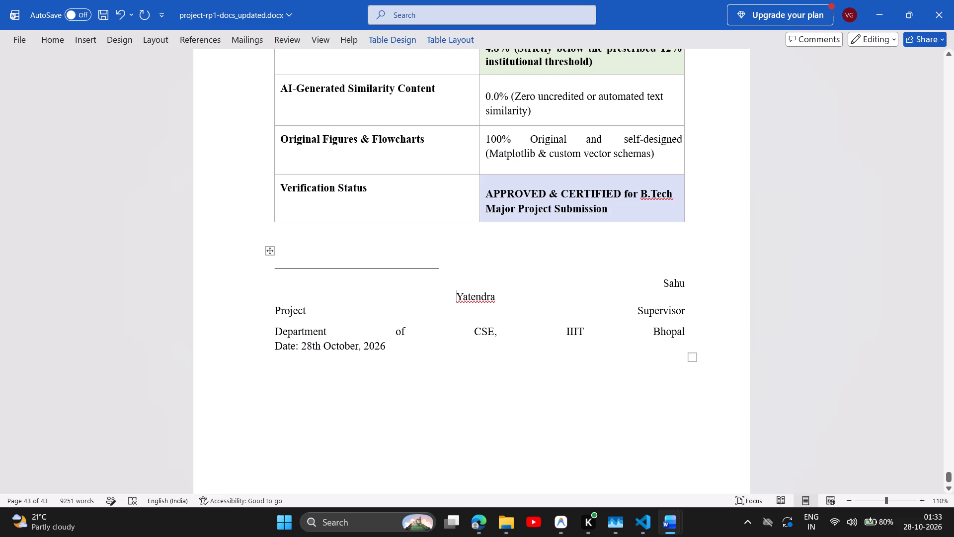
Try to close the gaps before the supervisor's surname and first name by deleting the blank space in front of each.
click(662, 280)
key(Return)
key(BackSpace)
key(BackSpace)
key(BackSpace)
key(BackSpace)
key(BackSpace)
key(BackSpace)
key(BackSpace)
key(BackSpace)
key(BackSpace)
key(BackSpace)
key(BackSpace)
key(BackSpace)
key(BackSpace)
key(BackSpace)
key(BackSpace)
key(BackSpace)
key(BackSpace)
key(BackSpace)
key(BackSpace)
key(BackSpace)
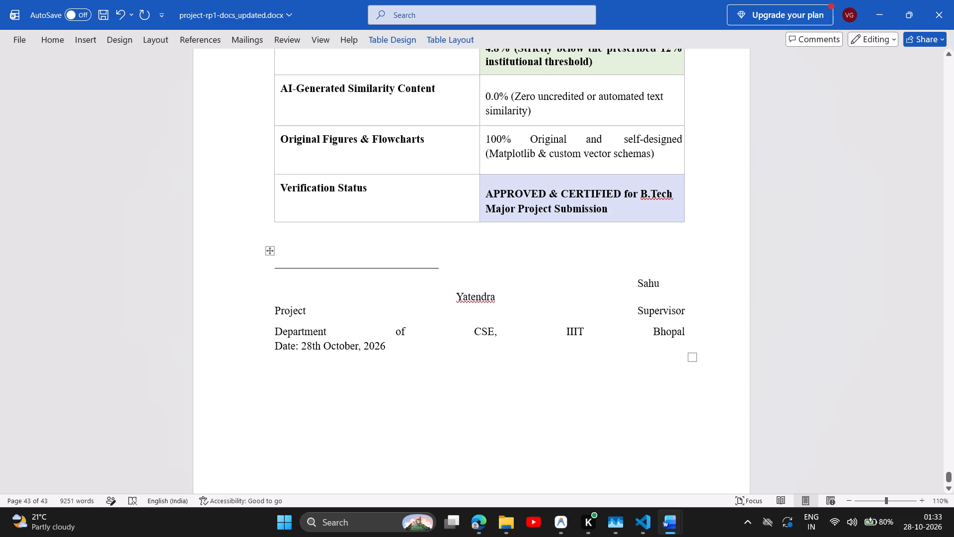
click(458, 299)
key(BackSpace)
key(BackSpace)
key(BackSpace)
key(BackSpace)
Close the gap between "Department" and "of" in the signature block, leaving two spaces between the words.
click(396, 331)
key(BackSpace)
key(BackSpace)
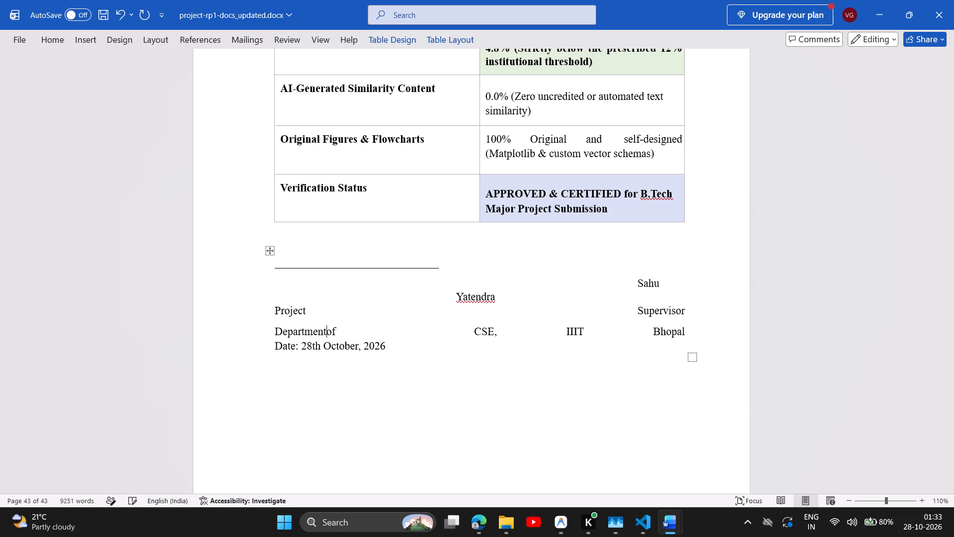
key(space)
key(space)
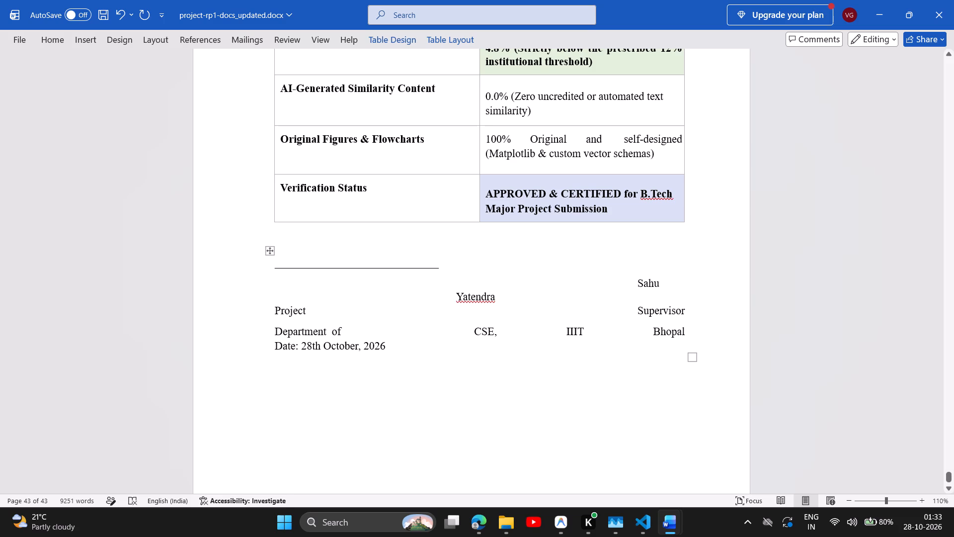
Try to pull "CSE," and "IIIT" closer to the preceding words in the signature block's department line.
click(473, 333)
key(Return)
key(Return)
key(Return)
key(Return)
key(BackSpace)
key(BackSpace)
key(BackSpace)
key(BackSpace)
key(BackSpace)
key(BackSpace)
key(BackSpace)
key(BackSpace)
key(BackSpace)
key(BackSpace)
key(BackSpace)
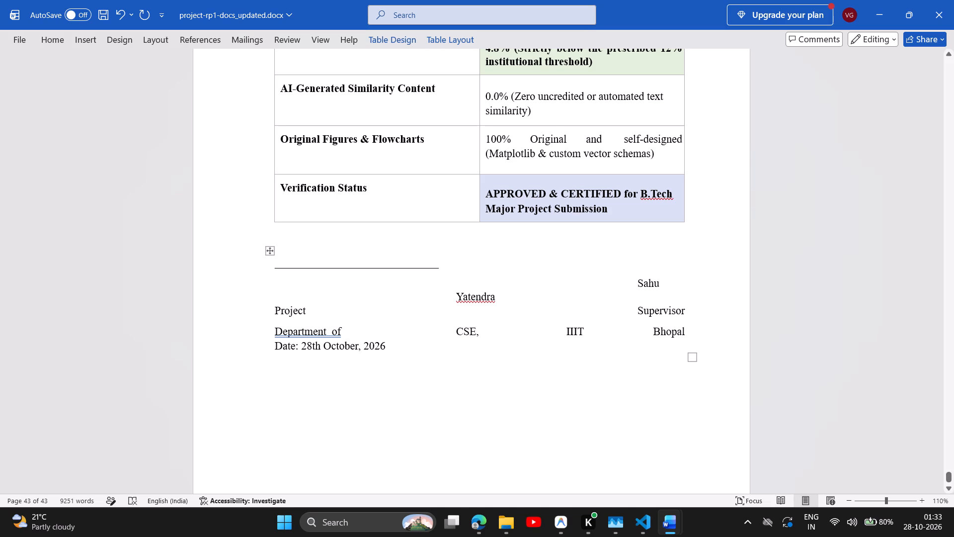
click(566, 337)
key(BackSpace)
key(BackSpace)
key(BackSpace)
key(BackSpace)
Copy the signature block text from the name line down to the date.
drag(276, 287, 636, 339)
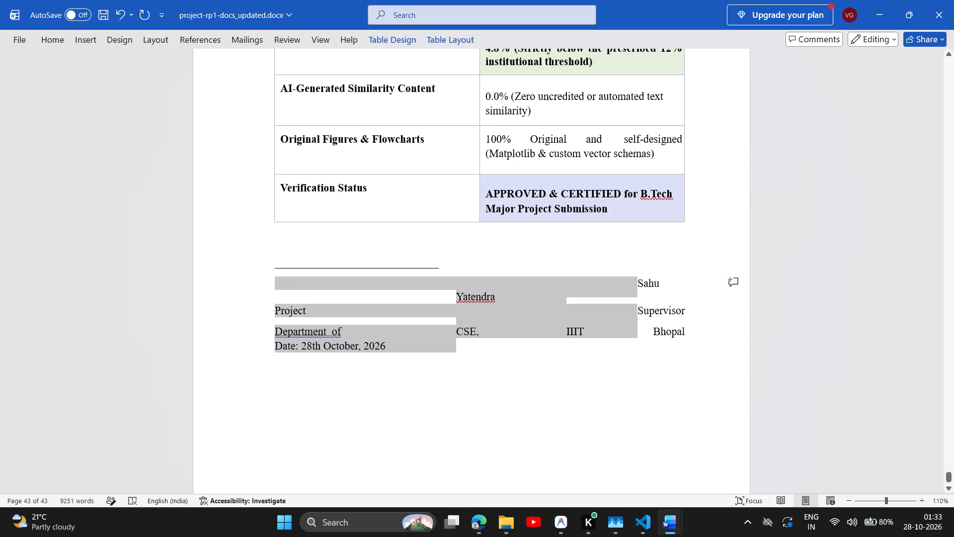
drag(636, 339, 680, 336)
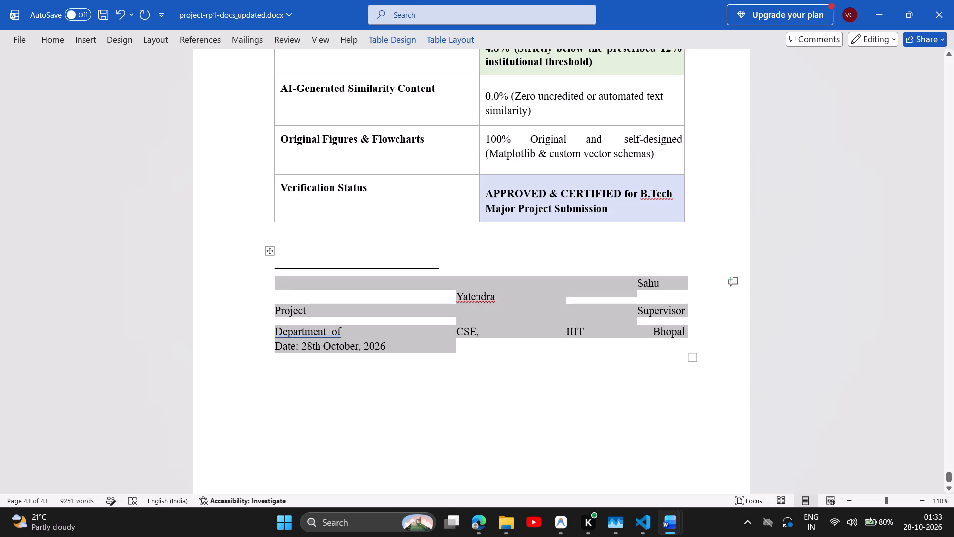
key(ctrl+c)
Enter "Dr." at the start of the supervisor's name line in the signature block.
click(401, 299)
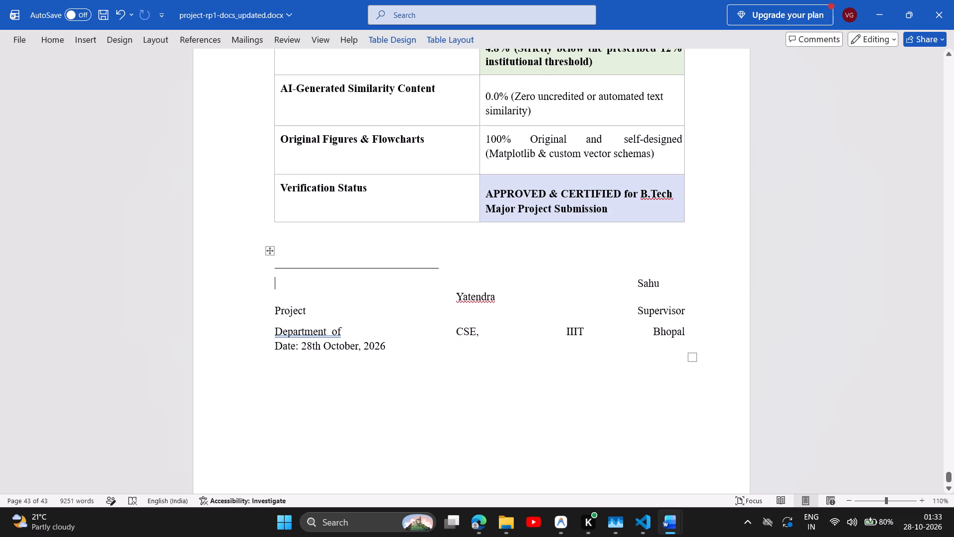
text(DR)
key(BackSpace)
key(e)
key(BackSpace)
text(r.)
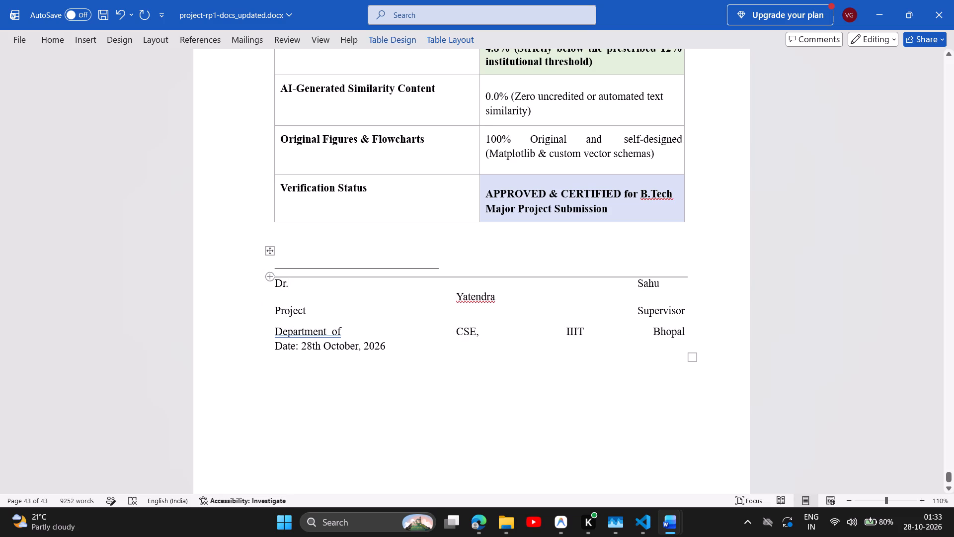
Insert an empty row between the signature line and the supervisor's name line.
right_click(269, 272)
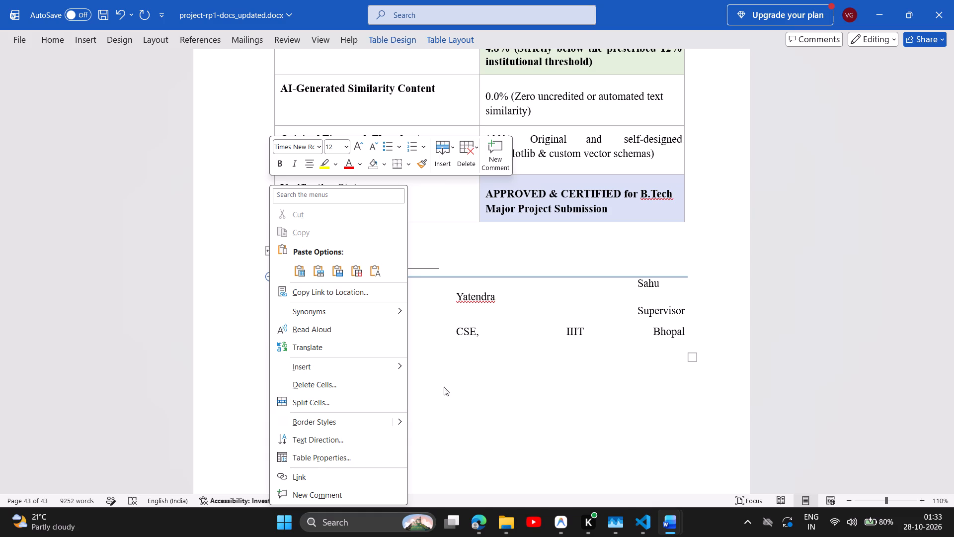
click(463, 384)
click(270, 276)
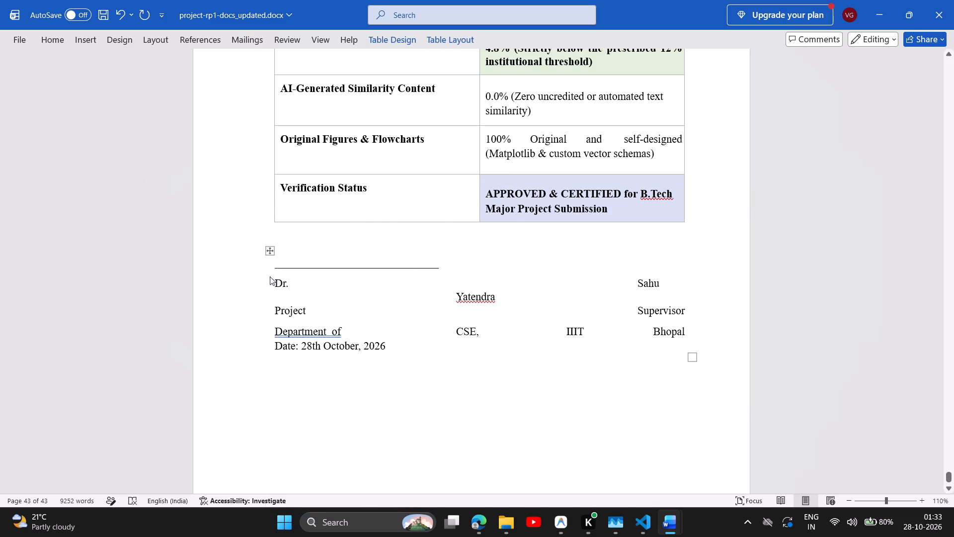
click(488, 414)
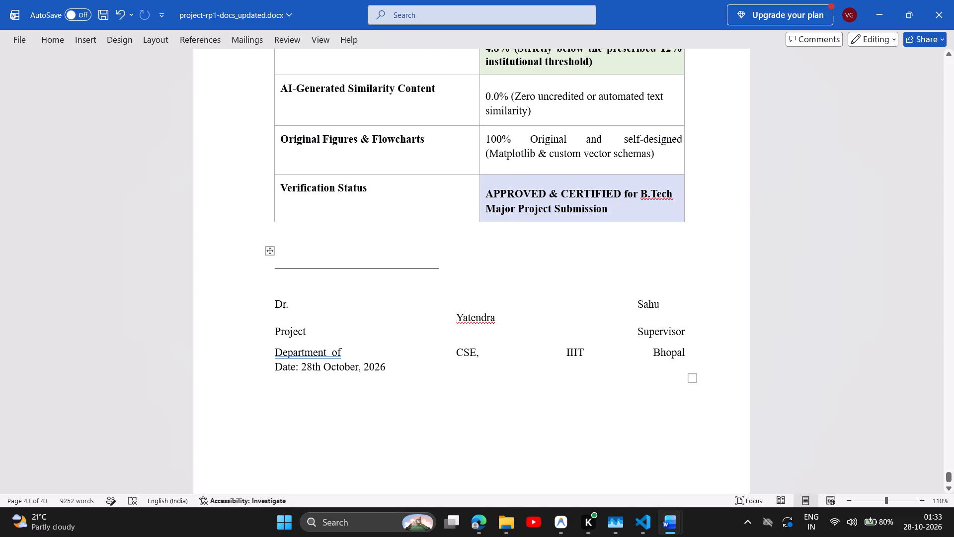
Cut the signature block text below the signature line, from the supervisor's name line through the date.
drag(264, 298, 406, 368)
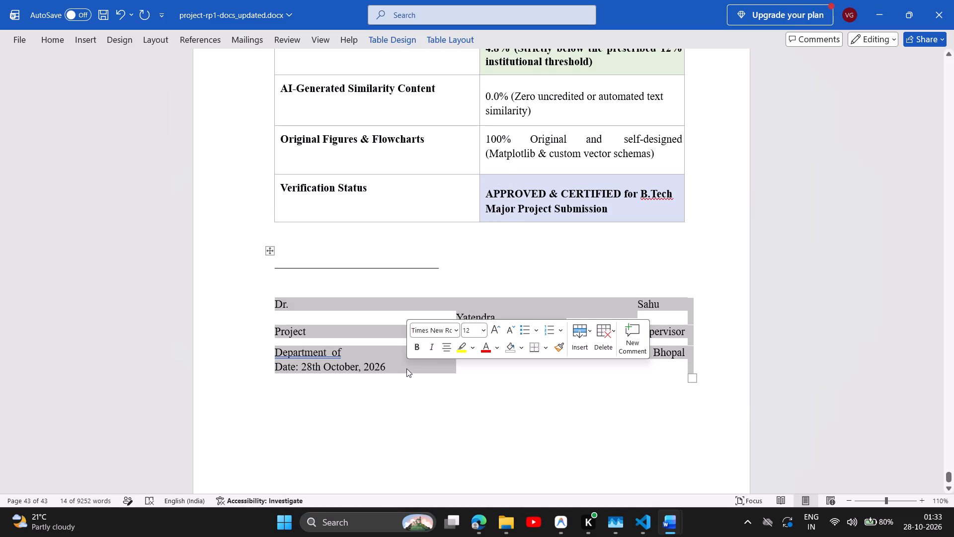
key(ctrl+x)
scroll(370, 360, down, 2)
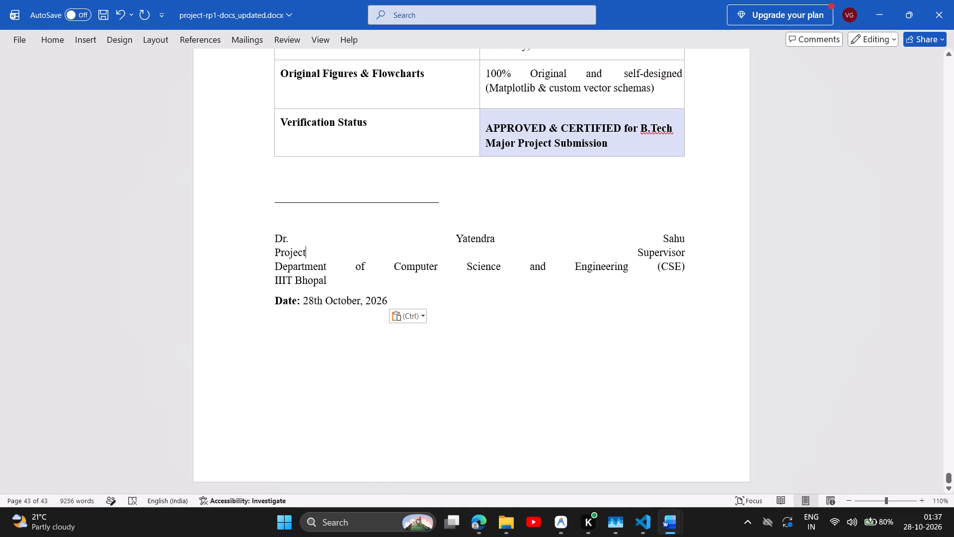
click(453, 238)
double_click(468, 235)
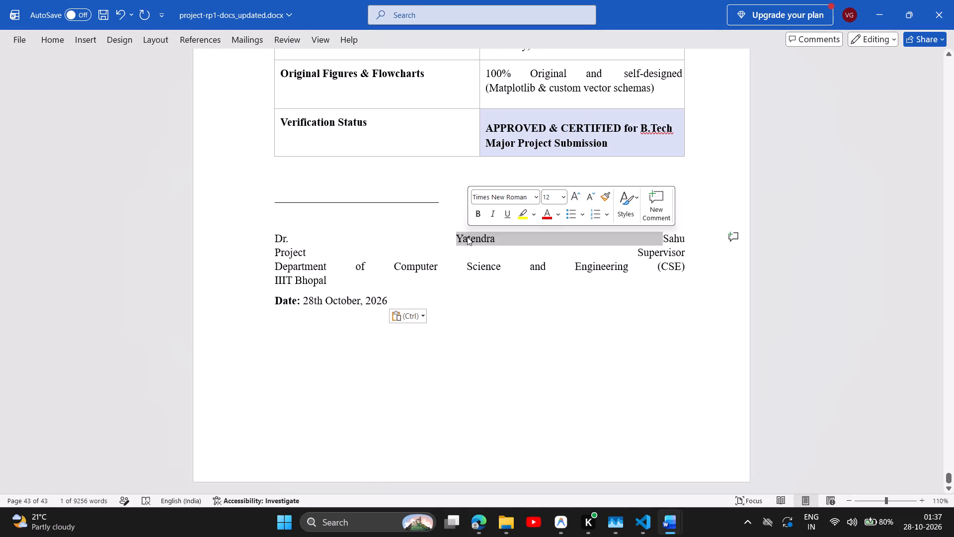
key(ctrl+l)
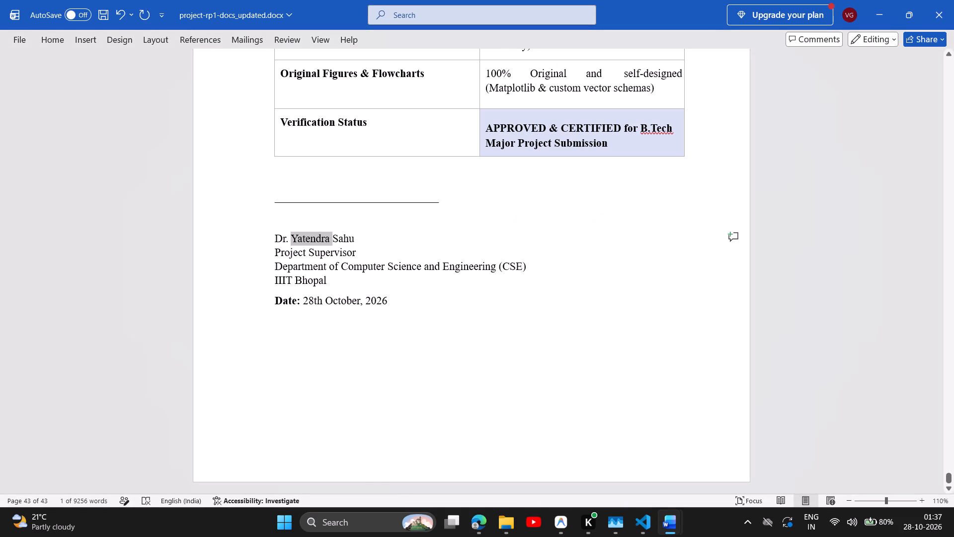
click(463, 242)
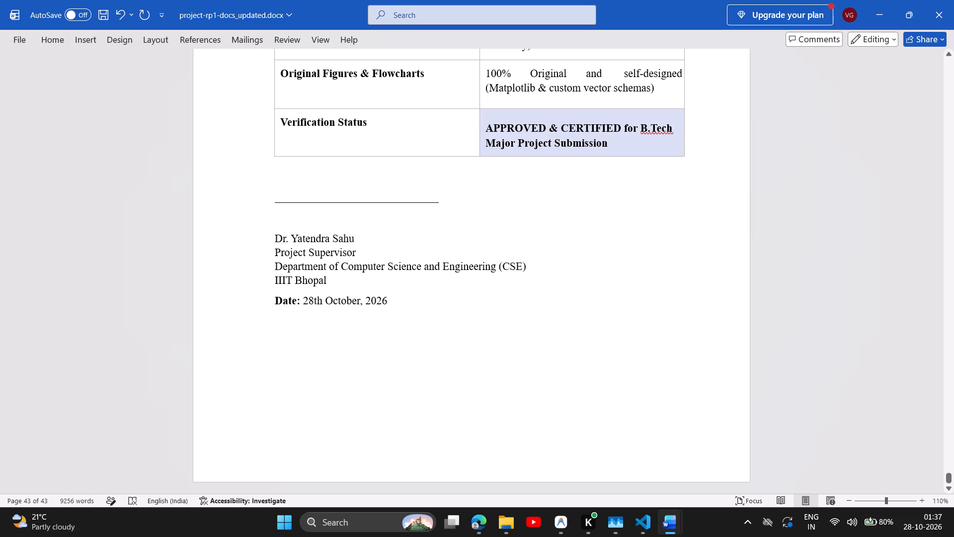
Review the layout of the report's closing pages, from the Plagiarism Compliance Statement back through List of Publications to References.
scroll(522, 215, up, 2)
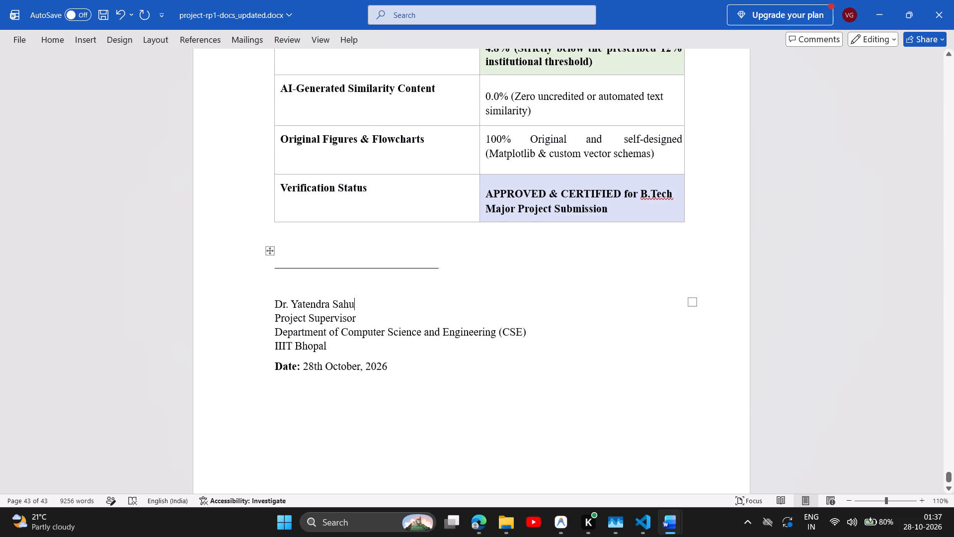
scroll(477, 158, up, 2)
scroll(486, 247, up, 7)
scroll(391, 120, up, 4)
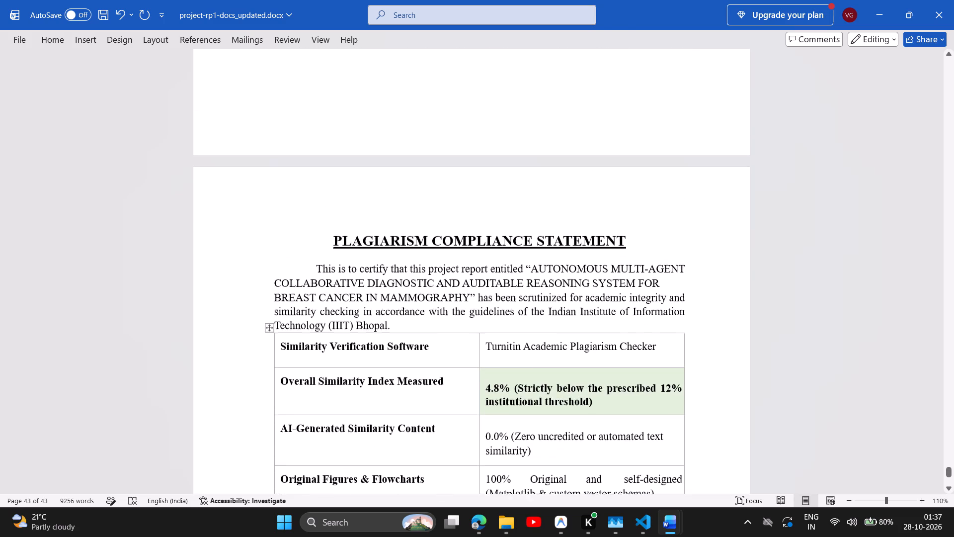
scroll(389, 146, up, 1)
scroll(456, 179, up, 20)
scroll(456, 179, up, 7)
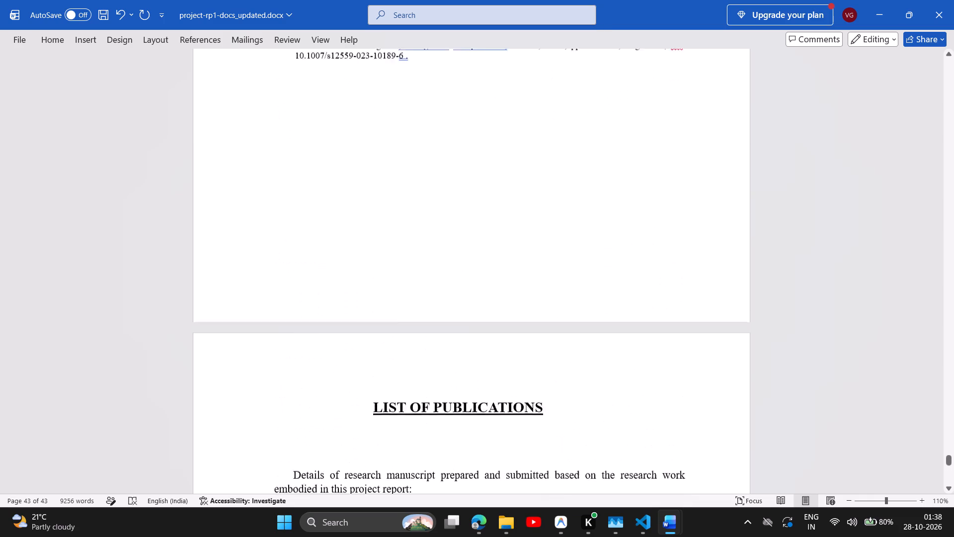
scroll(498, 289, up, 20)
scroll(498, 289, up, 12)
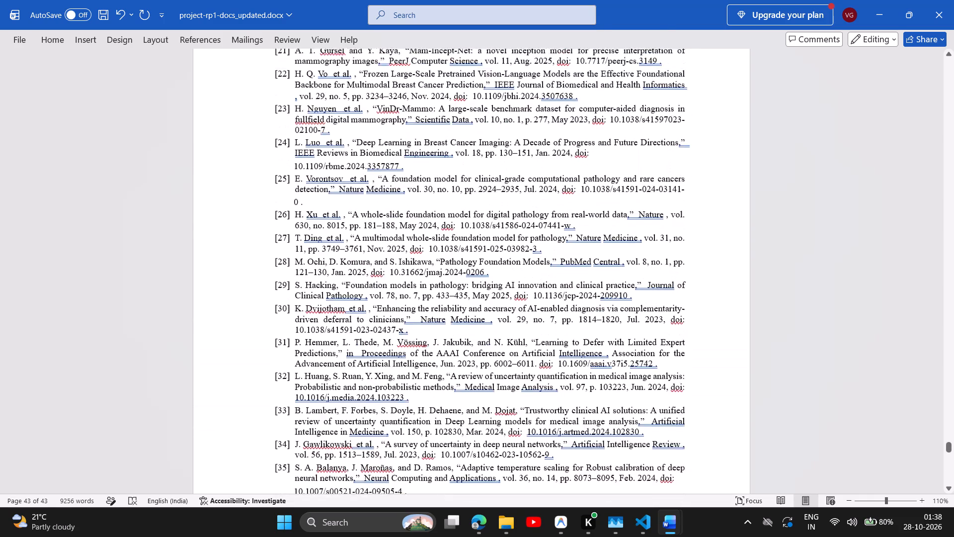
scroll(511, 347, up, 20)
scroll(511, 347, up, 10)
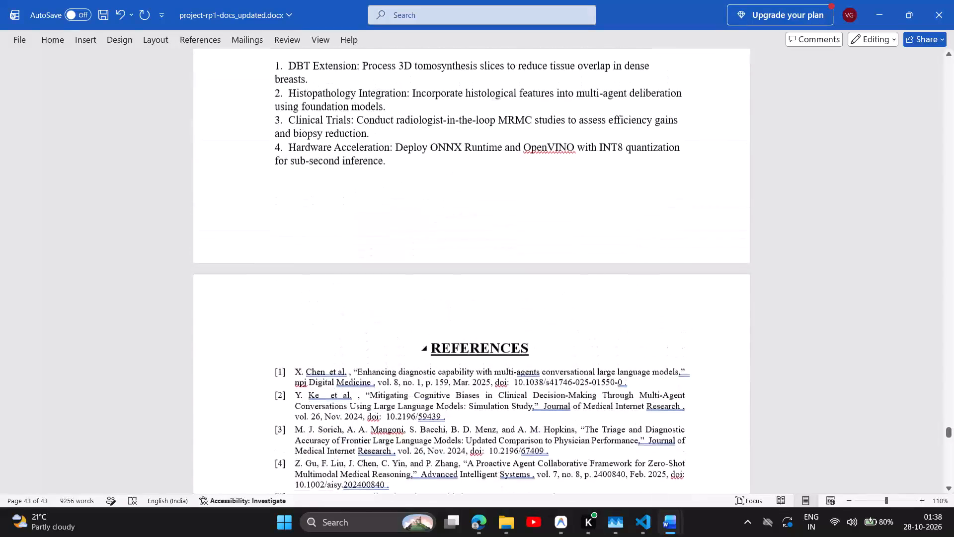
Check the layout of Chapter 9: Conclusion and Future Scope and the comparison table split across the pages before it.
scroll(511, 347, up, 10)
scroll(529, 435, up, 9)
scroll(498, 469, down, 6)
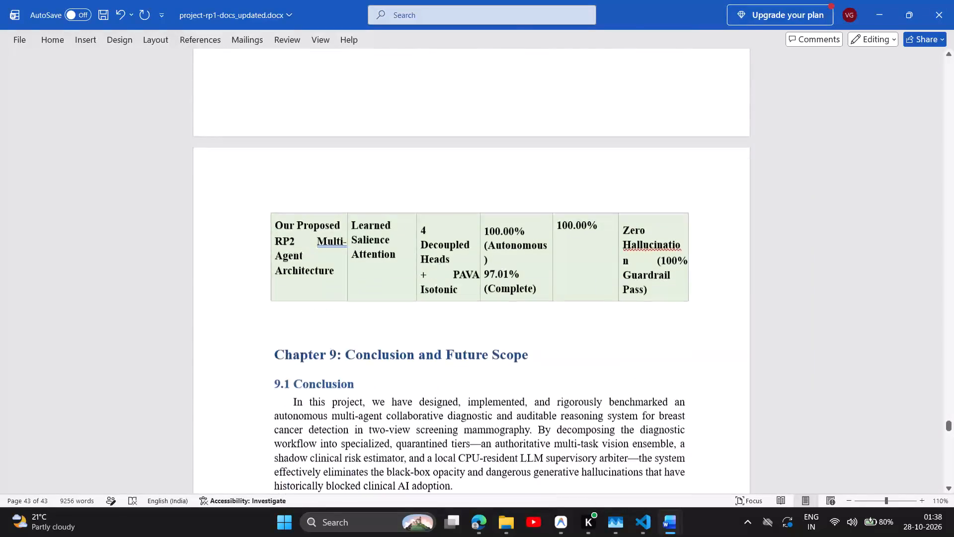
scroll(402, 426, down, 9)
scroll(524, 466, up, 5)
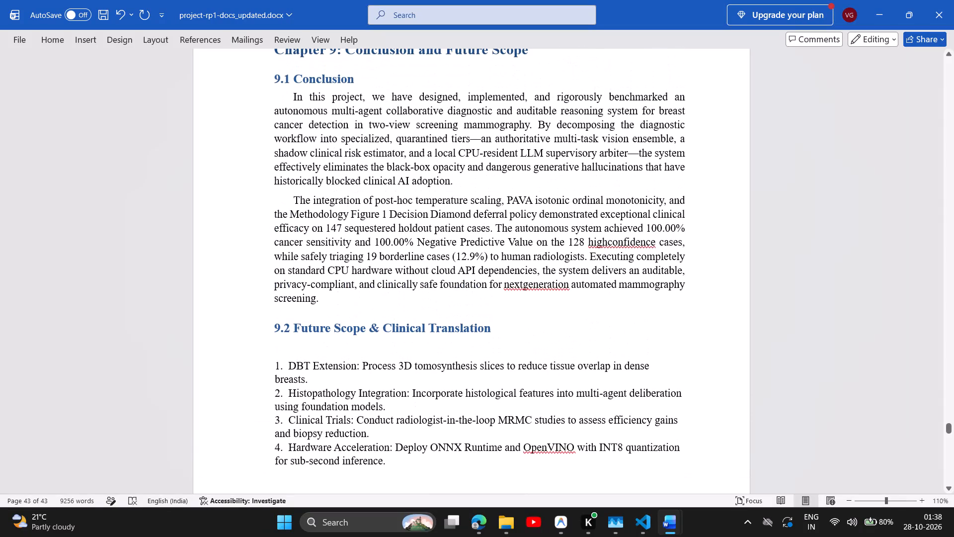
scroll(525, 393, down, 2)
scroll(525, 389, up, 18)
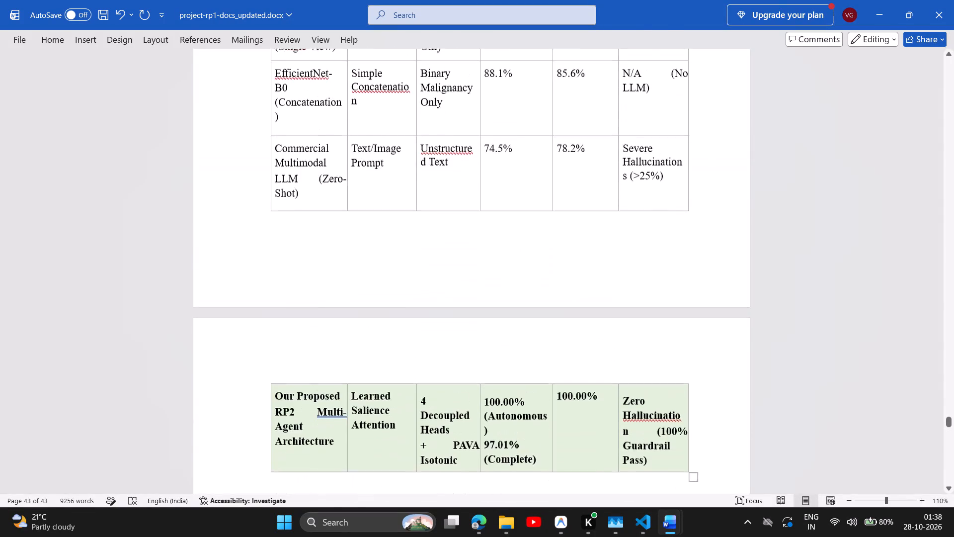
Examine the Grad-CAM figure in section 8.7 and the placement of Table 6 and its caption in section 8.6.
scroll(520, 389, up, 4)
scroll(456, 315, up, 17)
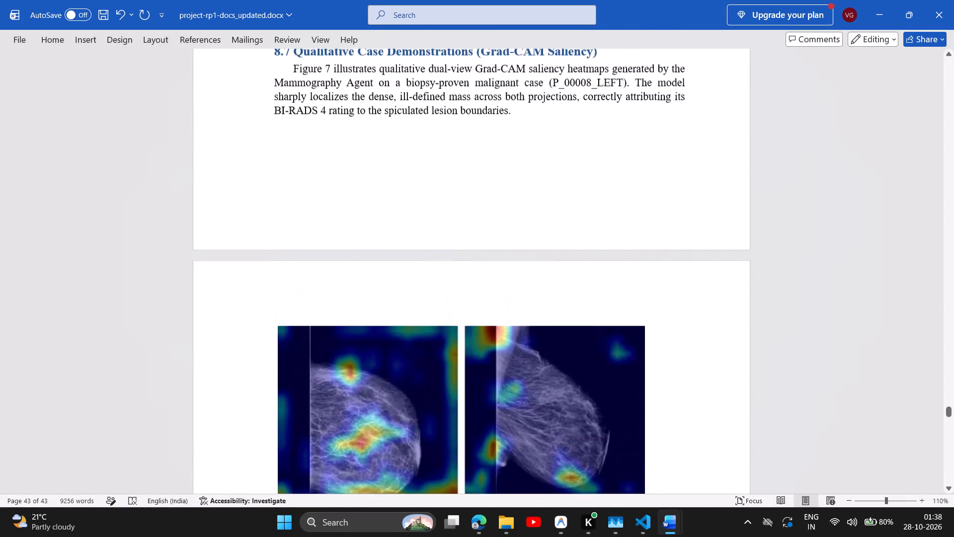
scroll(480, 329, up, 15)
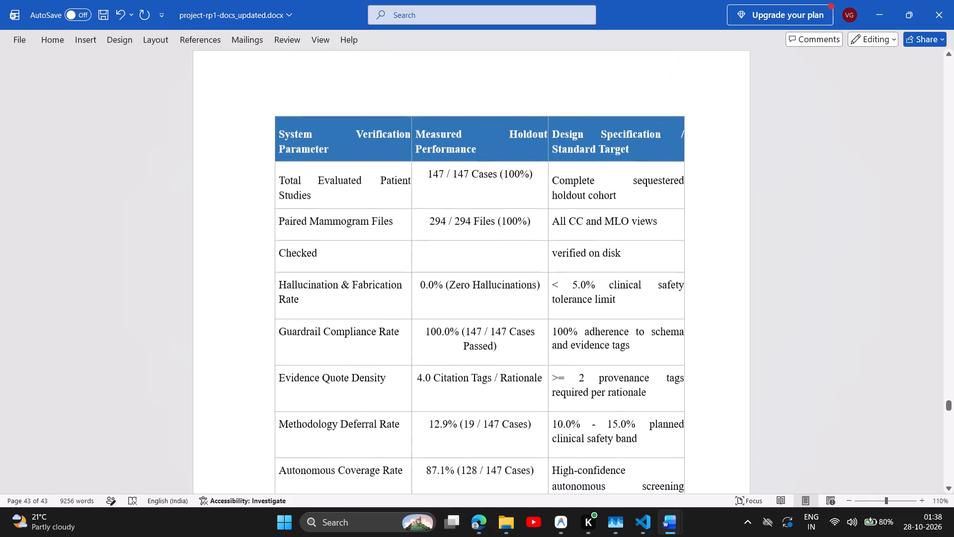
scroll(451, 323, up, 7)
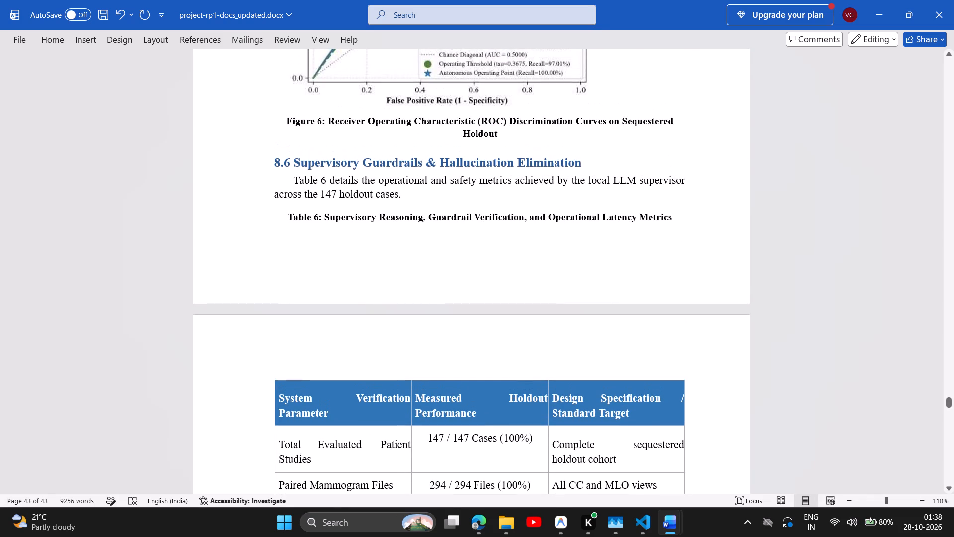
scroll(442, 329, up, 4)
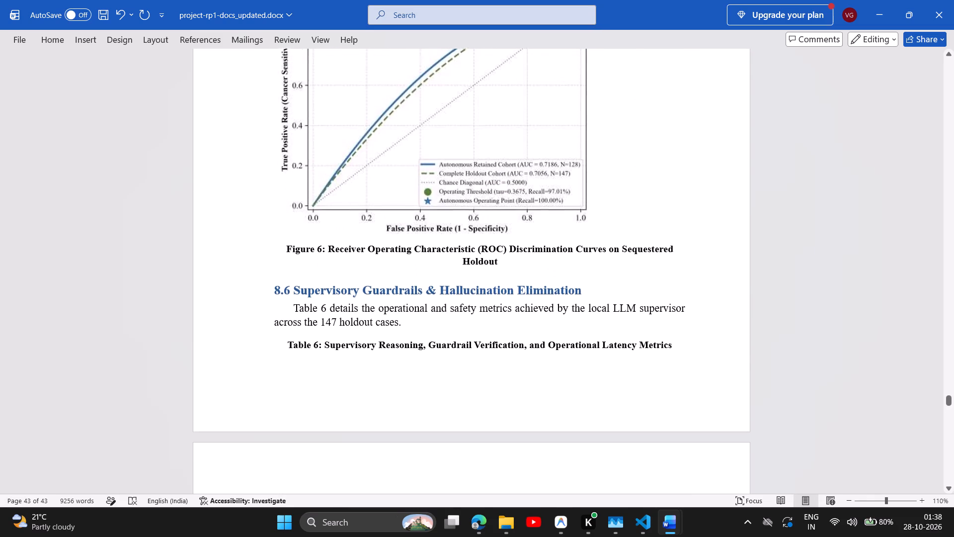
scroll(458, 324, down, 3)
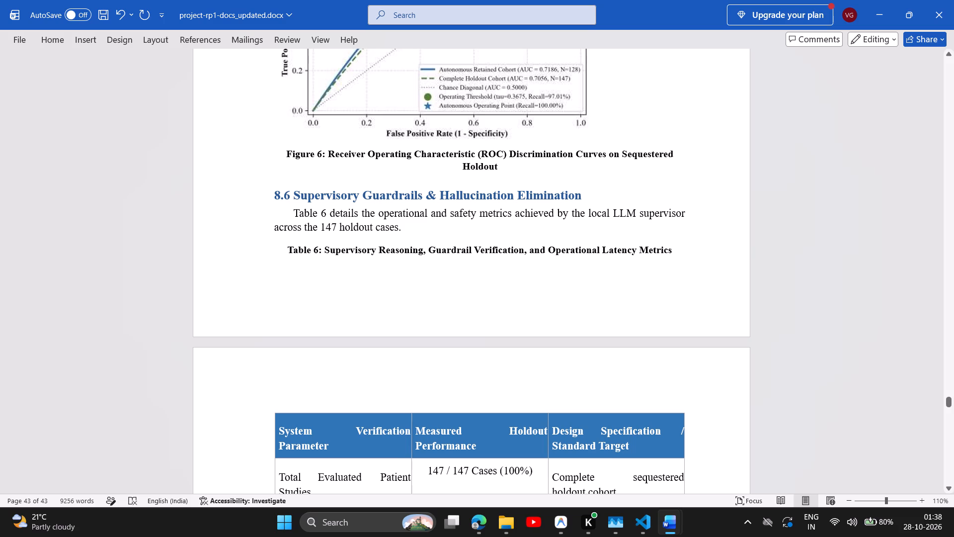
scroll(495, 283, up, 4)
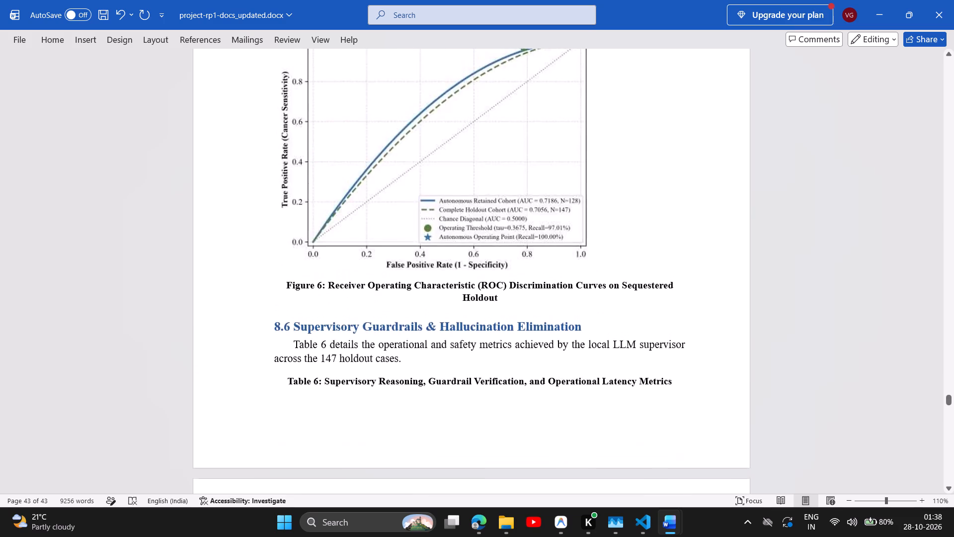
Inspect the rest of Chapter 8 back to section 8.1, checking its ROC figure, confusion matrices and tables across page breaks.
scroll(465, 288, up, 11)
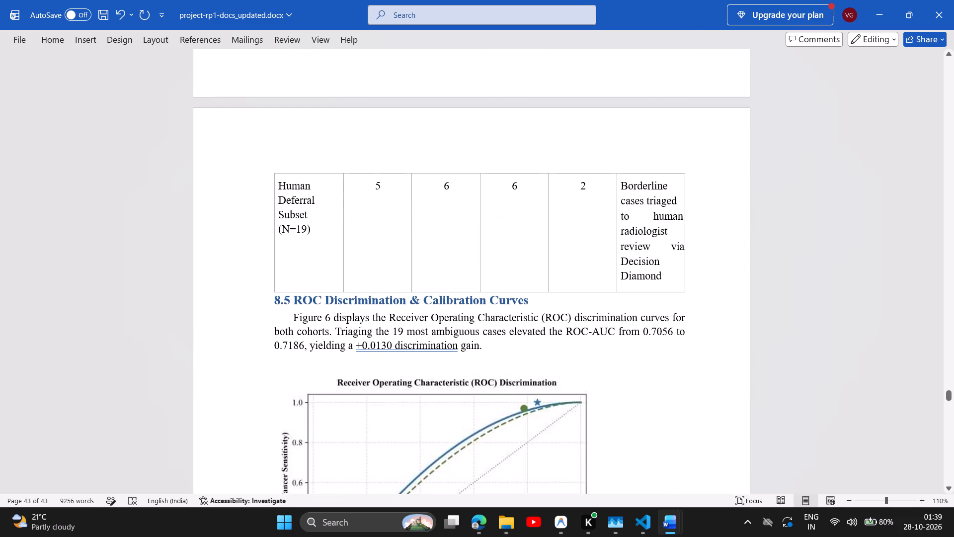
scroll(469, 281, up, 10)
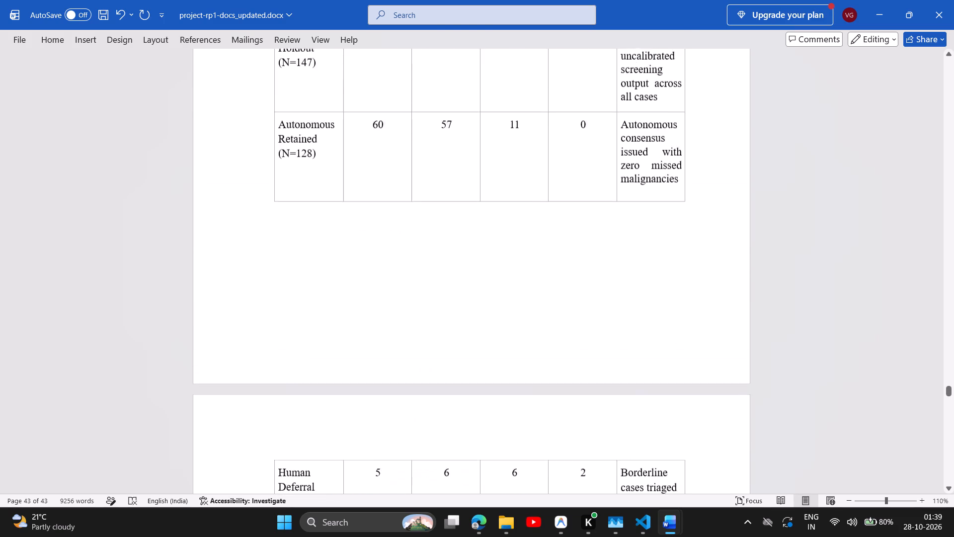
scroll(468, 284, up, 19)
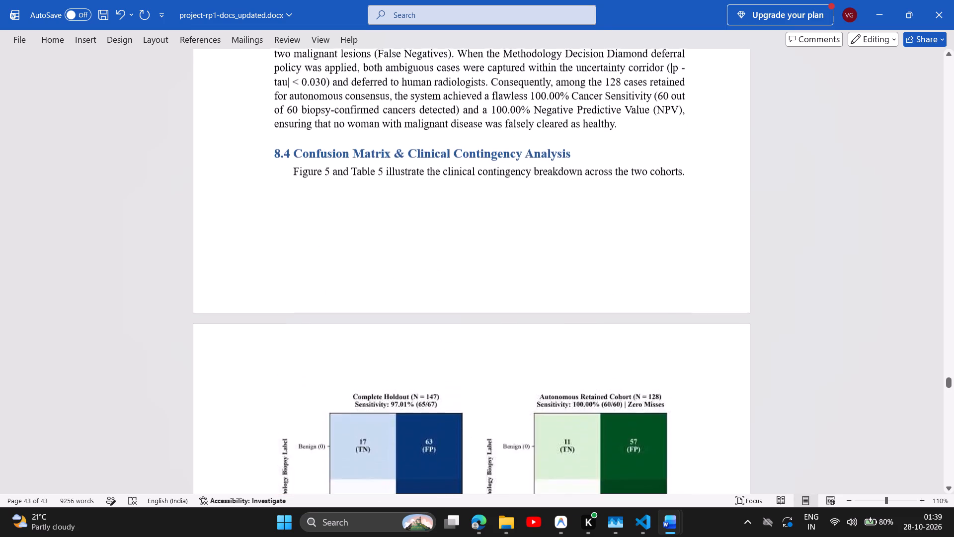
scroll(464, 311, up, 20)
scroll(464, 311, up, 5)
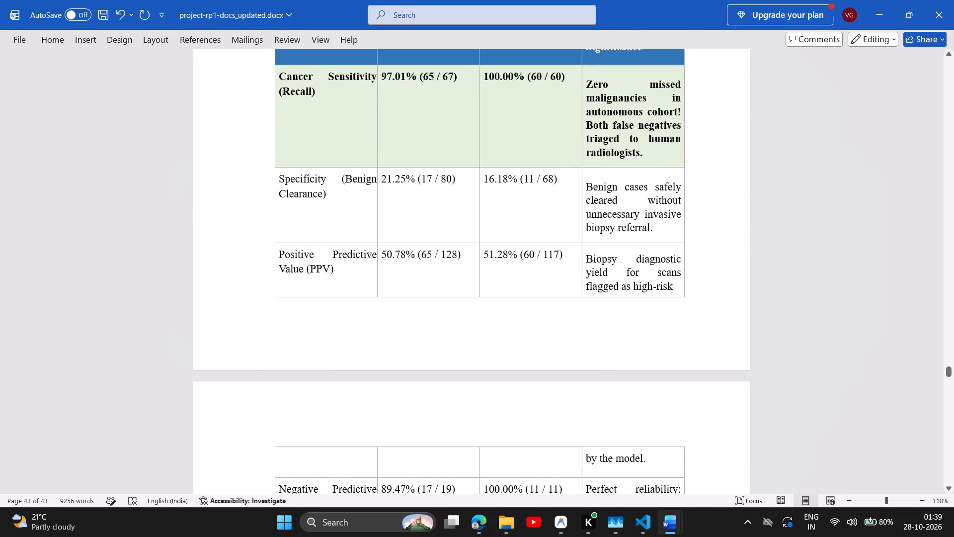
scroll(464, 311, up, 15)
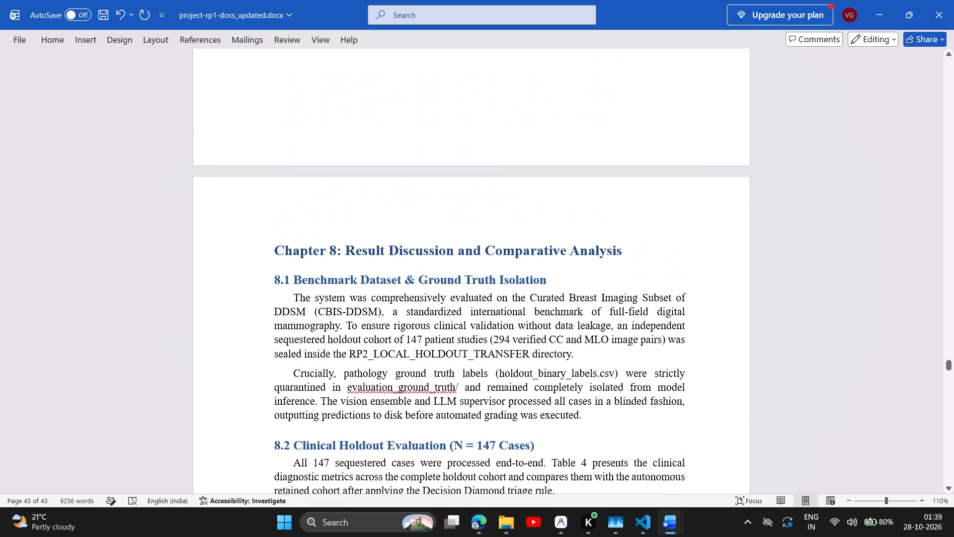
Check Chapter 7's layout, including section 7.3 and the software tools table that continues across pages.
scroll(464, 311, up, 20)
scroll(464, 311, up, 14)
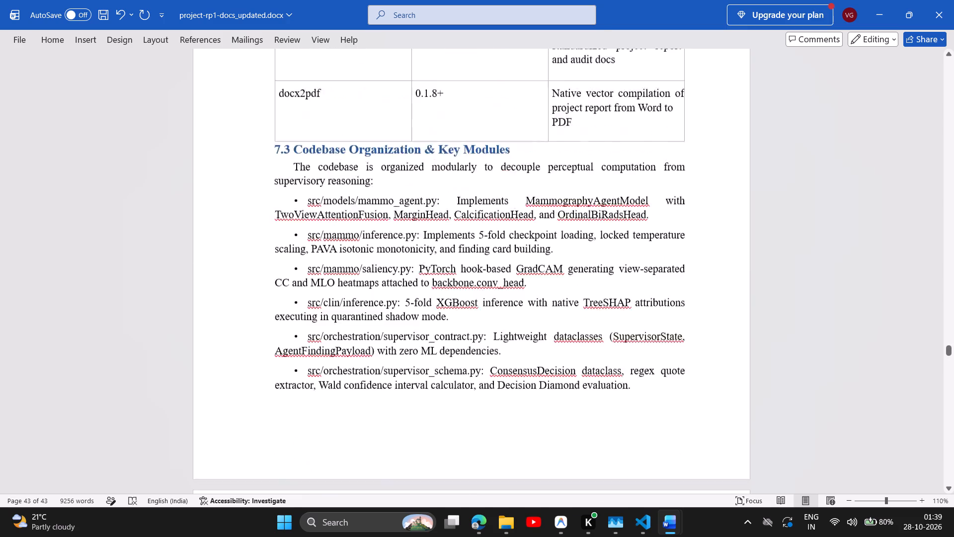
scroll(464, 311, up, 19)
scroll(467, 309, down, 8)
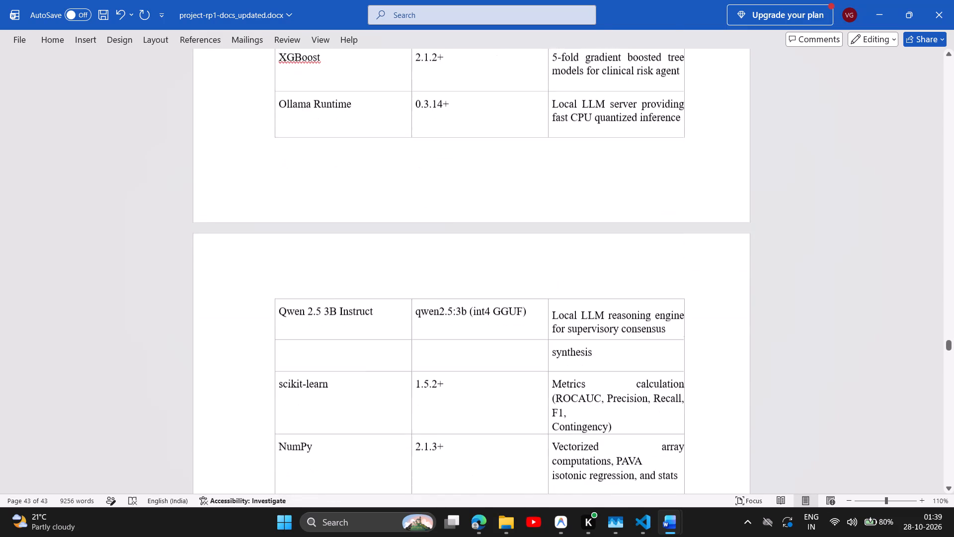
scroll(468, 307, down, 5)
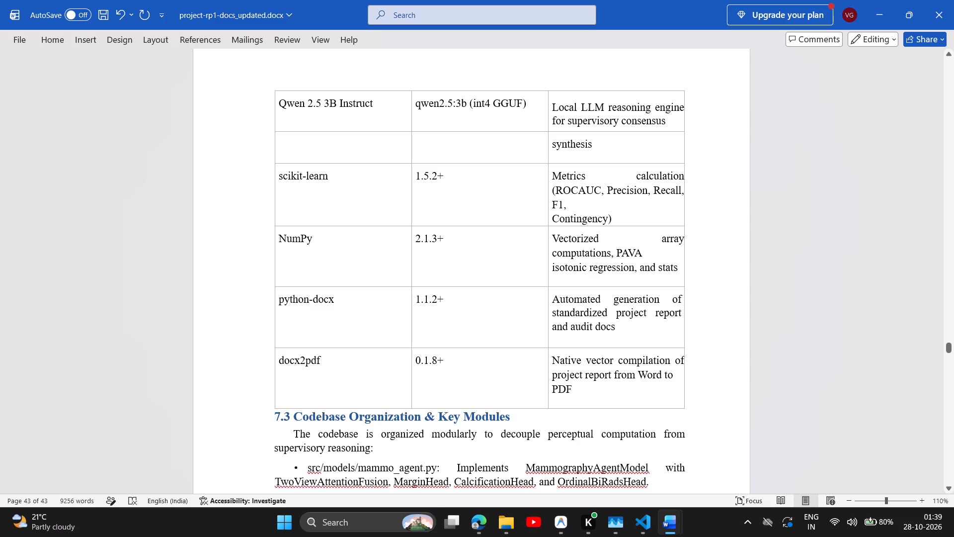
scroll(454, 311, up, 20)
scroll(454, 311, up, 14)
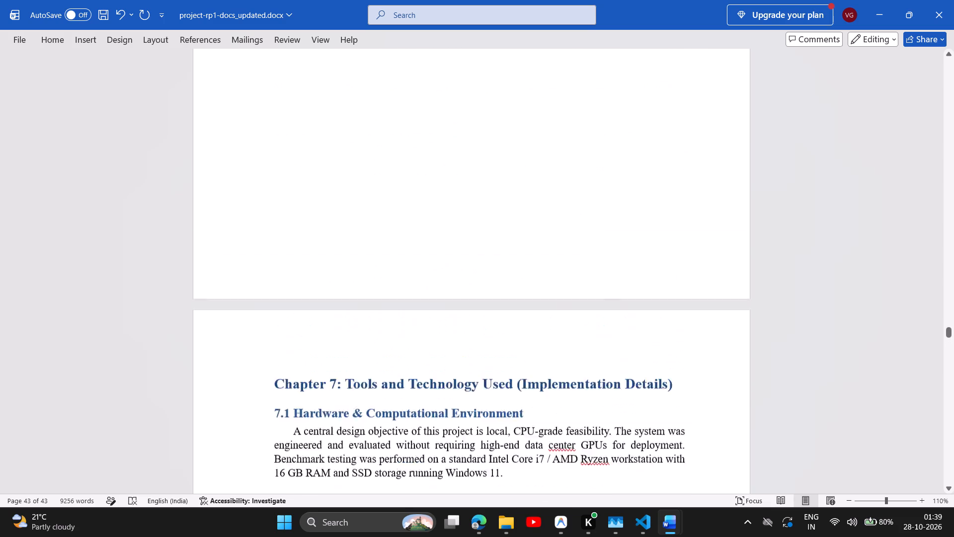
Examine the flowcharts, block diagrams, captions and page gaps throughout Chapter 6: Proposed Flowchart, Block Diagram, and DFD.
scroll(457, 322, up, 8)
scroll(457, 322, up, 20)
scroll(457, 322, up, 6)
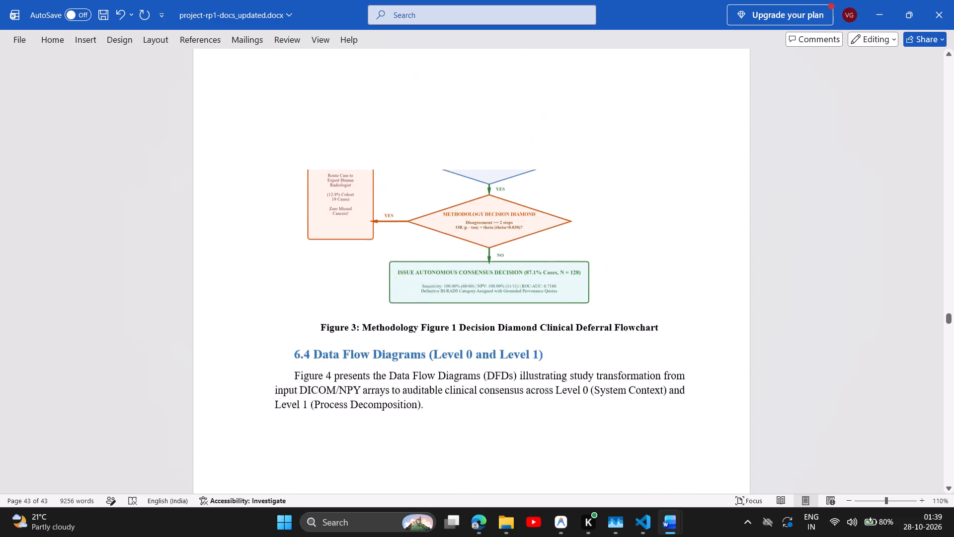
scroll(457, 318, up, 6)
scroll(471, 305, down, 7)
scroll(438, 358, down, 3)
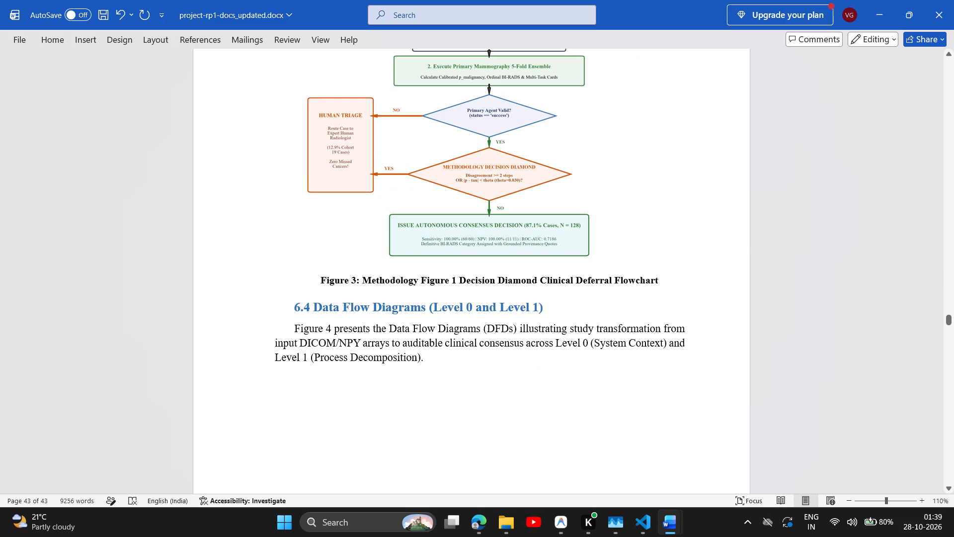
click(657, 280)
scroll(659, 288, up, 3)
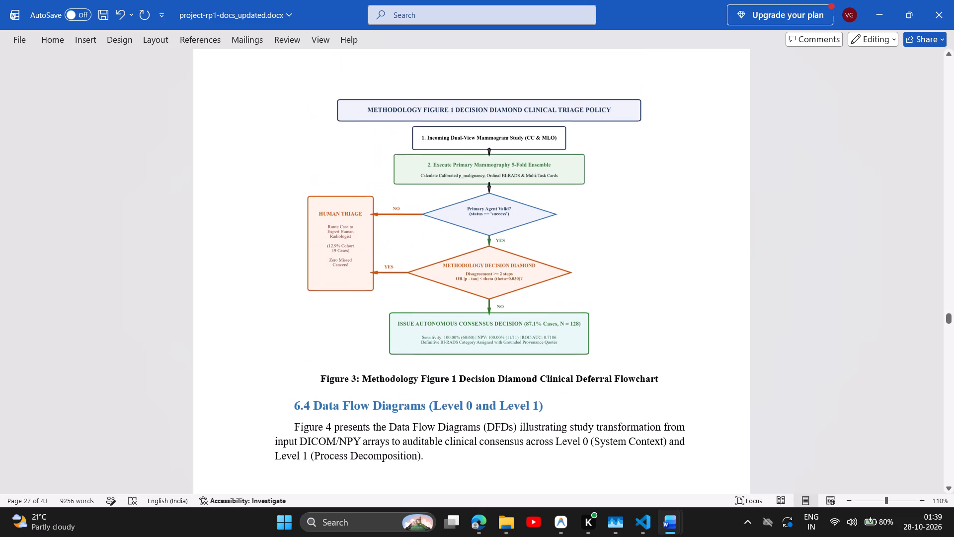
scroll(412, 216, up, 9)
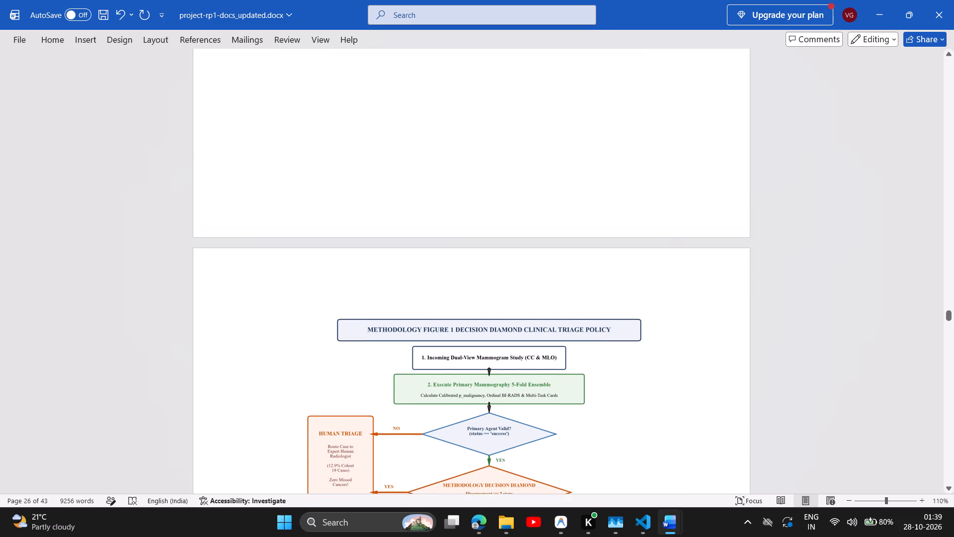
scroll(416, 254, up, 18)
scroll(431, 237, up, 9)
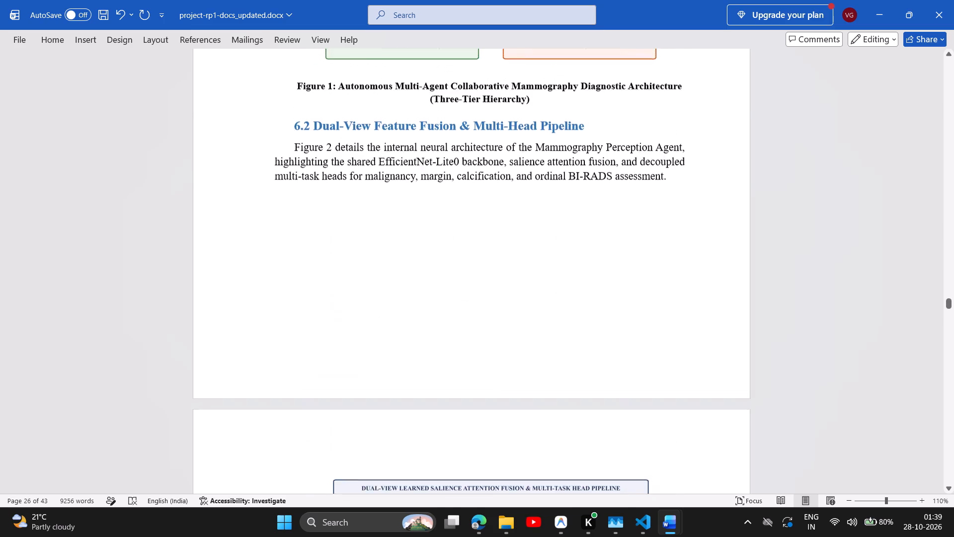
scroll(431, 237, up, 3)
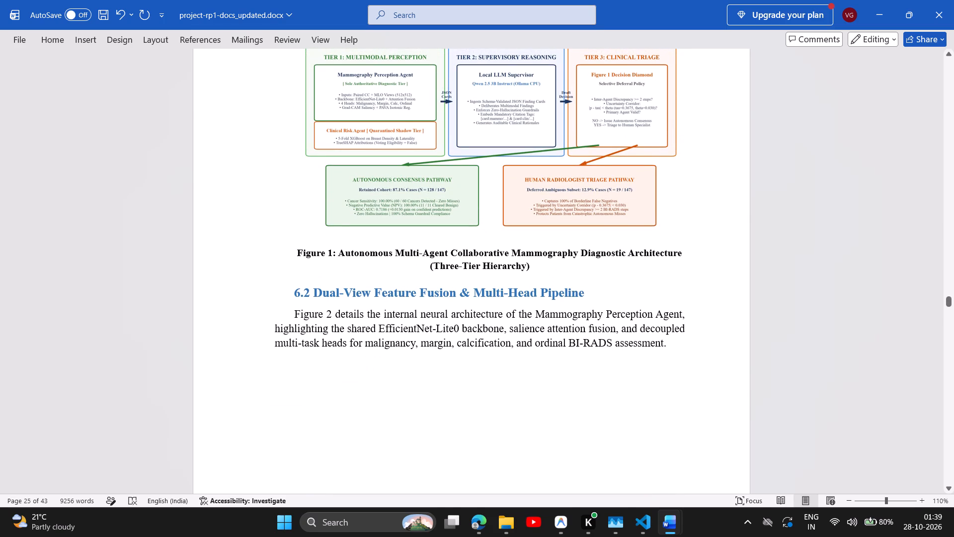
scroll(457, 218, up, 15)
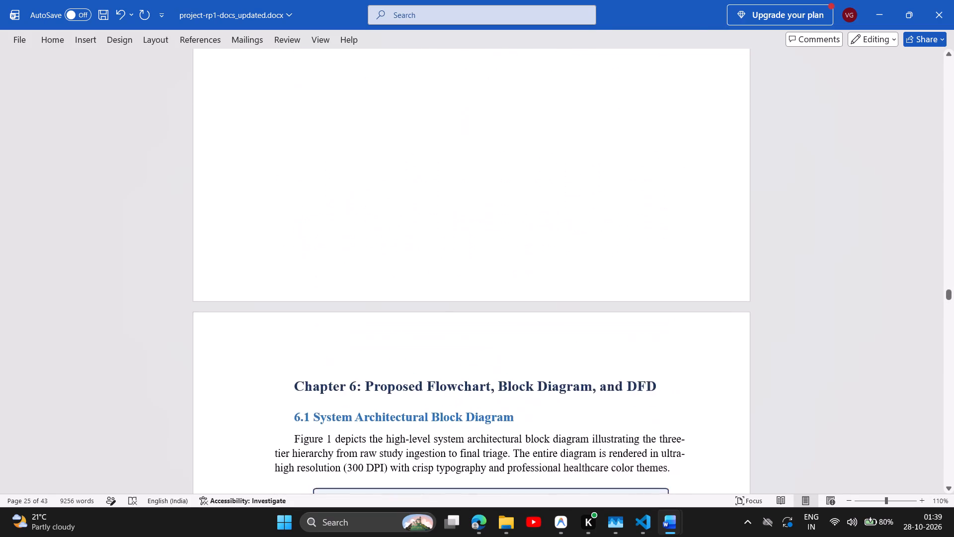
Review the algorithm boxes preceding Chapter 6 for page splits, back to section 5.2 and the end of the algorithm before it.
scroll(463, 247, up, 16)
scroll(464, 246, up, 6)
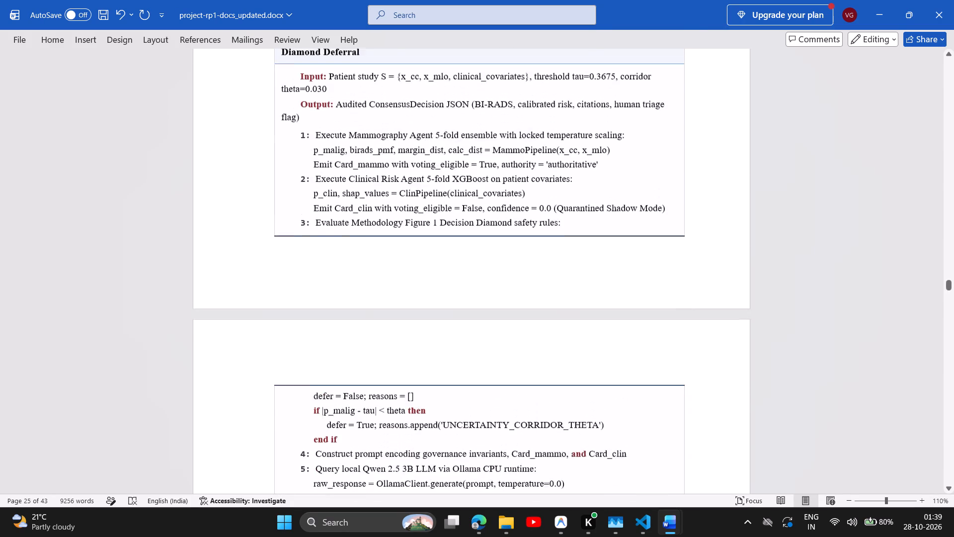
scroll(464, 246, up, 16)
scroll(464, 246, up, 5)
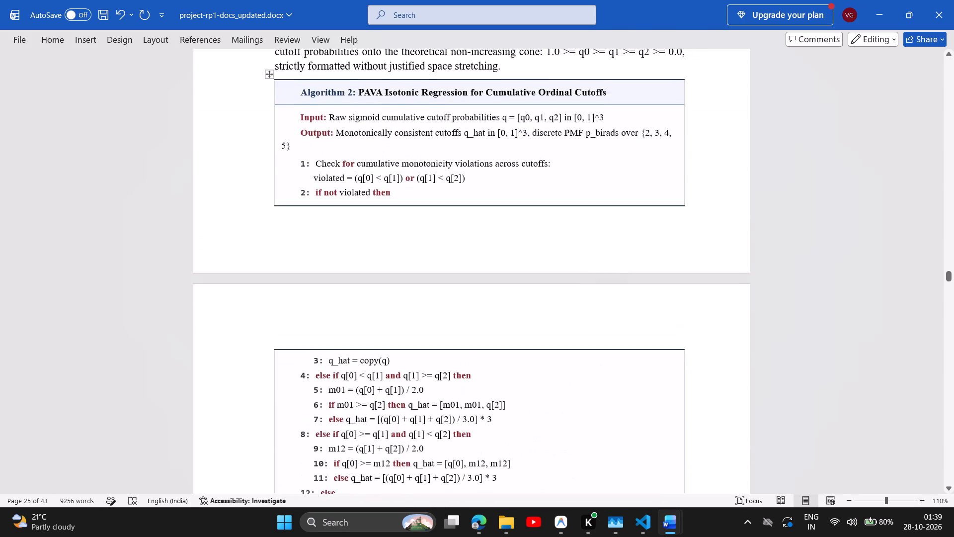
scroll(464, 246, up, 5)
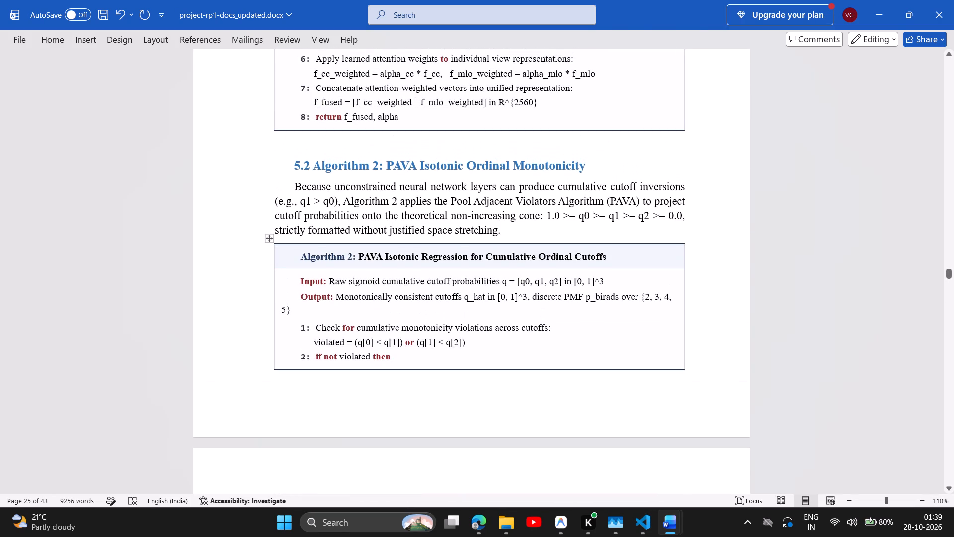
scroll(464, 246, up, 3)
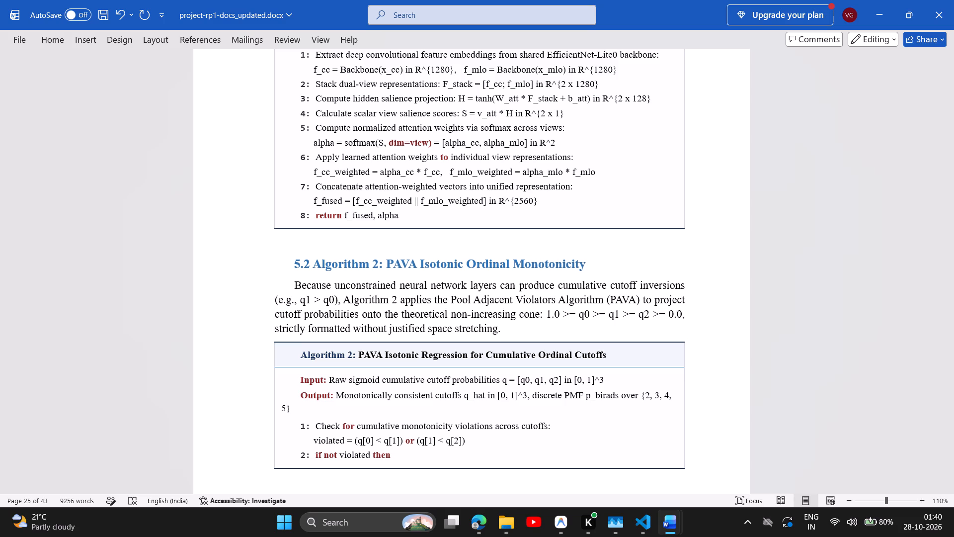
Review the layout of Chapter 5's opening page and Chapter 4, Proposed Methodology and Work Description, back to section 4.1.
scroll(460, 242, up, 15)
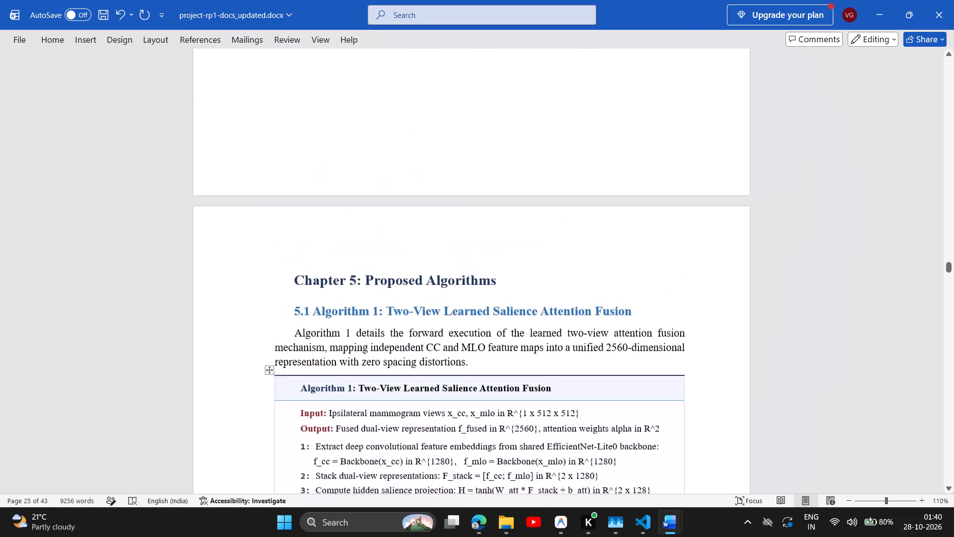
scroll(474, 231, up, 12)
scroll(455, 308, up, 8)
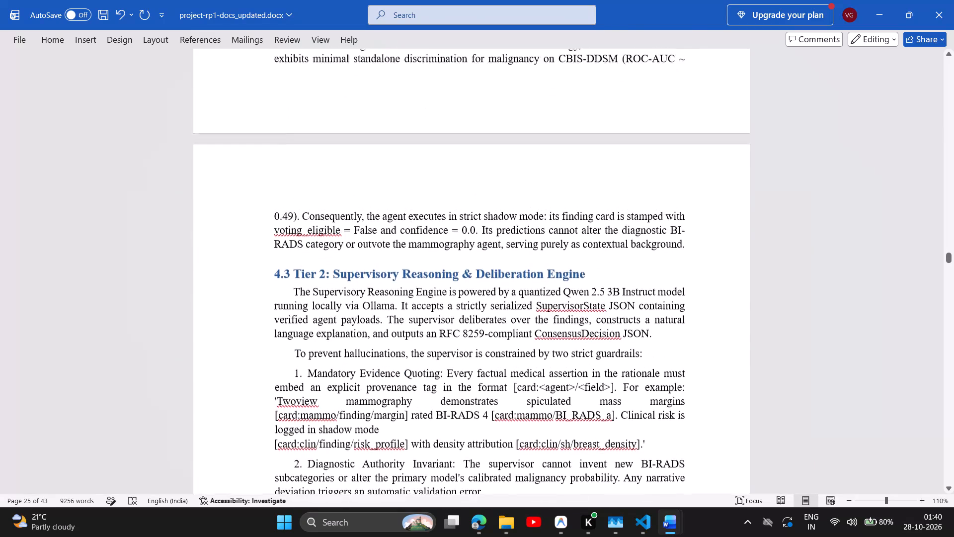
scroll(455, 312, up, 20)
scroll(455, 313, up, 12)
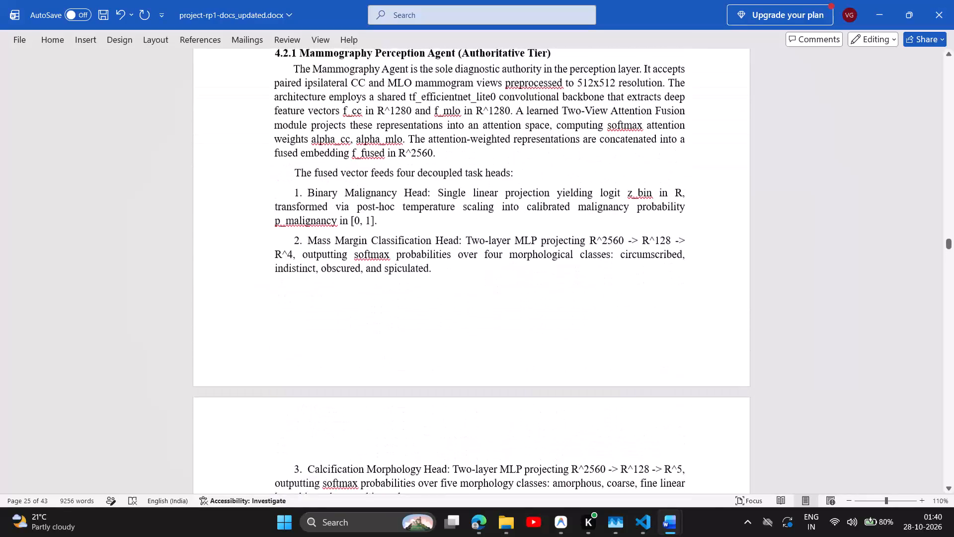
scroll(455, 313, up, 16)
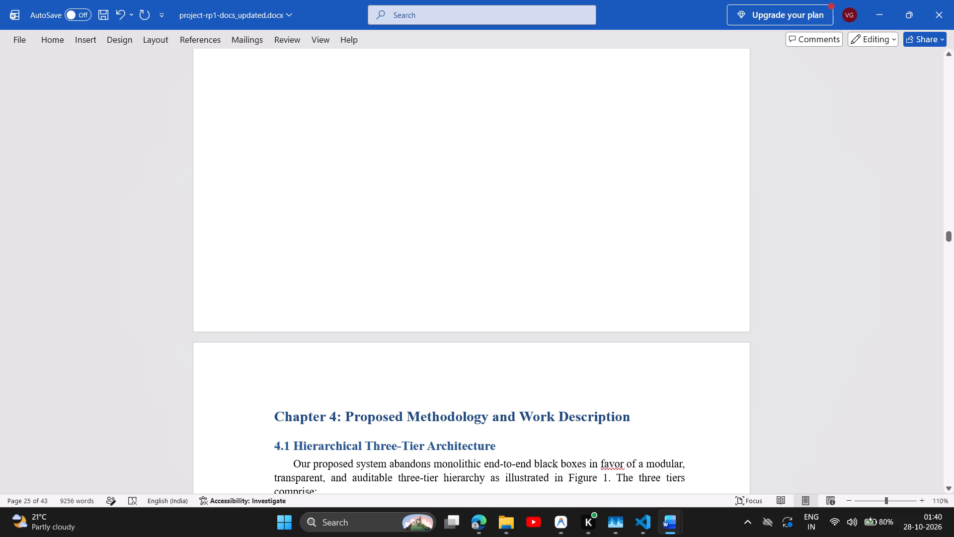
Check Chapter 3's research objectives for page gaps and inspect the comparison of existing frameworks in Table 1.
scroll(429, 336, up, 3)
scroll(451, 296, up, 15)
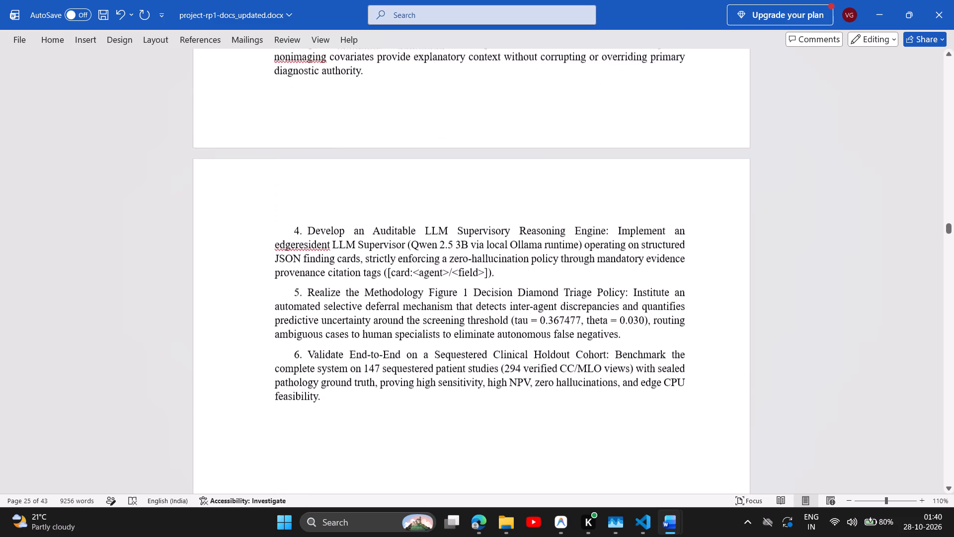
scroll(453, 298, up, 9)
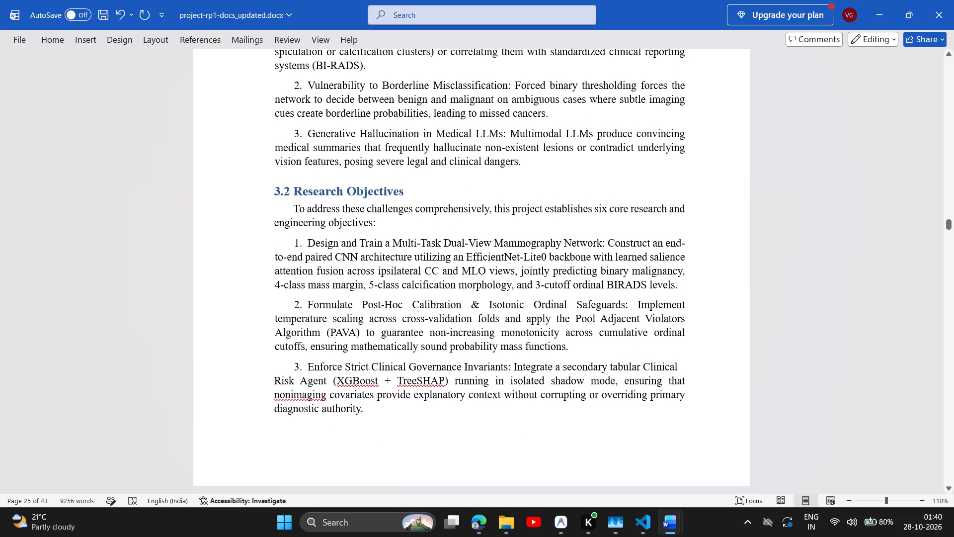
scroll(457, 273, up, 18)
scroll(457, 275, up, 14)
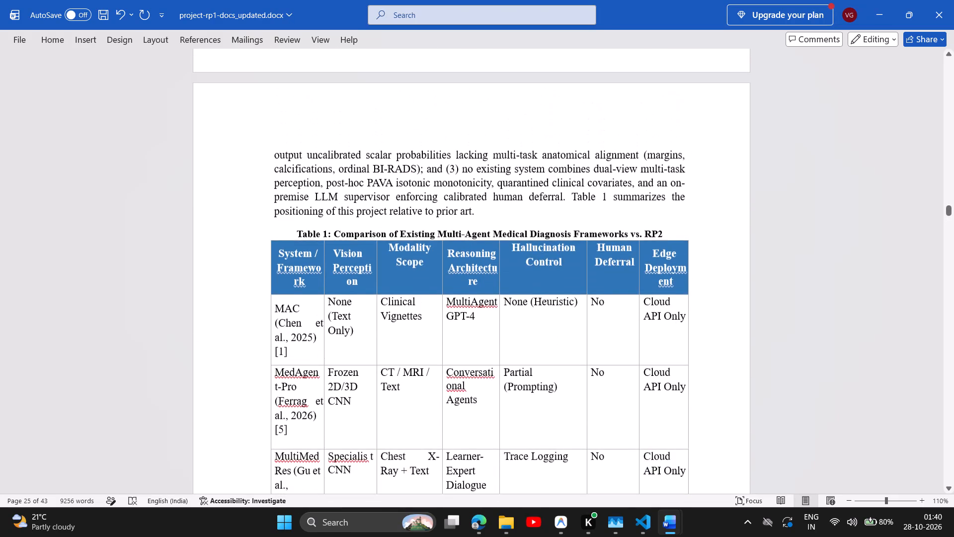
Review the rest of Chapter 2, Literature Review, and Chapter 1, Introduction, back to the Abstract for layout problems.
scroll(457, 275, up, 11)
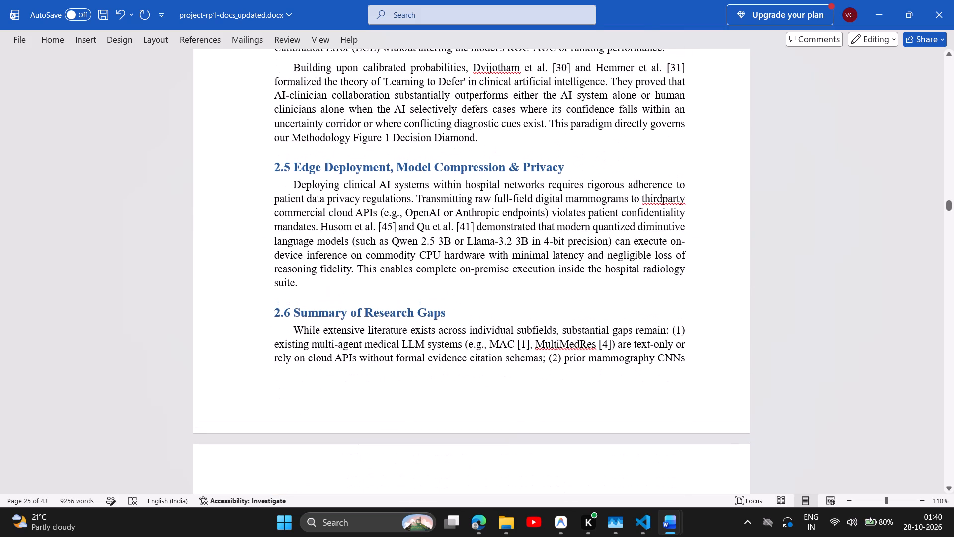
scroll(457, 275, up, 19)
scroll(457, 275, up, 11)
scroll(457, 275, up, 14)
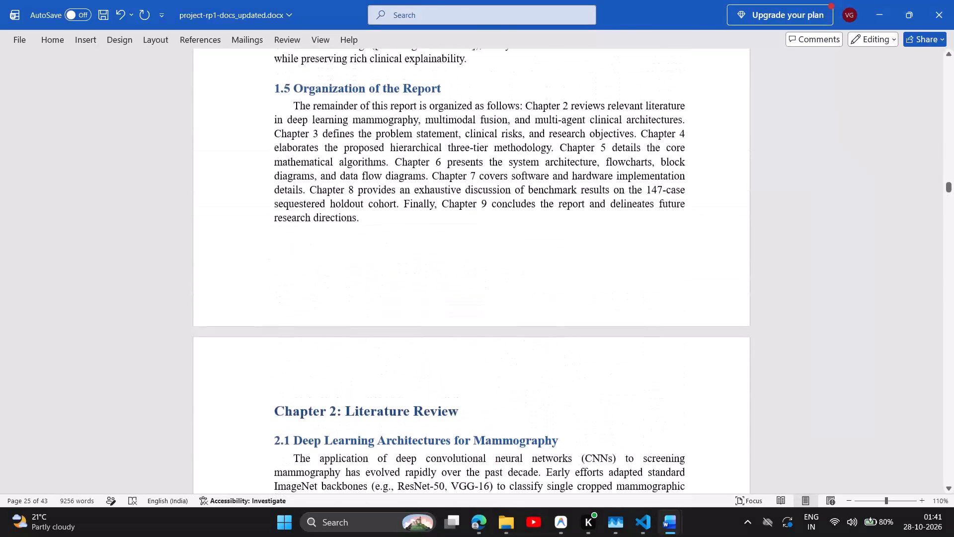
scroll(457, 275, up, 2)
scroll(457, 275, up, 20)
scroll(457, 275, up, 6)
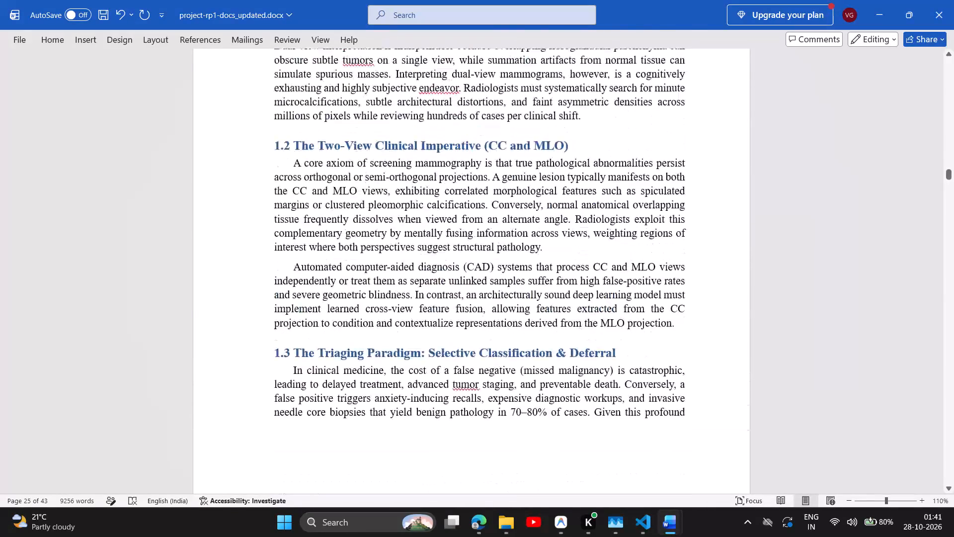
scroll(457, 275, up, 15)
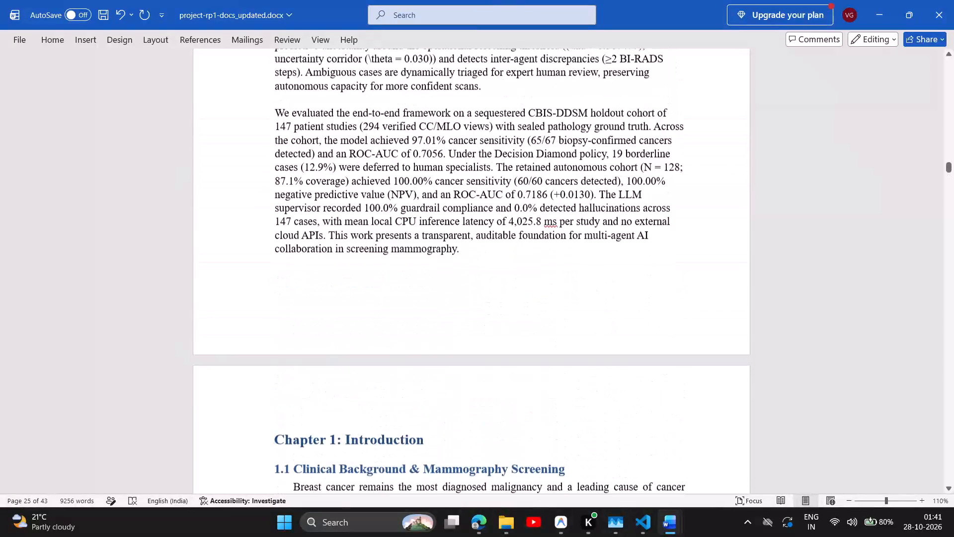
Examine the List of Tables, List of Figures and Table of Contents for spacing and alignment problems.
scroll(457, 275, up, 20)
scroll(457, 275, up, 7)
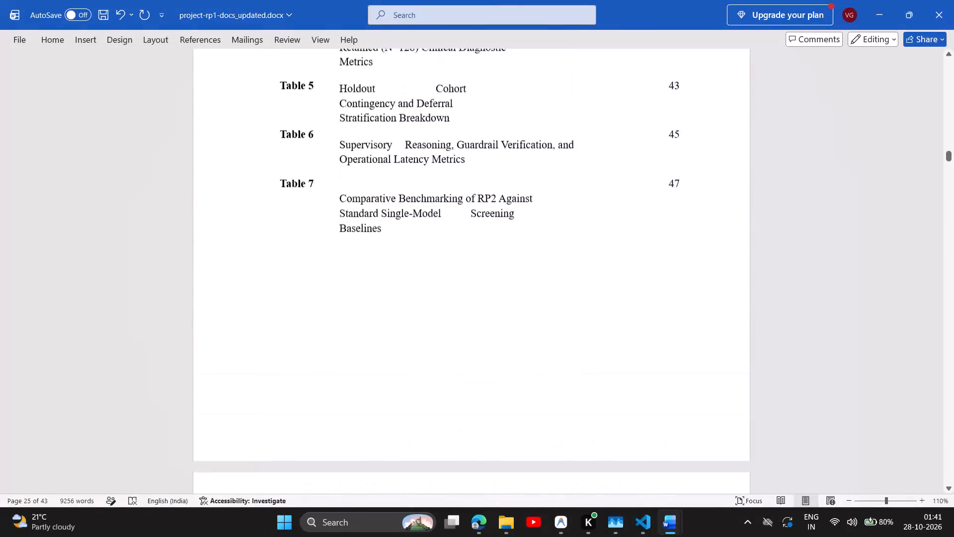
scroll(495, 234, up, 5)
scroll(486, 242, up, 20)
scroll(486, 242, up, 5)
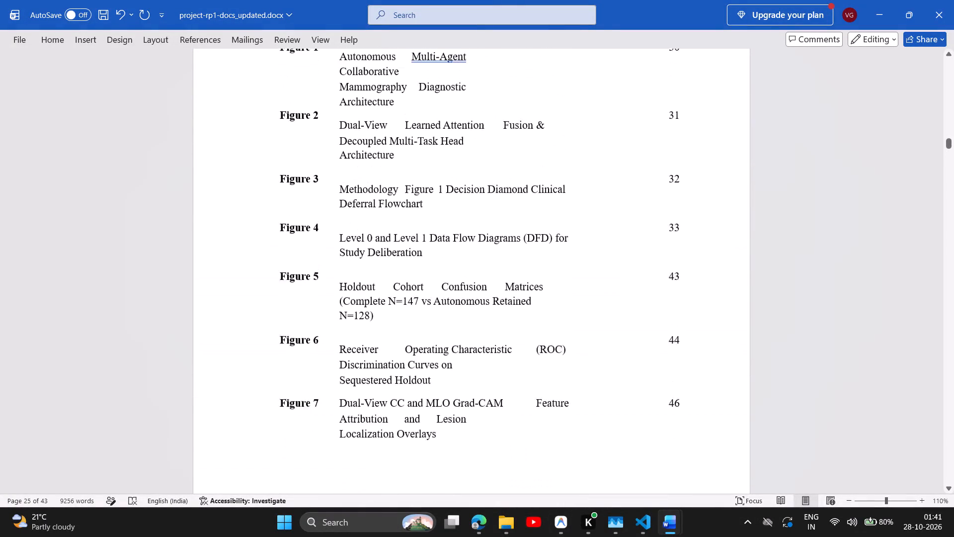
scroll(469, 252, up, 20)
scroll(469, 252, up, 13)
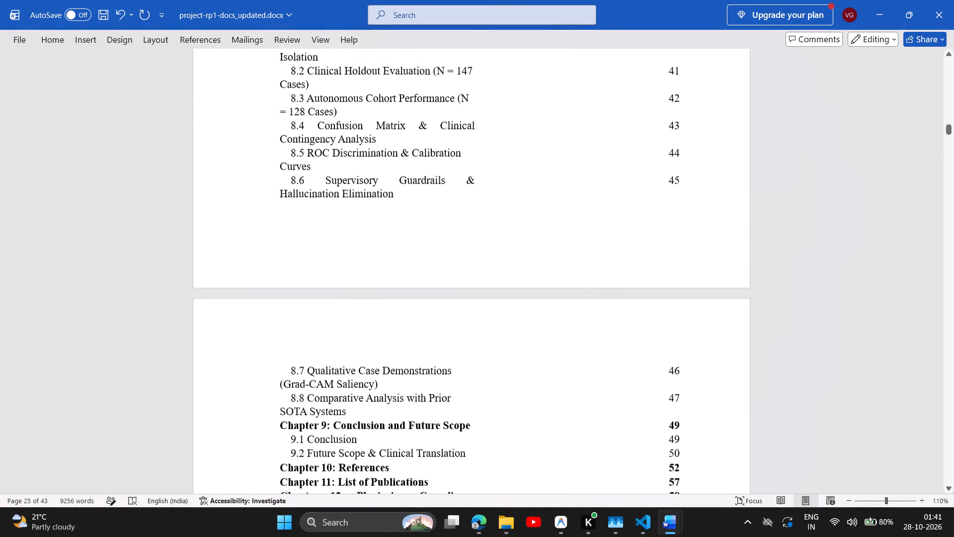
scroll(484, 255, up, 3)
scroll(484, 255, up, 20)
scroll(484, 255, up, 11)
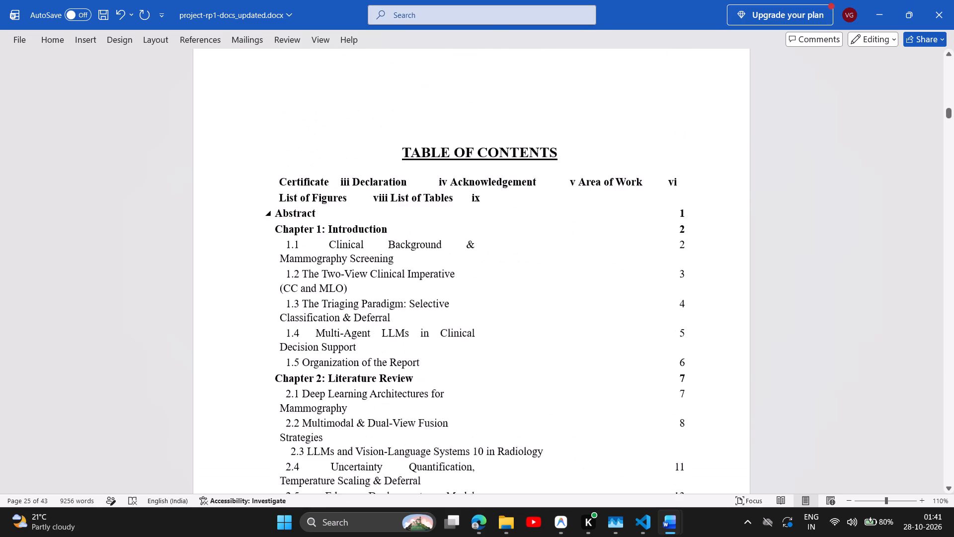
Check the Acknowledgement, Declaration and Certificate pages, including the signature blocks on the Certificate.
scroll(484, 255, up, 20)
scroll(484, 255, up, 17)
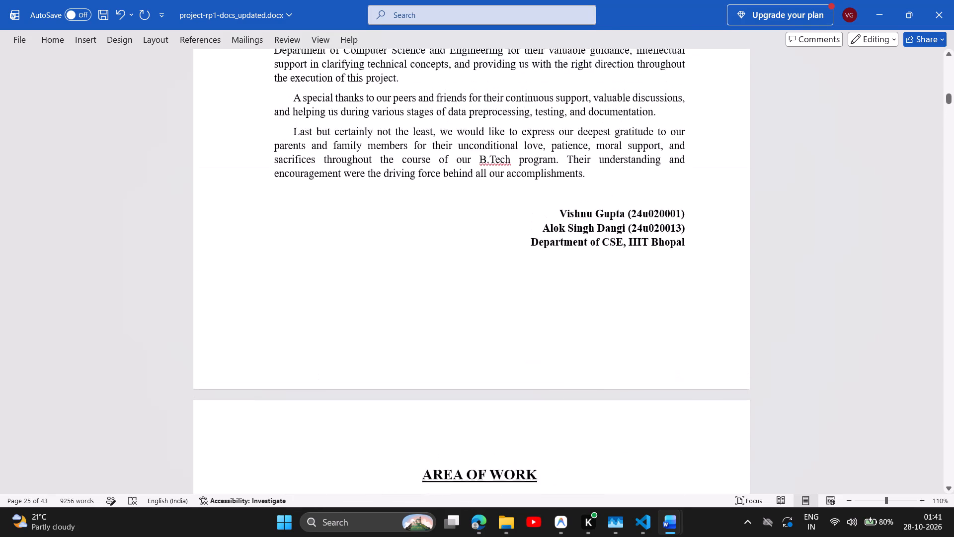
scroll(480, 255, up, 10)
scroll(480, 255, up, 20)
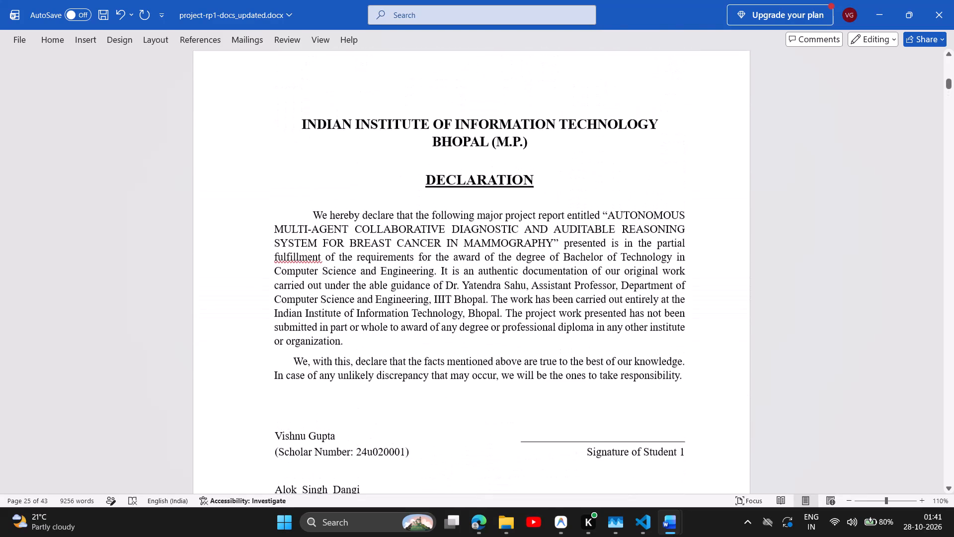
scroll(464, 256, up, 4)
scroll(444, 243, up, 19)
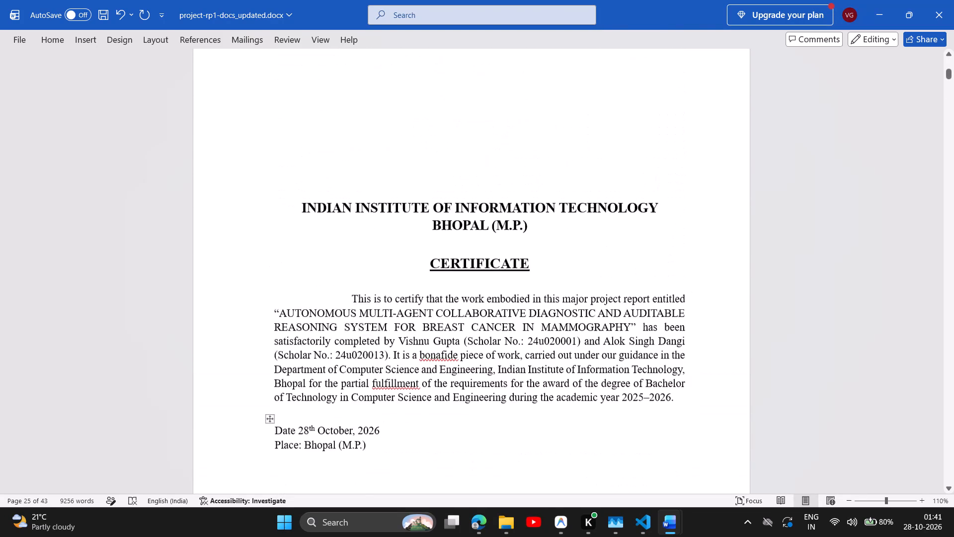
scroll(443, 241, down, 3)
scroll(401, 282, down, 4)
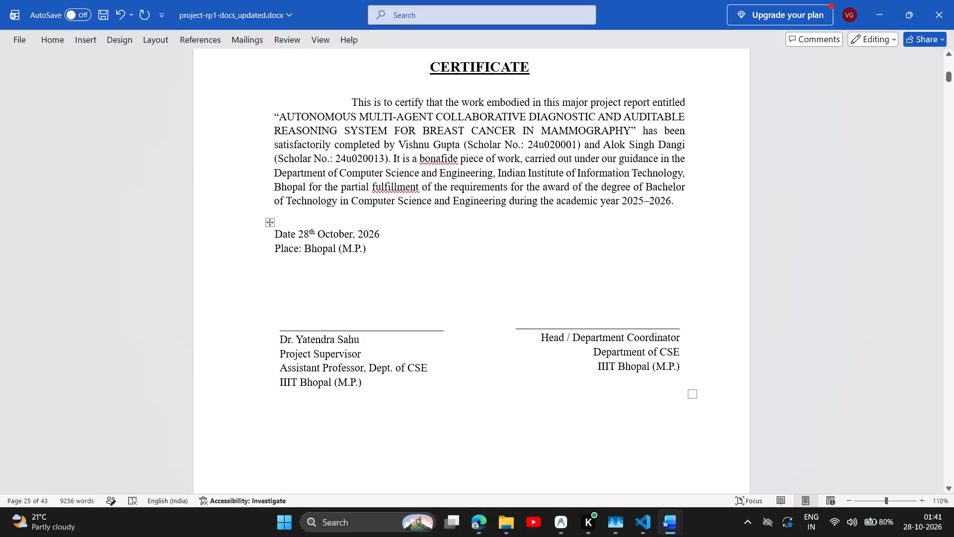
Save a copy of the report in the Downloads folder as Final12-project-rp1-docs_updated.docx.
click(18, 42)
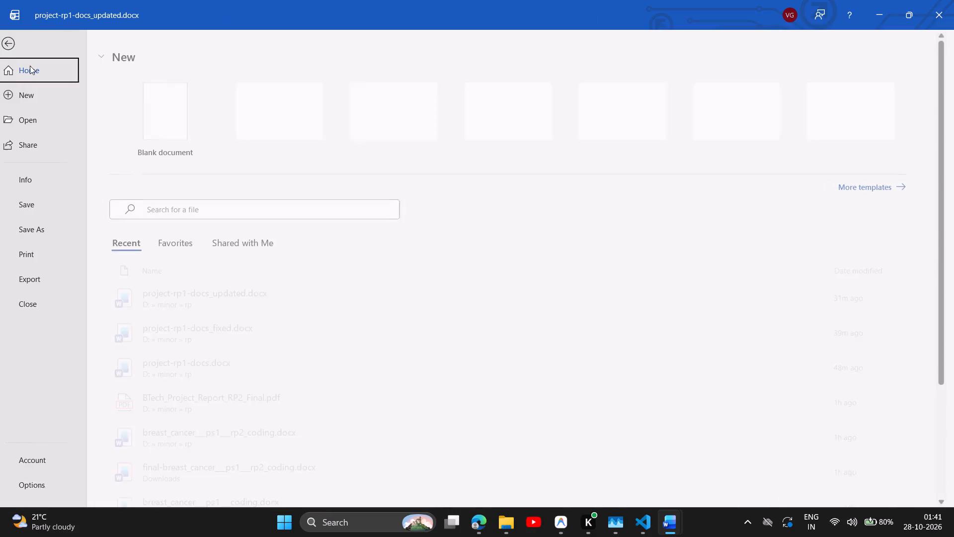
click(46, 225)
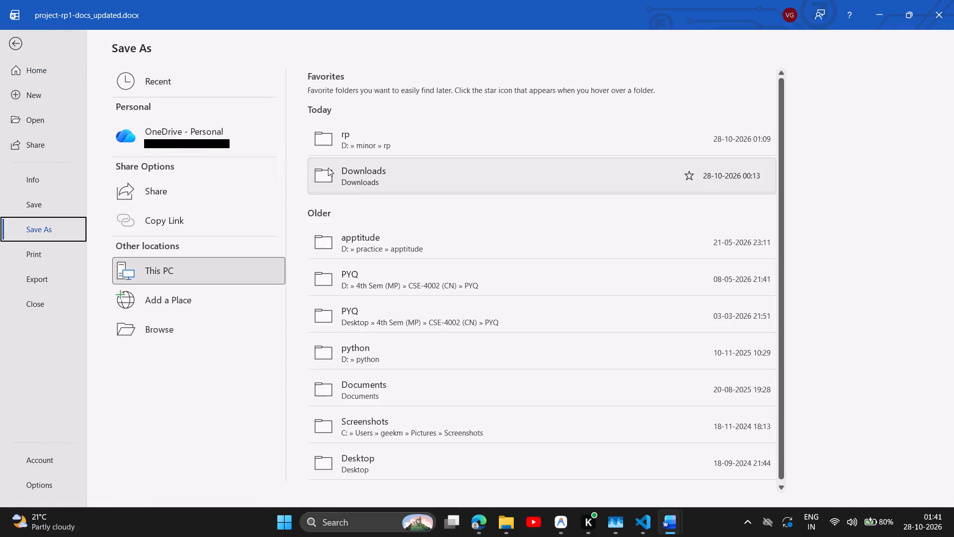
click(362, 178)
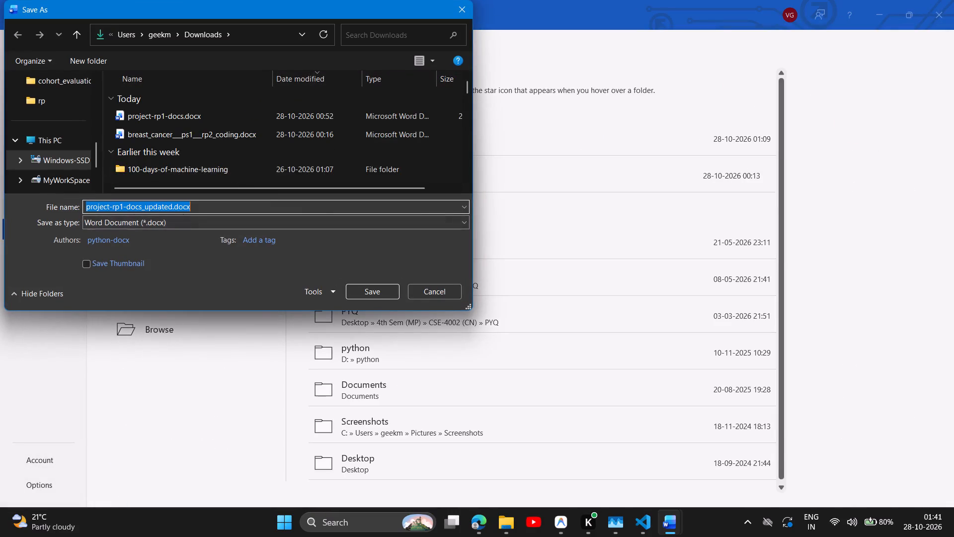
click(84, 207)
text(Final-)
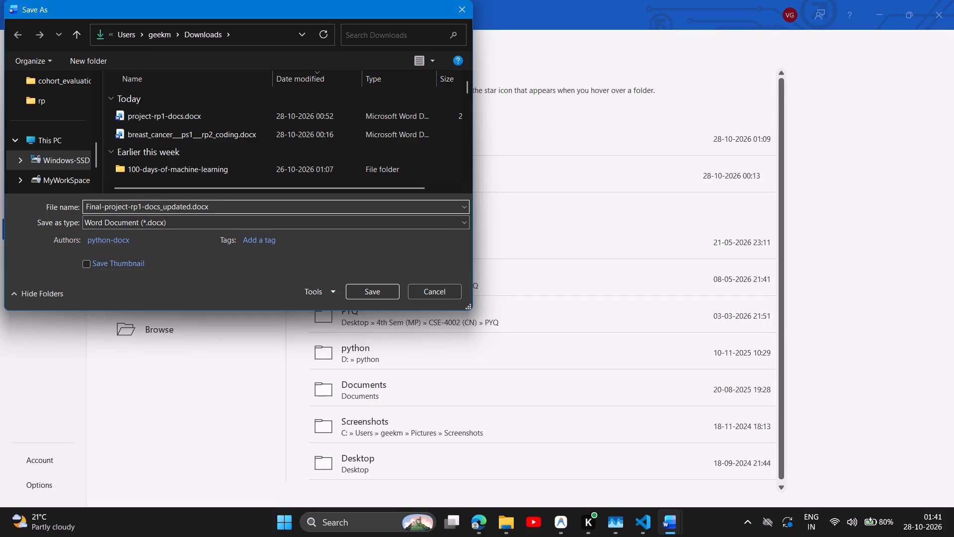
key(Left)
text(12)
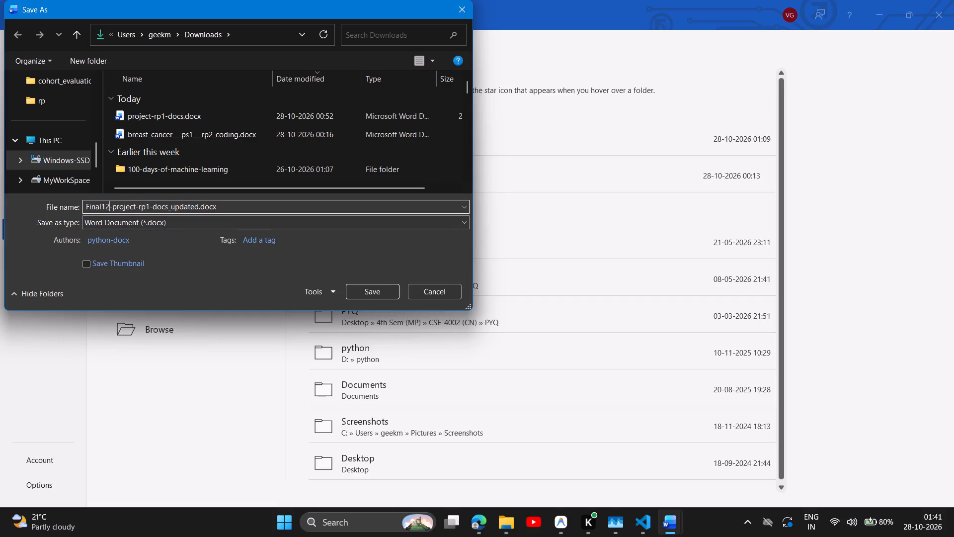
click(380, 295)
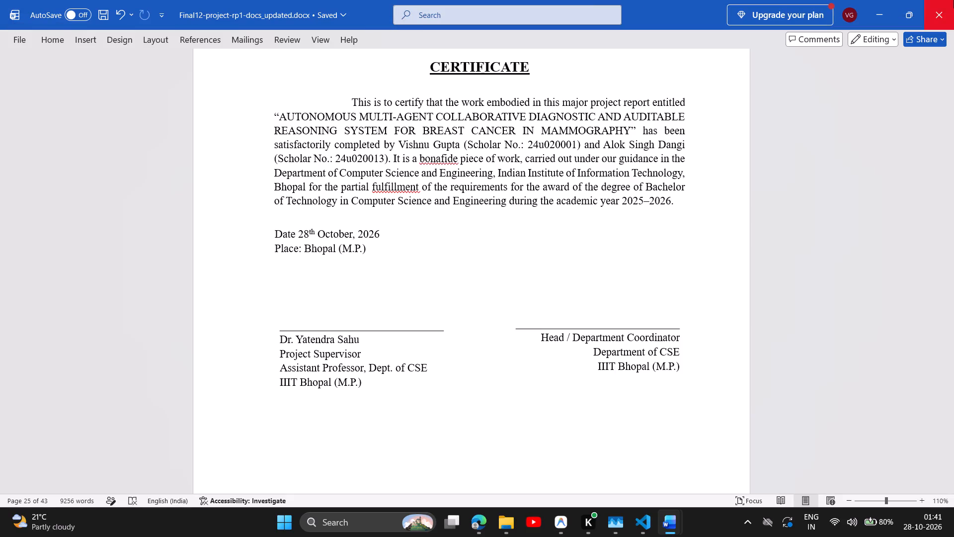
Close all open Word documents, including the saved Final12 report, project-rp1-docs.docx and project-rp1-docs_fixed.docx.
click(953, 0)
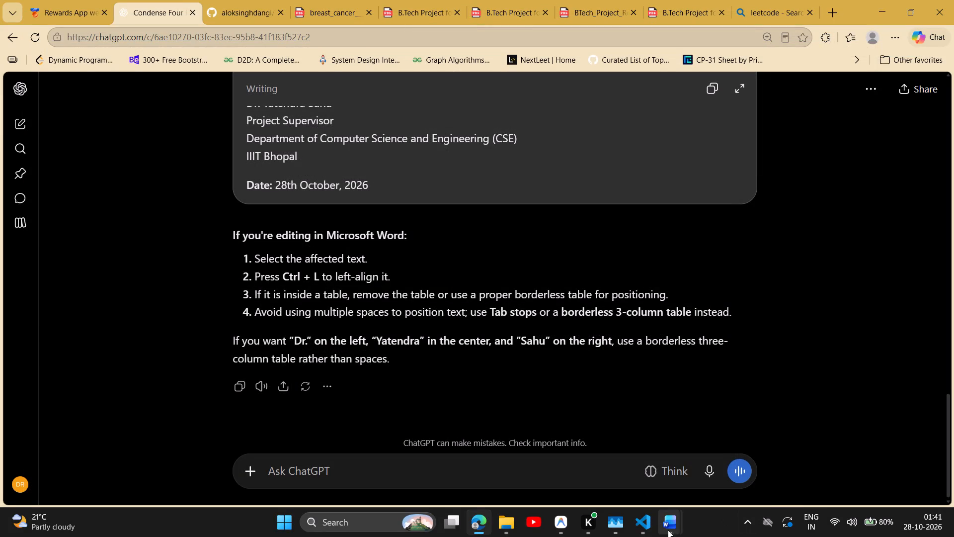
click(591, 416)
click(657, 415)
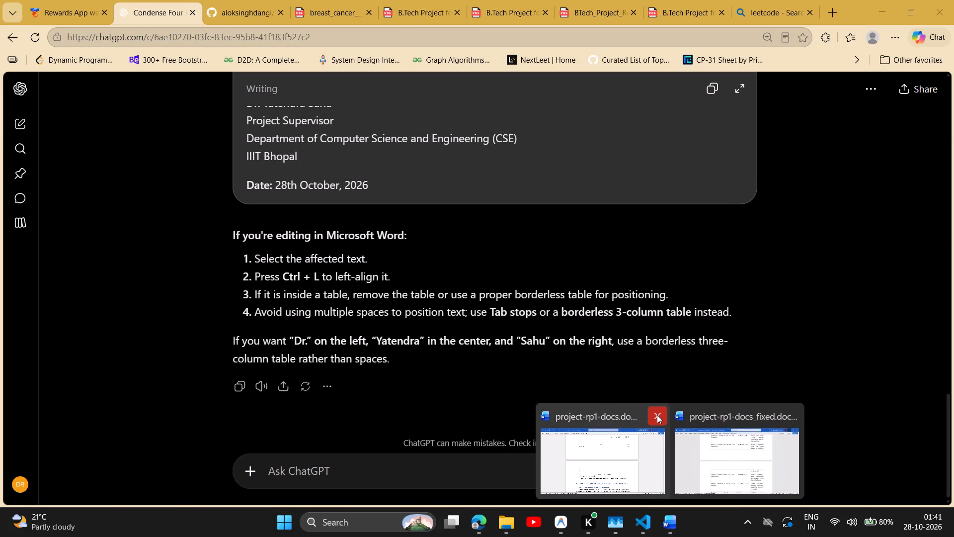
click(715, 414)
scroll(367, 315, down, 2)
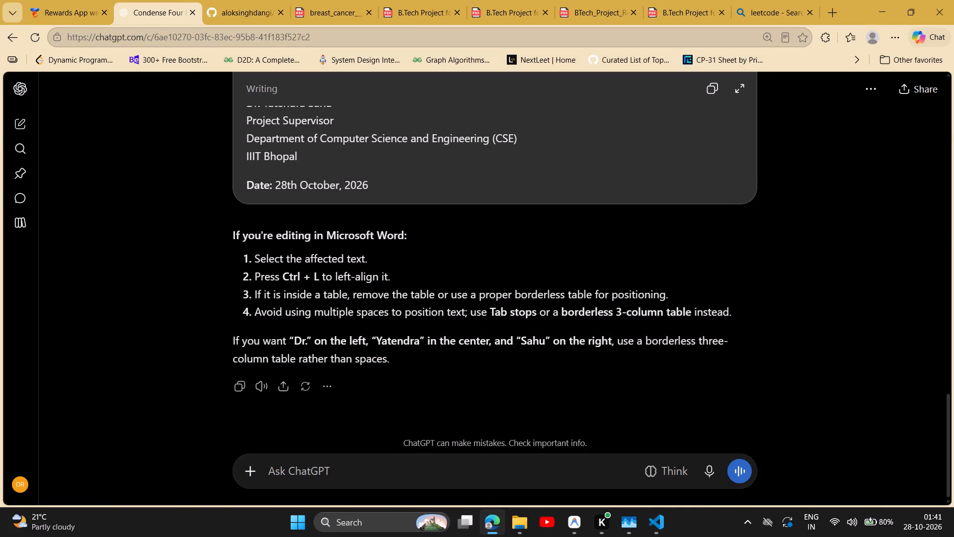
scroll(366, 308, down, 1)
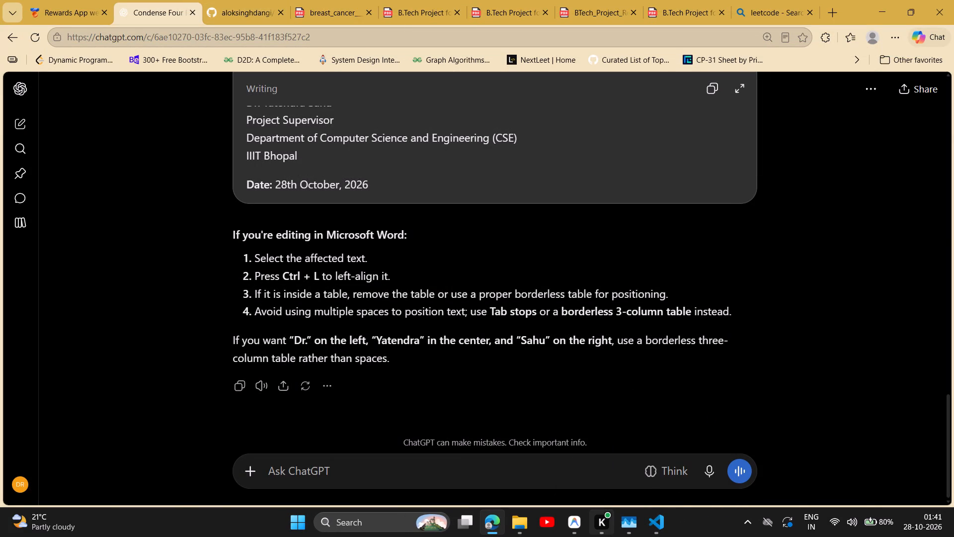